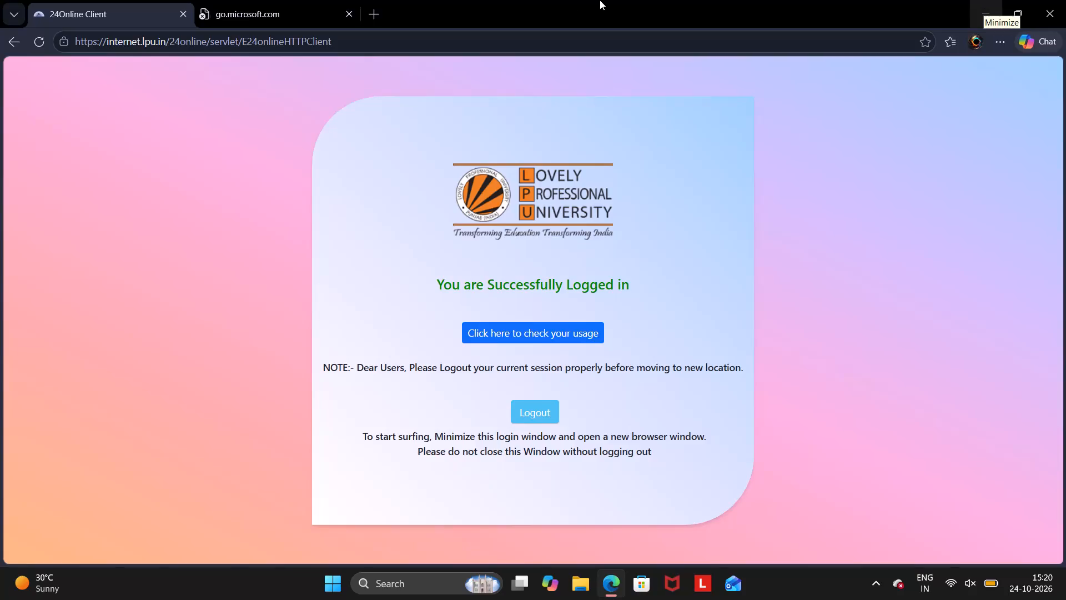
Close the browser window that holds the university network login page.
left_click(999, 32)
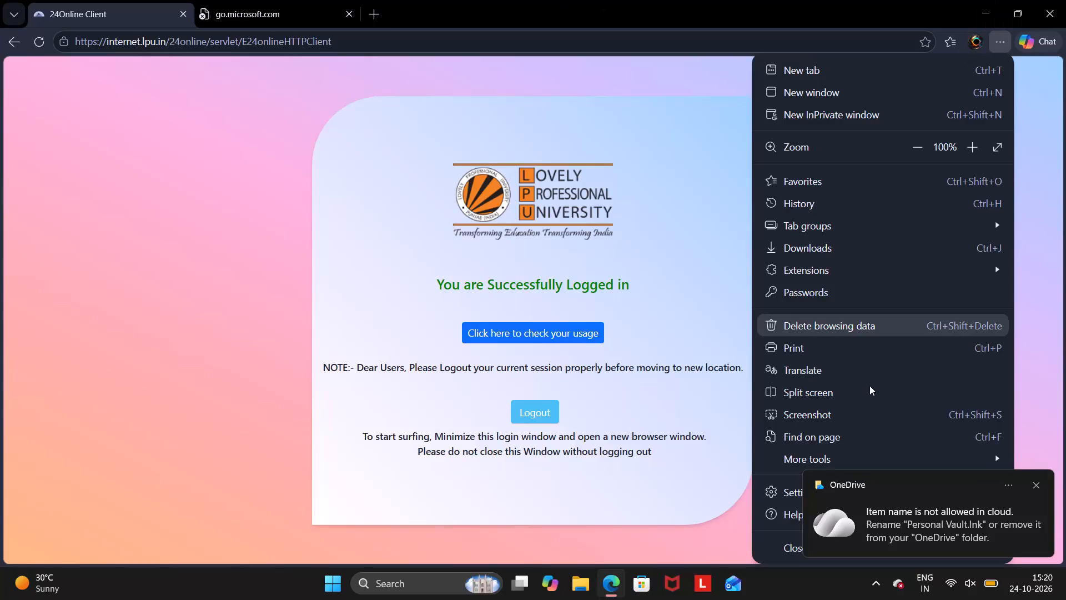
left_click(700, 388)
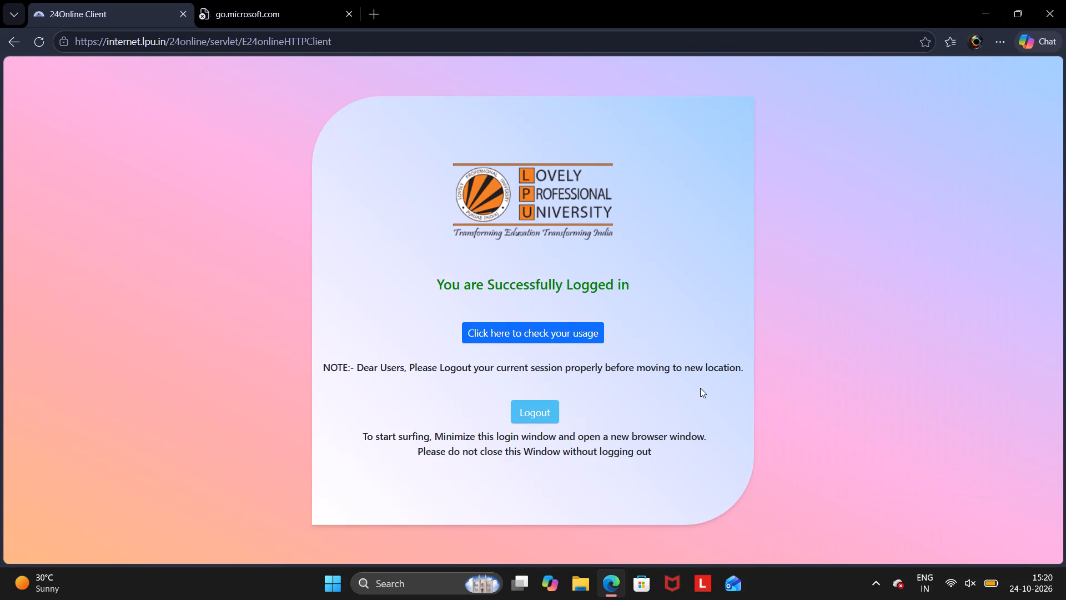
left_click(1036, 1)
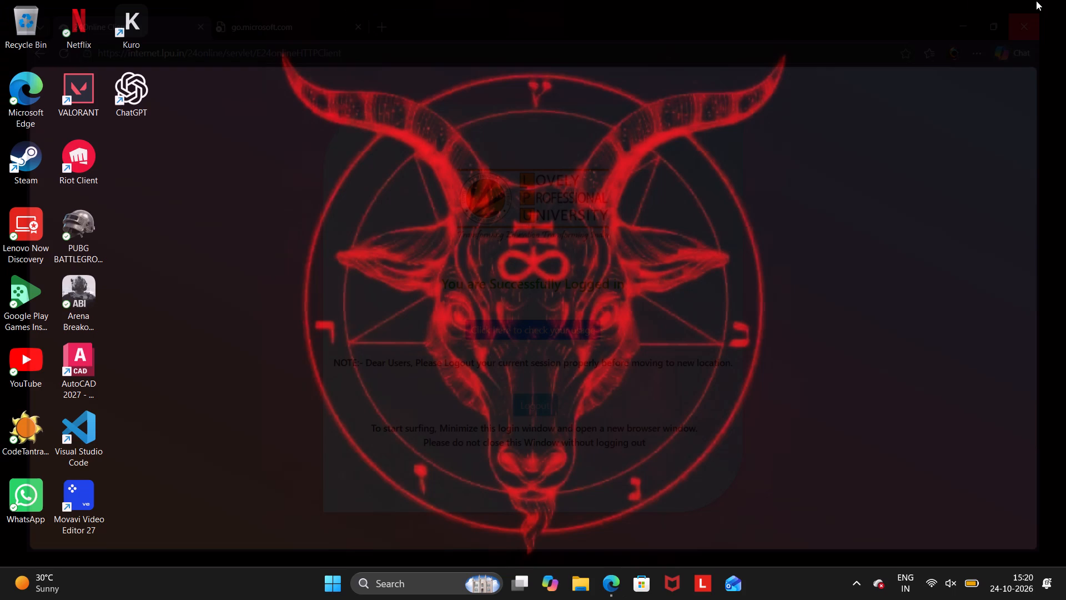
Switch to Microsoft Edge, search the web for google forms and open the Google Forms sign-in result.
left_click(612, 583)
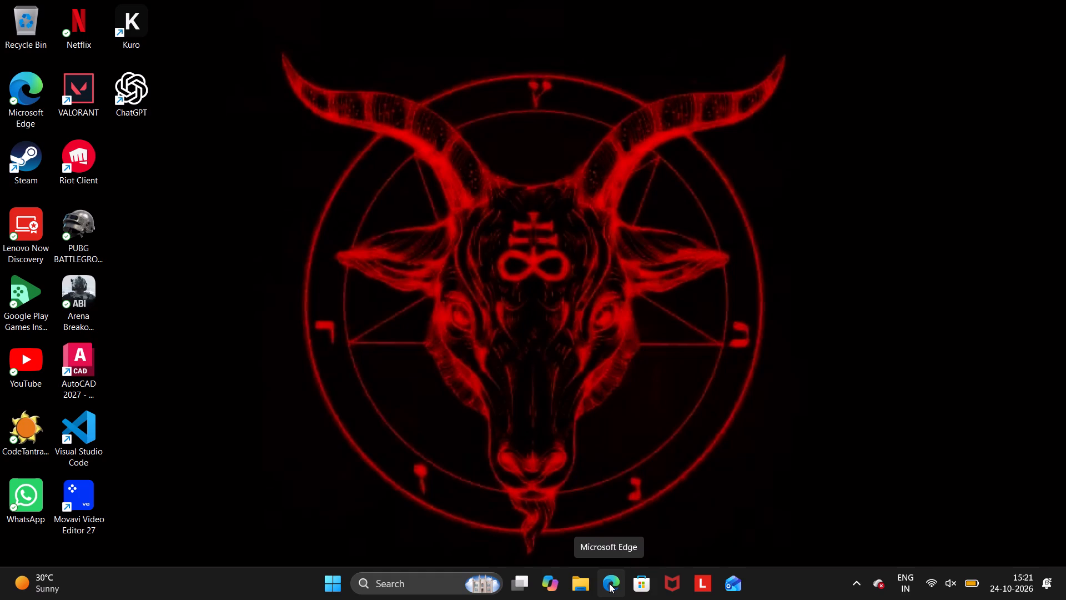
double_click(609, 583)
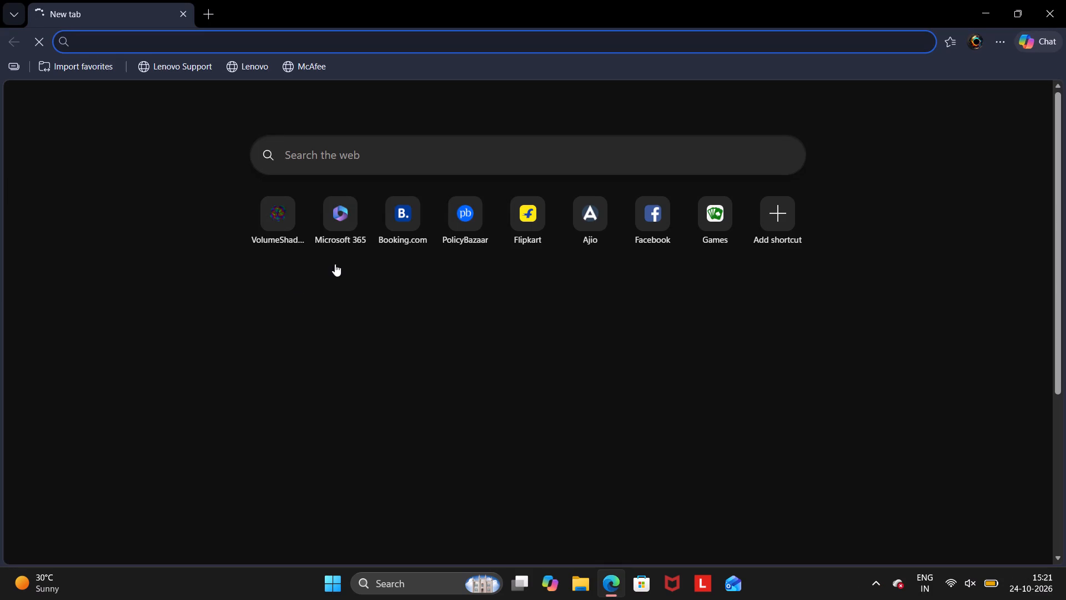
left_click(496, 153)
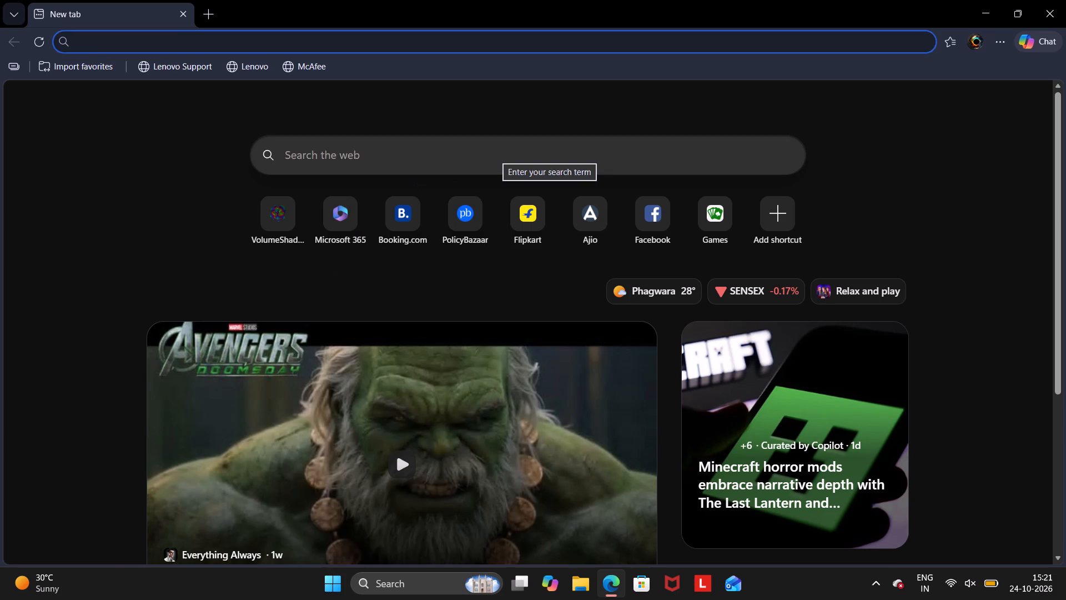
type("google")
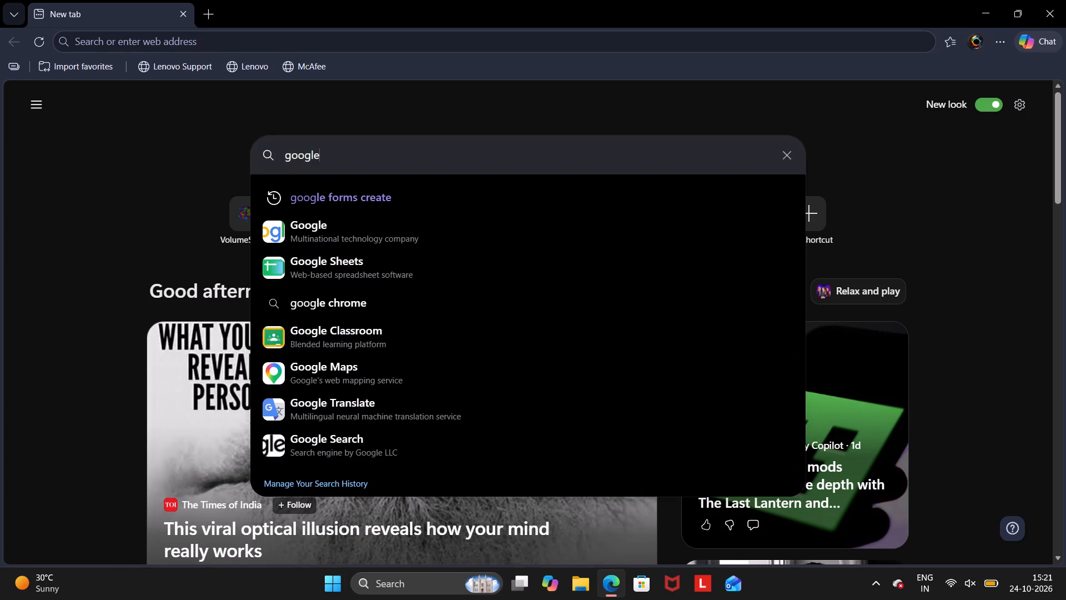
key("space")
type("form")
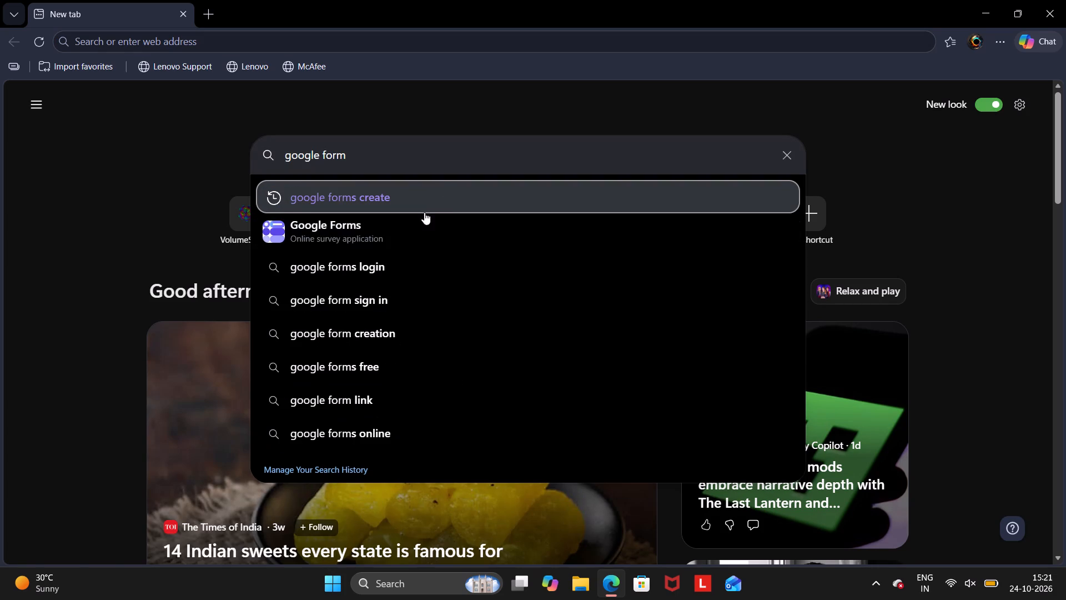
left_click(419, 223)
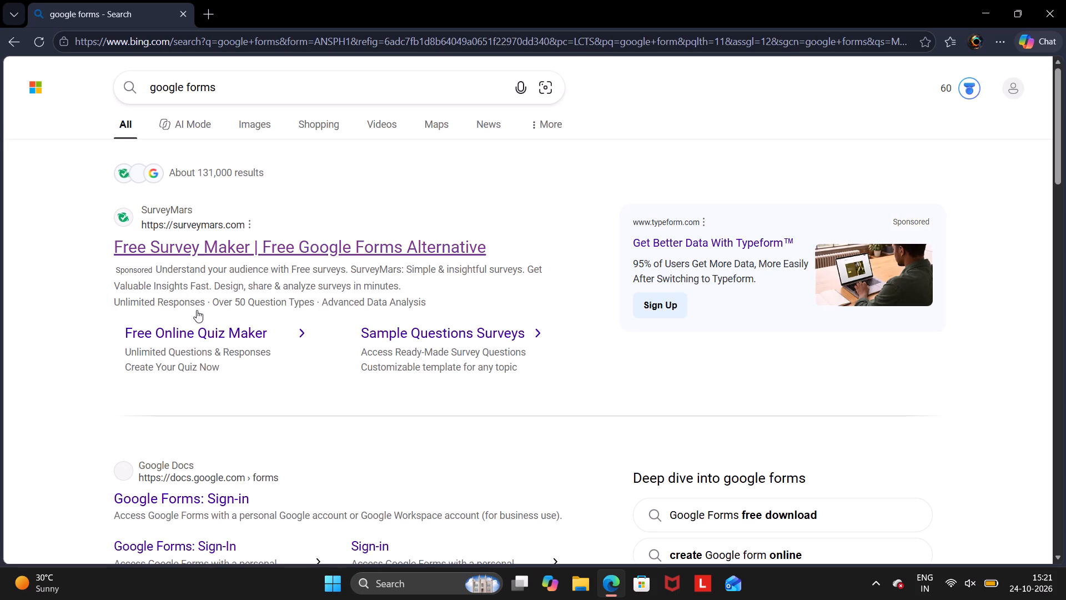
scroll(81, 412, "down", 2)
left_click(167, 397)
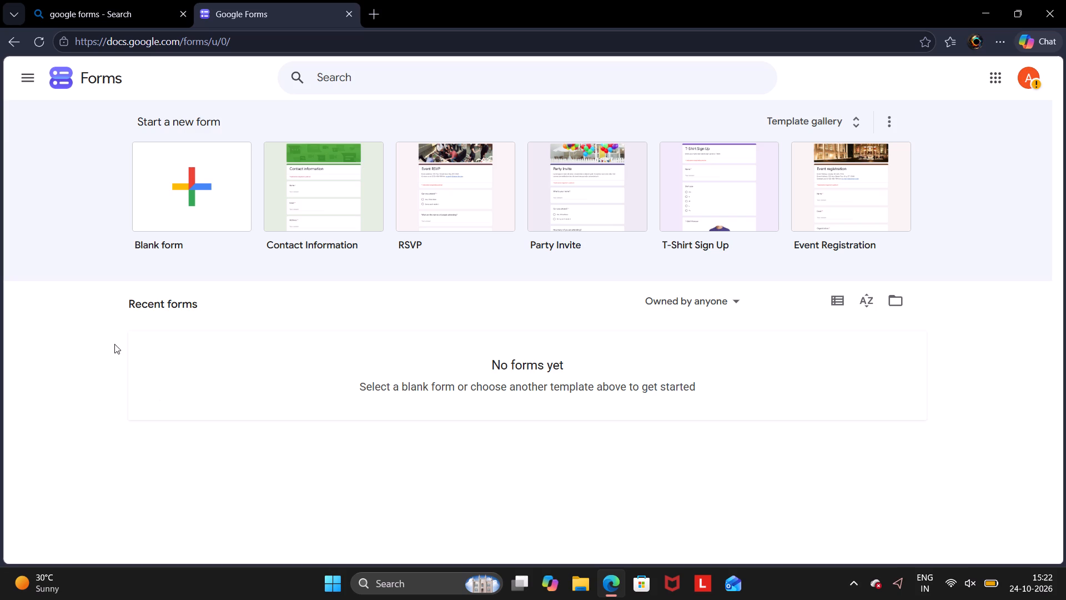
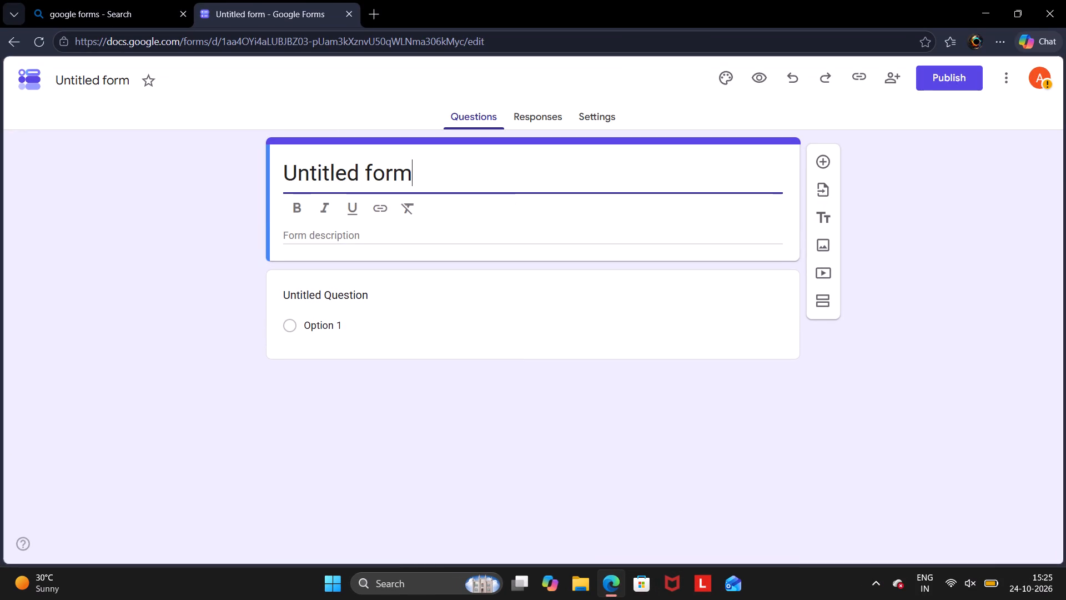
key("BackSpace")
key("BackSpace")
key("BackSpace")
key("BackSpace")
key("BackSpace")
key("BackSpace")
key("BackSpace")
key("BackSpace")
key("BackSpace")
key("BackSpace")
key("BackSpace")
key("BackSpace")
key("BackSpace")
key("BackSpace")
key("BackSpace")
key("BackSpace")
key("BackSpace")
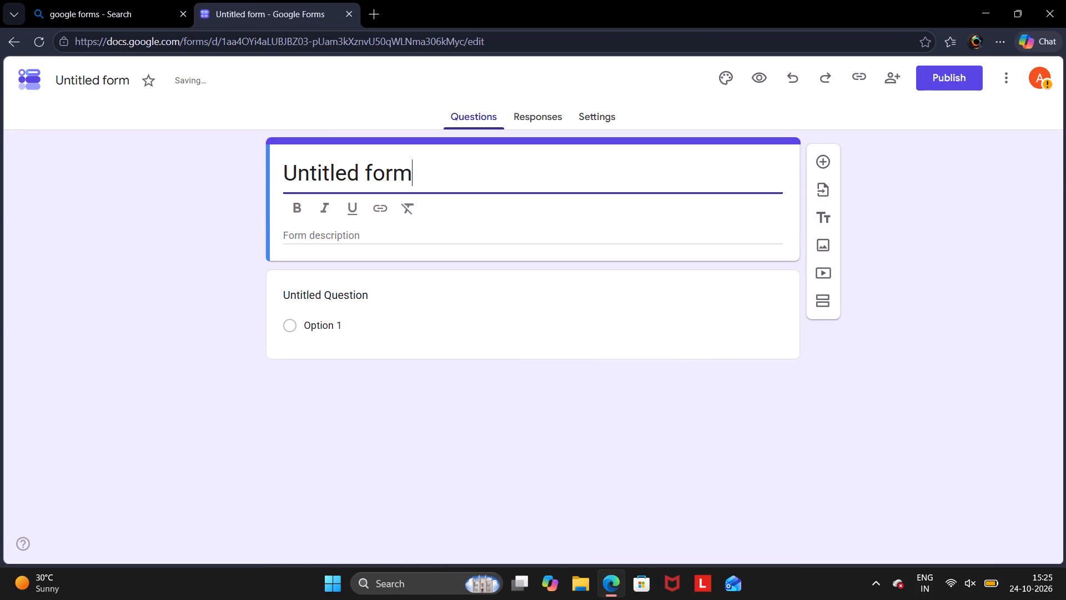
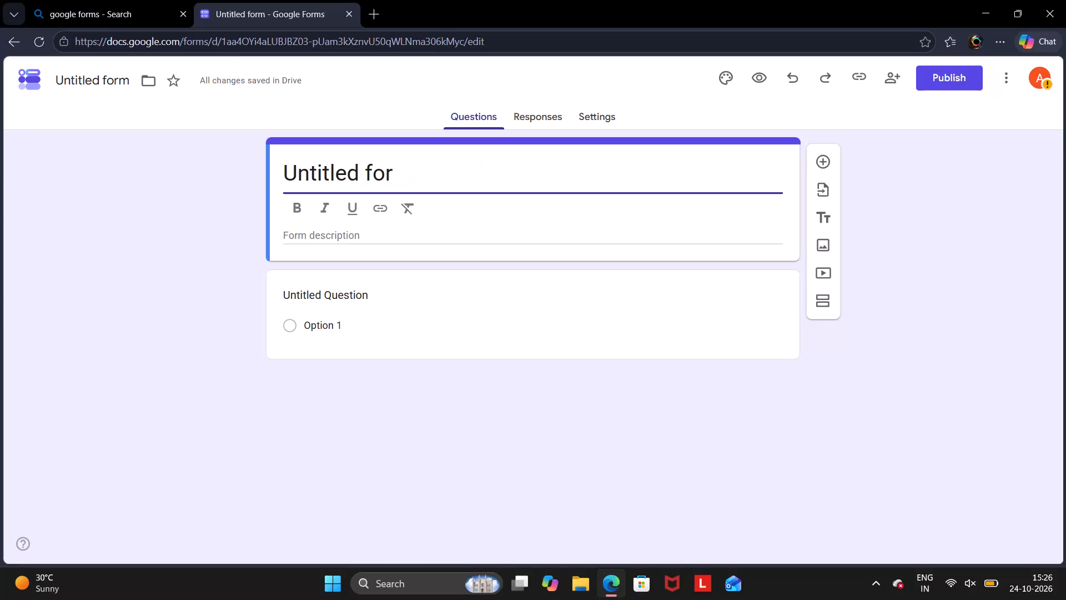
Replace the default title in the form's header with "A Seat to Study".
key("shift+a")
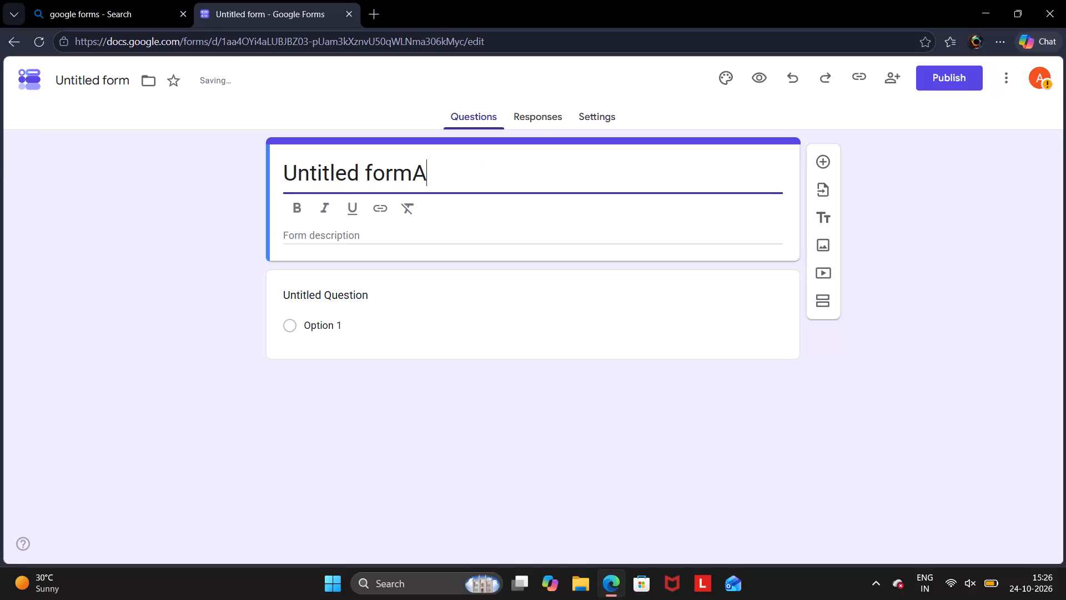
key("BackSpace")
key("shift+a")
key("Left")
key("BackSpace")
key("BackSpace")
key("BackSpace")
key("BackSpace")
key("BackSpace")
key("BackSpace")
key("BackSpace")
key("BackSpace")
key("BackSpace")
key("BackSpace")
key("BackSpace")
key("BackSpace")
key("BackSpace")
key("BackSpace")
key("BackSpace")
key("BackSpace")
key("BackSpace")
key("BackSpace")
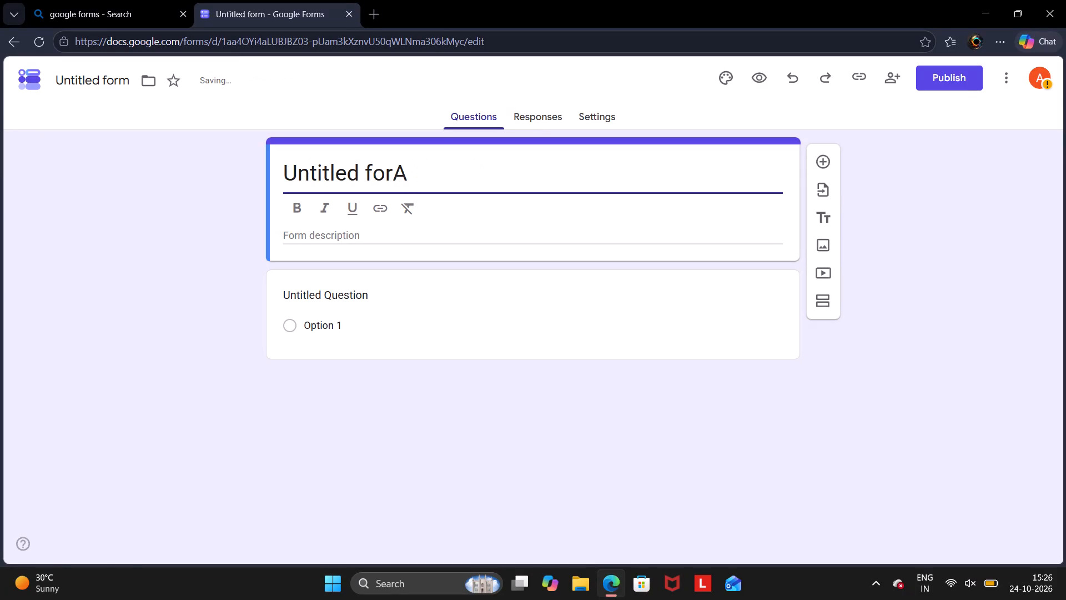
key("Right")
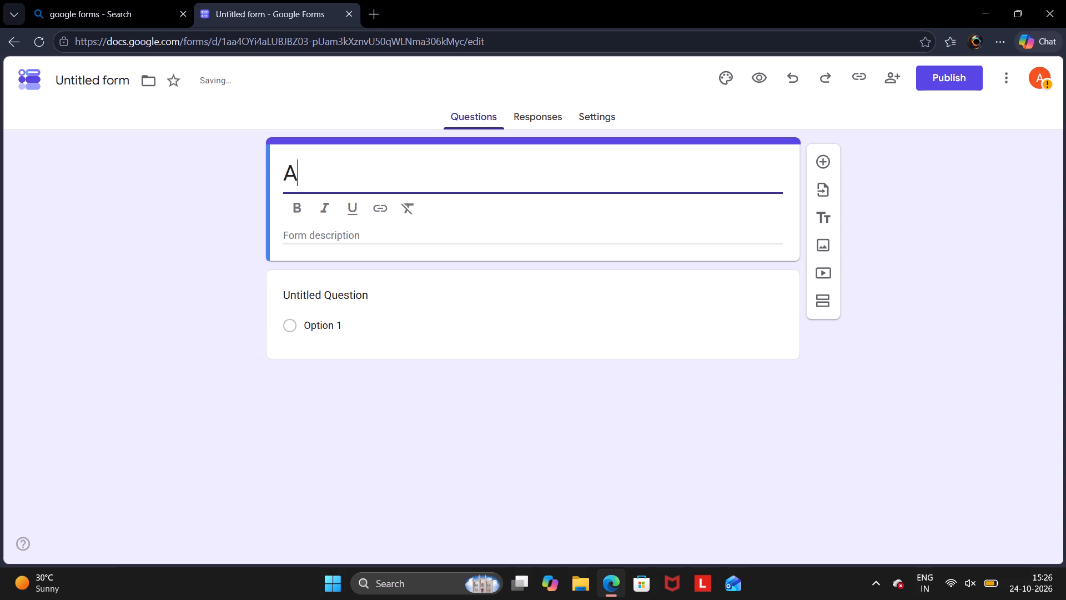
key("space")
type("Sea")
type("t to")
key("space")
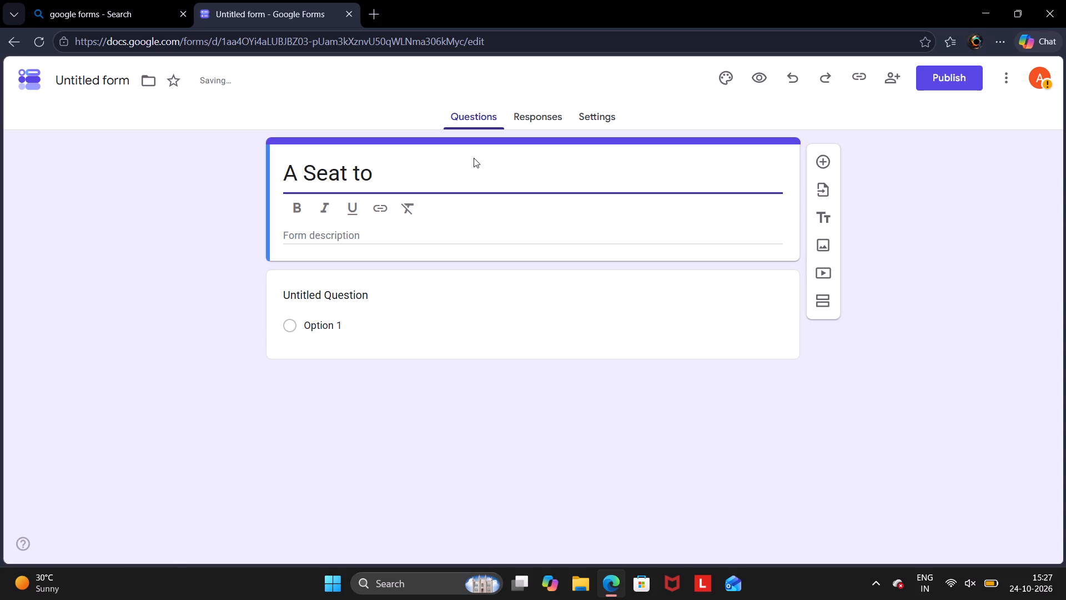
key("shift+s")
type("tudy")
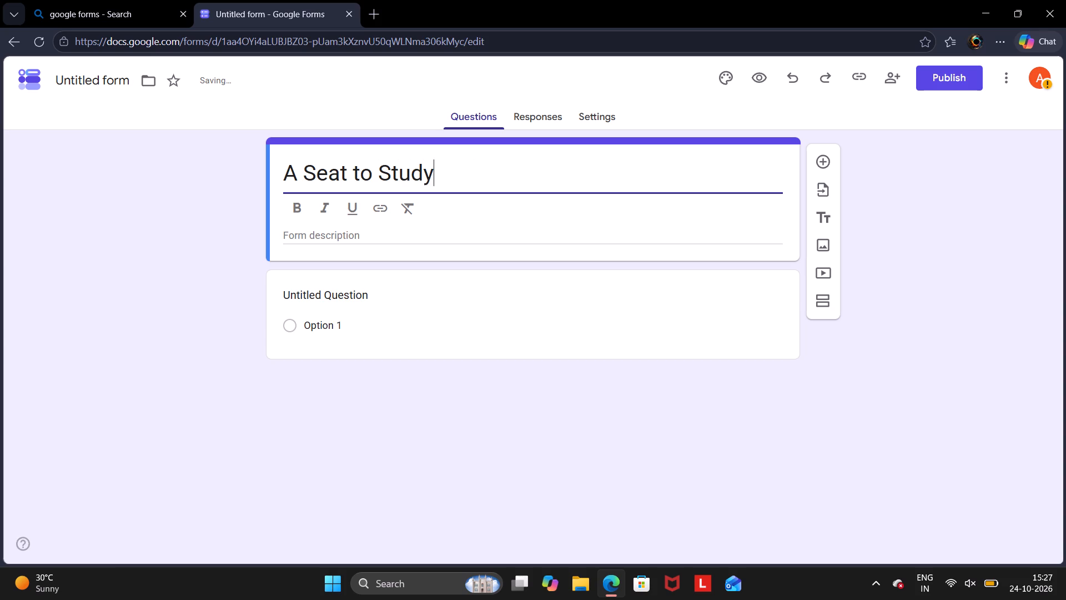
Continue the form's header title with a space after "A Seat to Study".
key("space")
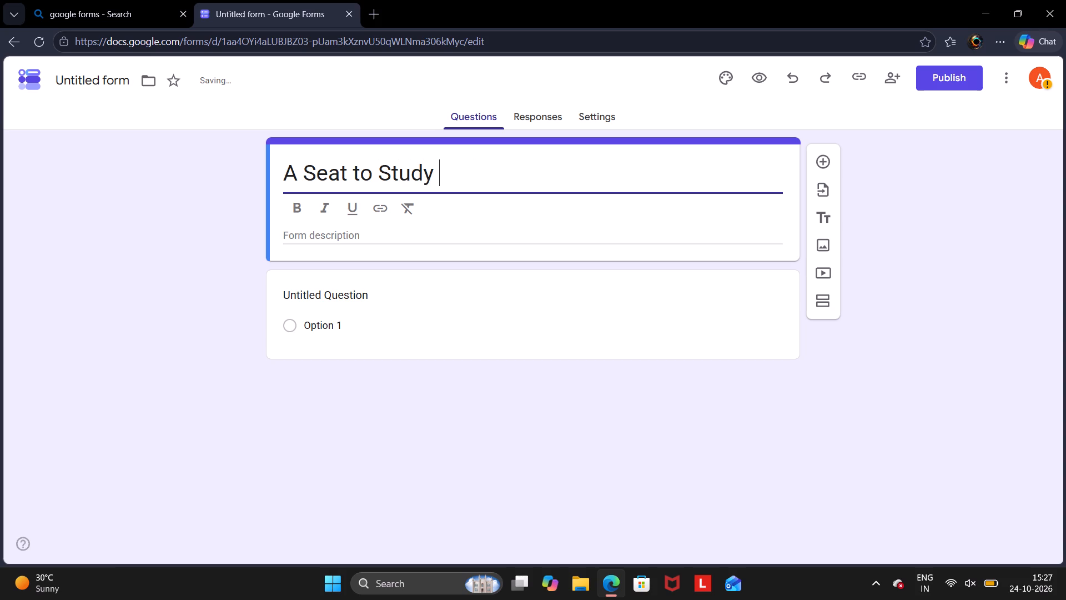
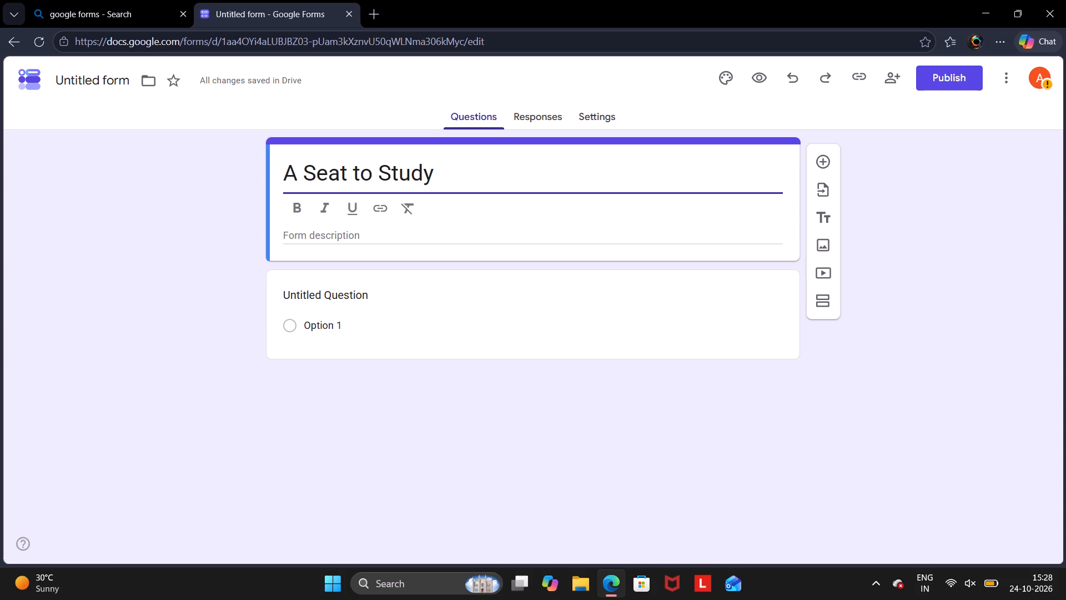
Append a double hyphen to the form's header title so it reads "A Seat to Study--".
key("BackSpace")
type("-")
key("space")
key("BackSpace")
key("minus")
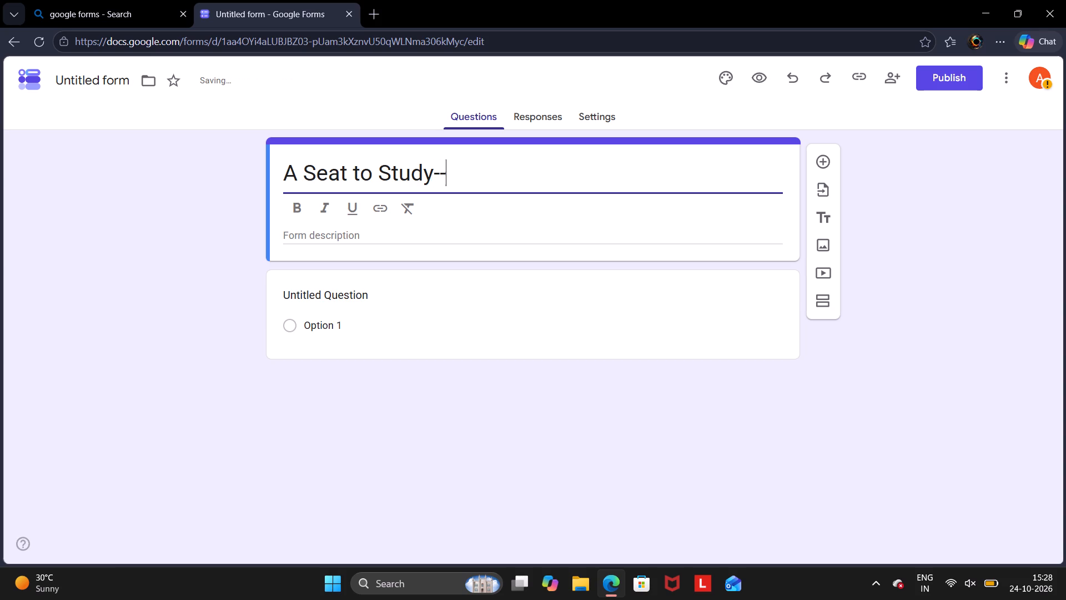
Space out the dashes after "A Seat to Study" and extend the form title so it reads "A Seat to Study -- Student Survey(INT335)".
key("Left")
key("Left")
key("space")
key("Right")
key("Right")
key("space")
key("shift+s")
type("tudent s")
key("BackSpace")
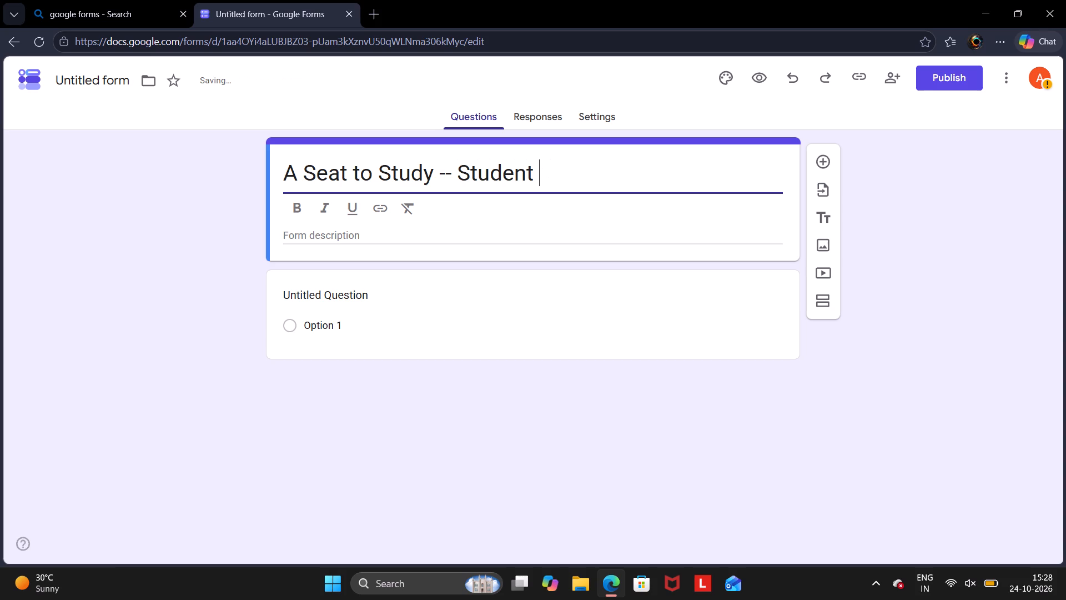
key("shift+s")
type("urvey")
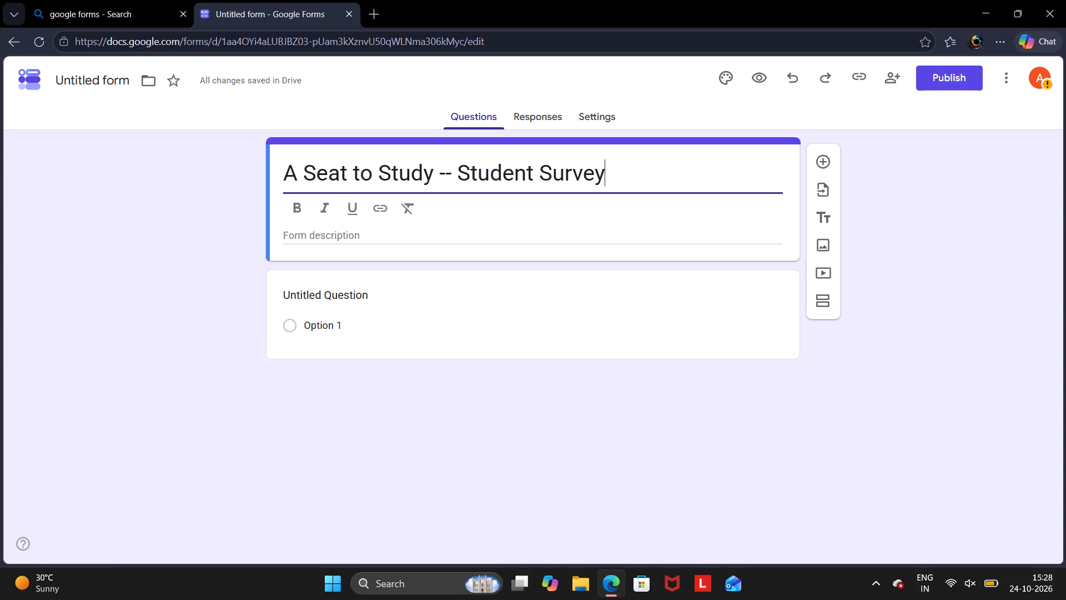
key("shift+parenleft")
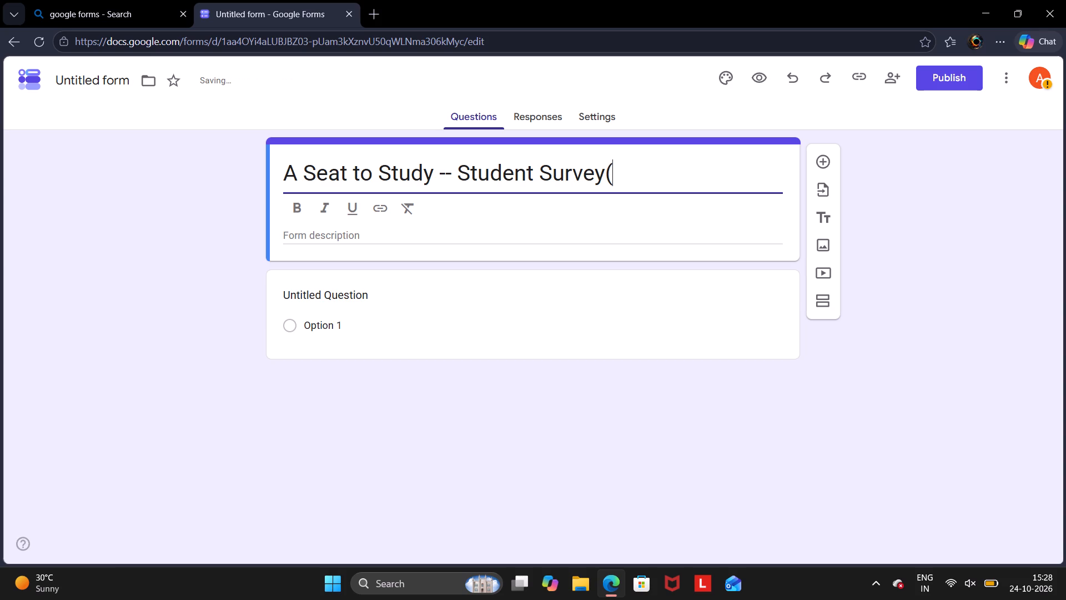
type("INT")
type("335")
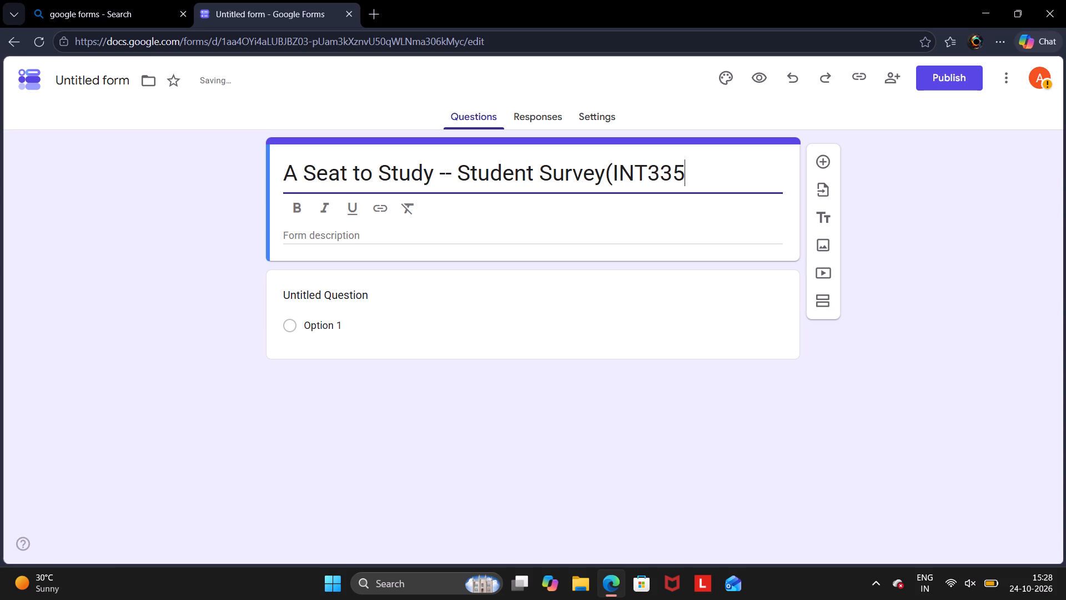
key("shift+parenright")
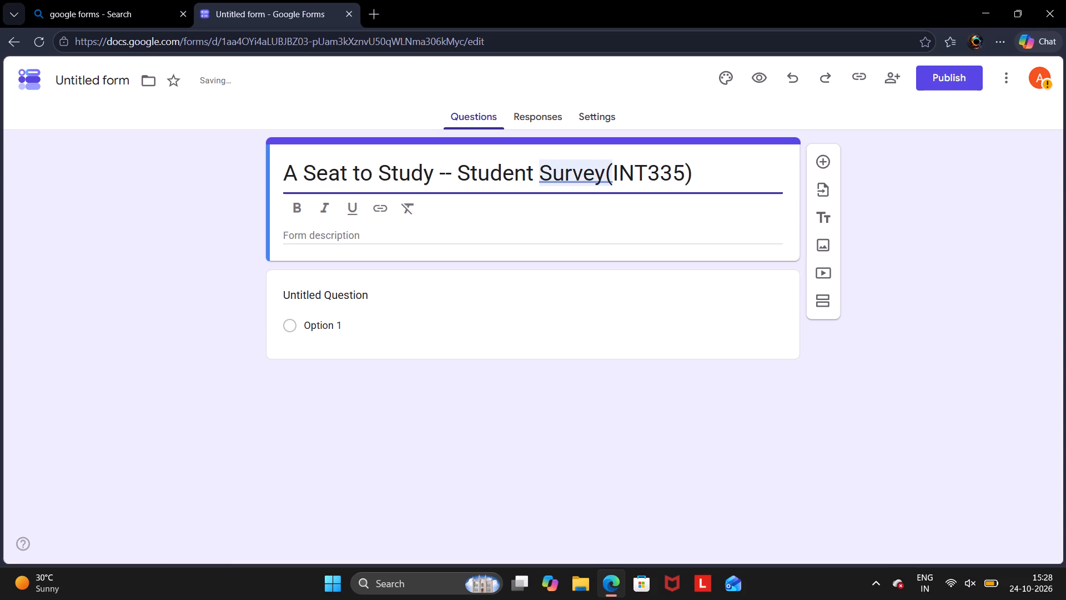
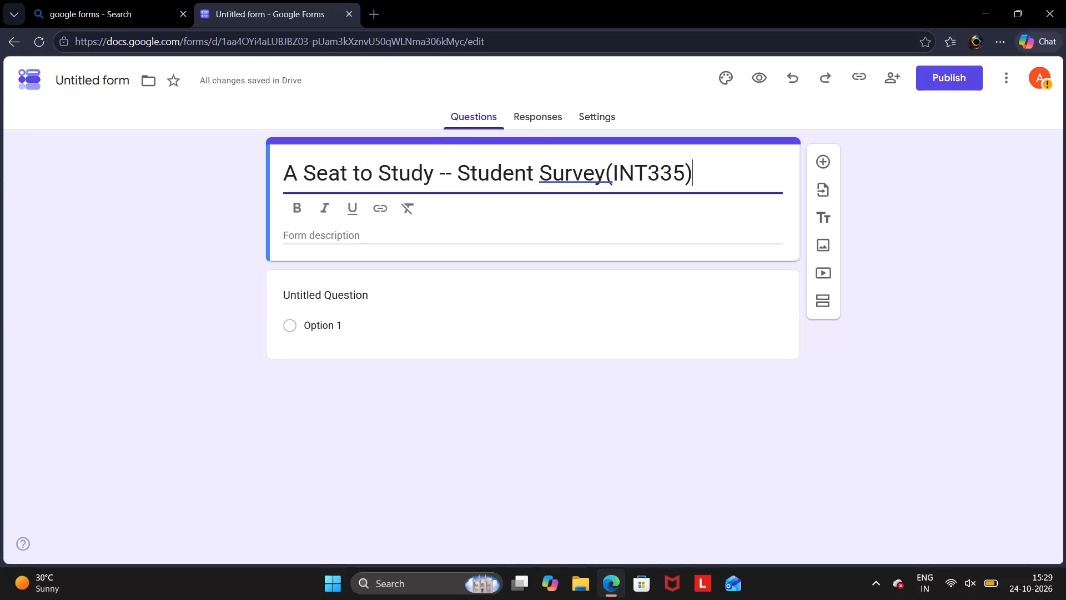
Insert a space between "Survey" and "(INT335)" in the form title.
left_click(604, 173)
key("space")
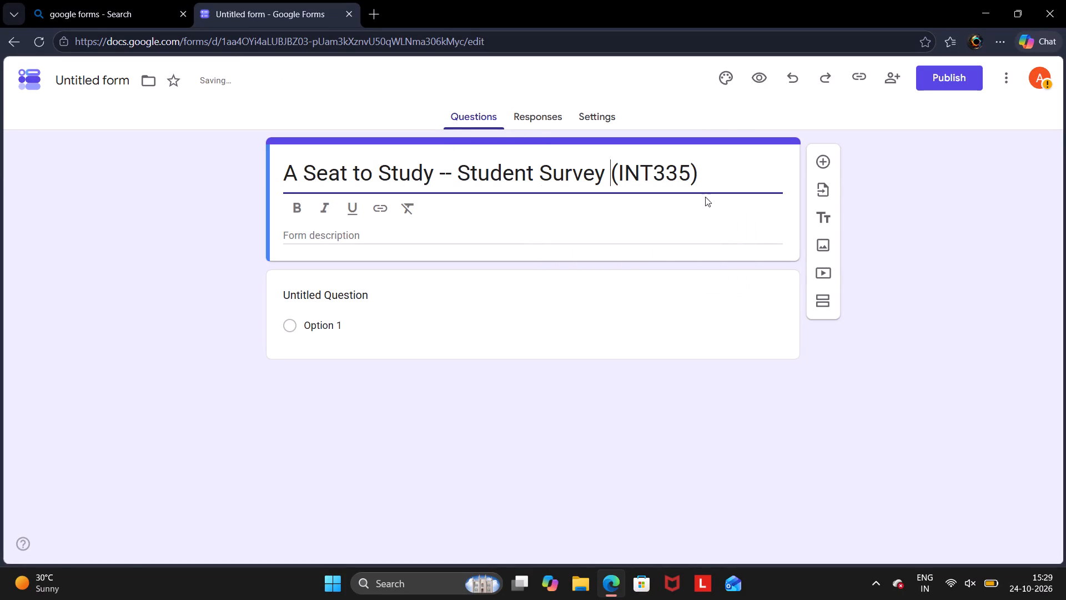
left_click(588, 232)
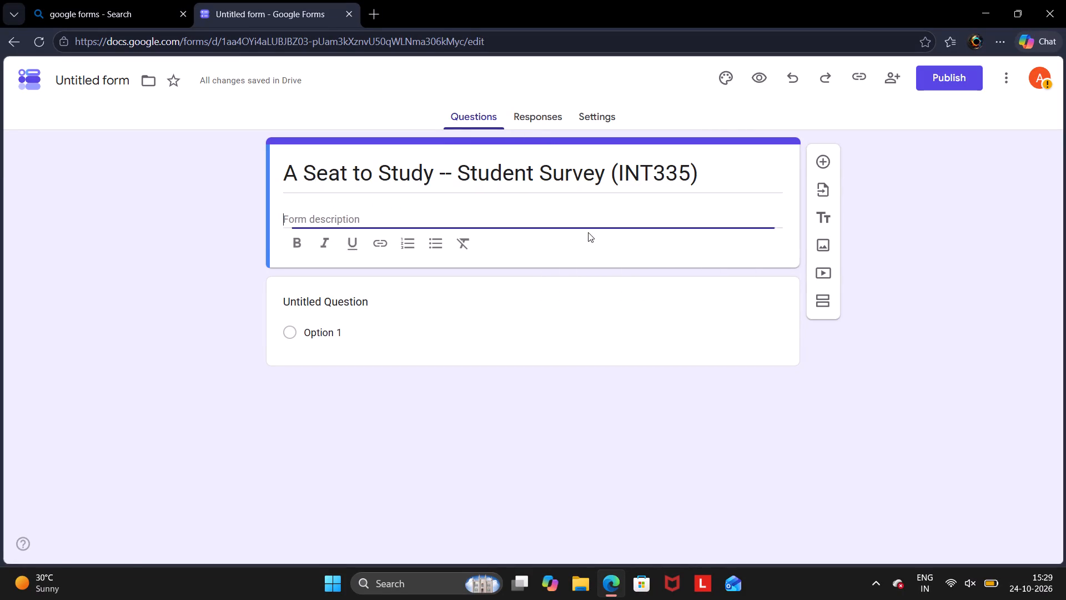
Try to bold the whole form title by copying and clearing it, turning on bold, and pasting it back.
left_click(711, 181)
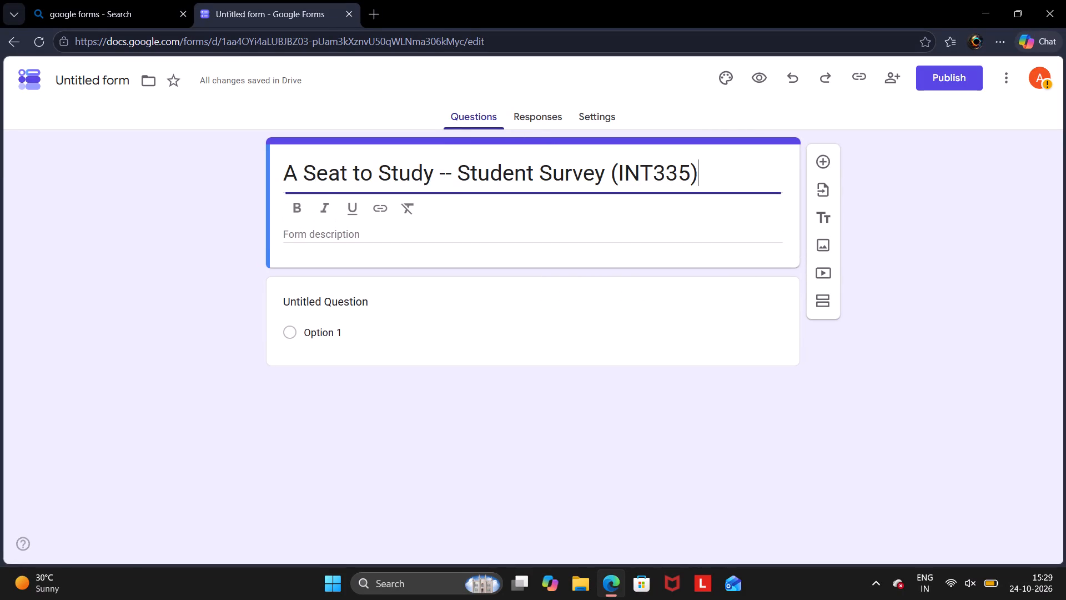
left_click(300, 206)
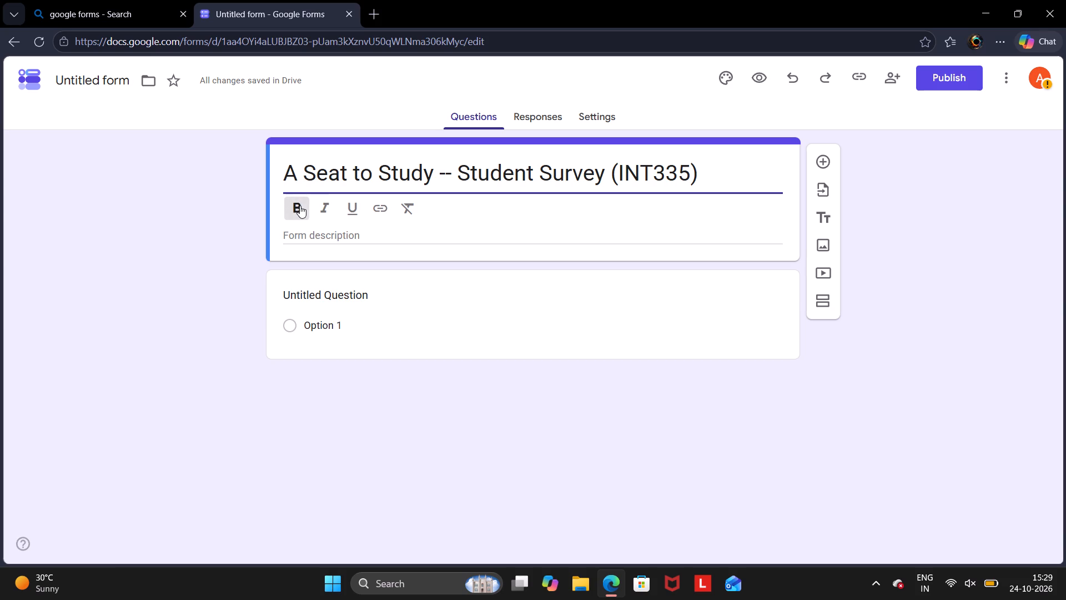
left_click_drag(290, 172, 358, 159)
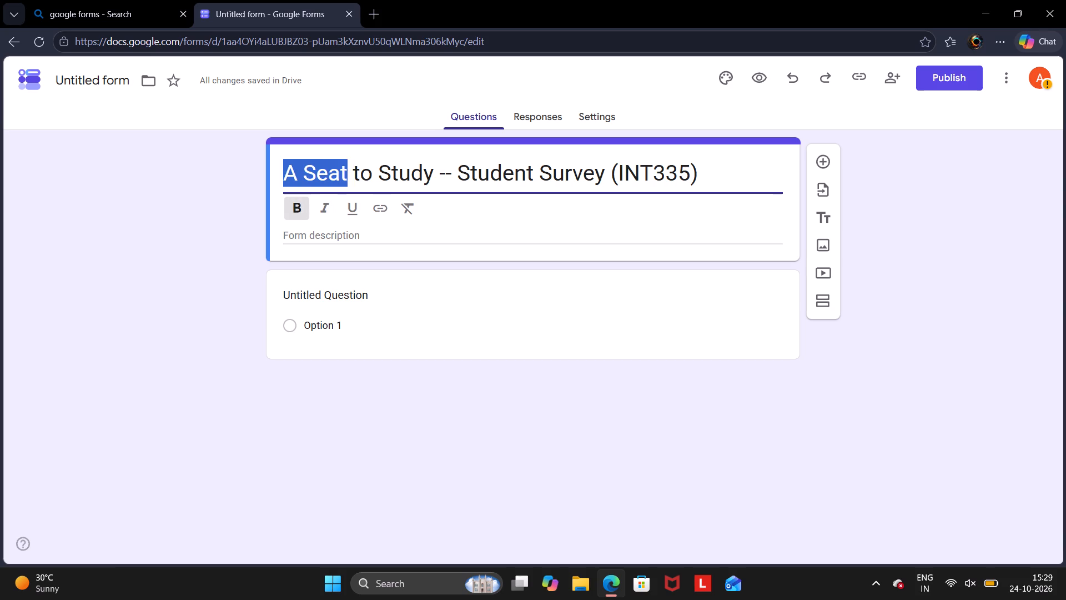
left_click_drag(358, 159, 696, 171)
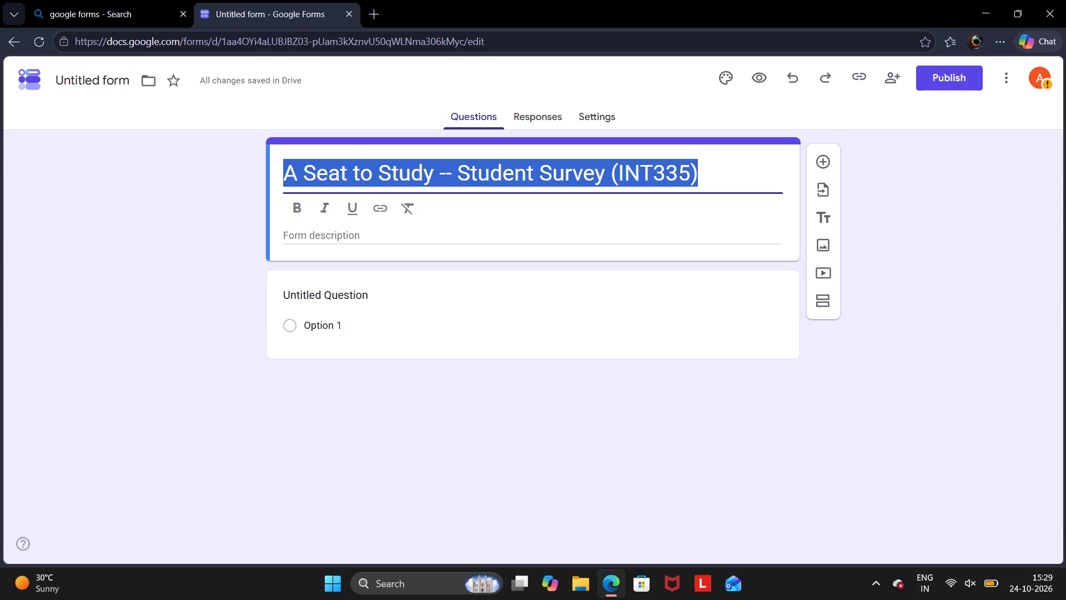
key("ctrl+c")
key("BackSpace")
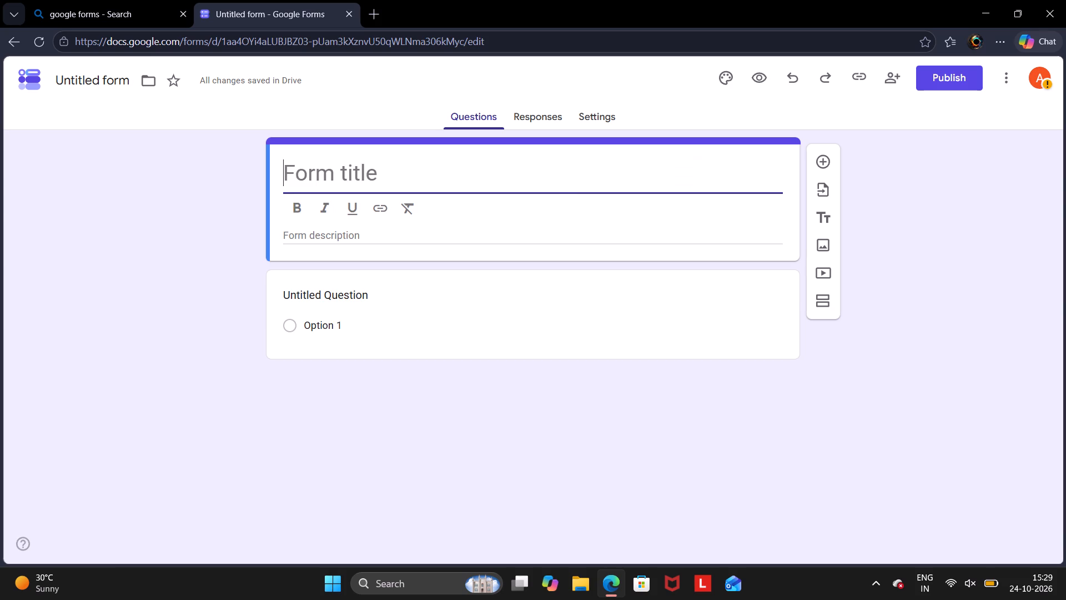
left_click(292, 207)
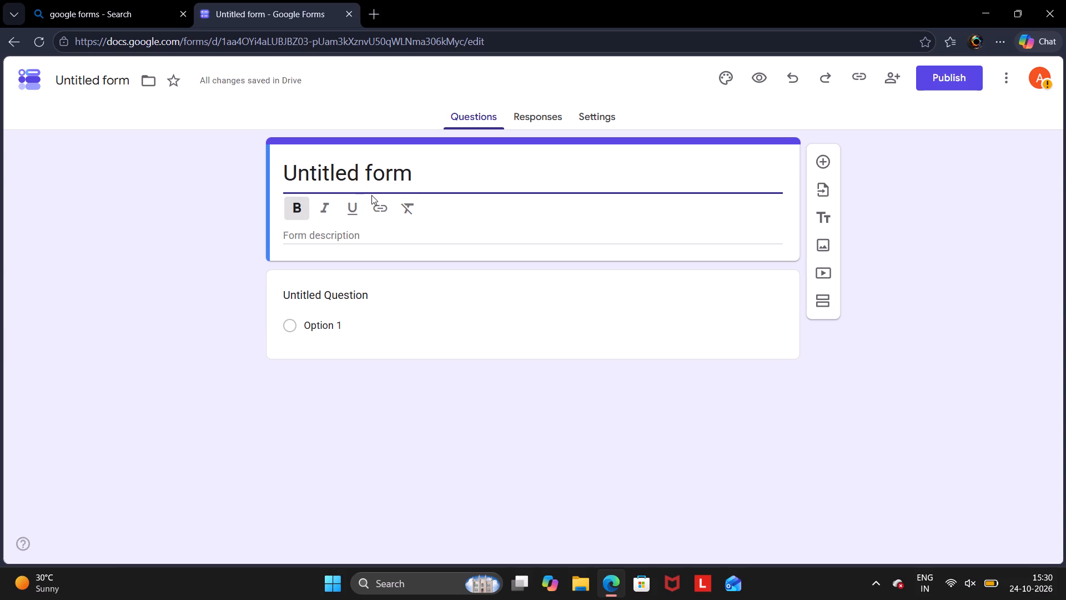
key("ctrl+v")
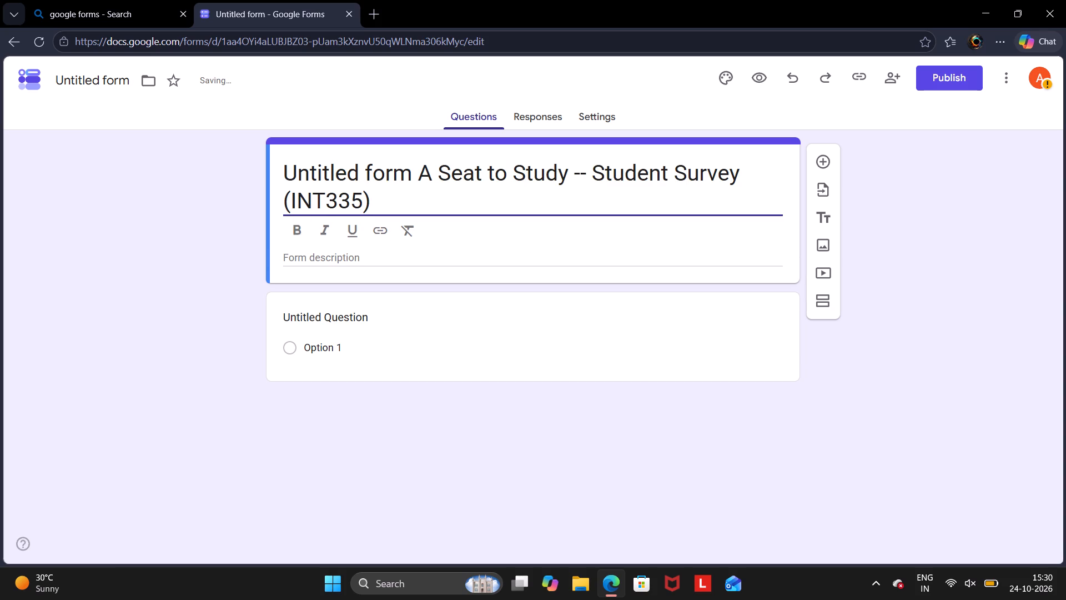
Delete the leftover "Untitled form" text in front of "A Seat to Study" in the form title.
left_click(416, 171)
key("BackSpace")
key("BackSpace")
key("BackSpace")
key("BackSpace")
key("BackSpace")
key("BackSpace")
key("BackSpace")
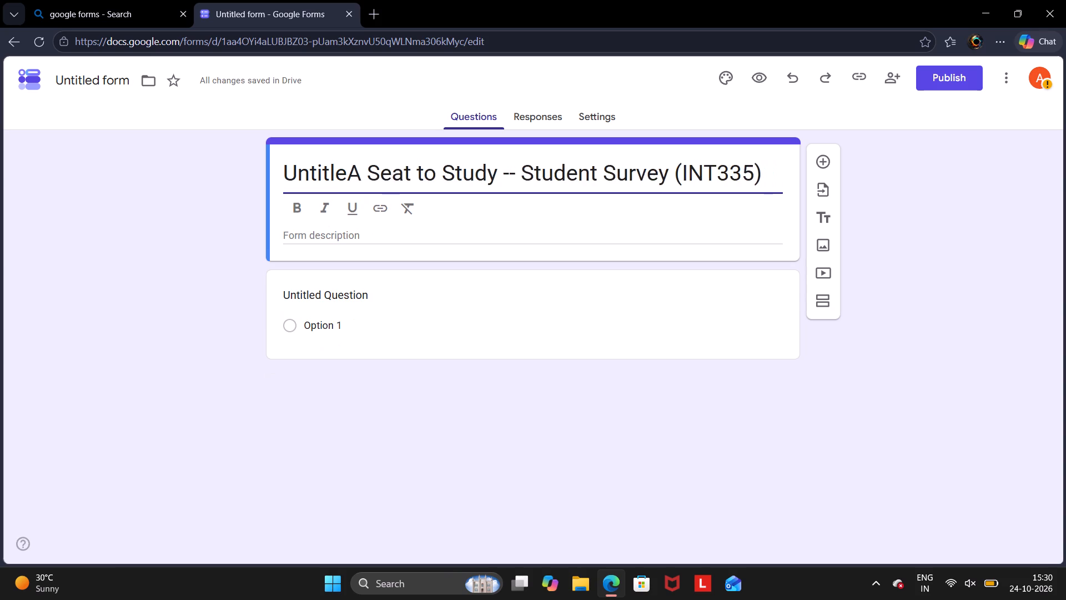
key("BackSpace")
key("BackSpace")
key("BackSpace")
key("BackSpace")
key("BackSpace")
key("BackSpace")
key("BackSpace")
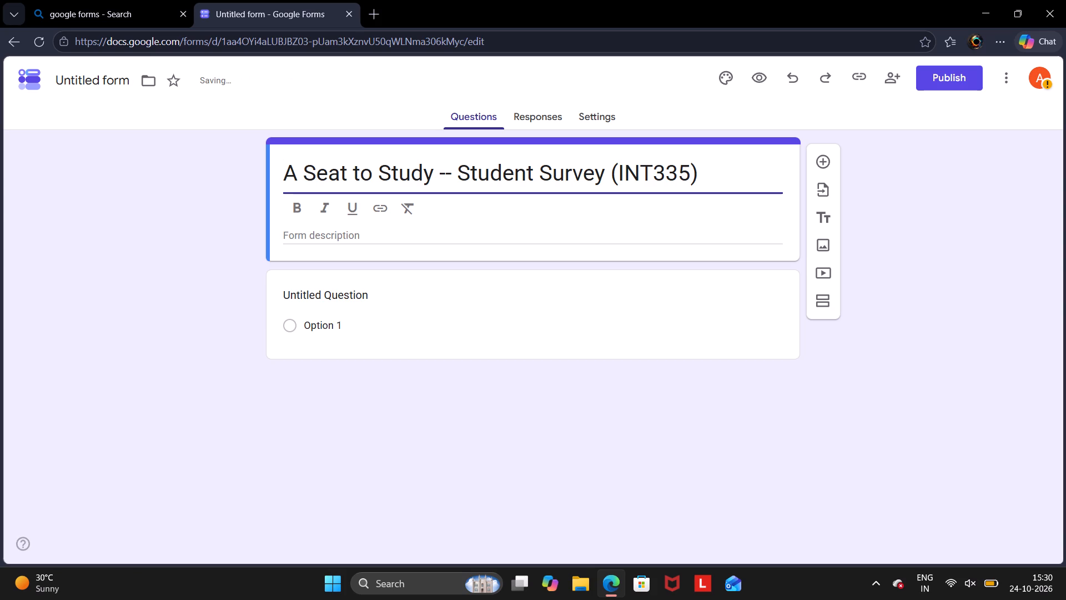
Turn on bold and italic at the start of the form title, and switch underline on and back off.
left_click(298, 208)
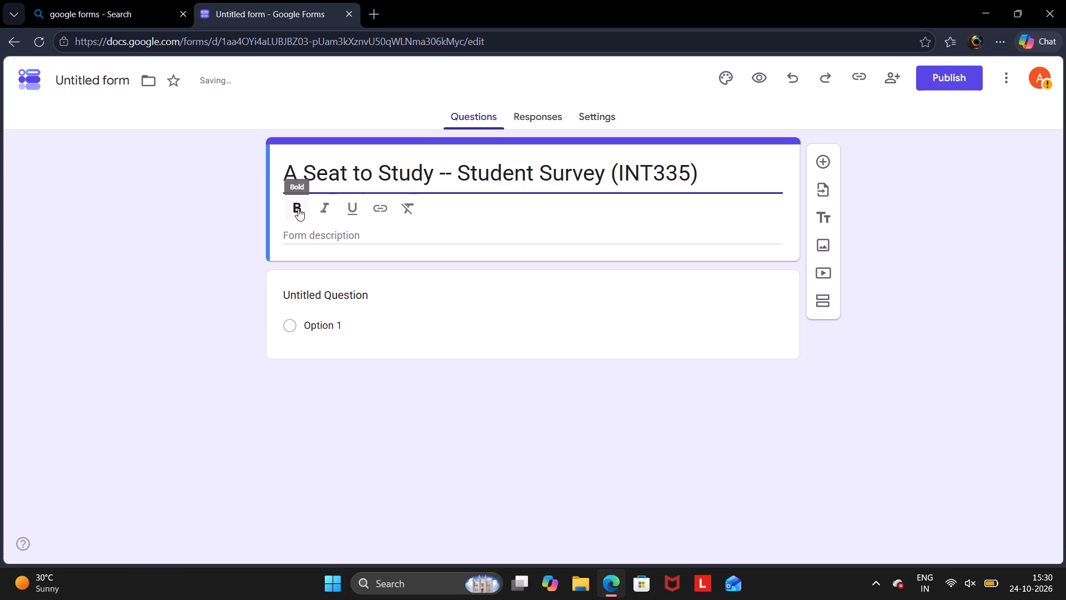
left_click(328, 202)
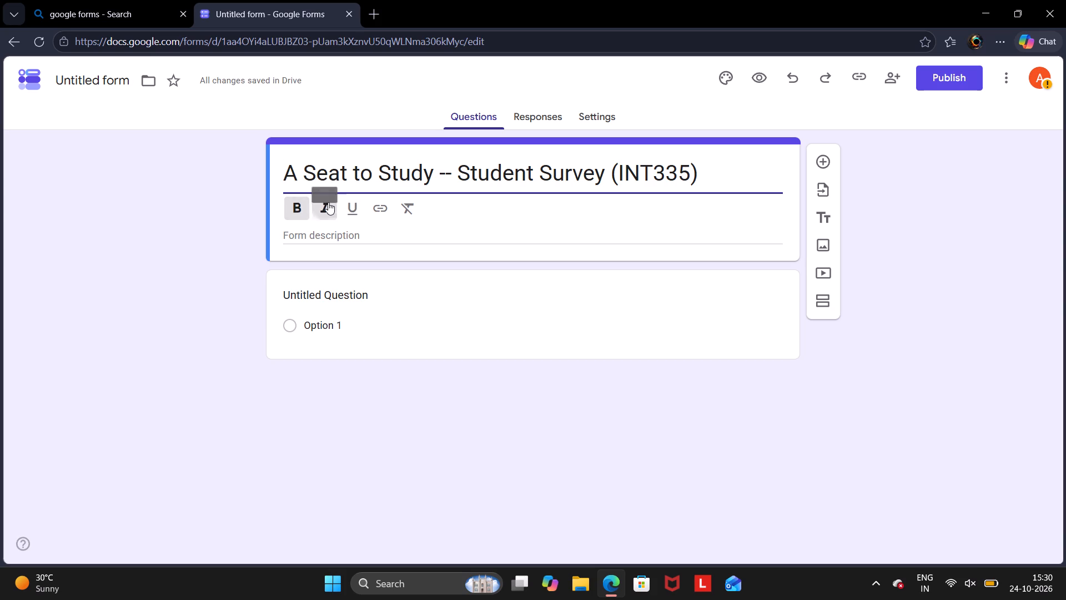
left_click(359, 205)
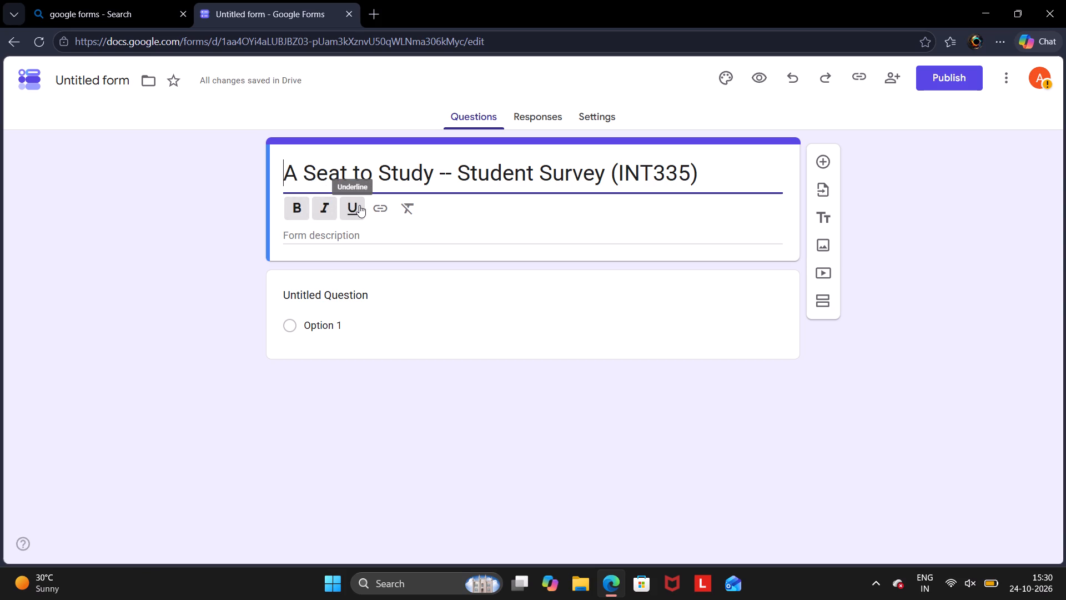
left_click(359, 205)
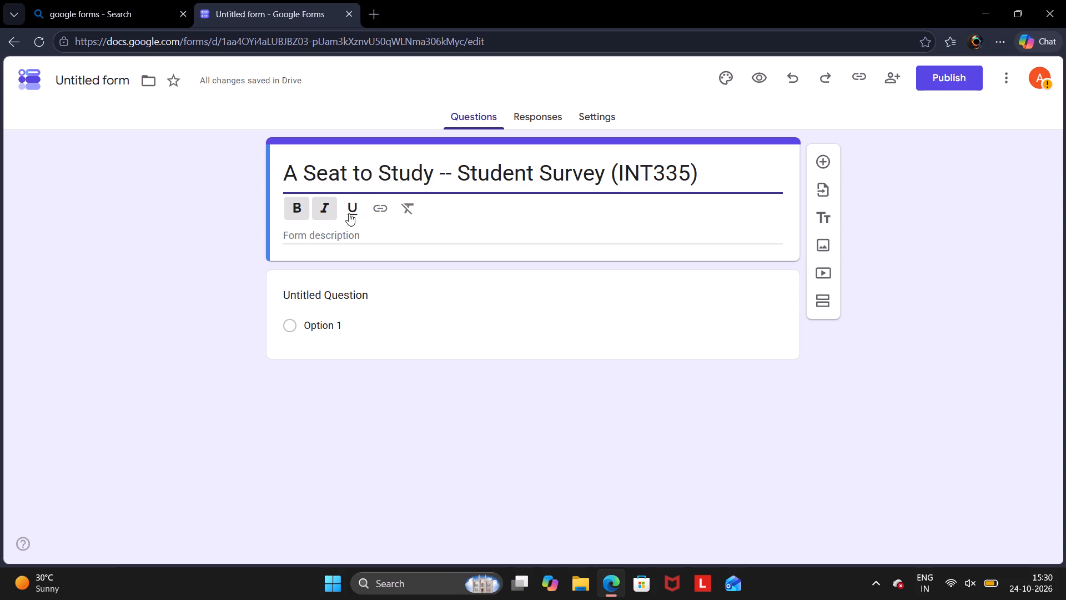
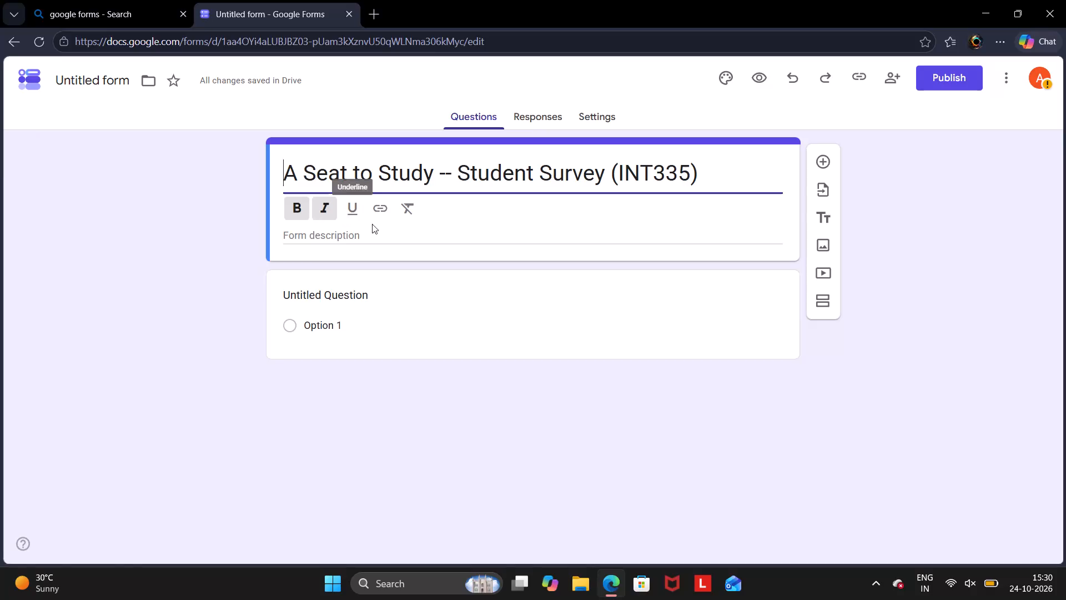
Turn off both italic and bold formatting at the start of the form title.
left_click_drag(305, 213, 316, 213)
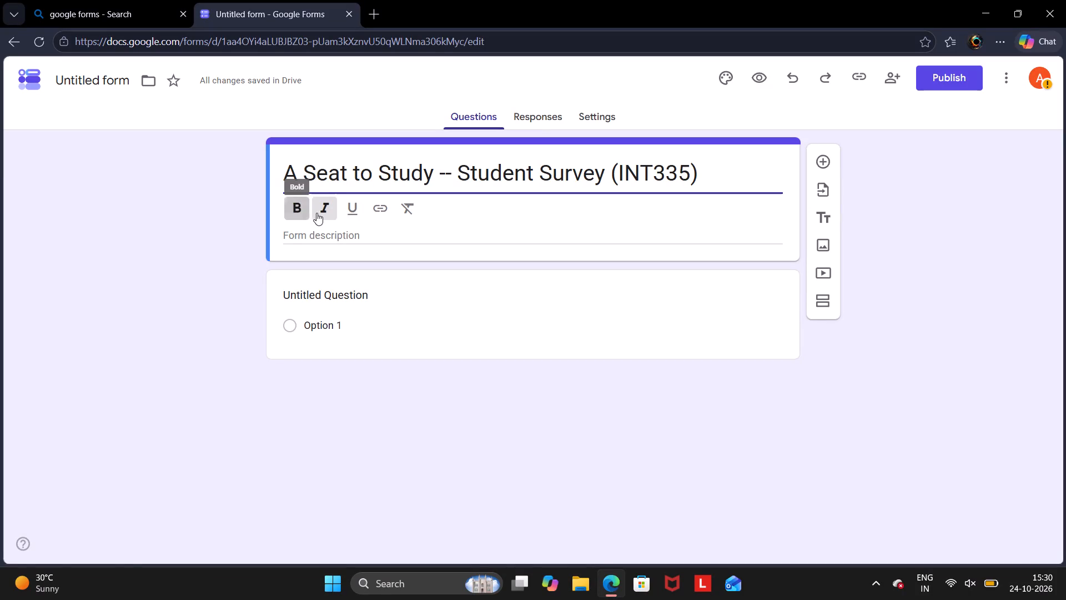
left_click_drag(316, 213, 320, 211)
left_click(320, 211)
left_click(295, 211)
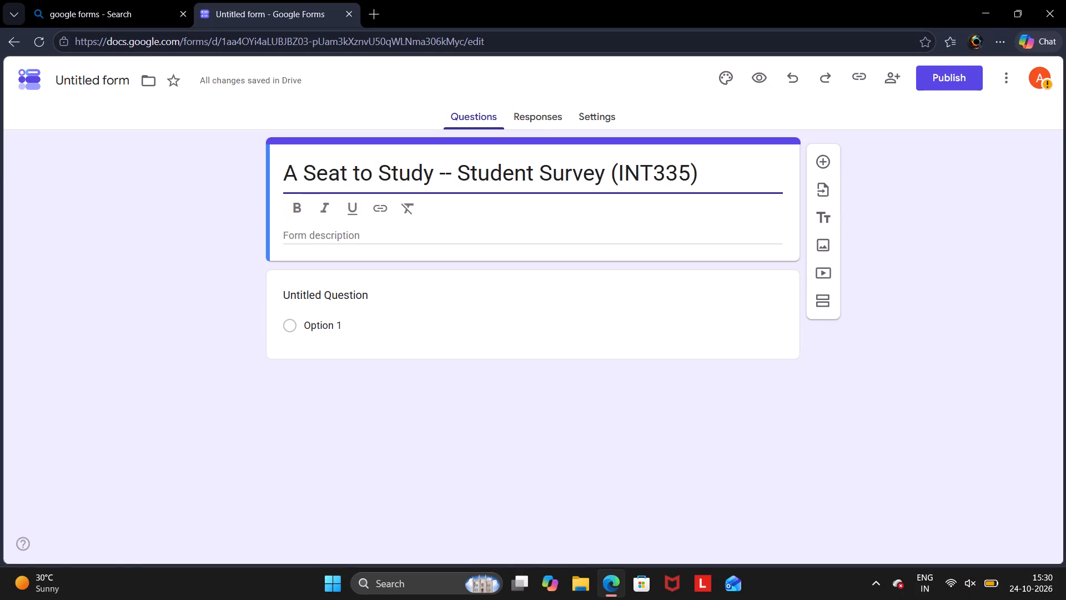
Begin the form description with the text "This short survey is part".
left_click(320, 237)
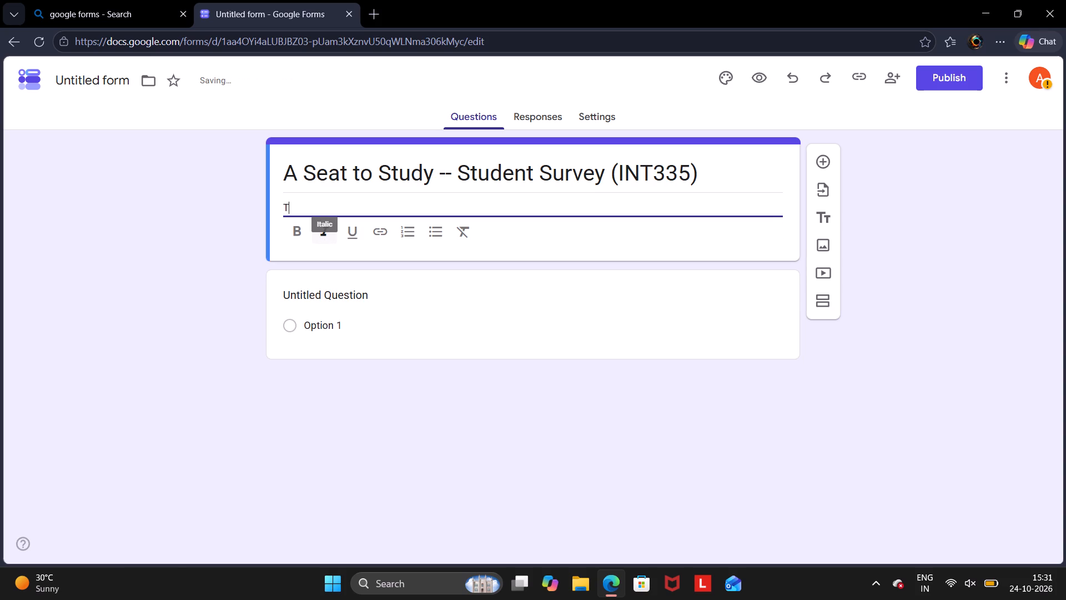
type("his")
key("space")
type("short survey")
key("space")
type("is part")
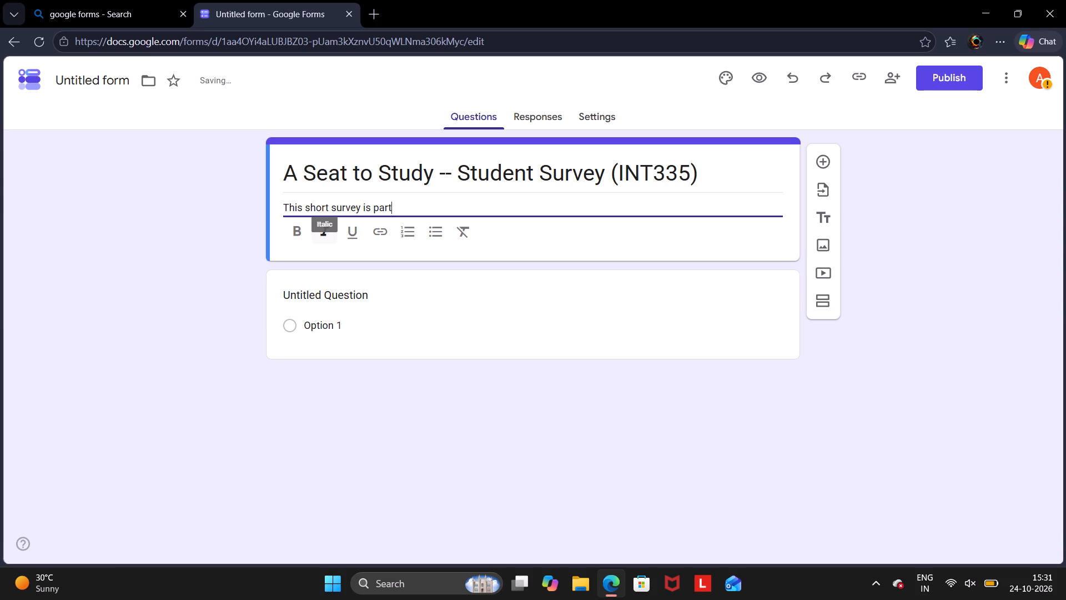
key("space")
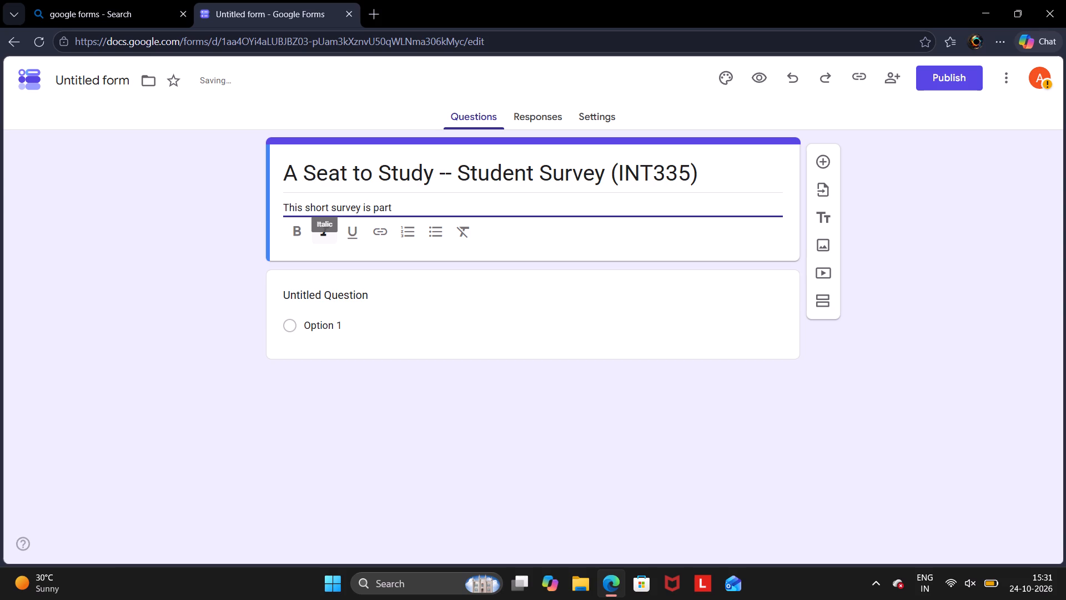
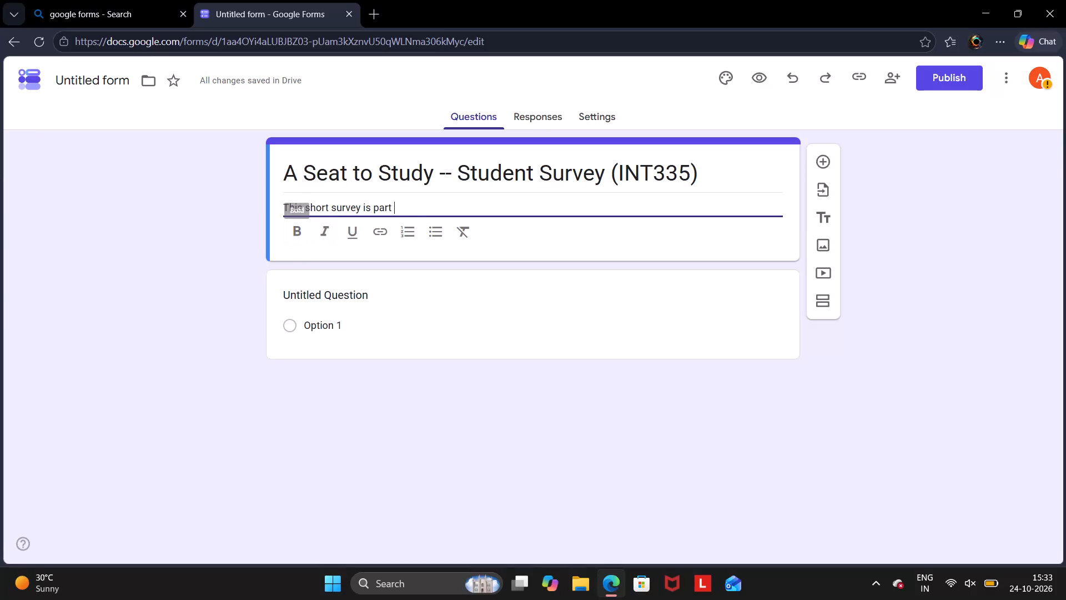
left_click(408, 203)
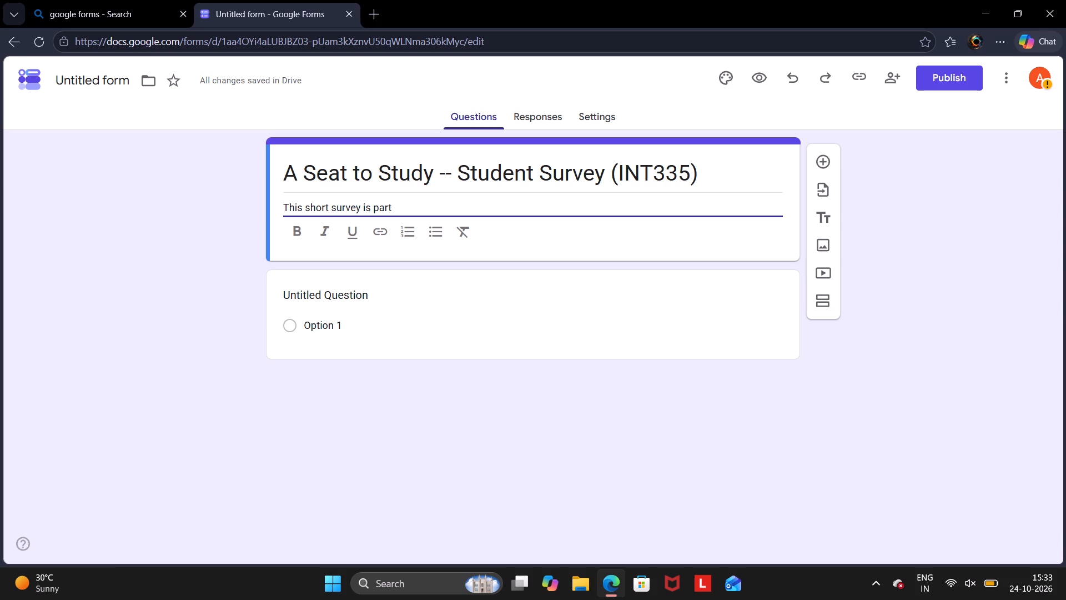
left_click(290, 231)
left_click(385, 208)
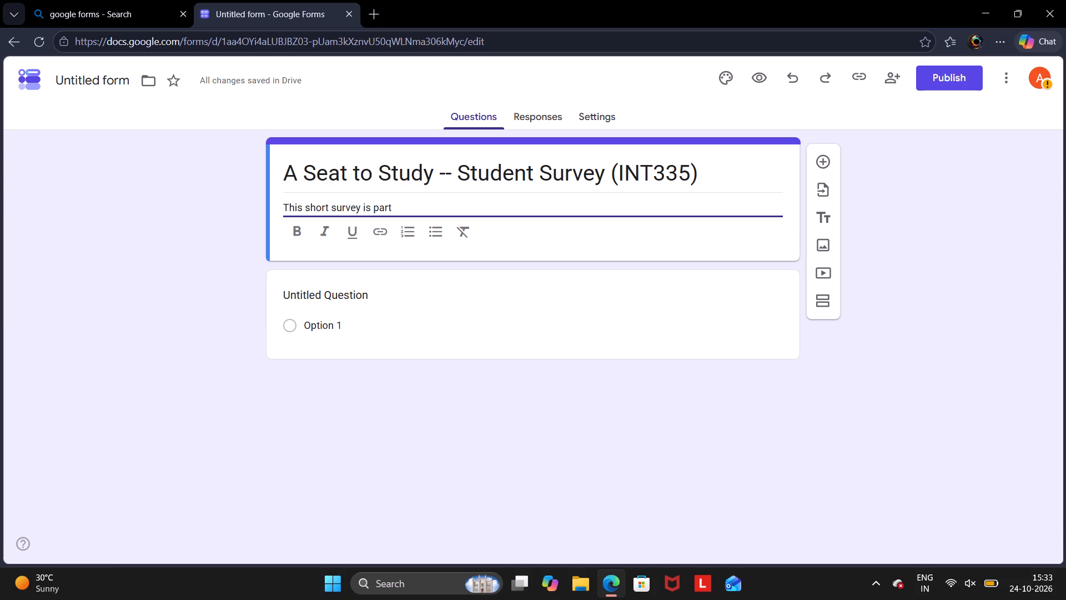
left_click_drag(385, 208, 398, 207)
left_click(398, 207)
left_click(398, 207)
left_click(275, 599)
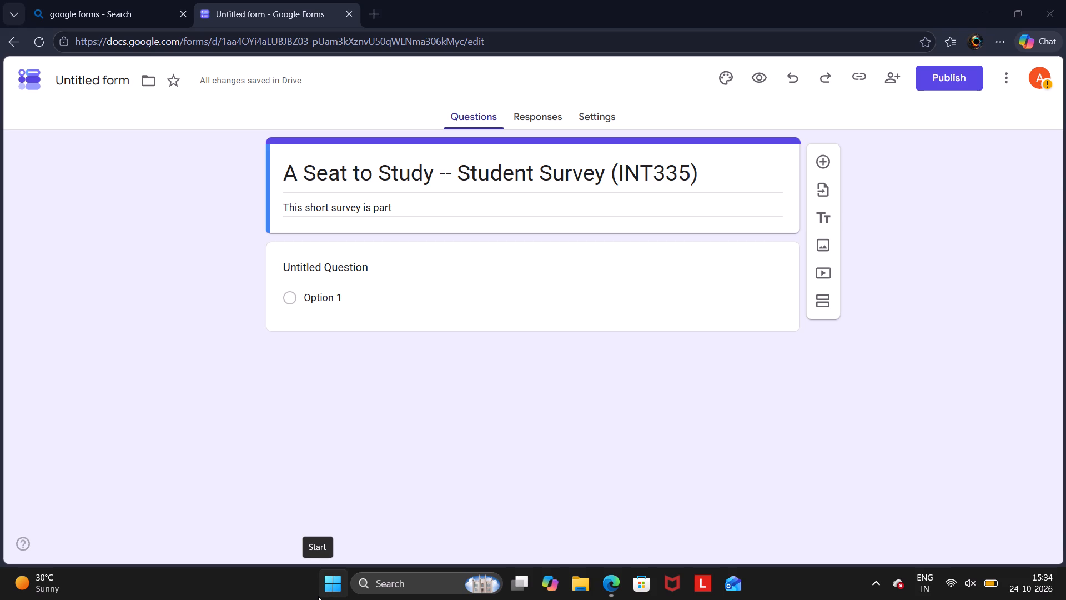
Continue the form description after "This short survey is part" with "of a Design Thinking project".
left_click(413, 204)
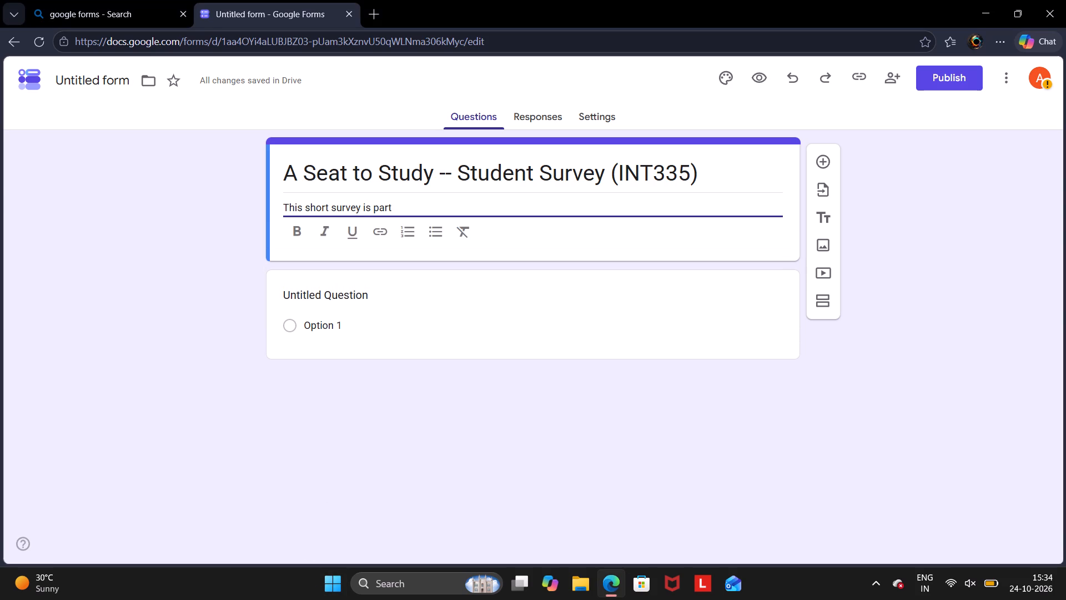
left_click(359, 226)
left_click(359, 226)
type("of")
key("space")
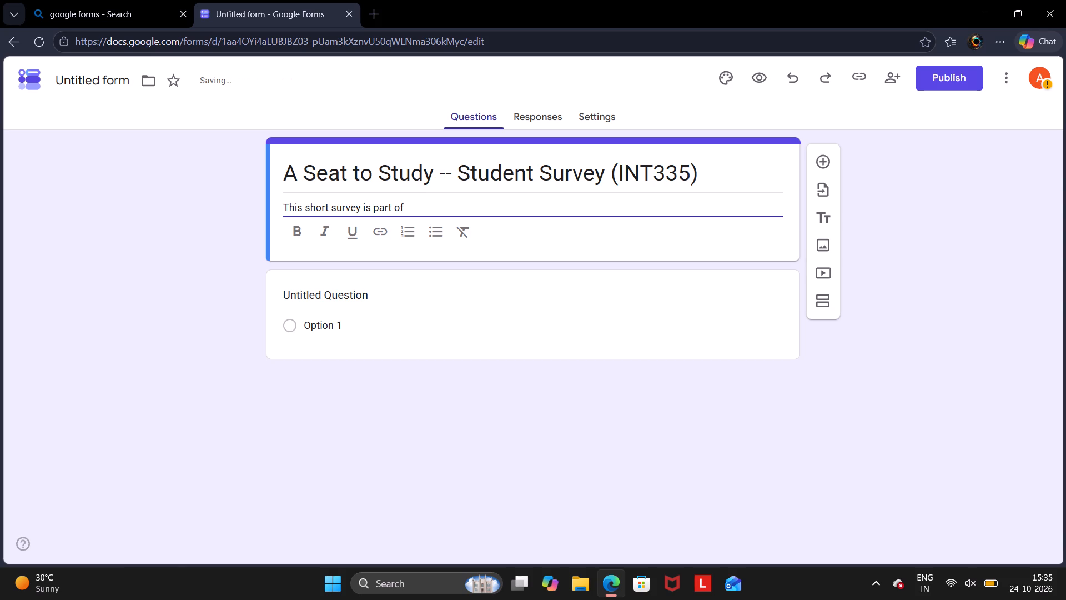
key("a")
key("space")
type("Design")
key("space")
type("Thinking")
key("space")
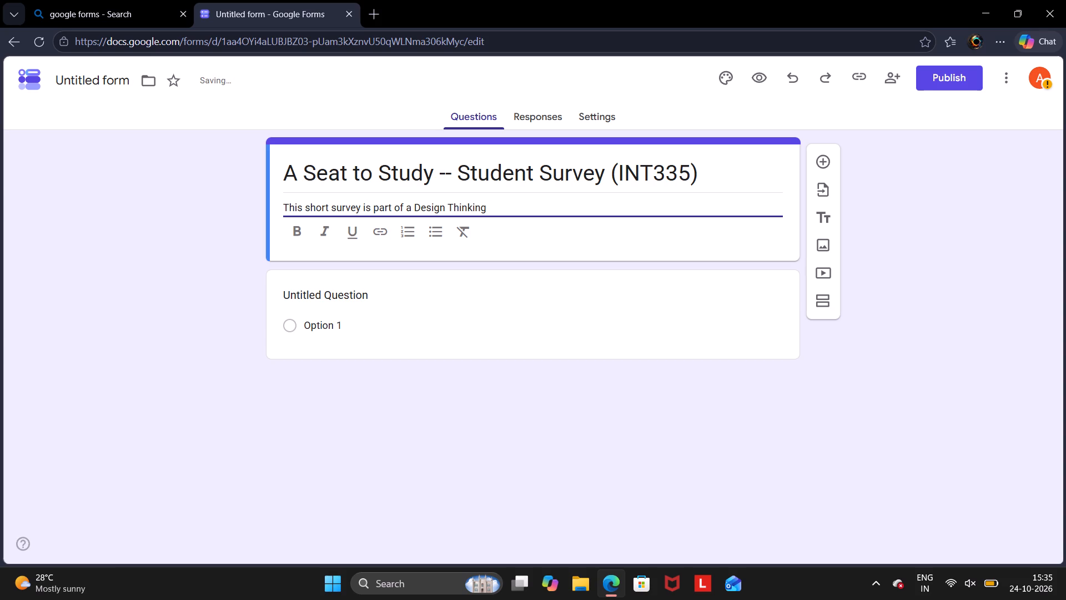
type("project")
key("space")
Continue the description's first sentence with "by LPU B.Tech students".
type("by")
key("space")
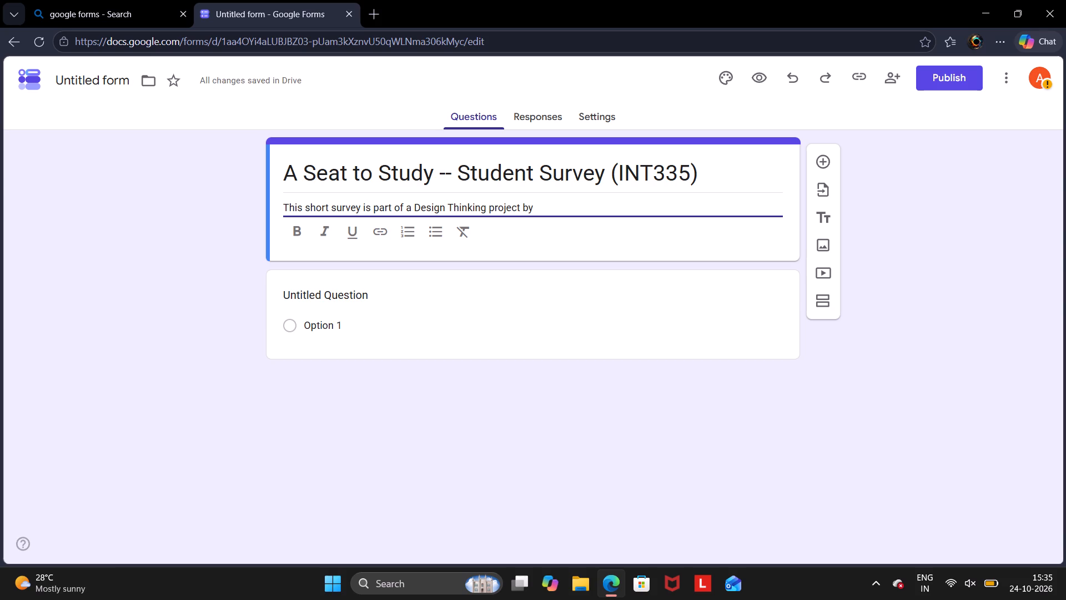
type("LPU")
key("space")
type("btech")
key("space")
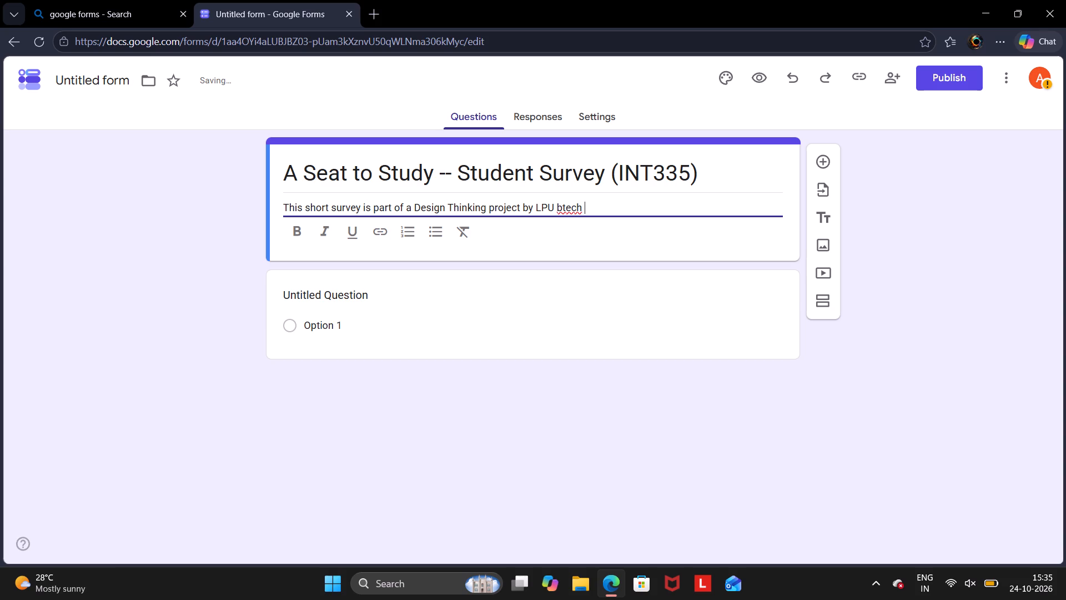
key("BackSpace")
key("BackSpace")
key("BackSpace")
key("BackSpace")
key("BackSpace")
key("BackSpace")
key("shift+b")
key("period")
type("Tech")
key("space")
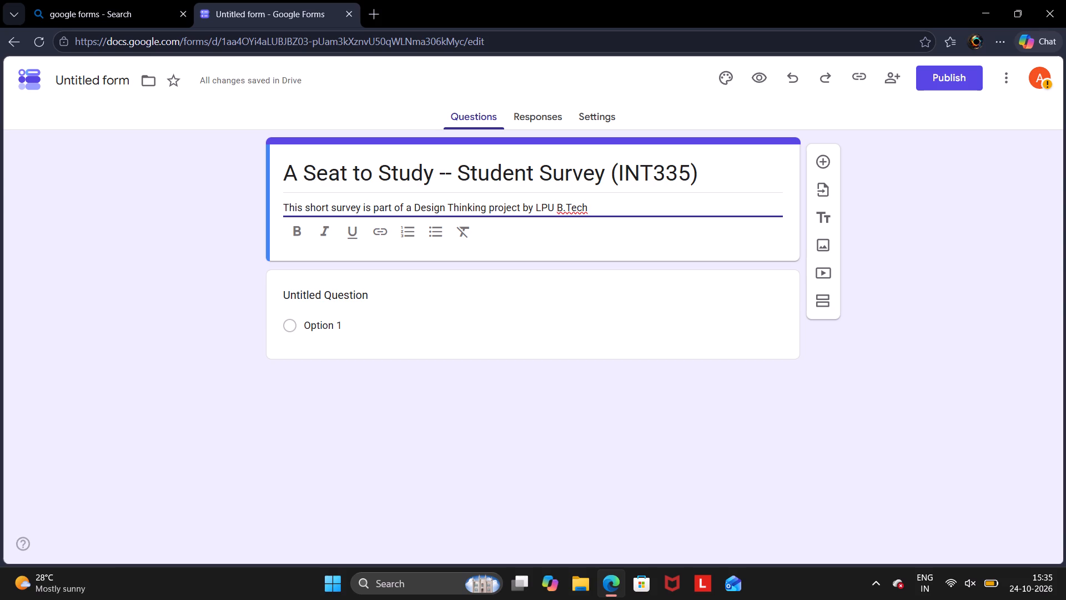
type("students")
key("space")
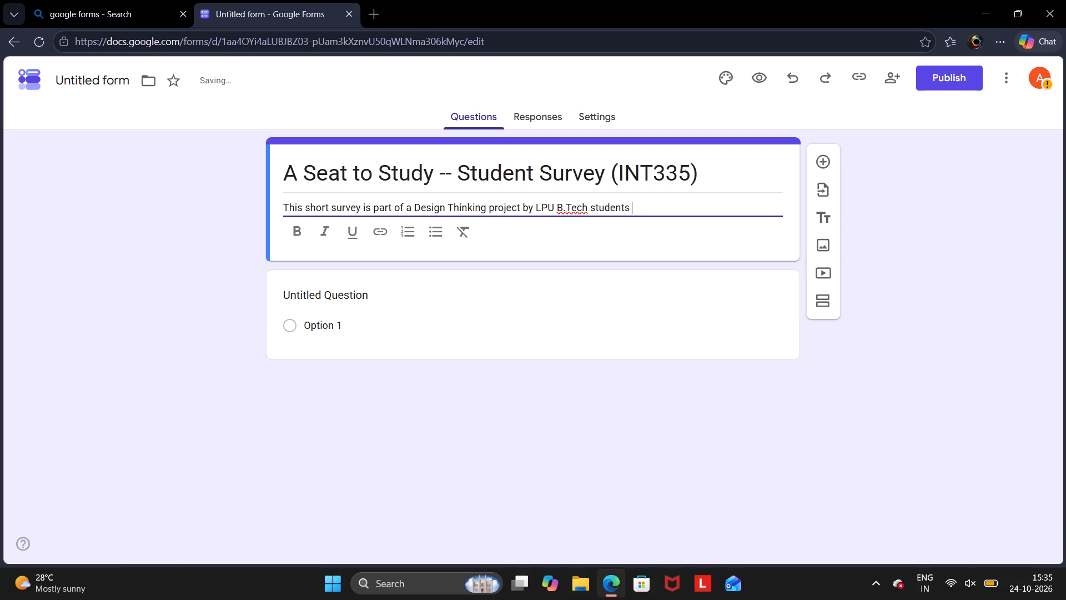
Close the description's first sentence with the course code "(INT335)" and a full stop.
type("(IN")
key("shift+t")
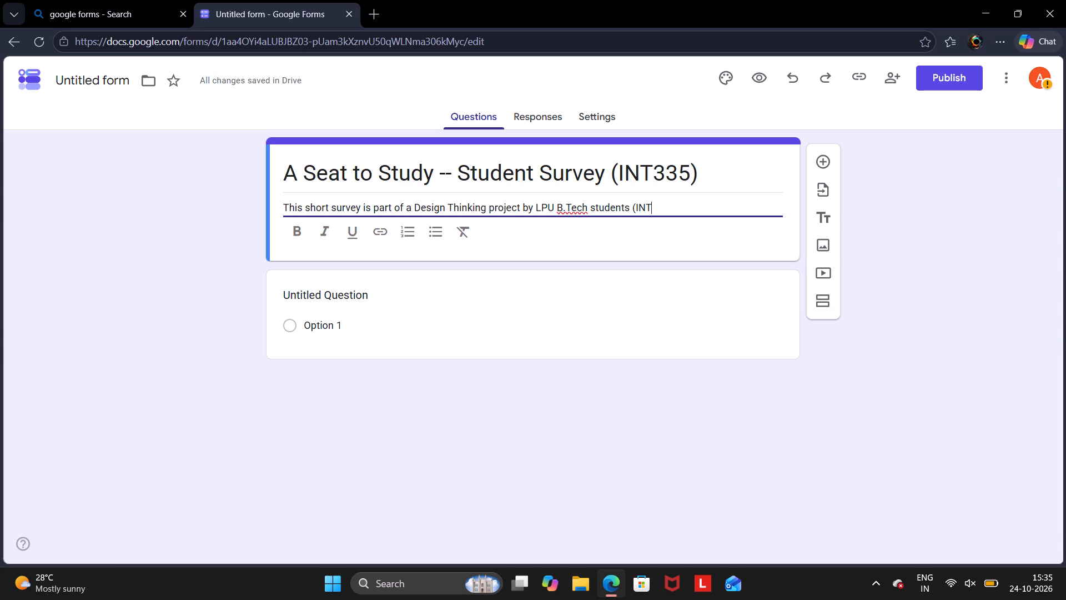
type("335")
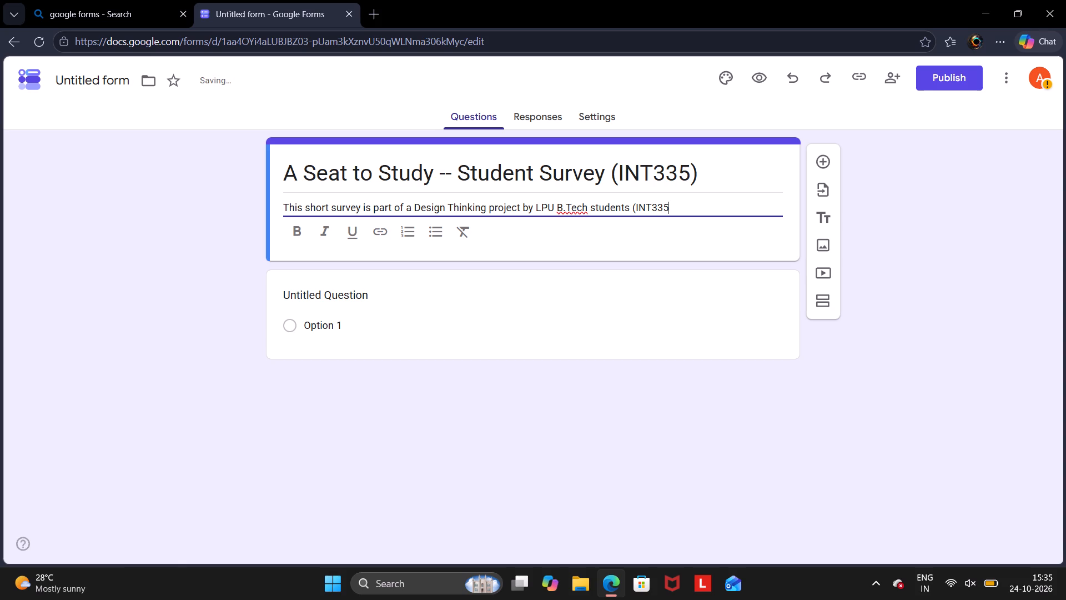
type(")")
key("space")
key("BackSpace")
type(".")
key("space")
Start the description's second sentence with "We want to understand".
key("shift+w")
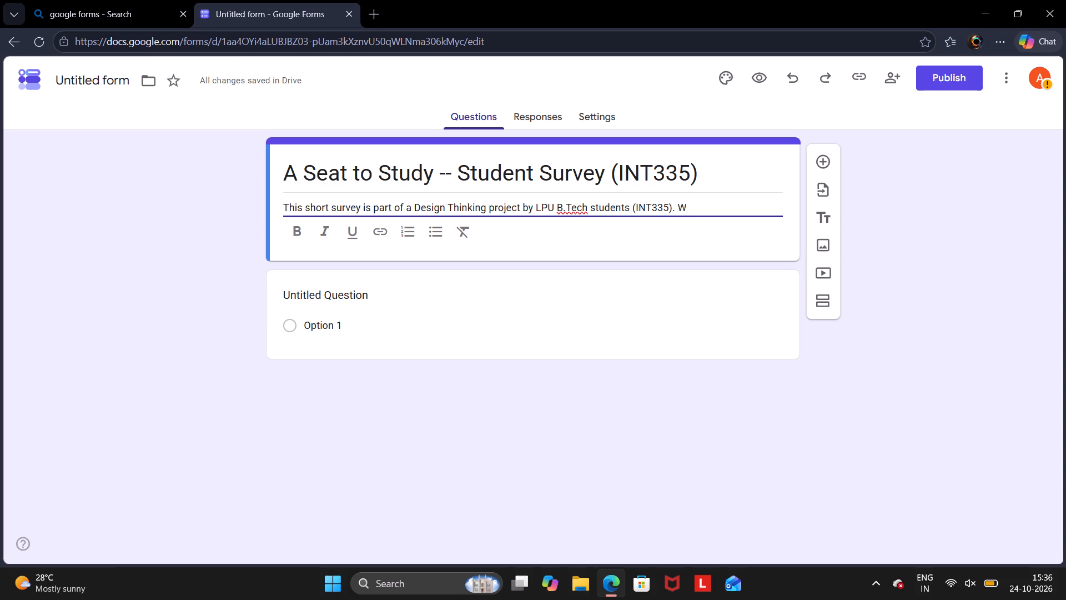
type("e")
key("space")
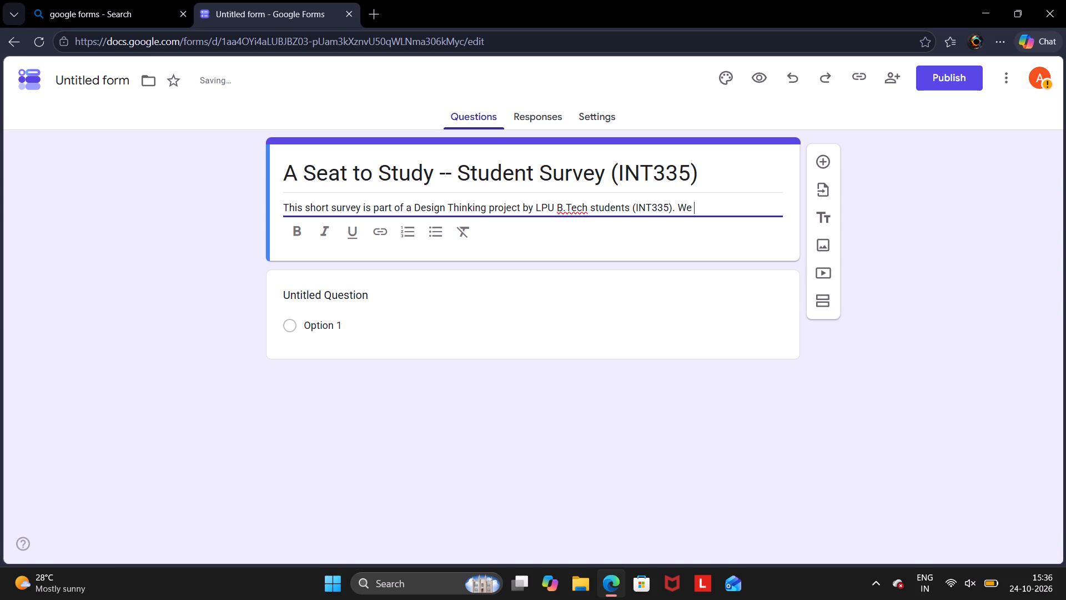
type("want")
key("space")
type("to understand")
key("space")
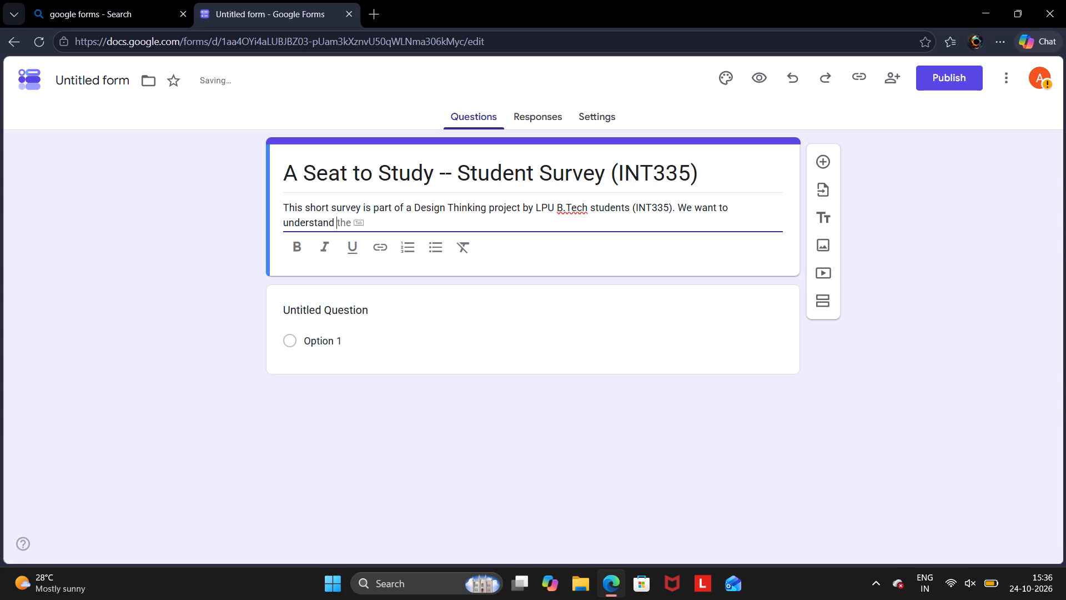
Continue the description's second sentence after "We want to understand" with "real experiences".
type("real")
key("space")
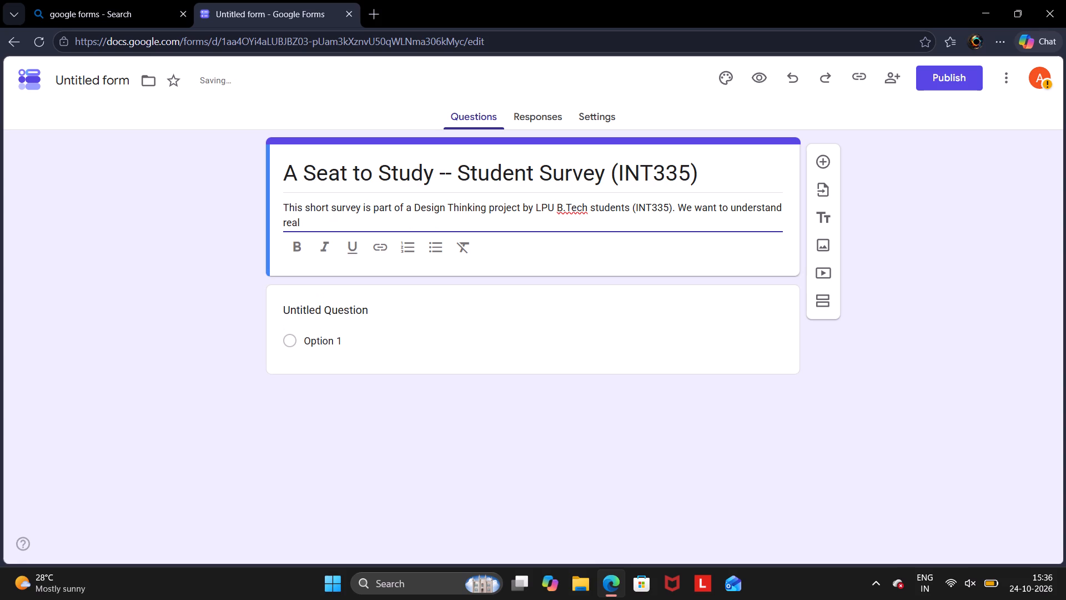
type("experiwnce")
key("space")
key("BackSpace")
key("BackSpace")
key("BackSpace")
key("BackSpace")
key("BackSpace")
type("ence")
key("space")
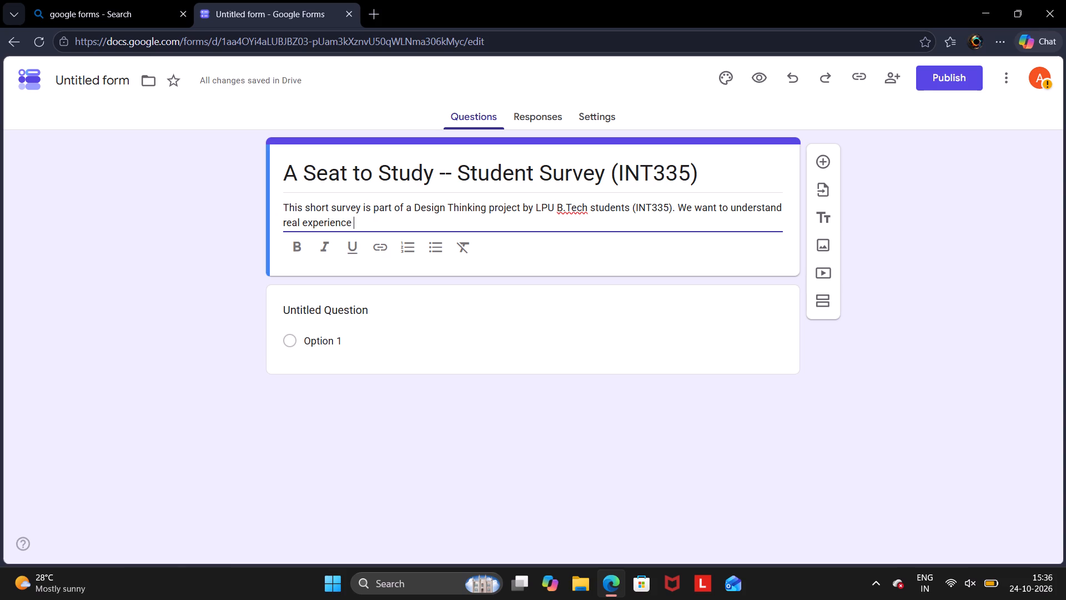
key("BackSpace")
type("s")
key("space")
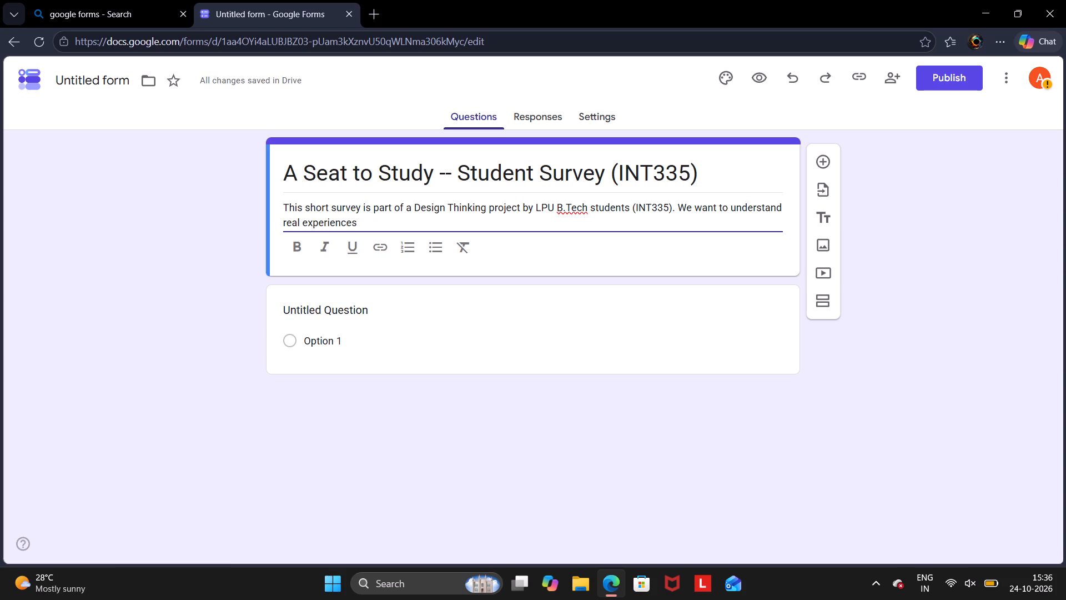
Finish the description's second sentence with "with study spaces on campus" and a full stop.
type("with")
key("space")
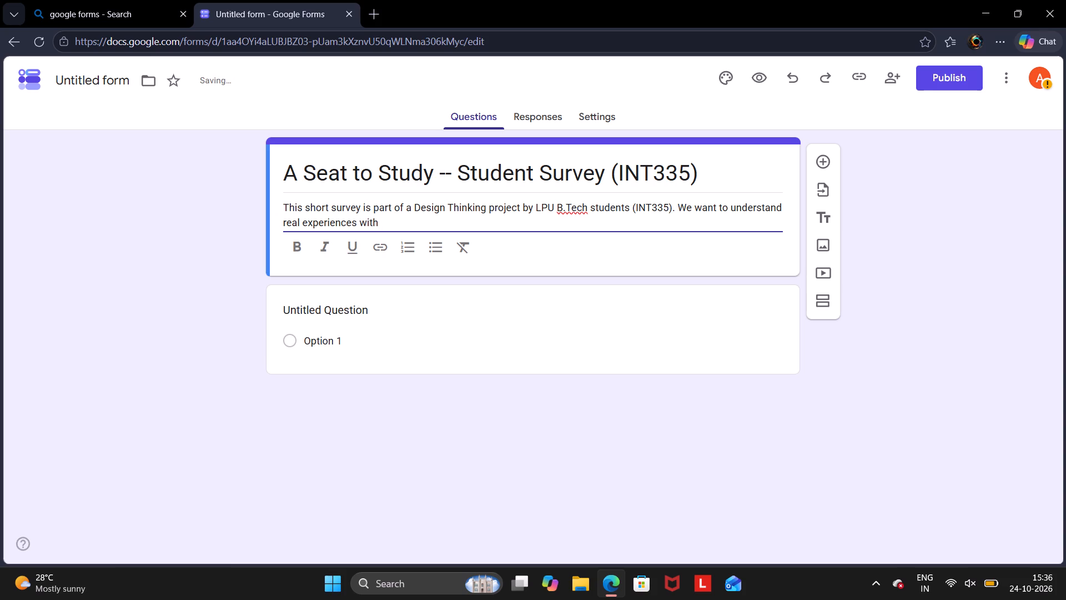
type("study spaces")
key("space")
type("on campus")
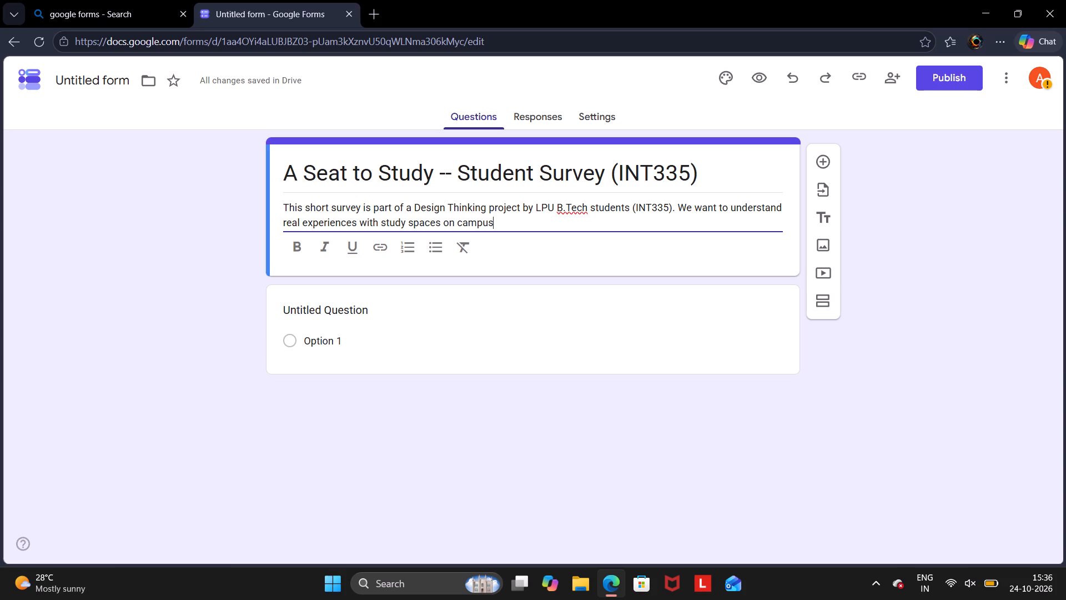
key("space")
key("BackSpace")
key("period")
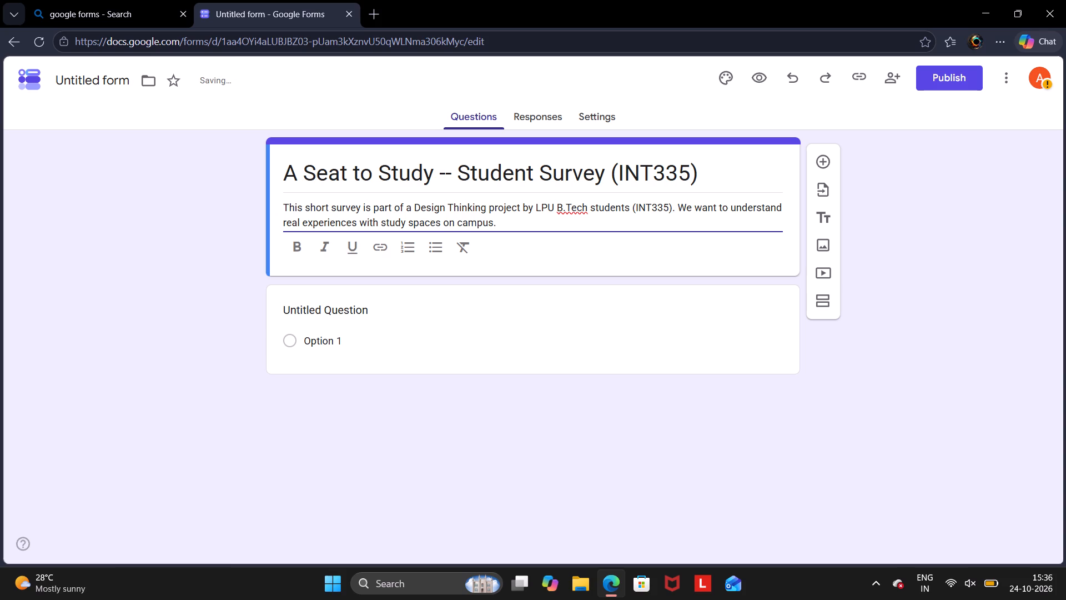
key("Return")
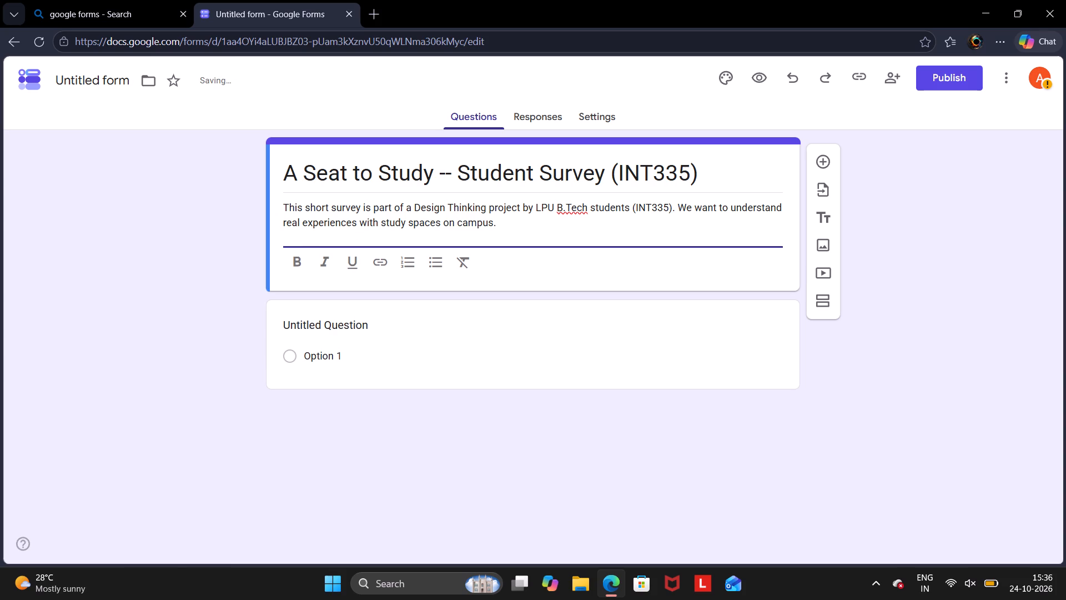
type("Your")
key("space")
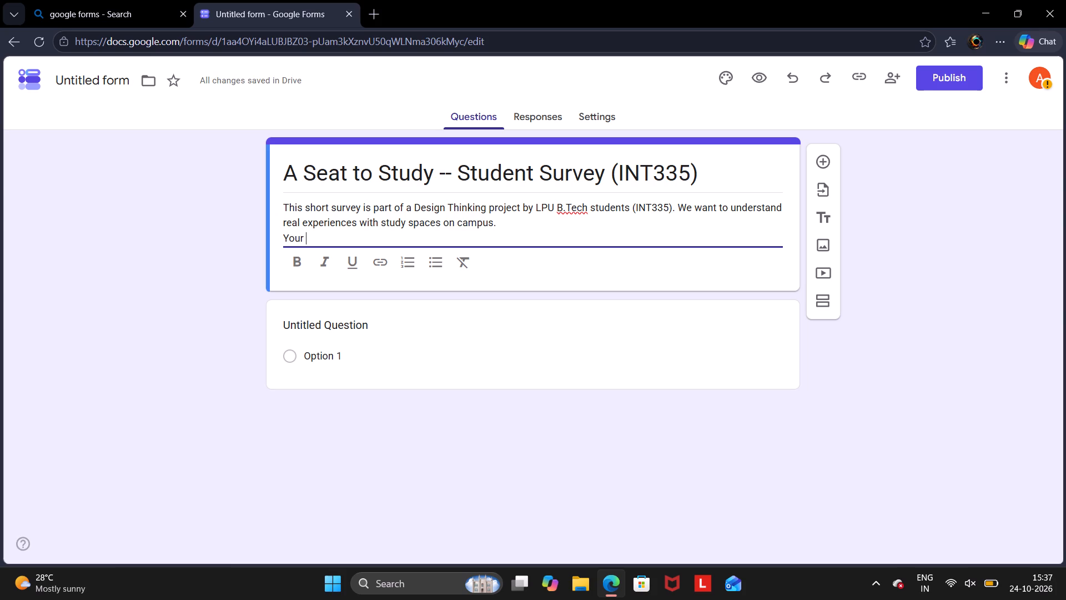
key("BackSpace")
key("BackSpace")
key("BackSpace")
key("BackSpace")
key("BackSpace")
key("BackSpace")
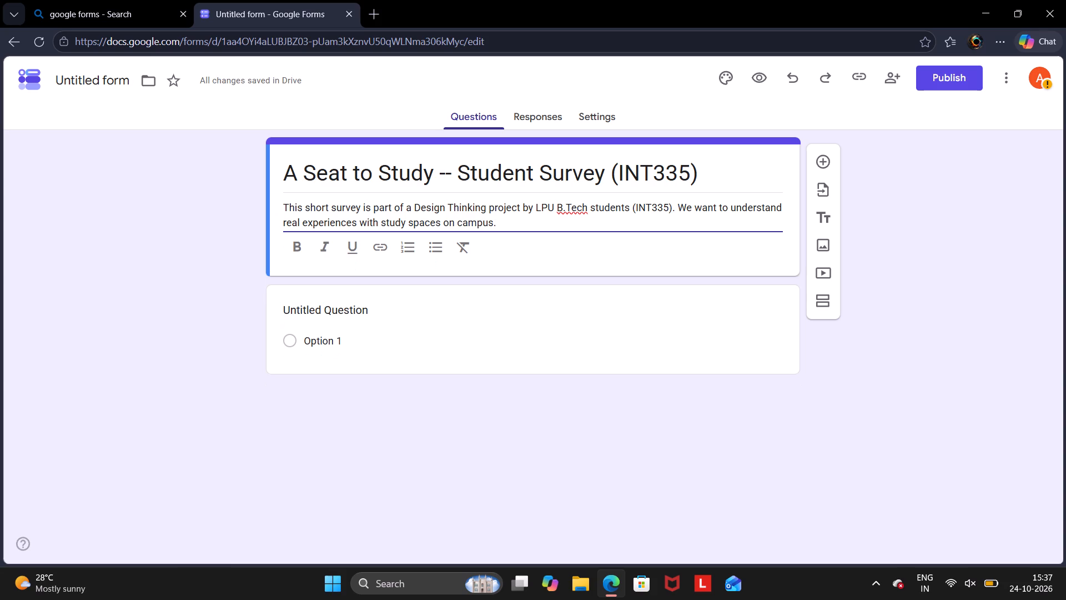
Delete the wording of the description's first sentence, from "This short survey" through "(INT335)", up to its full stop.
left_click(424, 201)
left_click(672, 209)
key("BackSpace")
key("BackSpace")
key("BackSpace")
key("BackSpace")
key("BackSpace")
key("BackSpace")
key("BackSpace")
key("BackSpace")
key("BackSpace")
key("BackSpace")
key("BackSpace")
key("BackSpace")
key("BackSpace")
key("BackSpace")
key("BackSpace")
key("BackSpace")
key("BackSpace")
key("BackSpace")
key("BackSpace")
key("BackSpace")
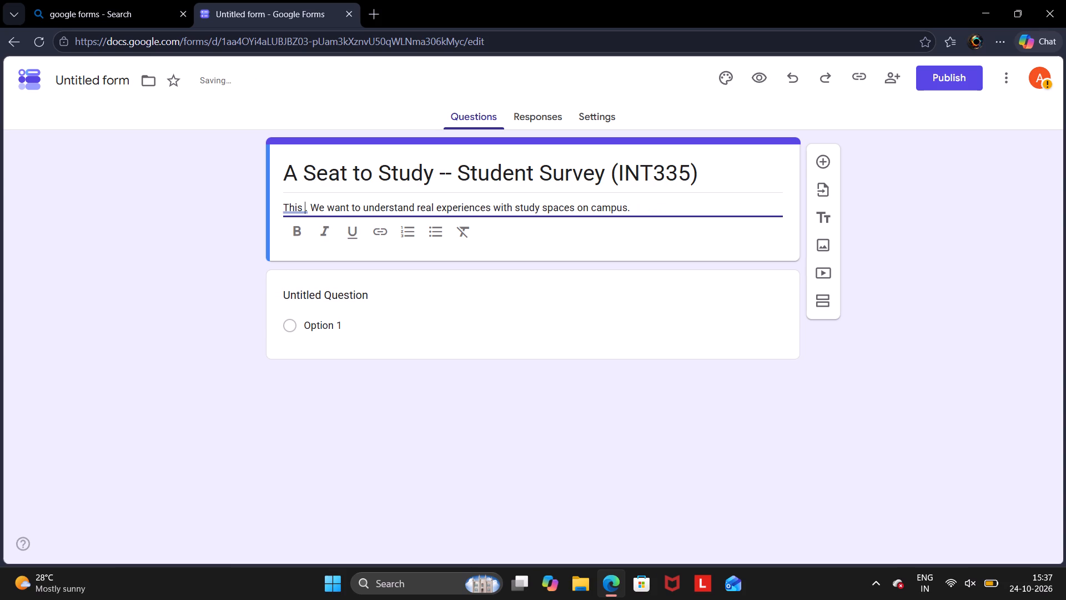
key("BackSpace")
key("BackSpace")
key("BackSpace")
key("BackSpace")
key("BackSpace")
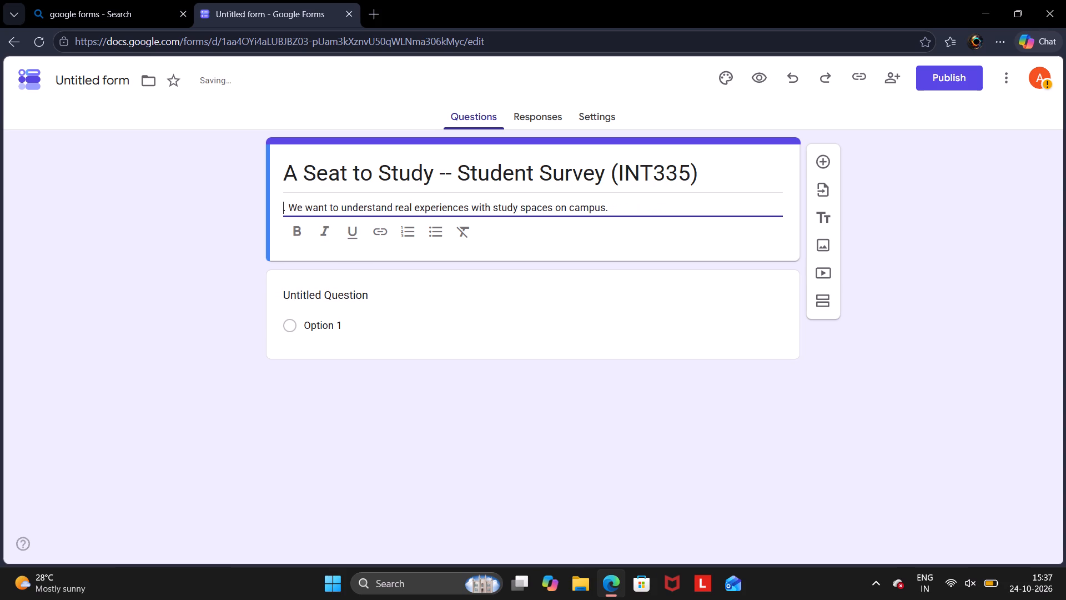
Begin the description with the greeting "Hi!" before the remaining full stop.
type("Hi")
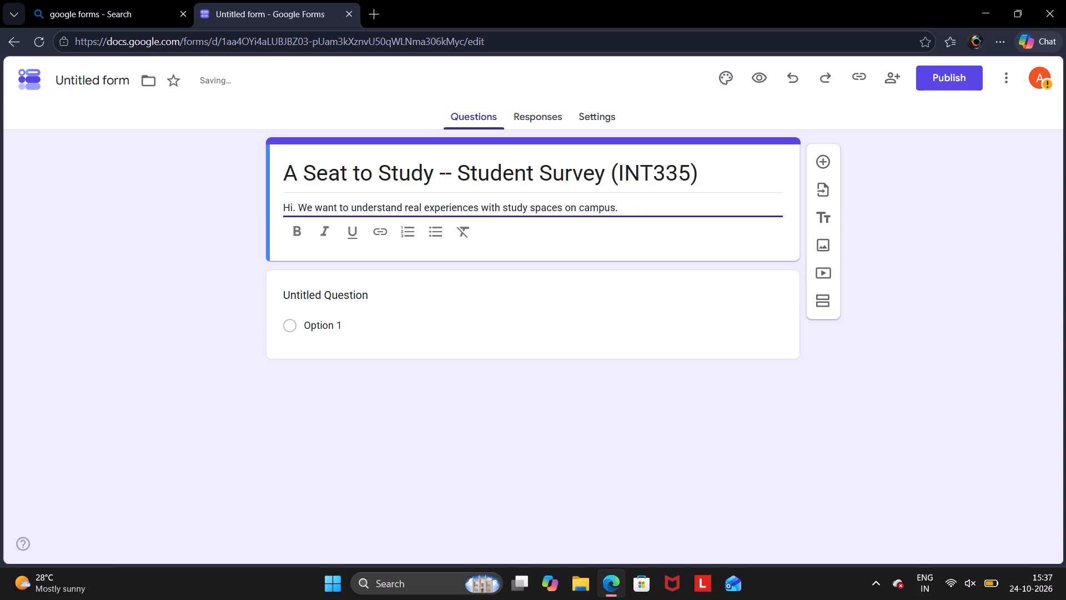
key("shift+exclam")
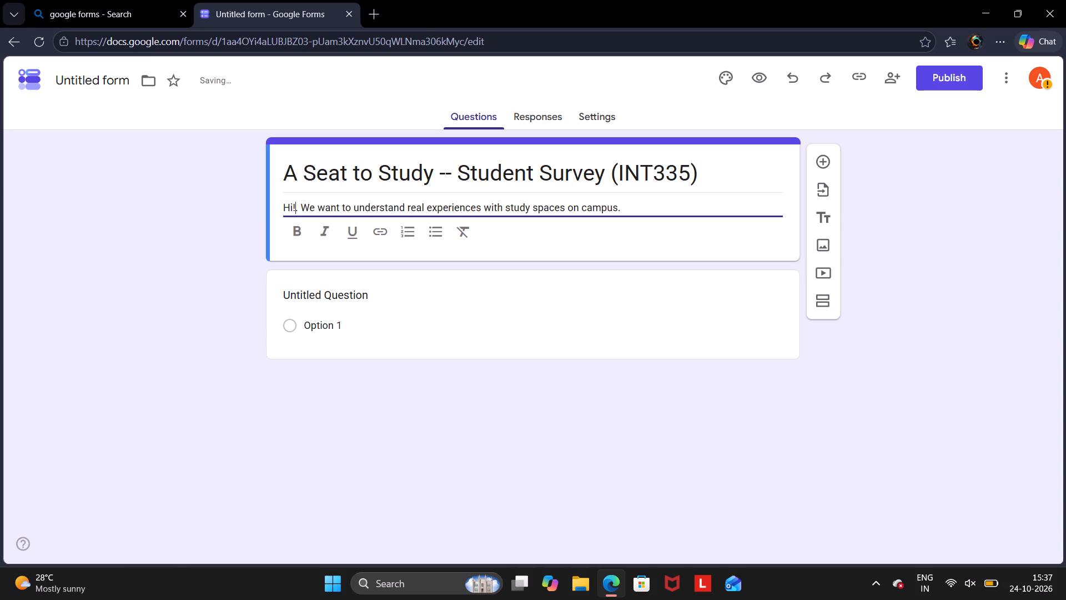
key("space")
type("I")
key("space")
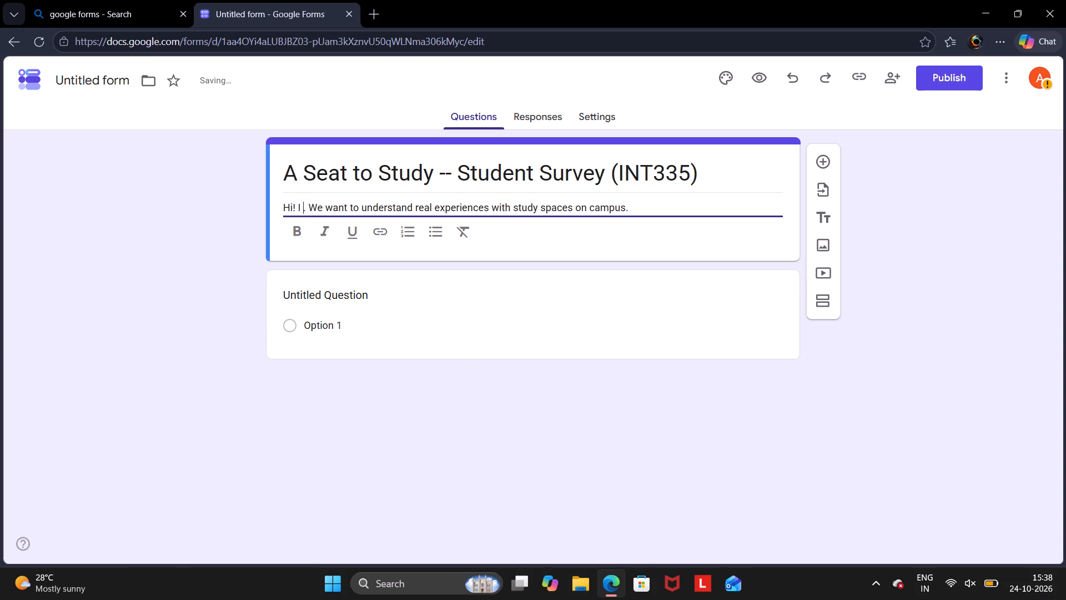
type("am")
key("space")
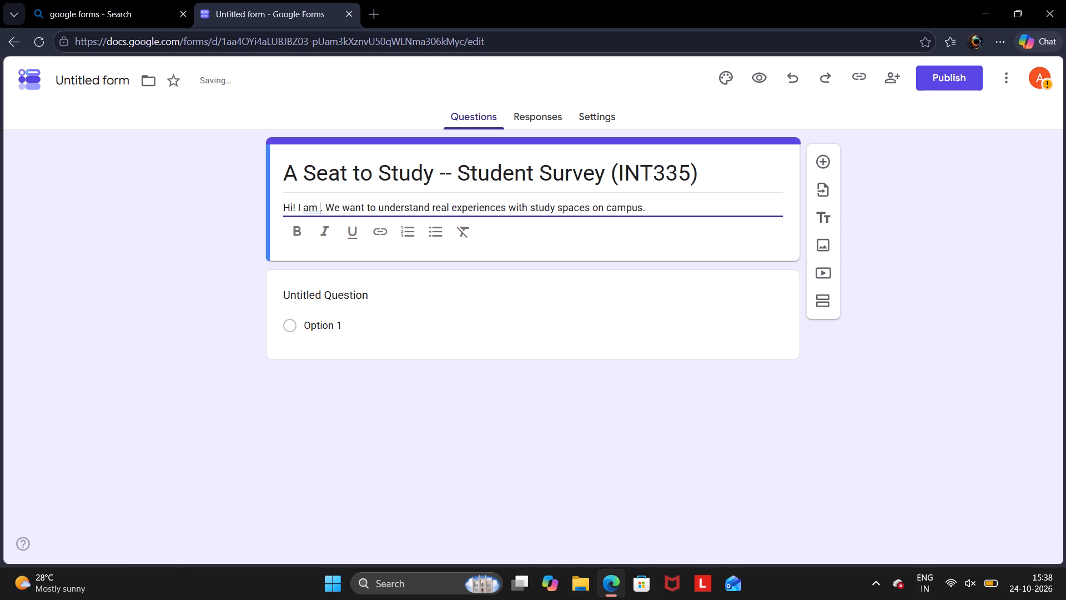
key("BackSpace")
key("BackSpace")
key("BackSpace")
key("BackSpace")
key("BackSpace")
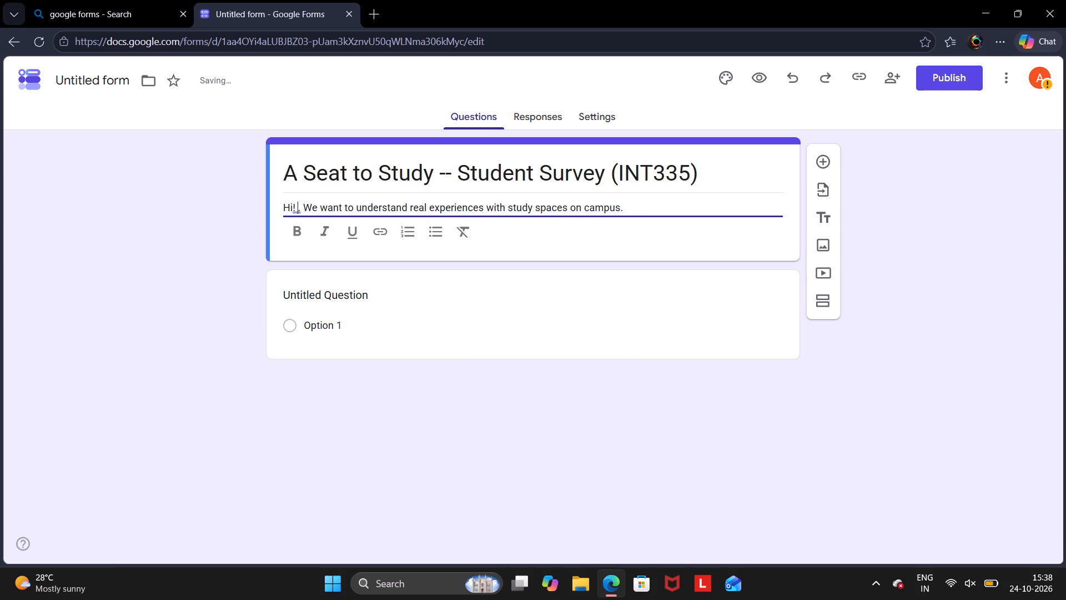
Continue the description after the greeting "Hi!" with "we are conducting a short survey".
type("we are")
key("space")
type("conduct")
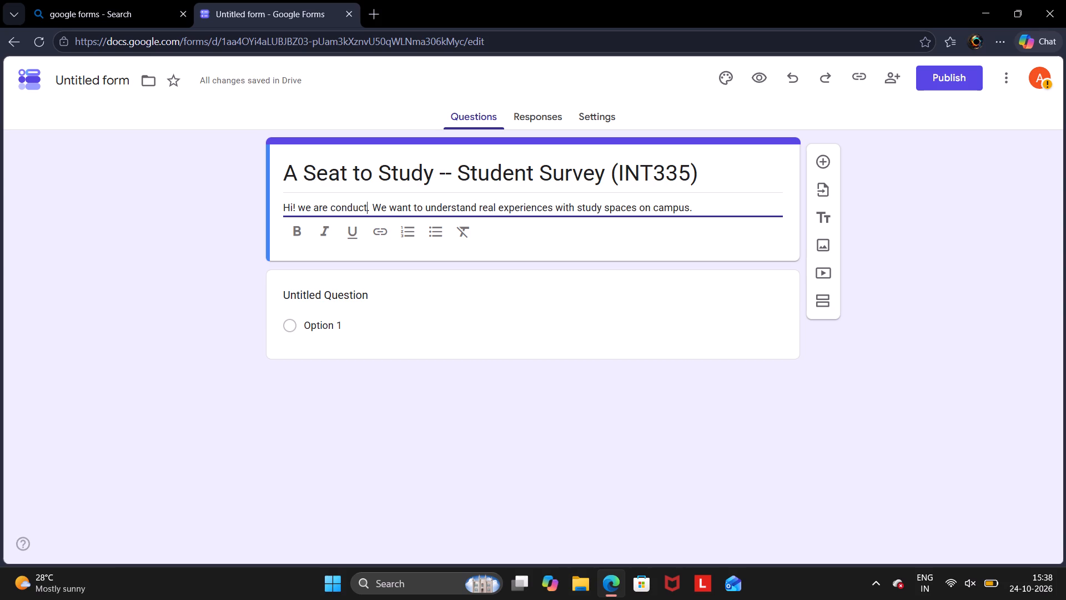
type("ing")
key("space")
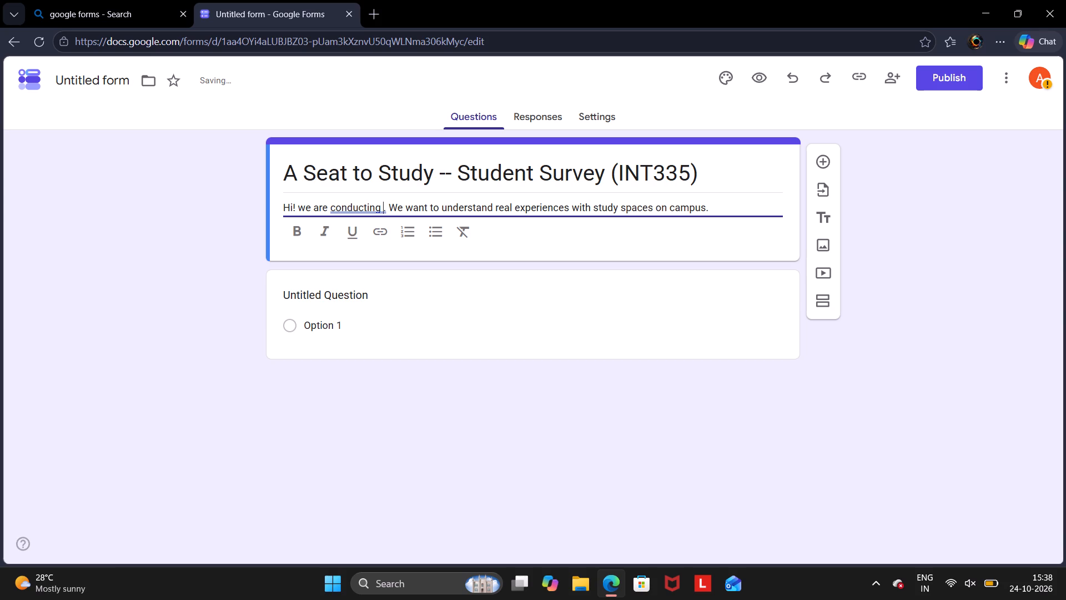
type("a short")
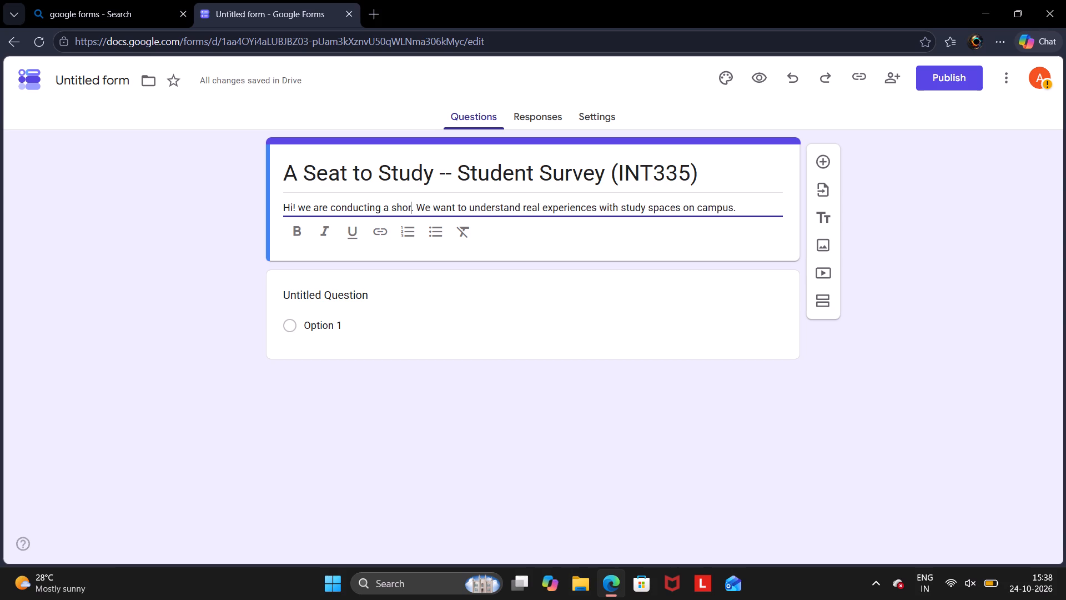
key("space")
type("survey")
key("space")
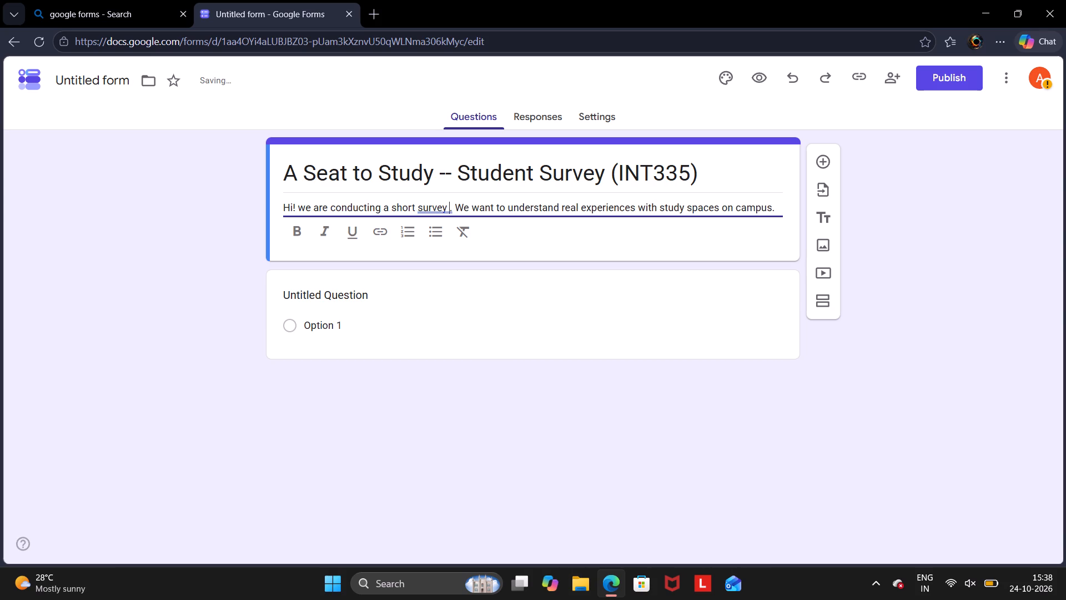
Extend the description's opening sentence after "a short survey" with "for our INT335".
type("for")
key("space")
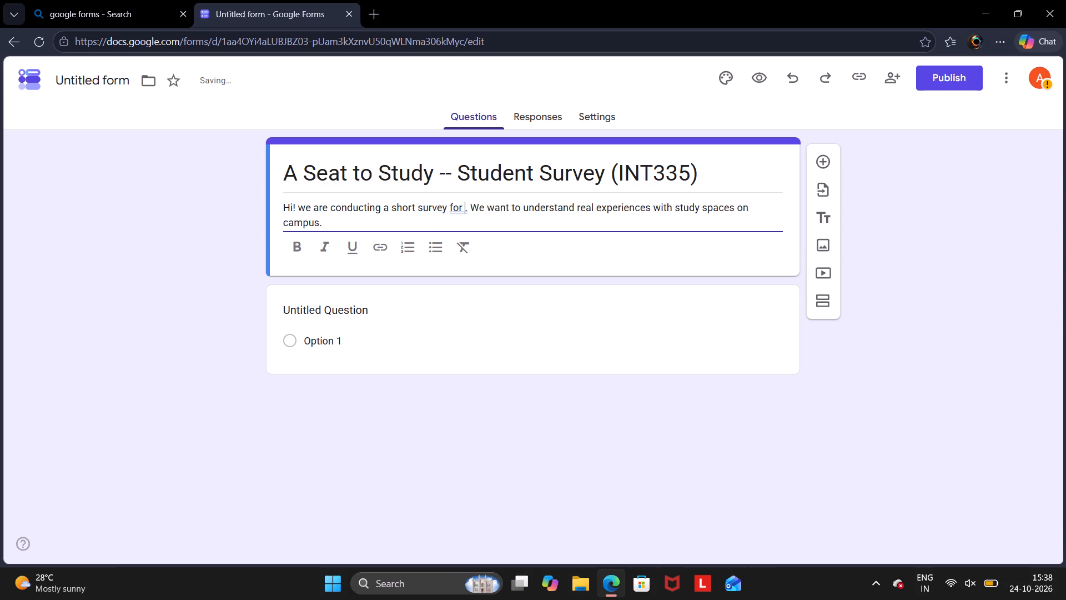
type("my")
key("space")
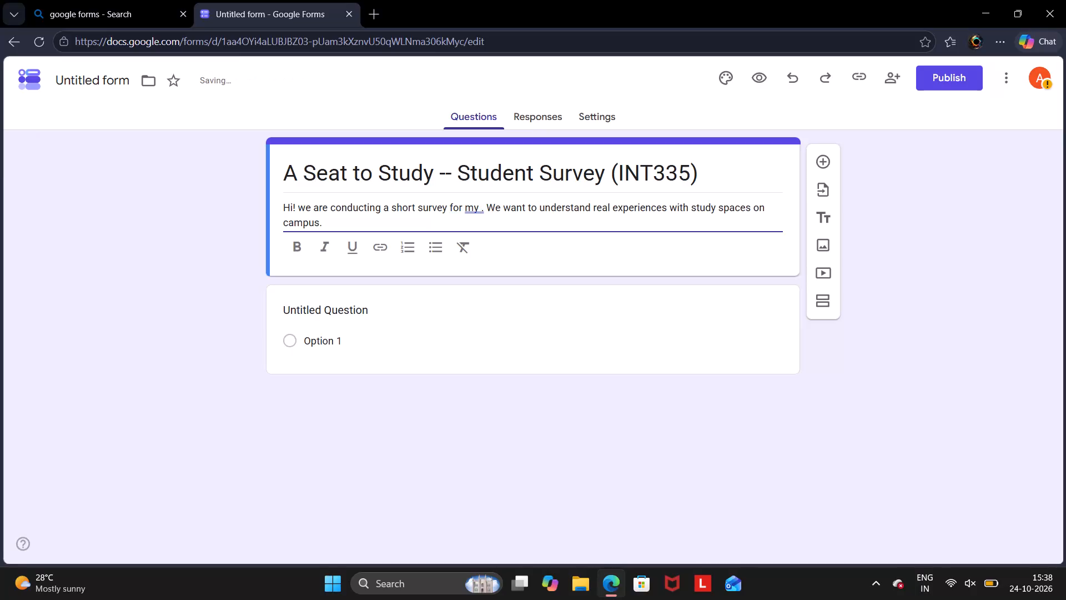
key("BackSpace")
key("BackSpace")
key("BackSpace")
type("our")
key("space")
key("shift+u")
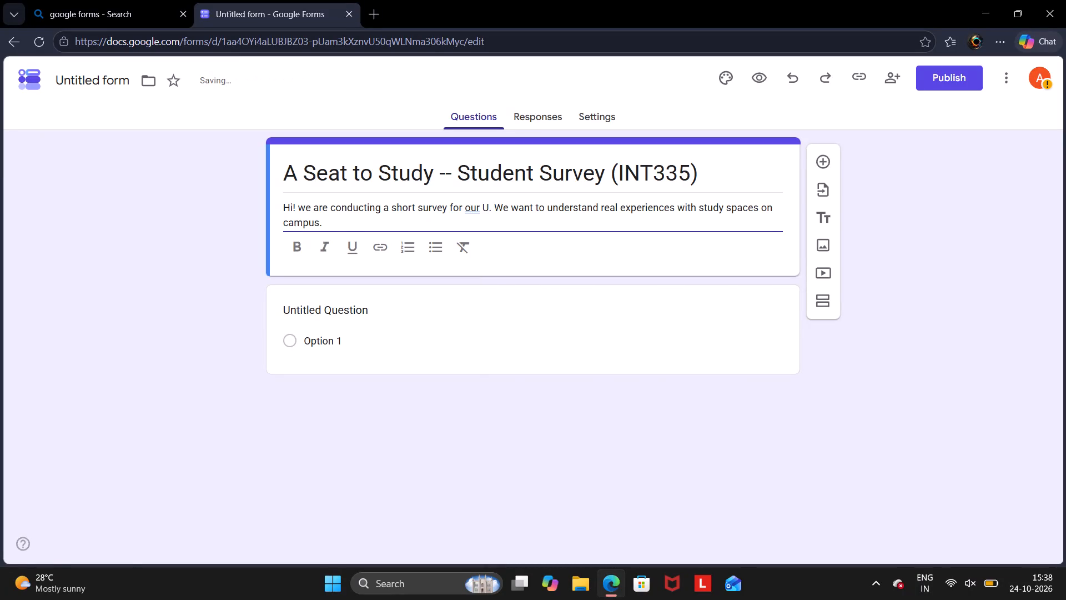
key("shift+BackSpace")
type("INT")
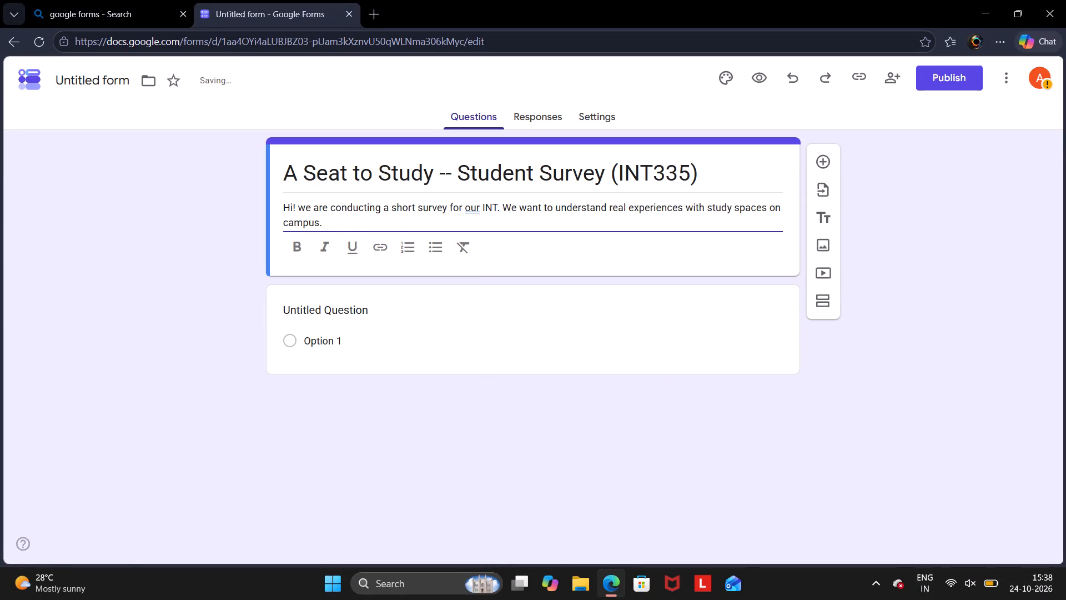
type("##%")
key("BackSpace")
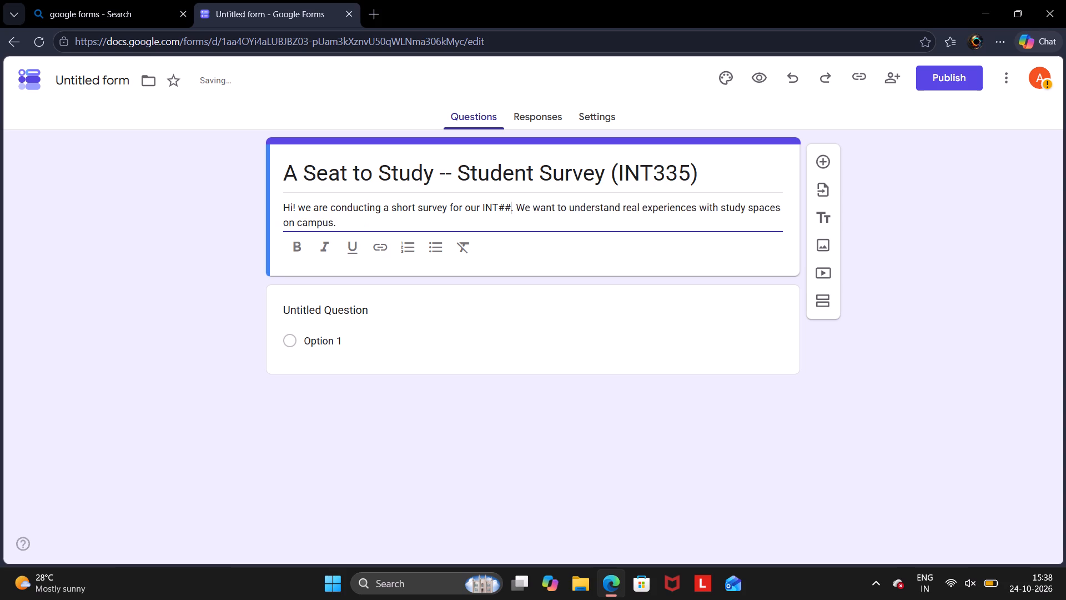
key("BackSpace")
key("BackSpace")
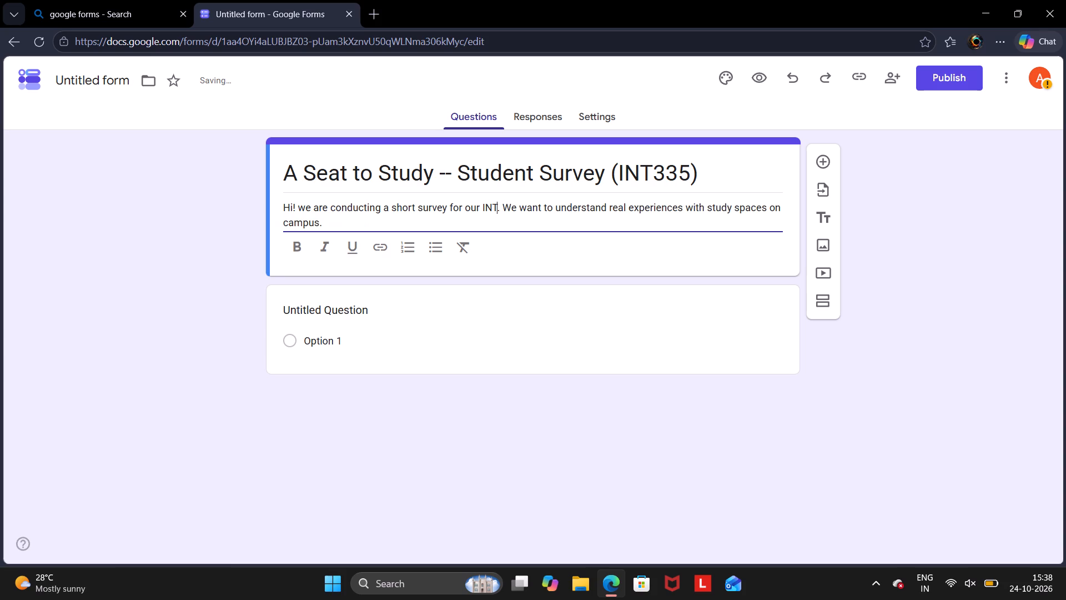
type("335")
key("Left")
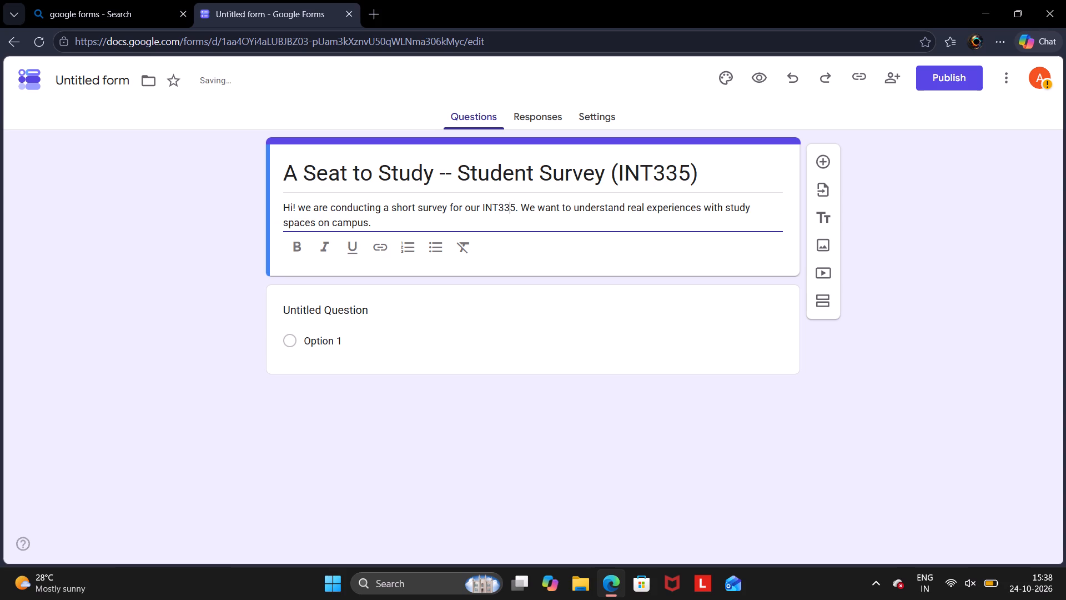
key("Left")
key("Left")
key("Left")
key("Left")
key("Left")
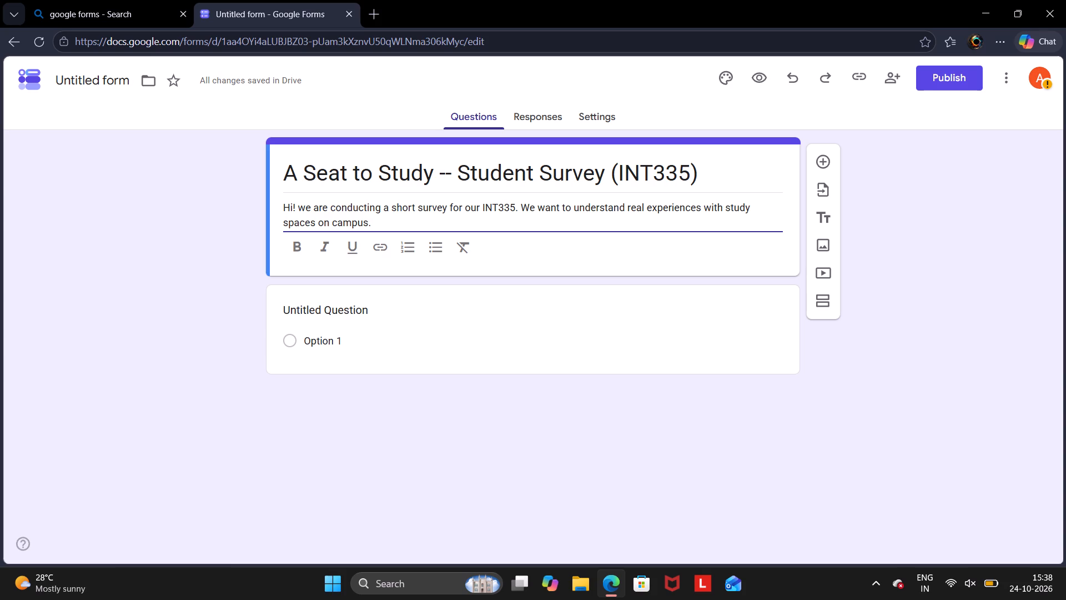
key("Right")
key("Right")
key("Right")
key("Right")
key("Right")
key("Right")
Extend the description's opening sentence after "INT335" with "project," before the full stop.
key("space")
type("pro")
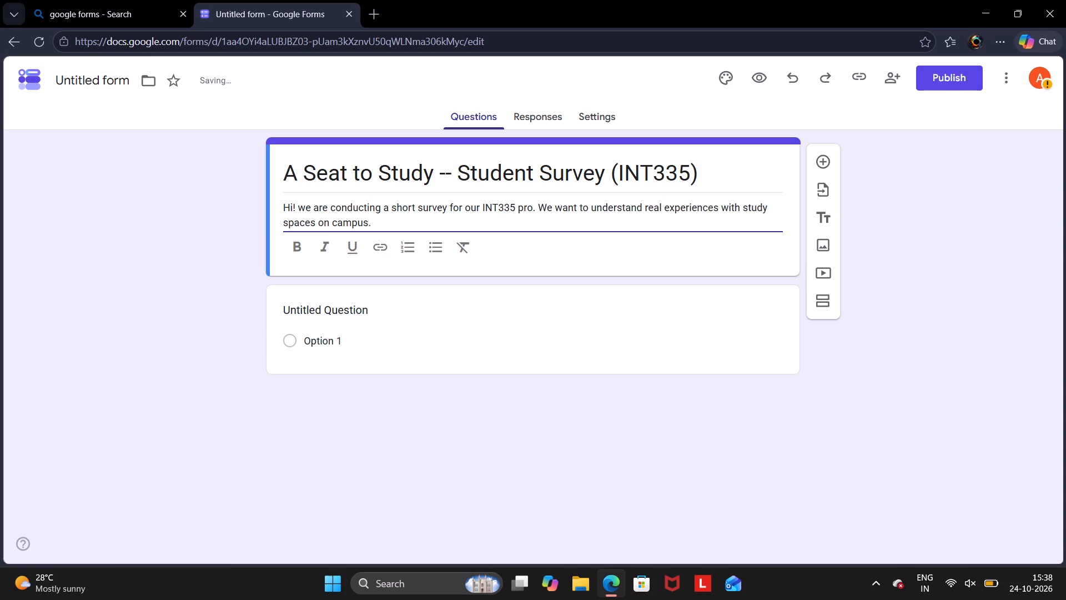
type("ject")
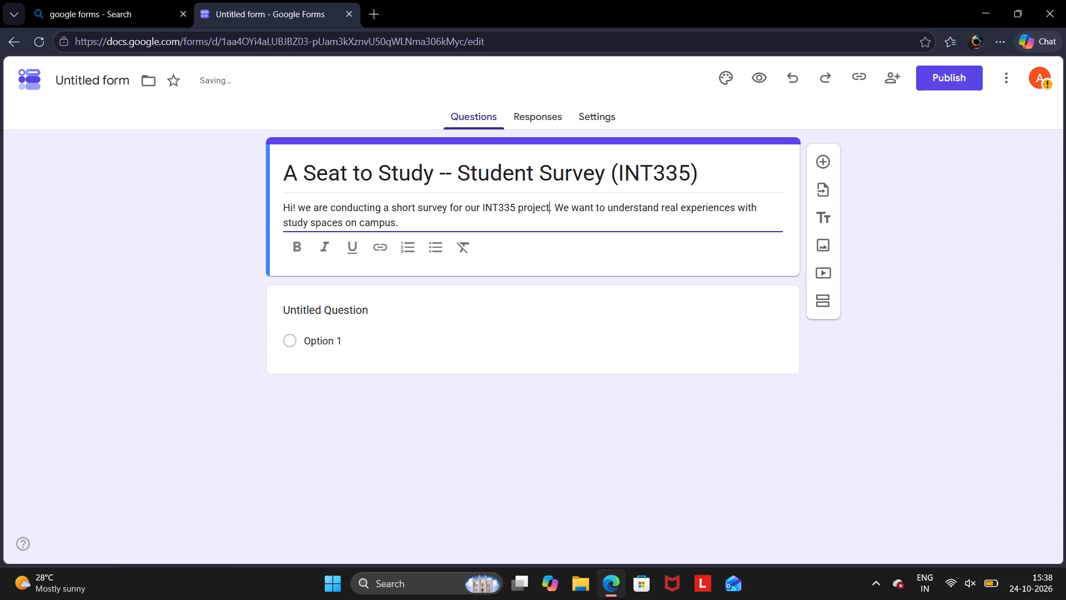
key("comma")
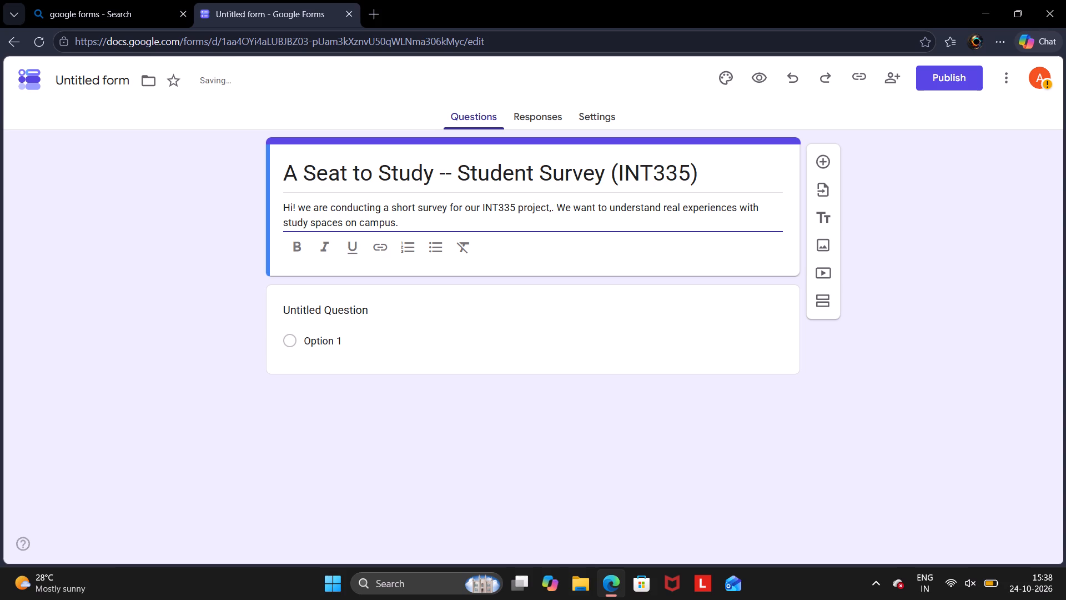
Add an opening double quotation mark and the project name "A Seat to Study" after the comma in the opening sentence.
key("shift+quotedbl")
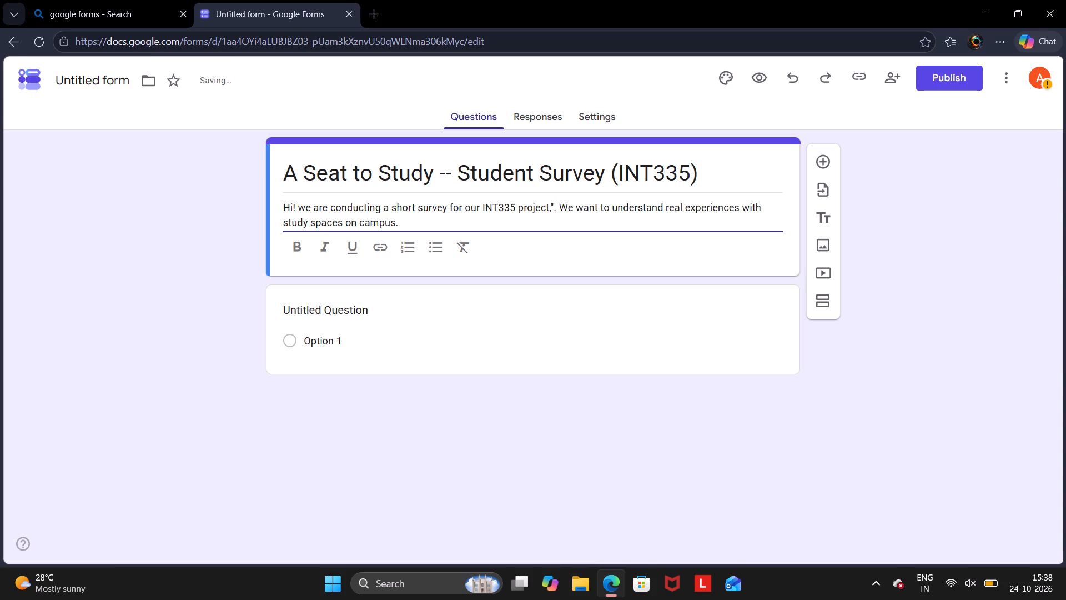
type("A")
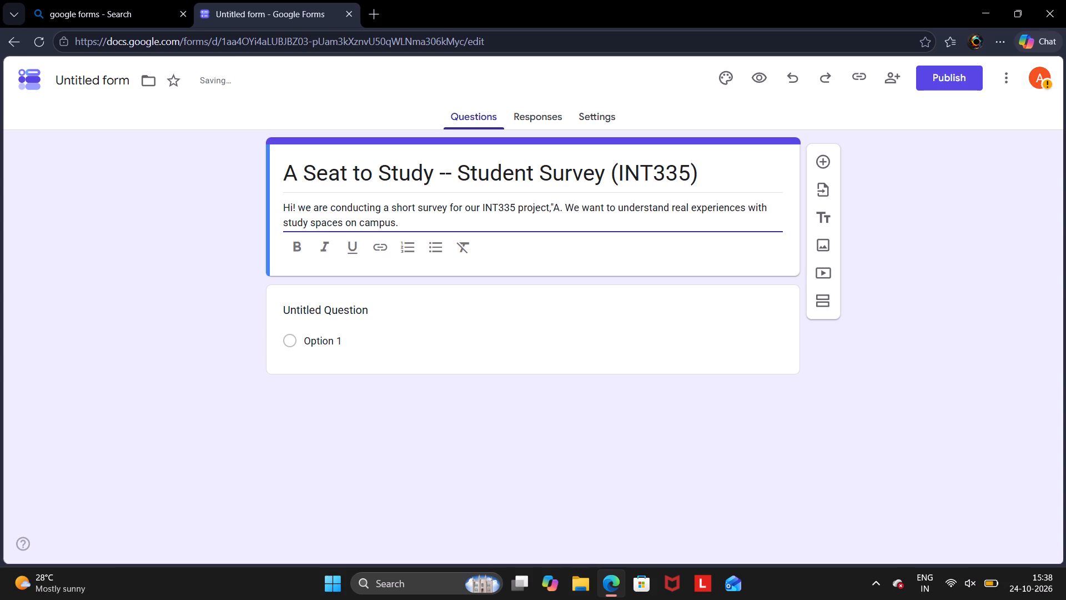
key("space")
type("Study")
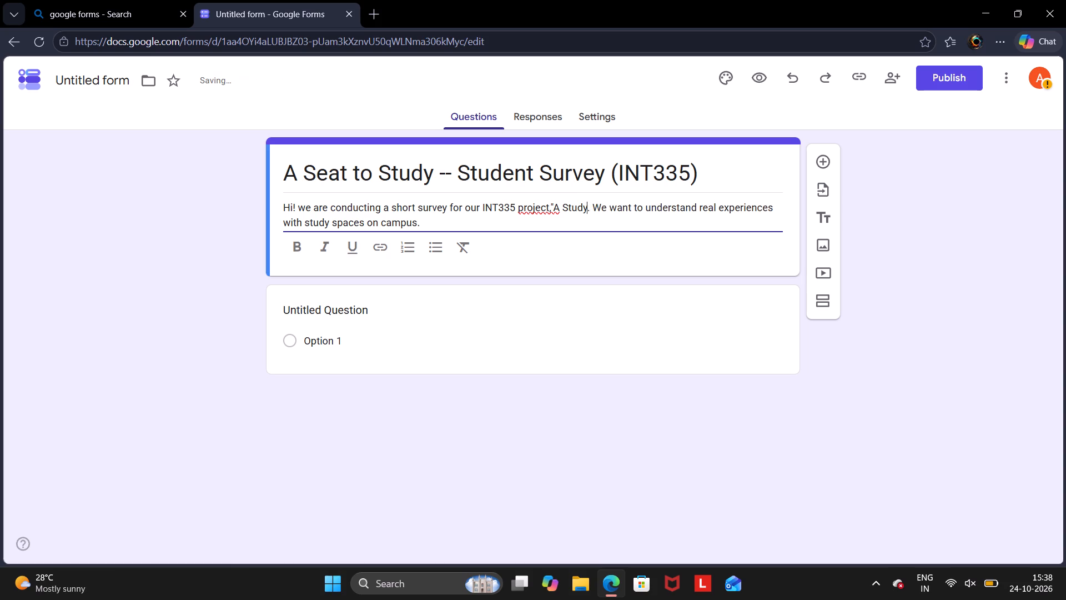
key("space")
key("Left")
key("Left")
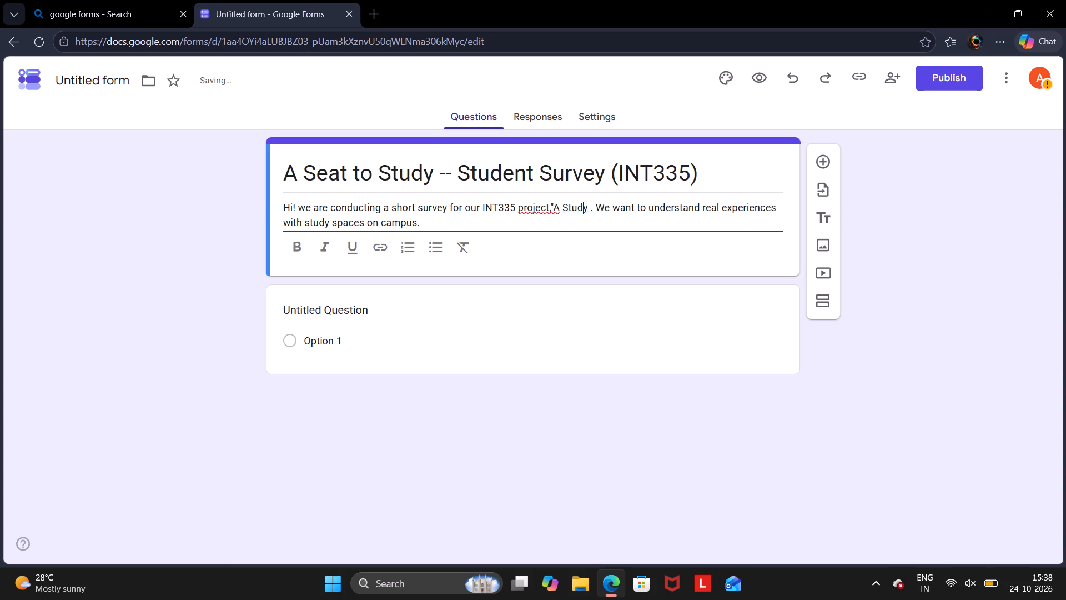
key("Left")
key("Left")
key("Left")
key("Left")
type("Seat")
key("space")
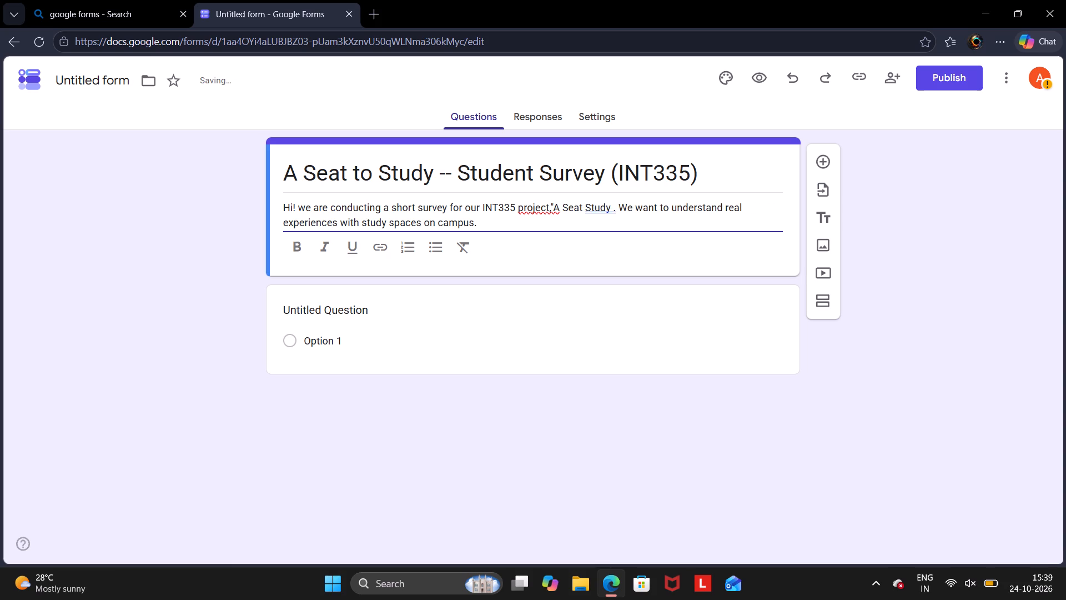
type("to")
key("space")
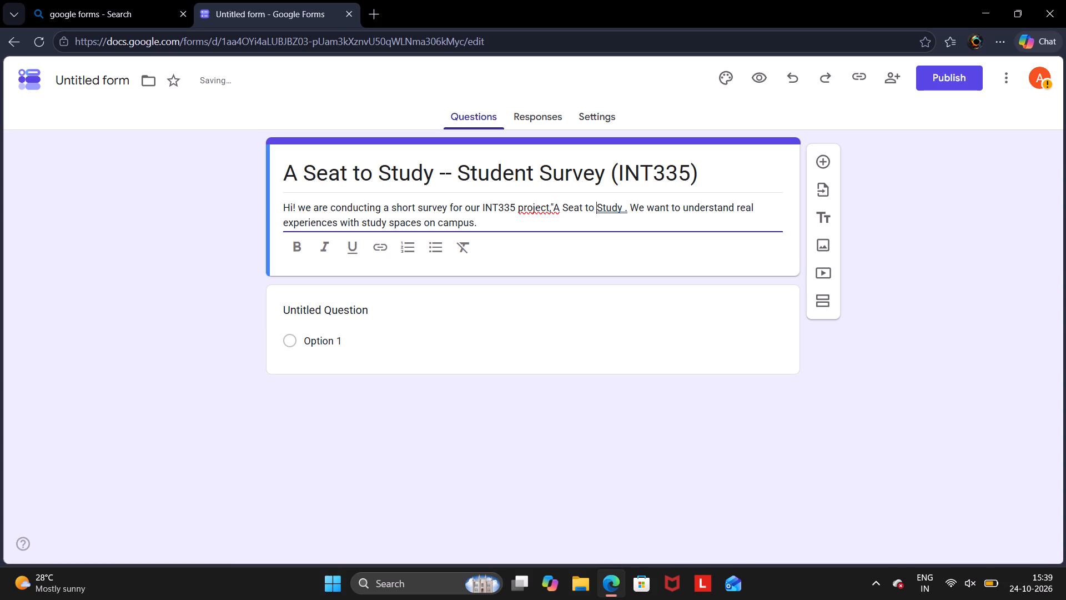
Close the quoted project name with a double quotation mark directly after "Study" in the description.
key("Right")
key("Right")
key("Right")
key("Right")
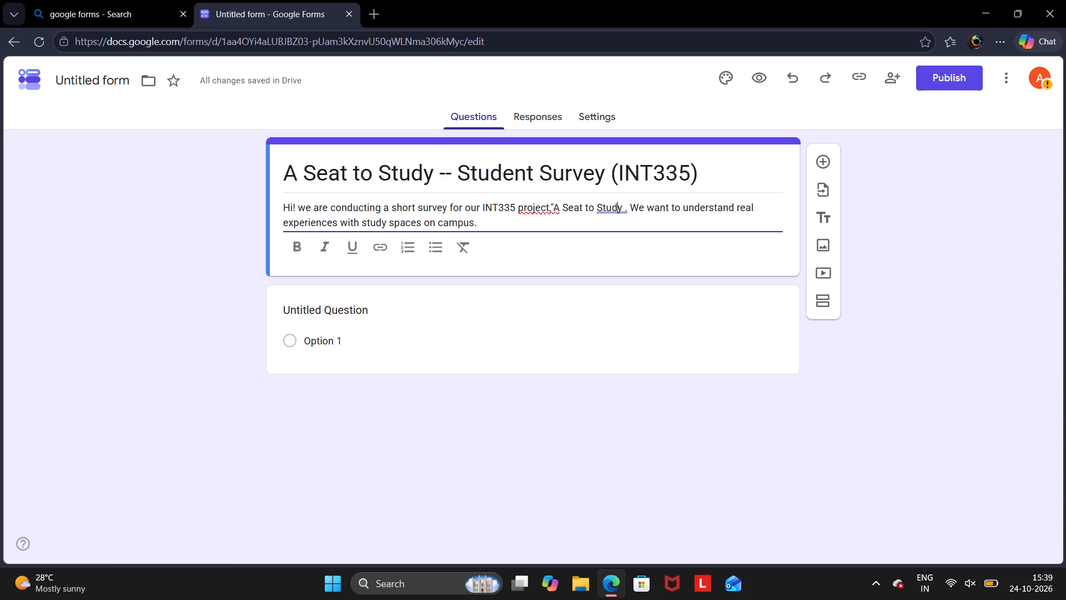
key("Right")
key("shift+quotedbl")
Insert a space between the comma after "project" and the opening quotation mark of the project name.
key("Left")
key("Left")
key("Left")
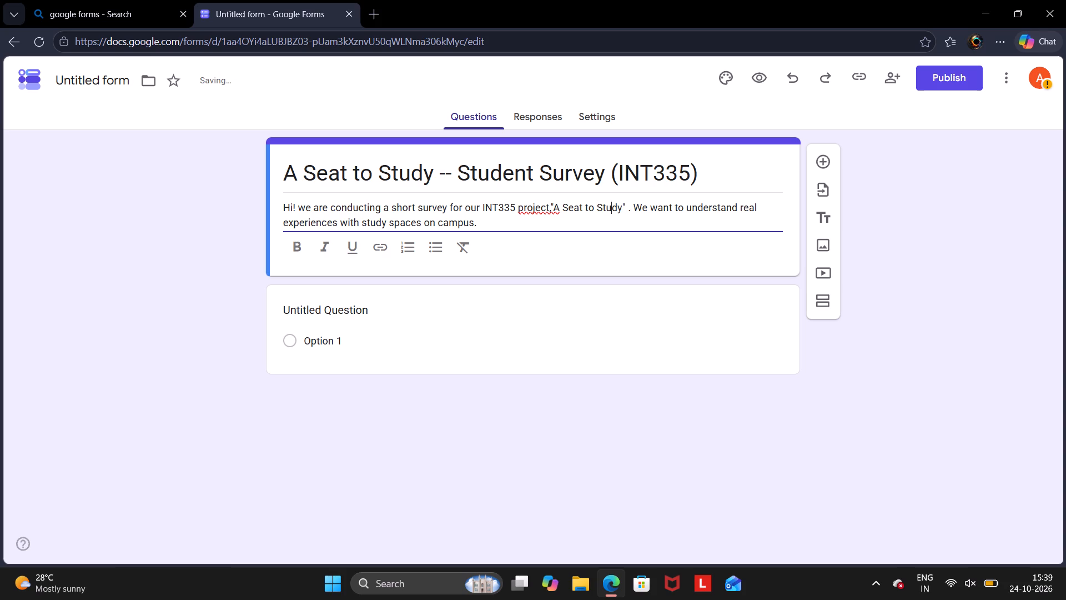
key("Left")
key("Left")
key("Left")
key("Left")
key("Left")
key("Left")
key("Left")
key("Left")
key("Left")
key("Left")
key("Left")
key("Left")
key("Left")
key("Left")
key("space")
Remove the stray space between the closing quotation mark of "A Seat to Study" and the full stop.
key("Right")
key("Right")
key("Right")
key("Right")
key("Right")
key("Right")
key("Right")
key("Right")
key("Right")
key("Right")
key("Right")
key("Right")
key("Right")
key("Right")
key("Right")
key("Right")
key("Right")
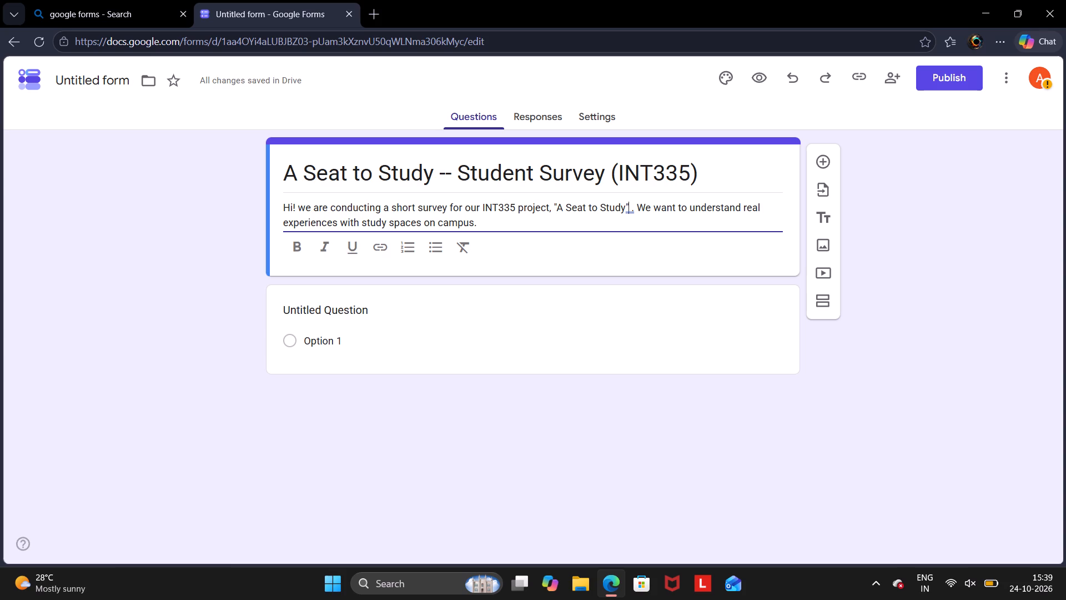
key("space")
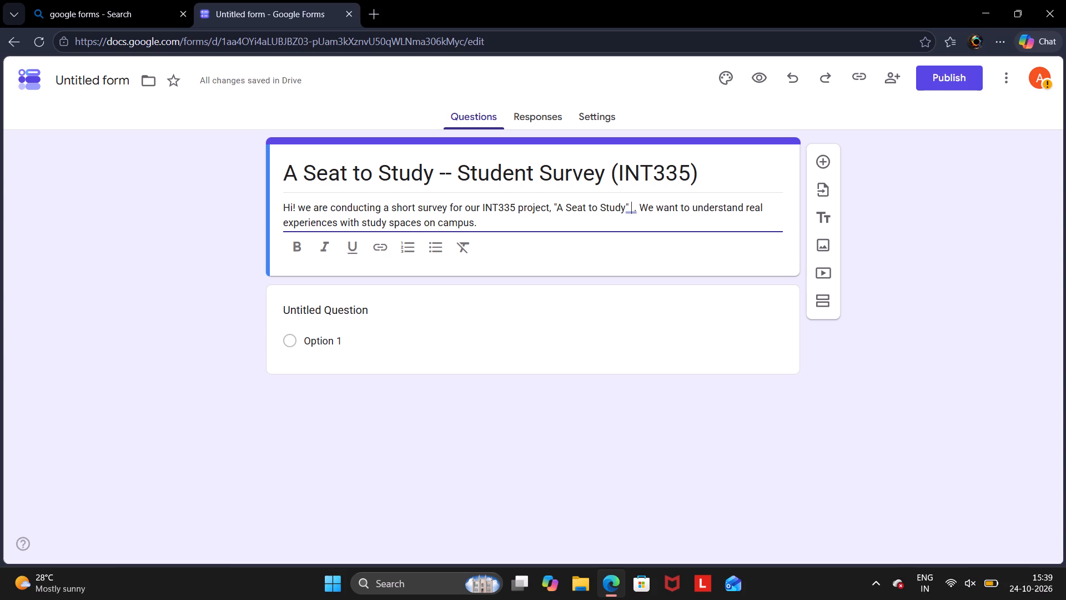
key("BackSpace")
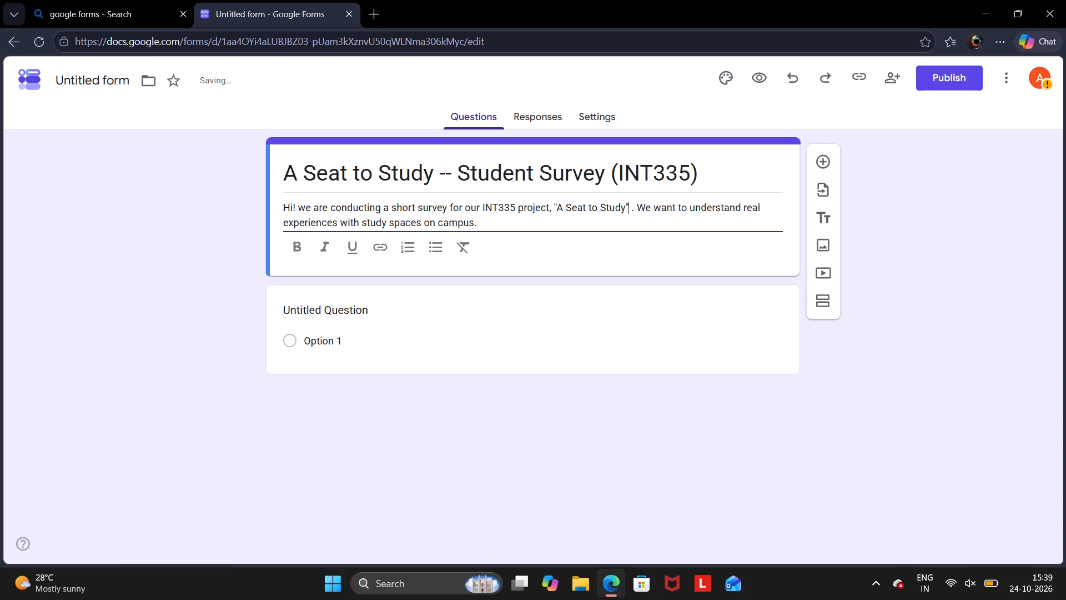
key("Right")
key("BackSpace")
Delete the words "We want to" from the start of the description's second sentence.
key("Right")
key("Right")
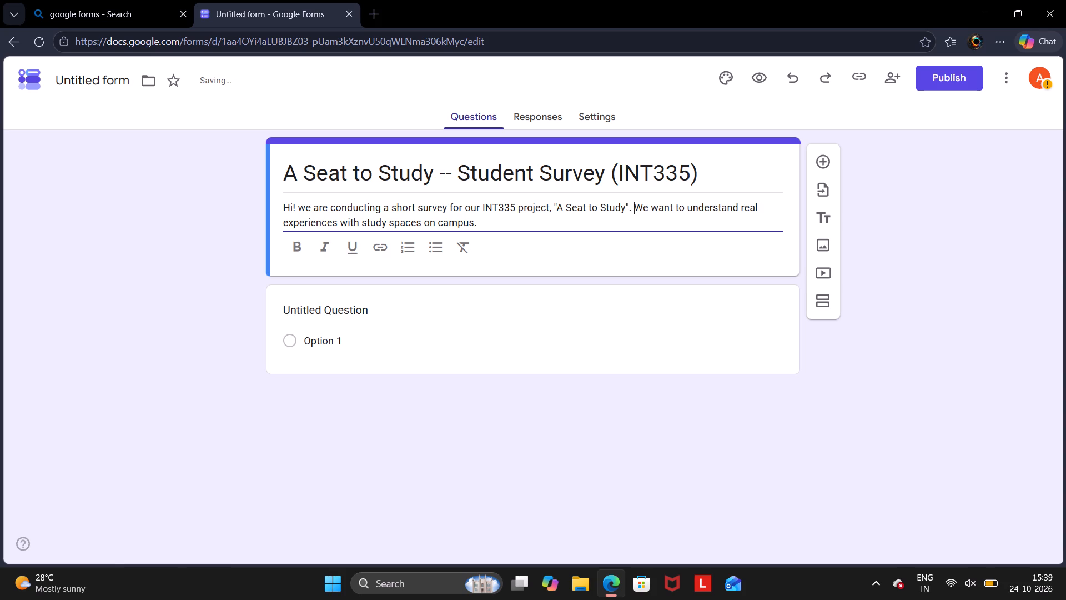
key("Right")
key("Right")
key("Right")
key("Right")
key("Right")
key("Right")
key("Right")
key("Right")
key("Right")
key("Right")
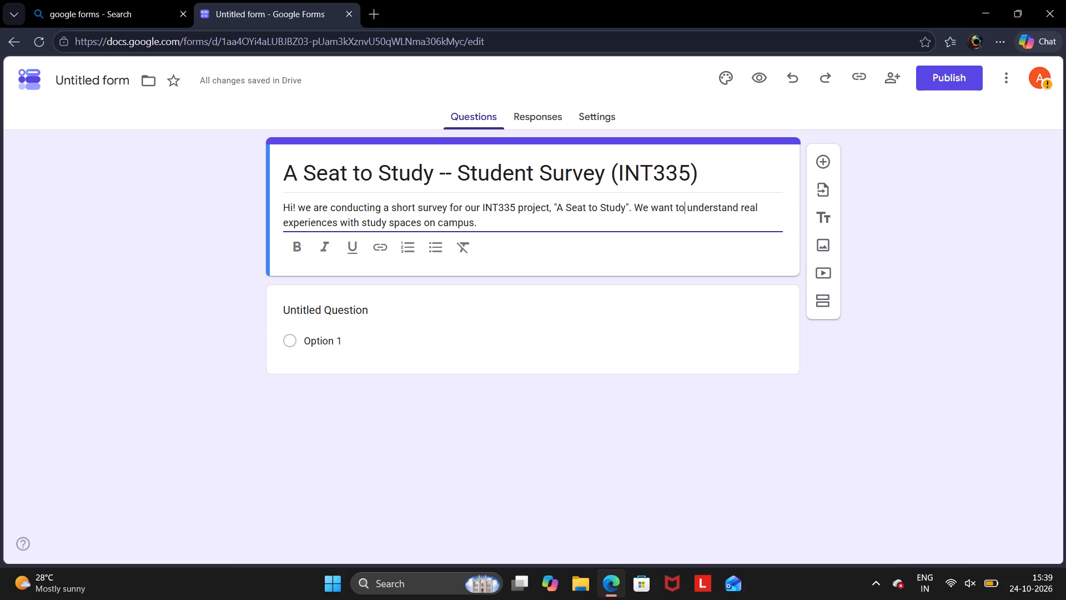
key("BackSpace")
key("BackSpace")
key("BackSpace")
key("BackSpace")
key("BackSpace")
key("BackSpace")
key("BackSpace")
key("BackSpace")
key("BackSpace")
key("BackSpace")
key("BackSpace")
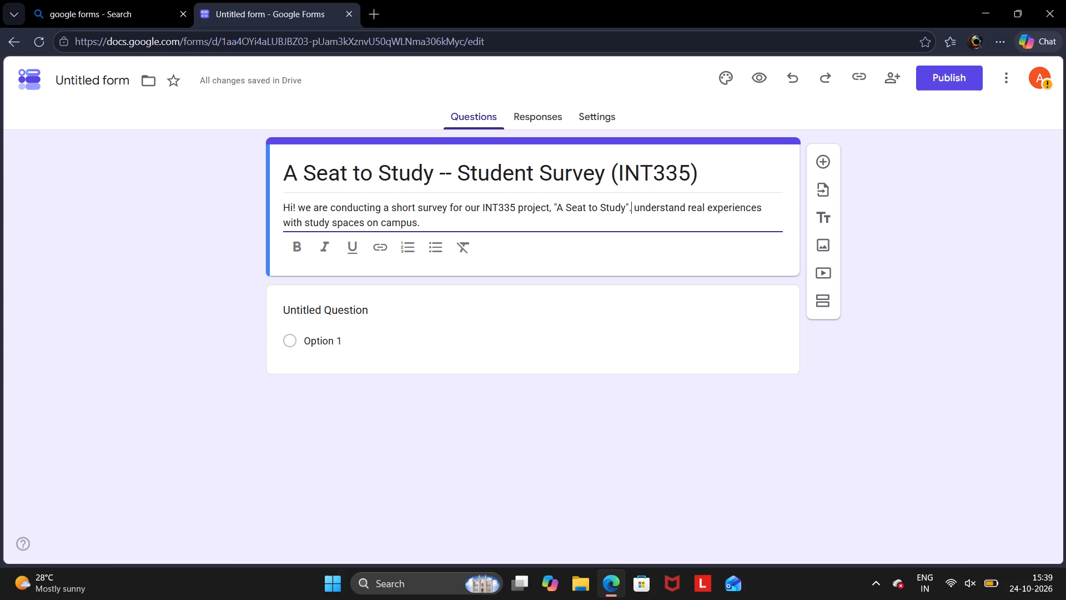
Begin the description's second sentence with "The purpose is to" before "understand real experiences".
key("space")
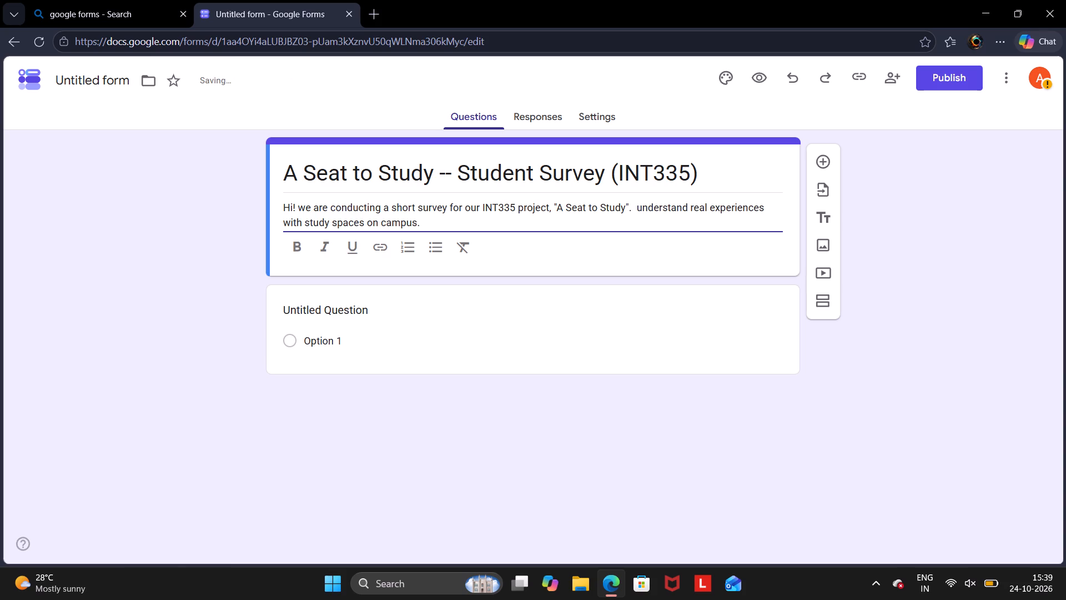
type("The")
key("space")
type("pourposse")
key("BackSpace")
key("BackSpace")
key("BackSpace")
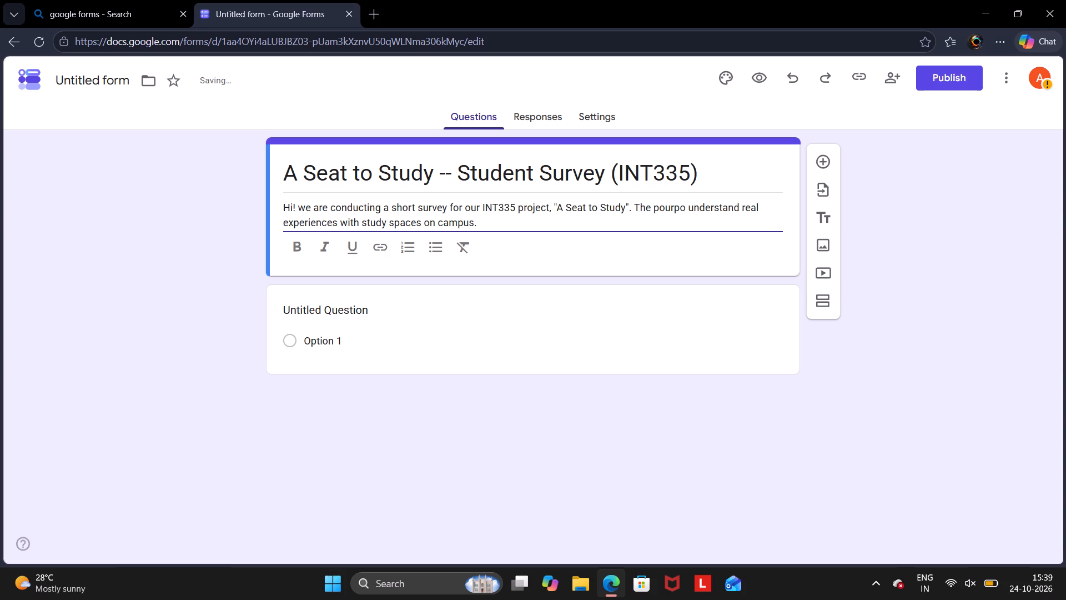
type("se")
key("space")
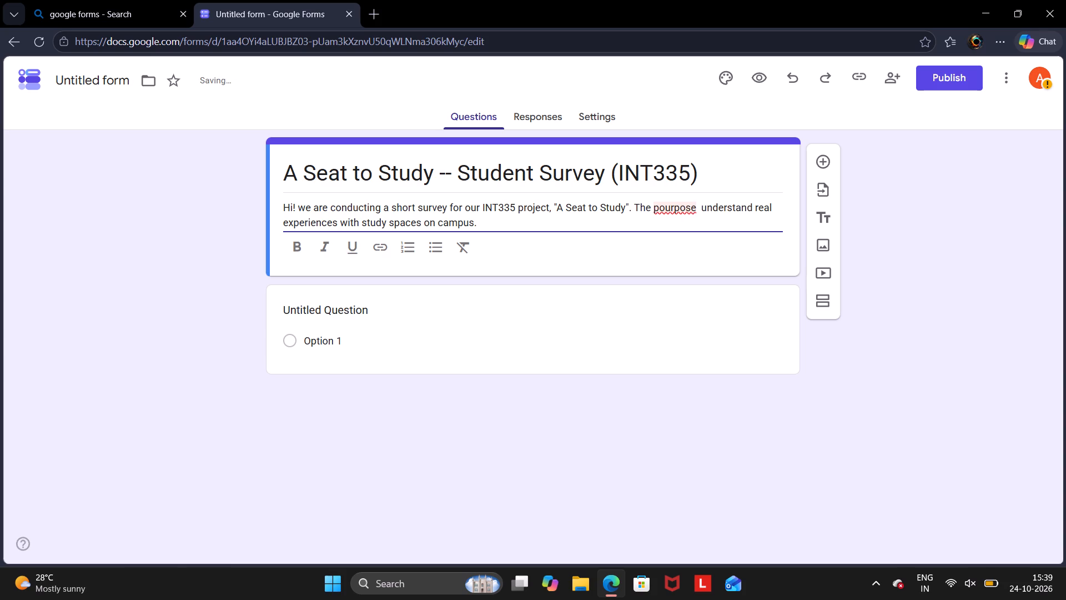
key("BackSpace")
key("BackSpace")
key("BackSpace")
key("BackSpace")
key("BackSpace")
key("BackSpace")
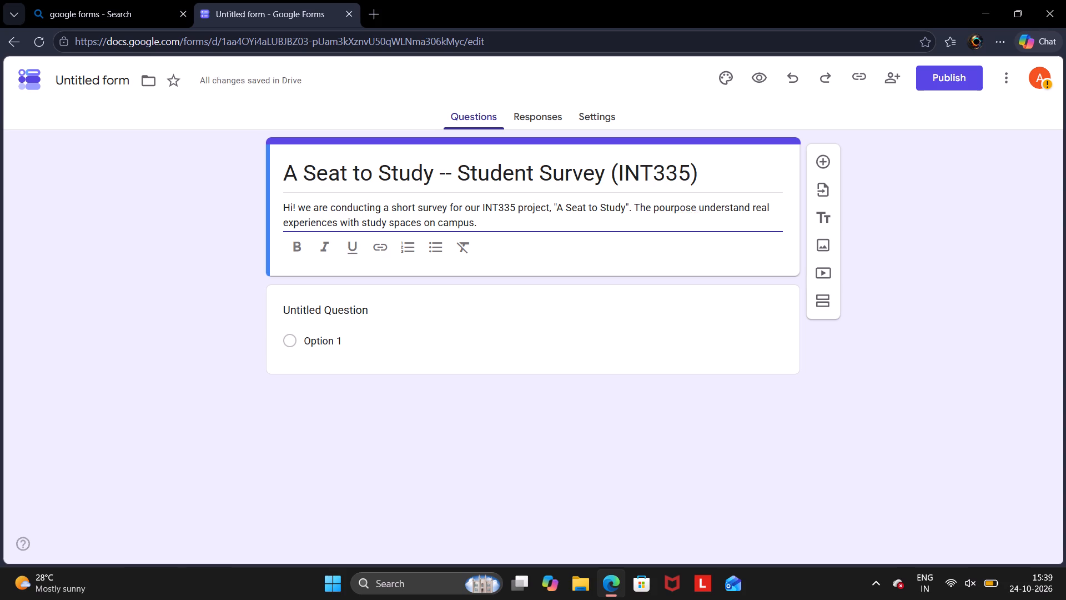
key("BackSpace")
key("BackSpace")
type("urposes")
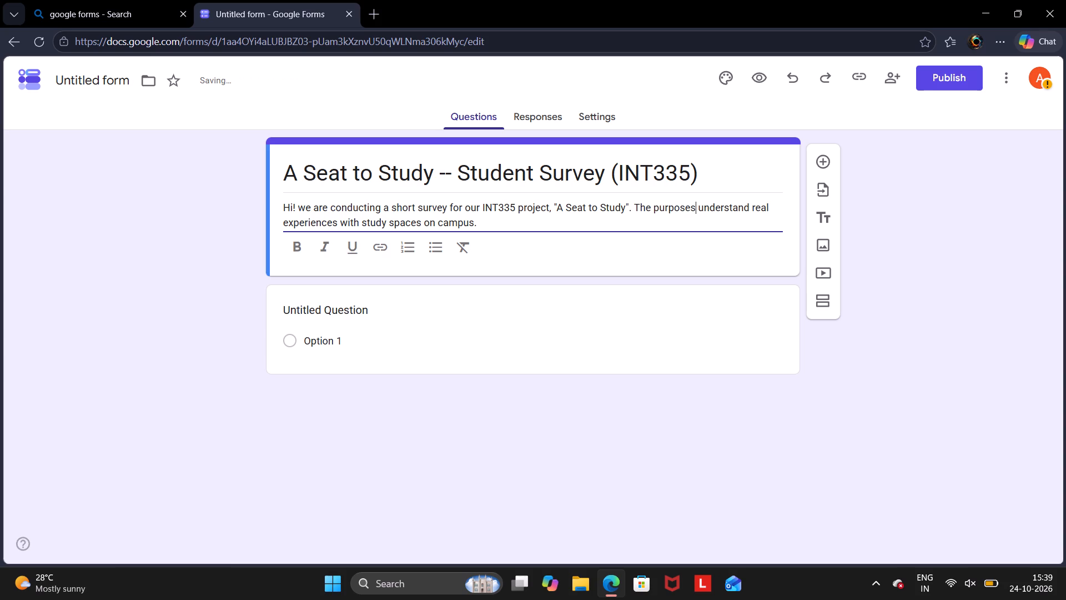
key("BackSpace")
key("space")
key("BackSpace")
key("space")
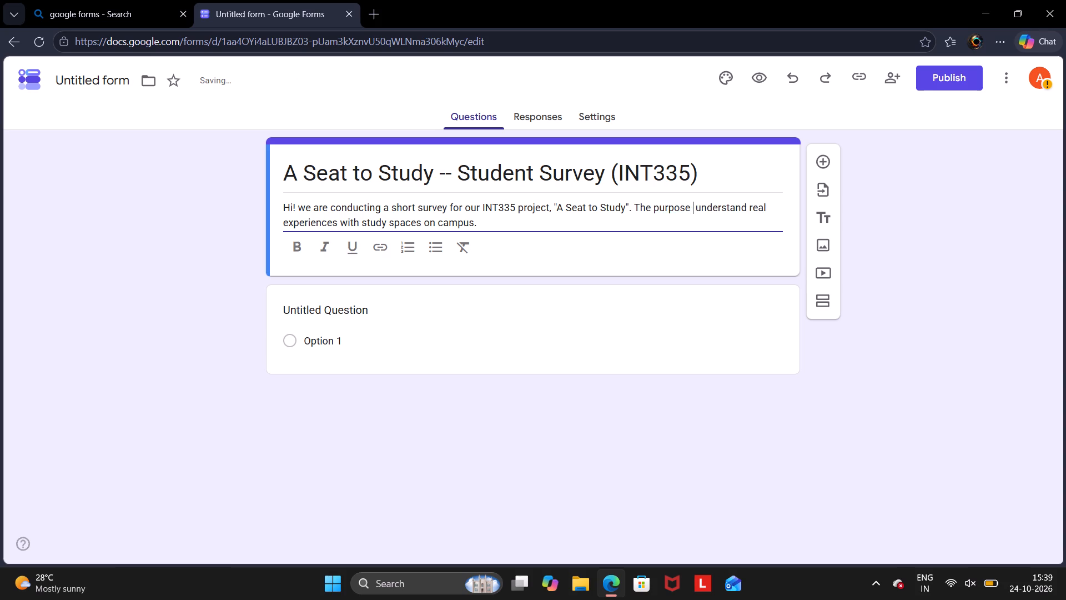
type("is to")
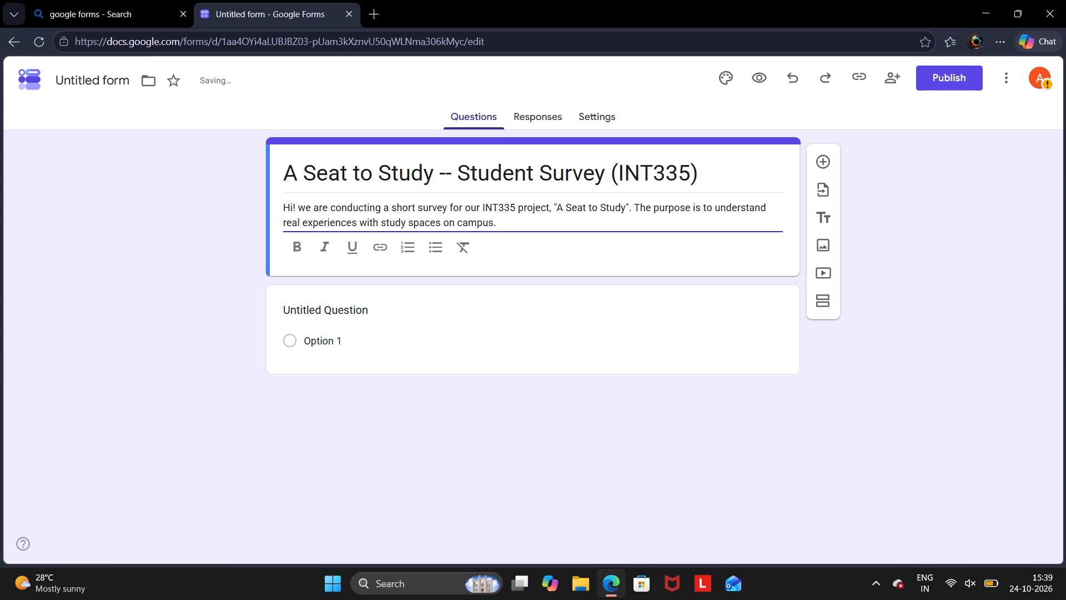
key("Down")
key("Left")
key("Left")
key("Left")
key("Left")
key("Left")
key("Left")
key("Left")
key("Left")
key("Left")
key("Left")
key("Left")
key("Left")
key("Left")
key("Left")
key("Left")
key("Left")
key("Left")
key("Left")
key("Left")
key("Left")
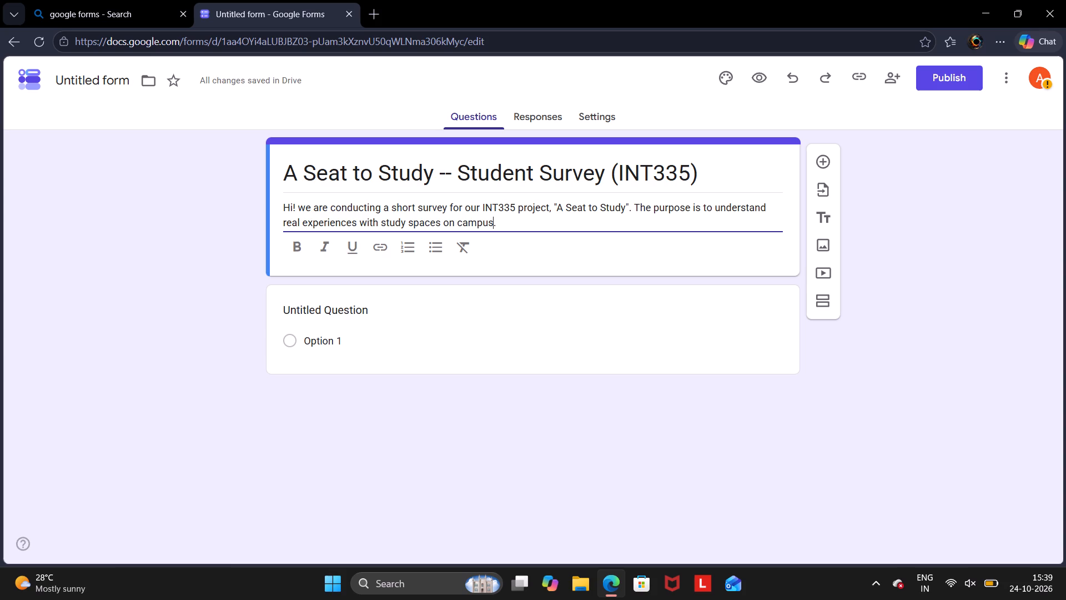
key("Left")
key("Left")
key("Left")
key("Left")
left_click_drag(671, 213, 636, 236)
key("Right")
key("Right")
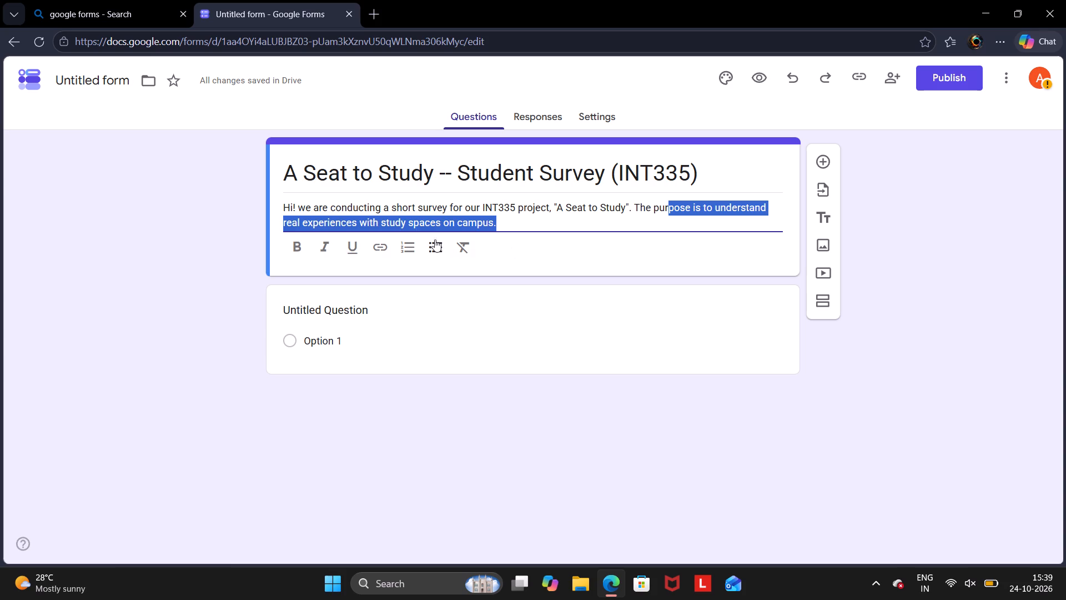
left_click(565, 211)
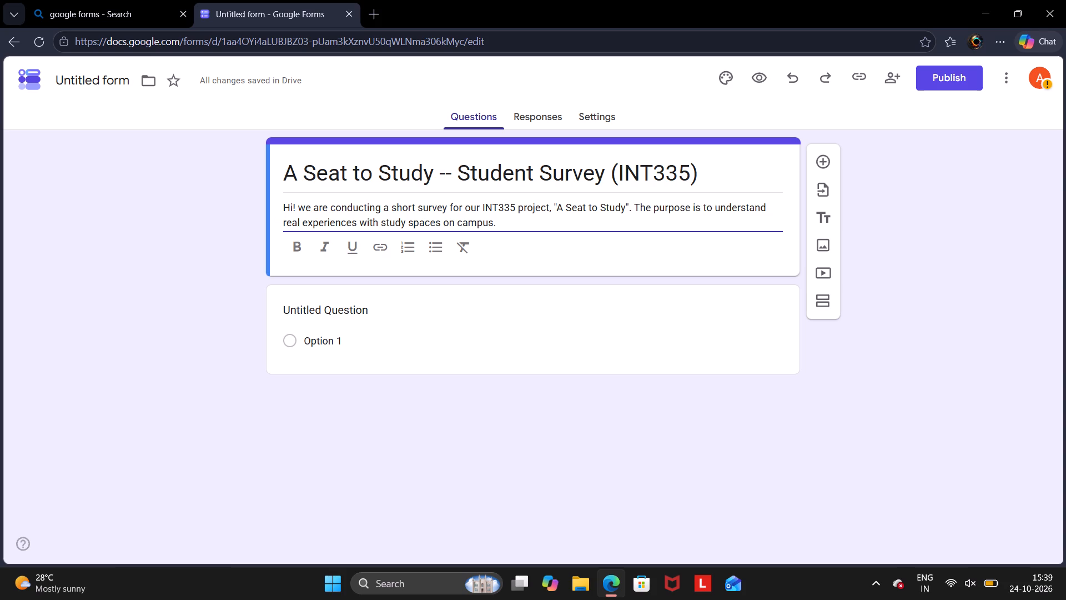
Delete "real experiences with study spaces on campus" from the second sentence, keeping its full stop.
left_click_drag(495, 223, 291, 215)
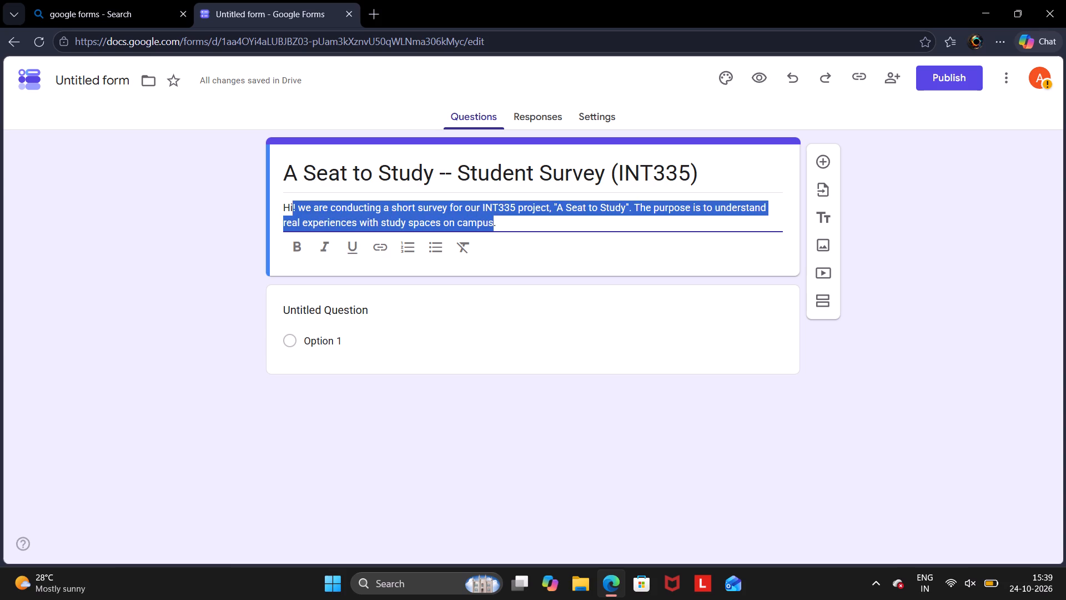
left_click_drag(291, 215, 281, 224)
key("BackSpace")
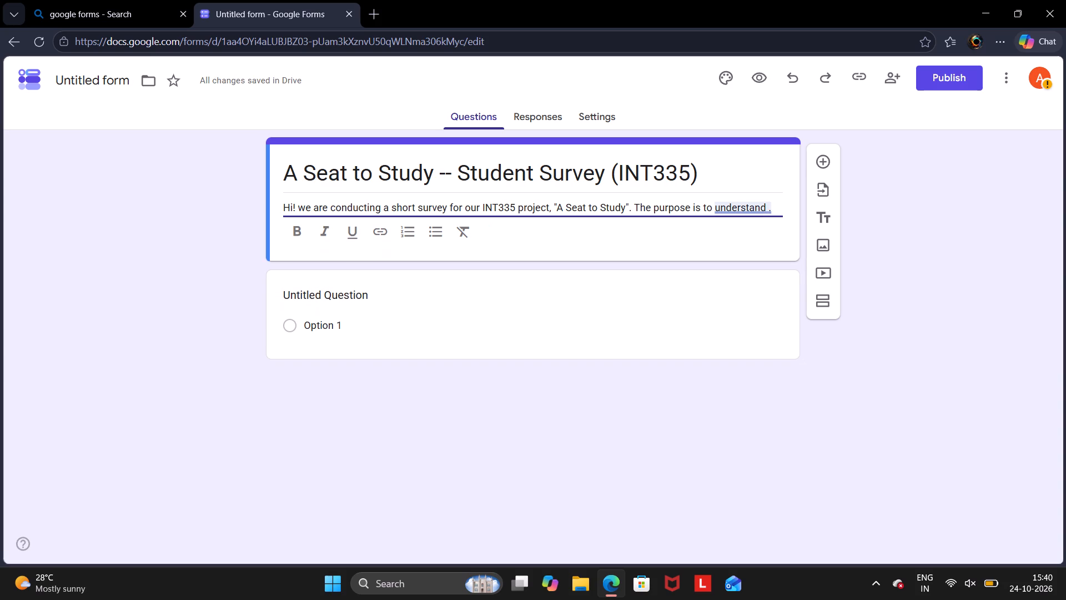
Continue the description's second sentence after "understand" with "students' experiences finding", before the full stop.
type("student")
key("s")
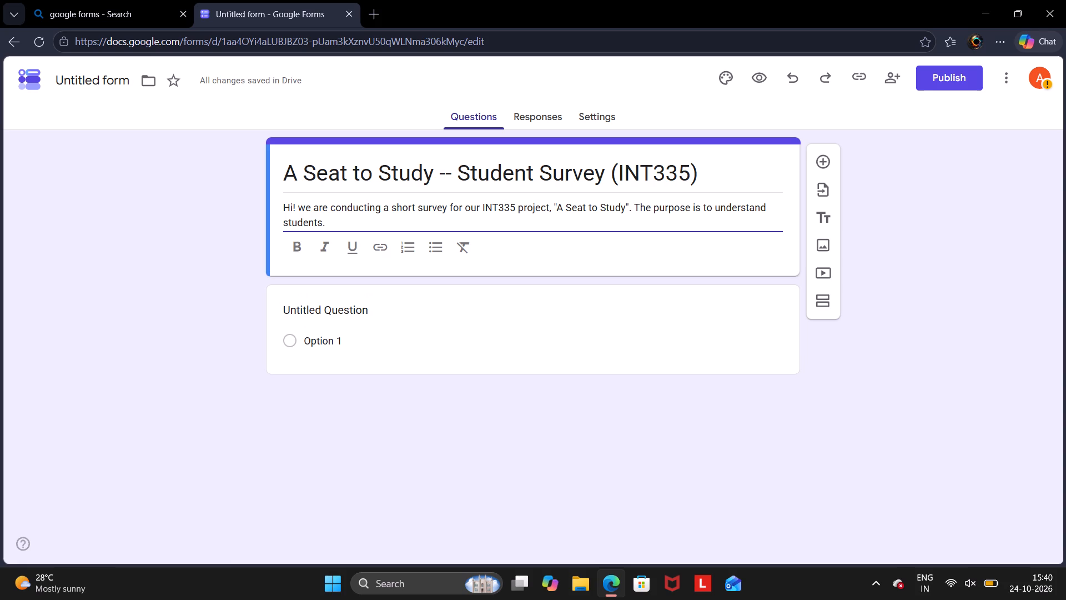
key("space")
key("BackSpace")
type("'")
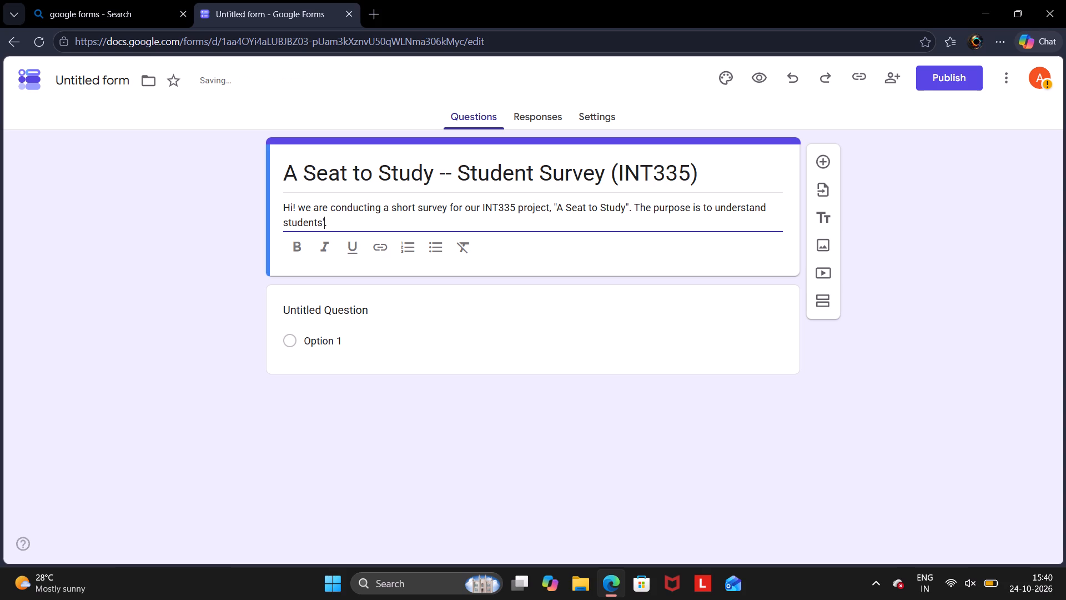
key("space")
type("exper")
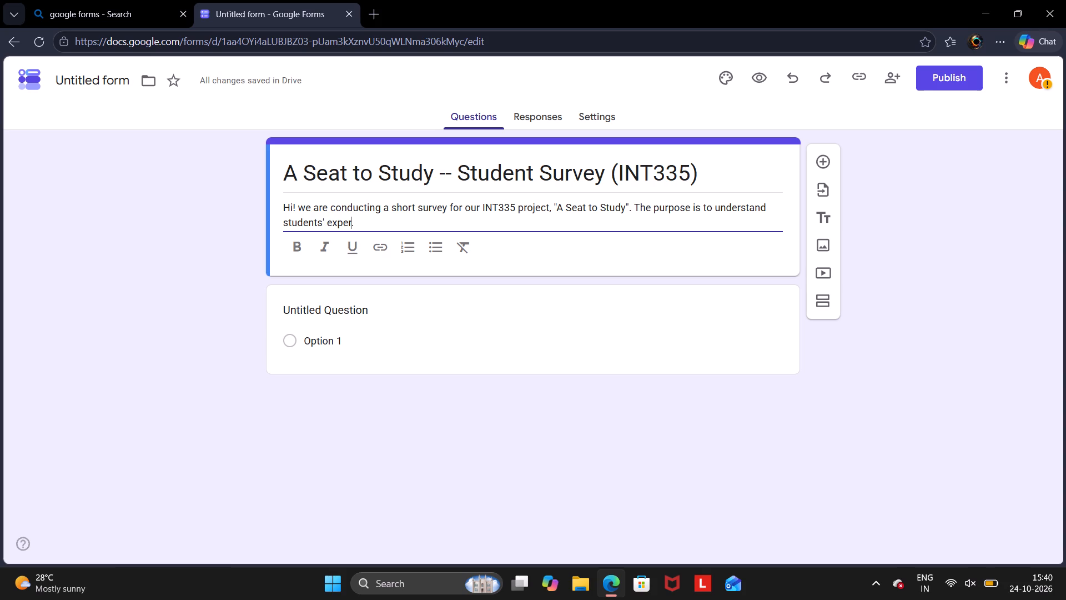
type("iences")
key("space")
type("findinf=")
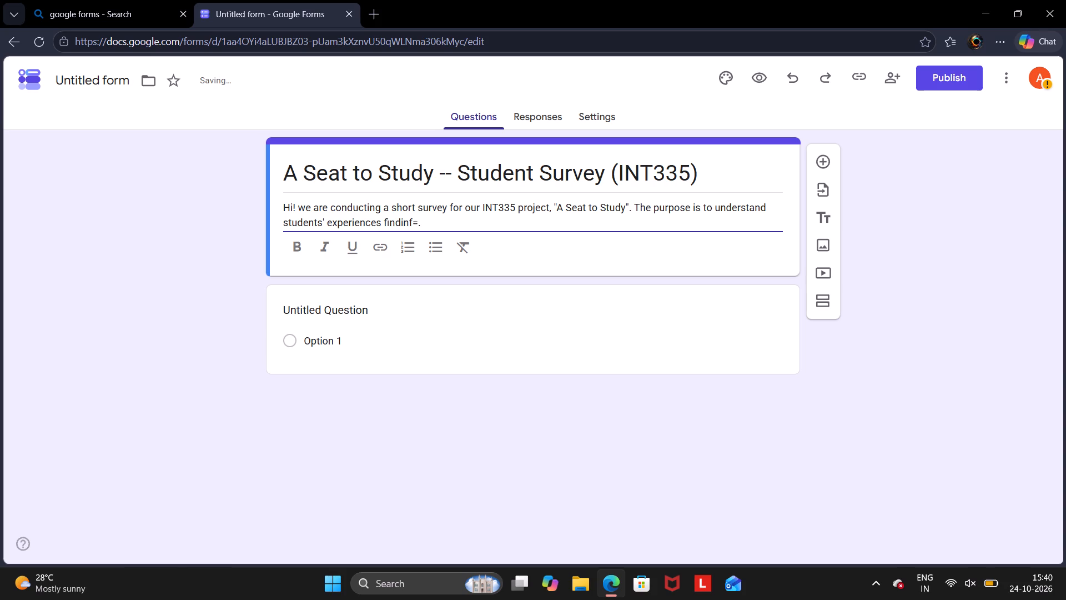
key("BackSpace")
key("BackSpace")
key("BackSpace")
type("ng")
key("space")
Complete the second sentence with "suitable places to study on campus", leaving no space before the full stop.
type("suitable")
key("space")
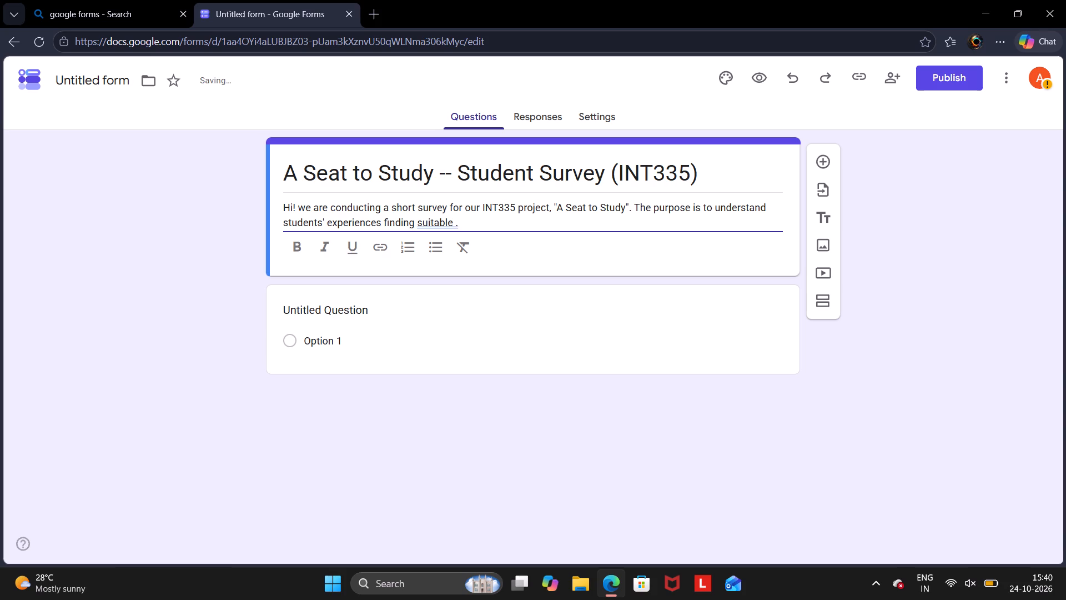
type("places")
key("space")
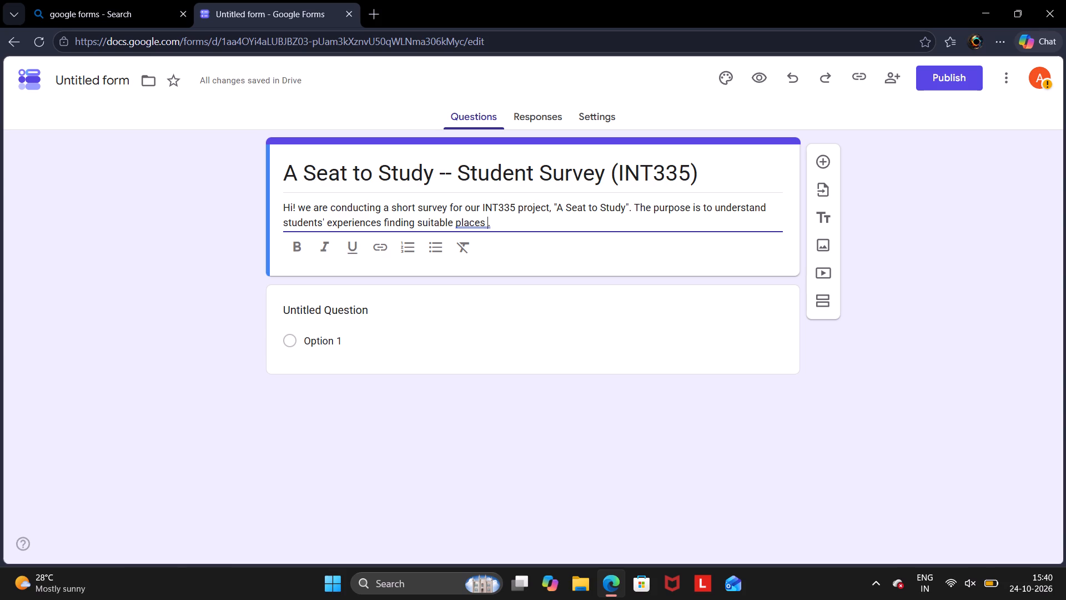
type("to study")
key("space")
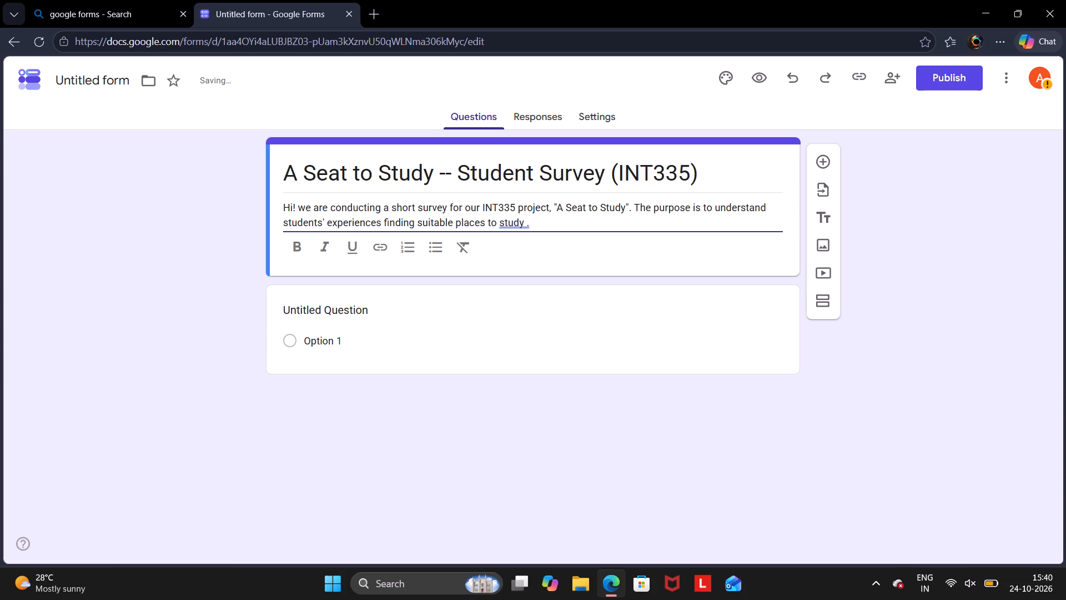
type("o")
key("space")
key("BackSpace")
type("n camps")
key("BackSpace")
type("us")
key("space")
key("BackSpace")
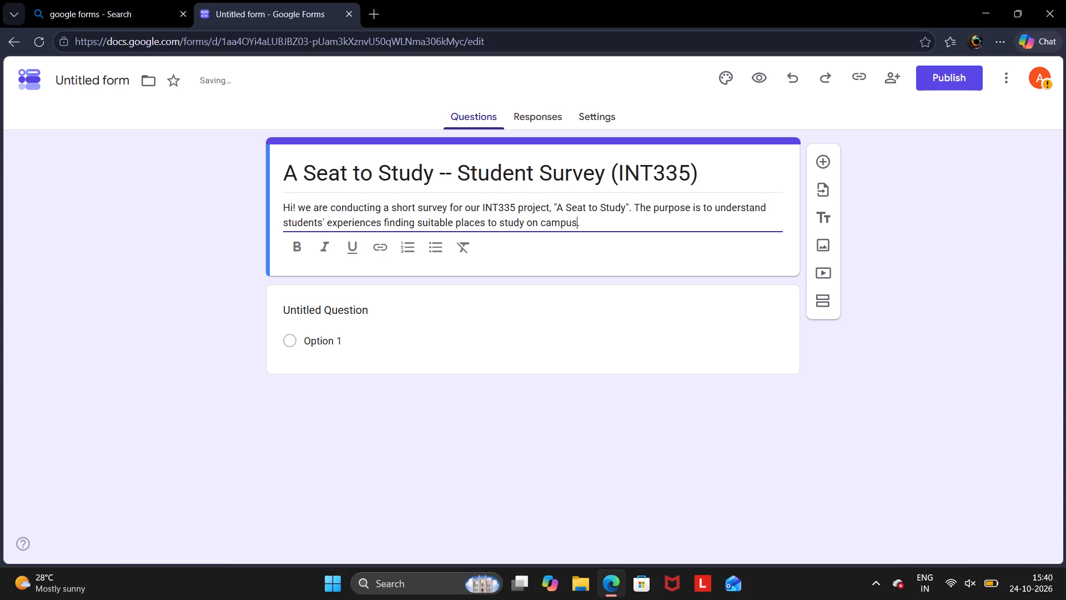
Below a blank line, start a new description paragraph reading "This survey should take approximately 2-3 minutes.".
key("Right")
key("Return")
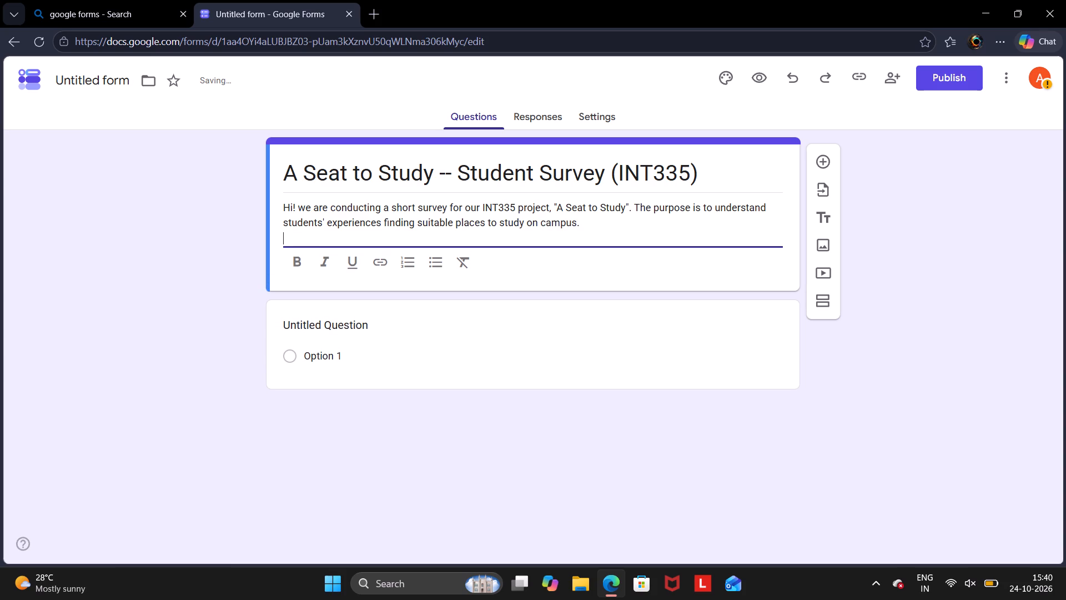
key("Return")
type("This")
key("space")
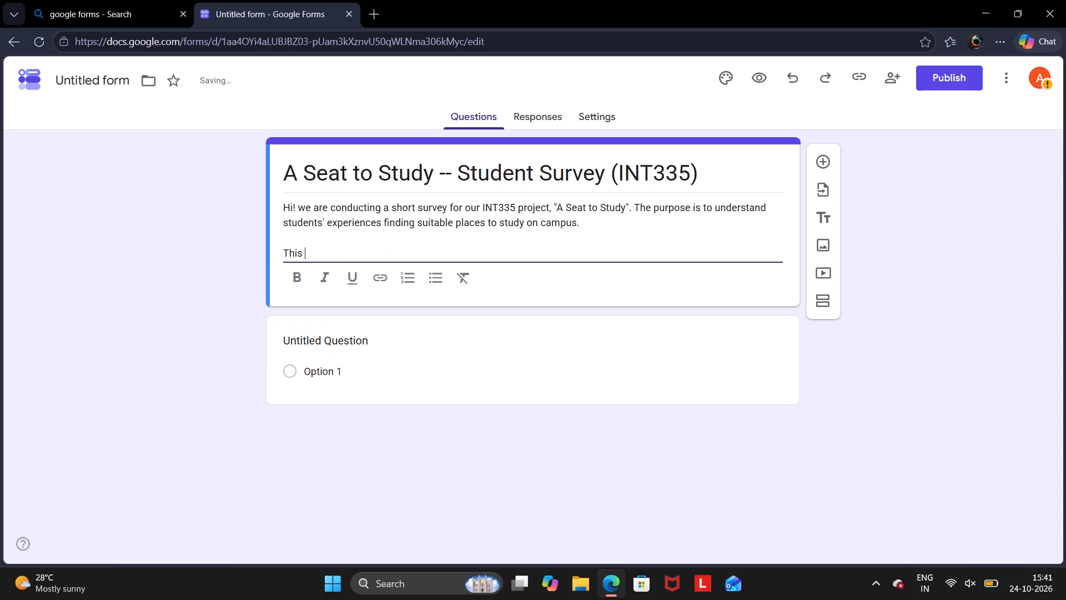
type("survey")
key("space")
type("should")
key("space")
type("take appro")
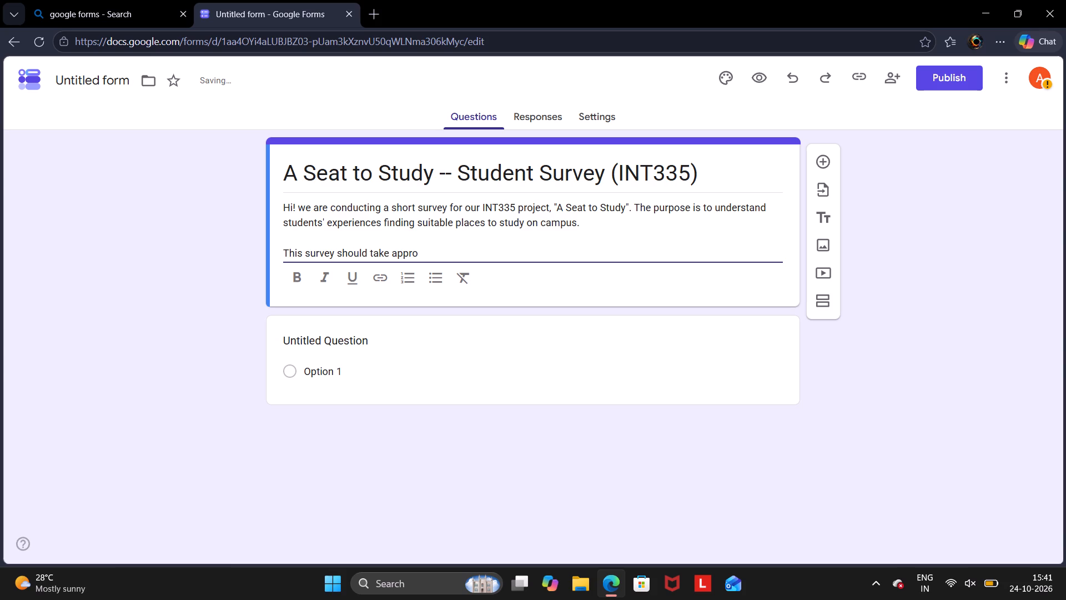
type("ximately")
key("space")
type("2-3")
key("space")
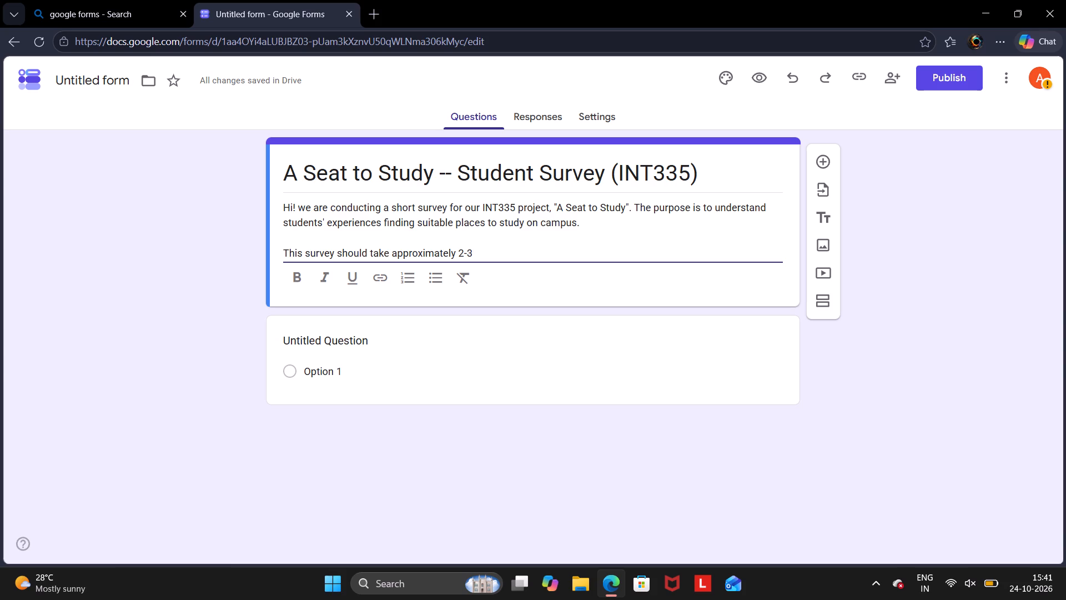
type("min")
key("space")
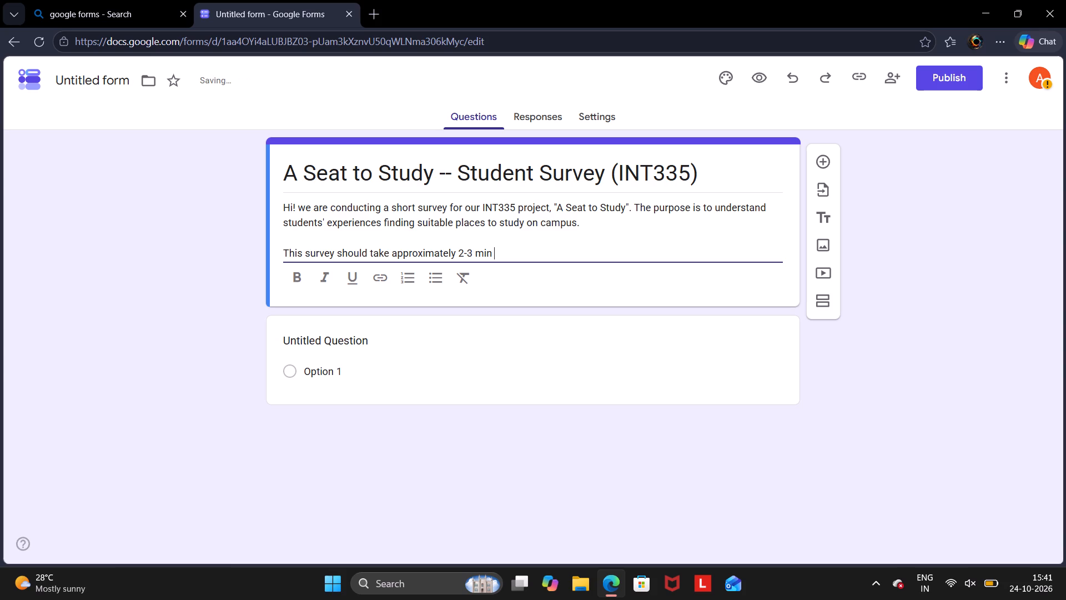
key("BackSpace")
type("utes")
key("space")
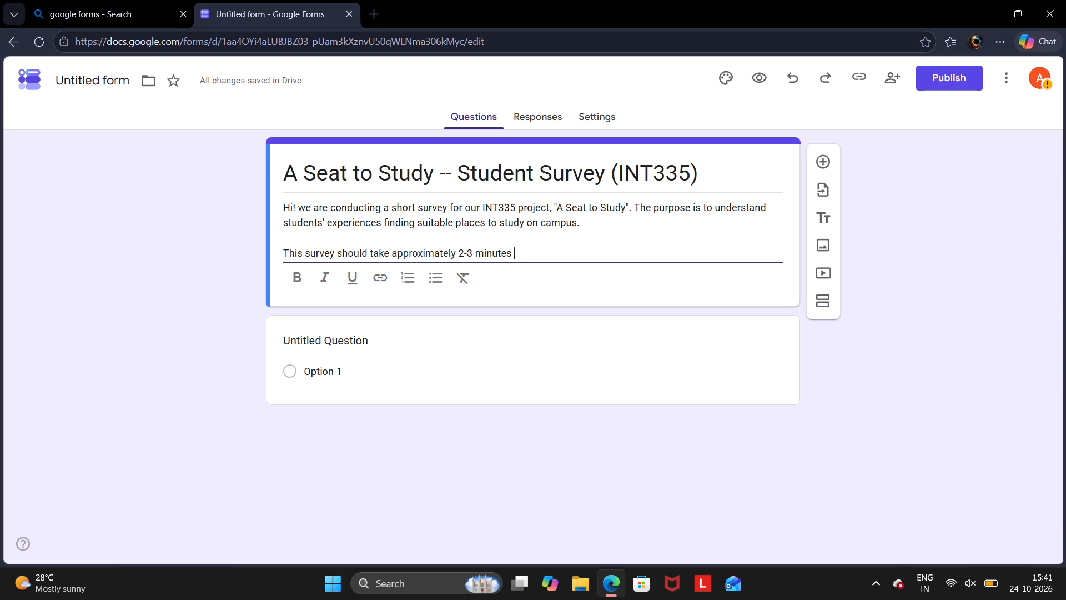
key("BackSpace")
type(".")
key("space")
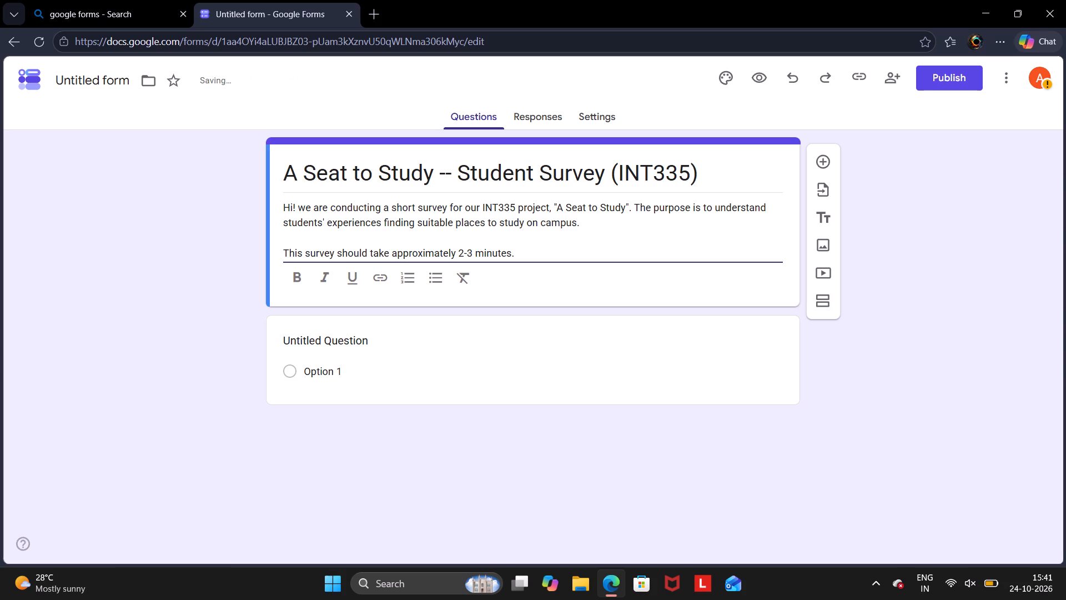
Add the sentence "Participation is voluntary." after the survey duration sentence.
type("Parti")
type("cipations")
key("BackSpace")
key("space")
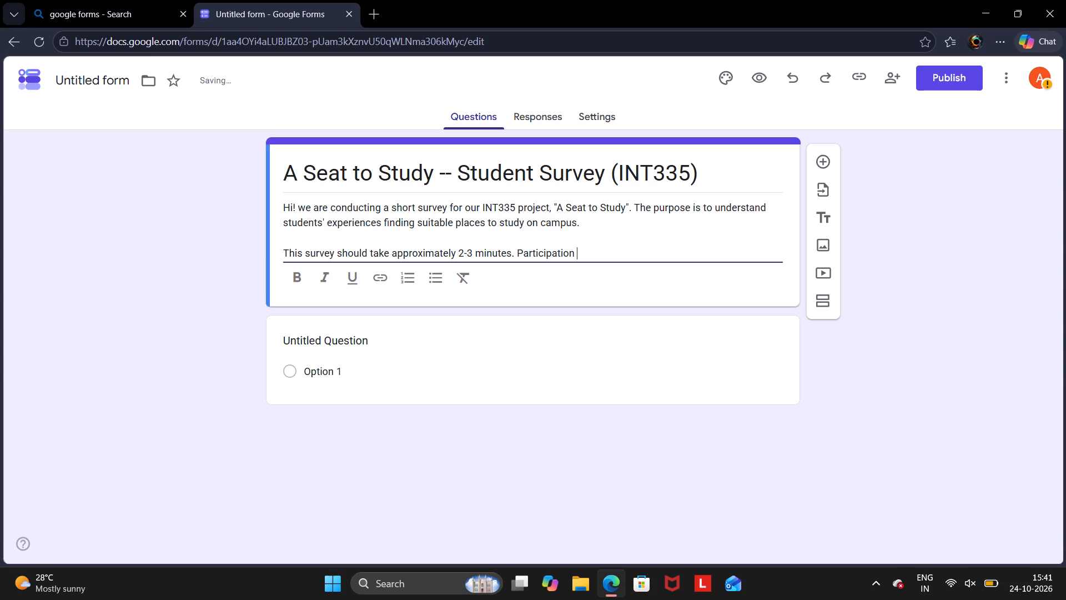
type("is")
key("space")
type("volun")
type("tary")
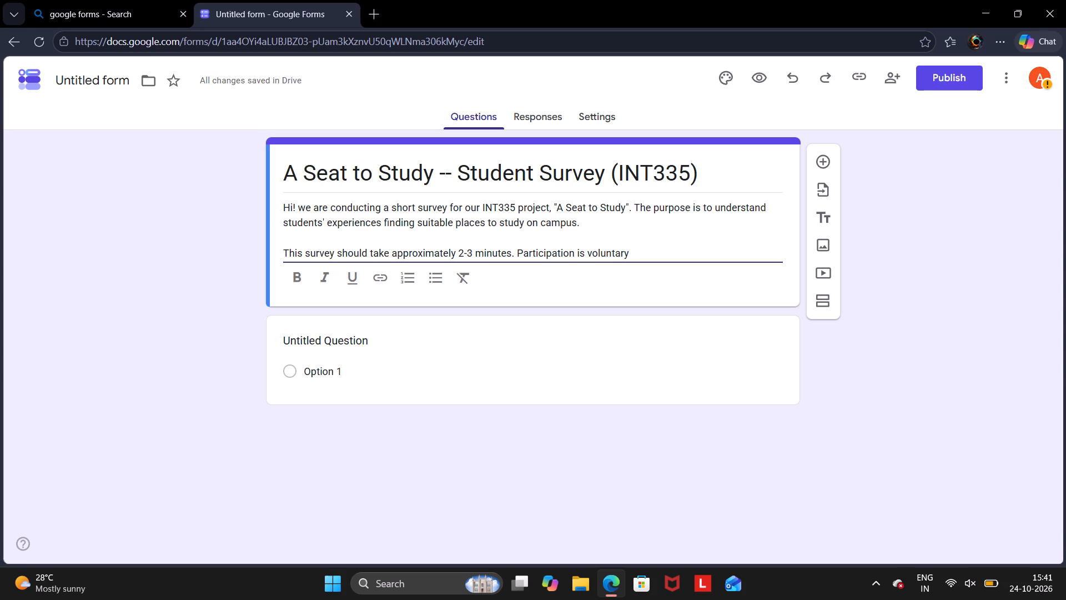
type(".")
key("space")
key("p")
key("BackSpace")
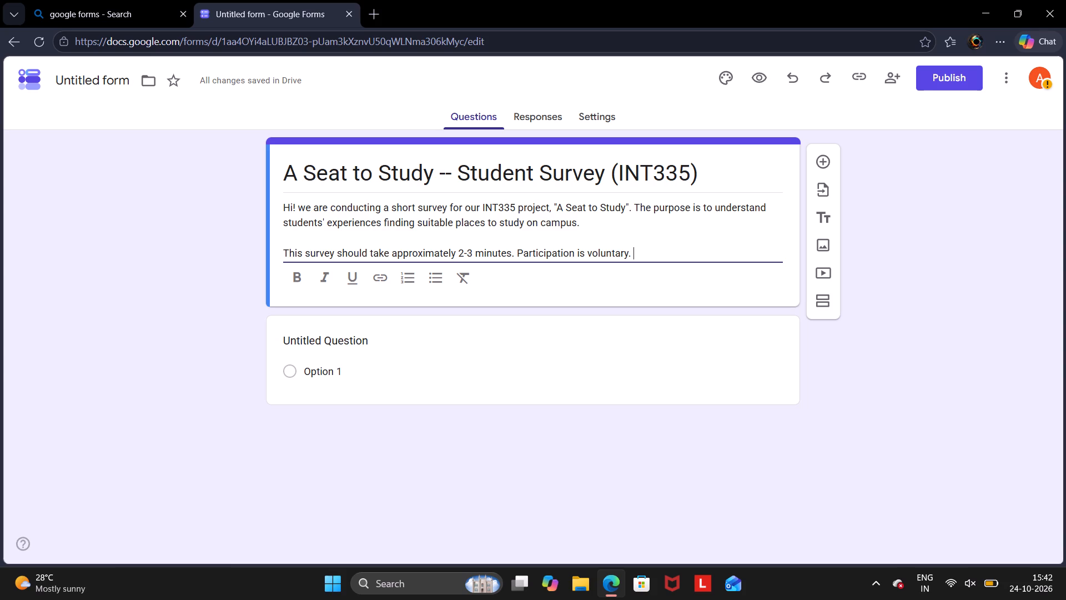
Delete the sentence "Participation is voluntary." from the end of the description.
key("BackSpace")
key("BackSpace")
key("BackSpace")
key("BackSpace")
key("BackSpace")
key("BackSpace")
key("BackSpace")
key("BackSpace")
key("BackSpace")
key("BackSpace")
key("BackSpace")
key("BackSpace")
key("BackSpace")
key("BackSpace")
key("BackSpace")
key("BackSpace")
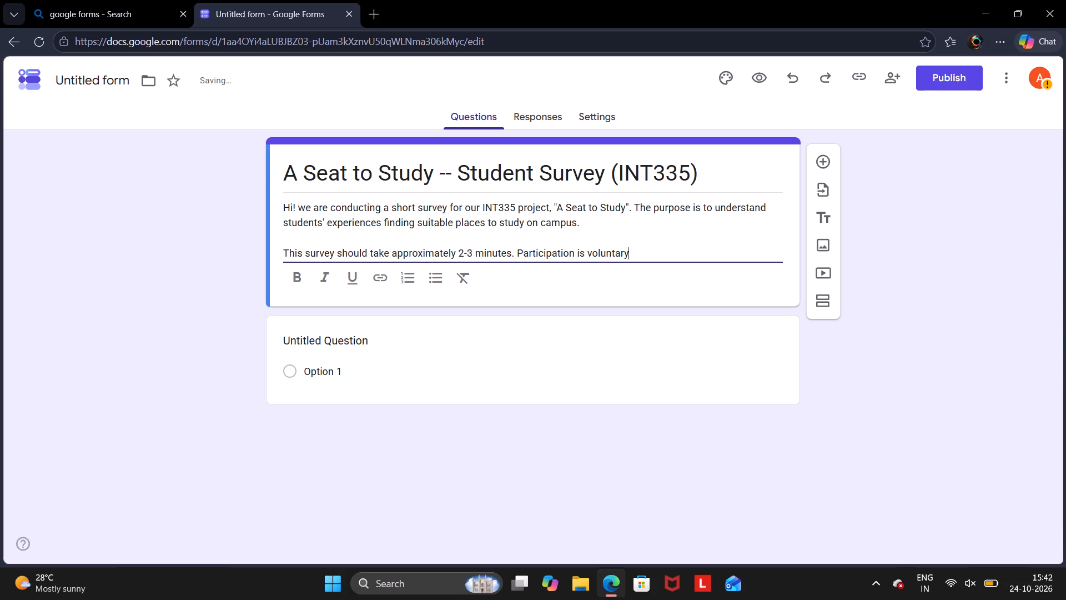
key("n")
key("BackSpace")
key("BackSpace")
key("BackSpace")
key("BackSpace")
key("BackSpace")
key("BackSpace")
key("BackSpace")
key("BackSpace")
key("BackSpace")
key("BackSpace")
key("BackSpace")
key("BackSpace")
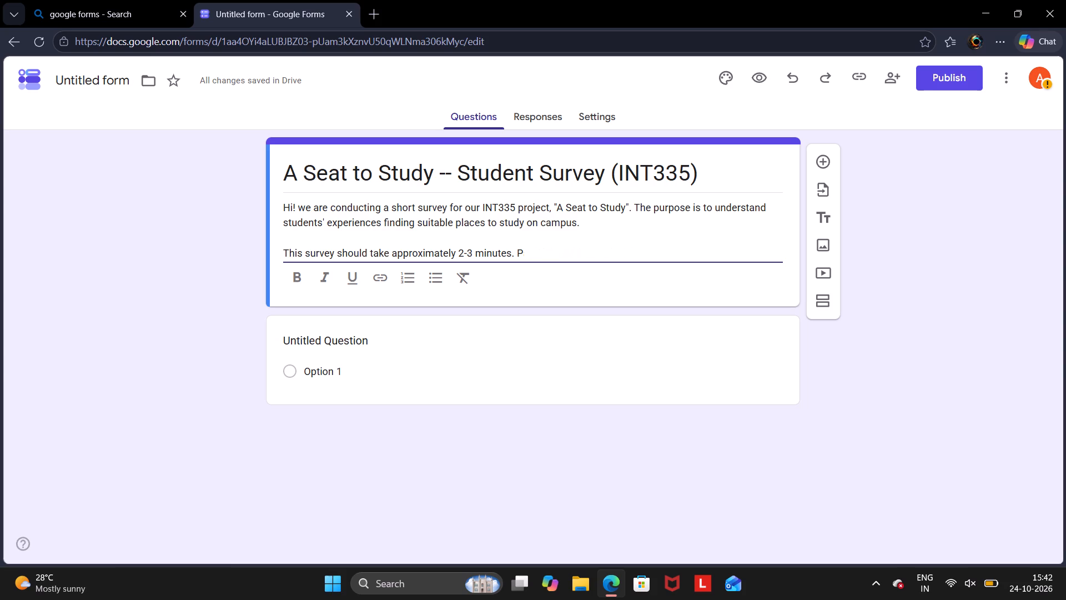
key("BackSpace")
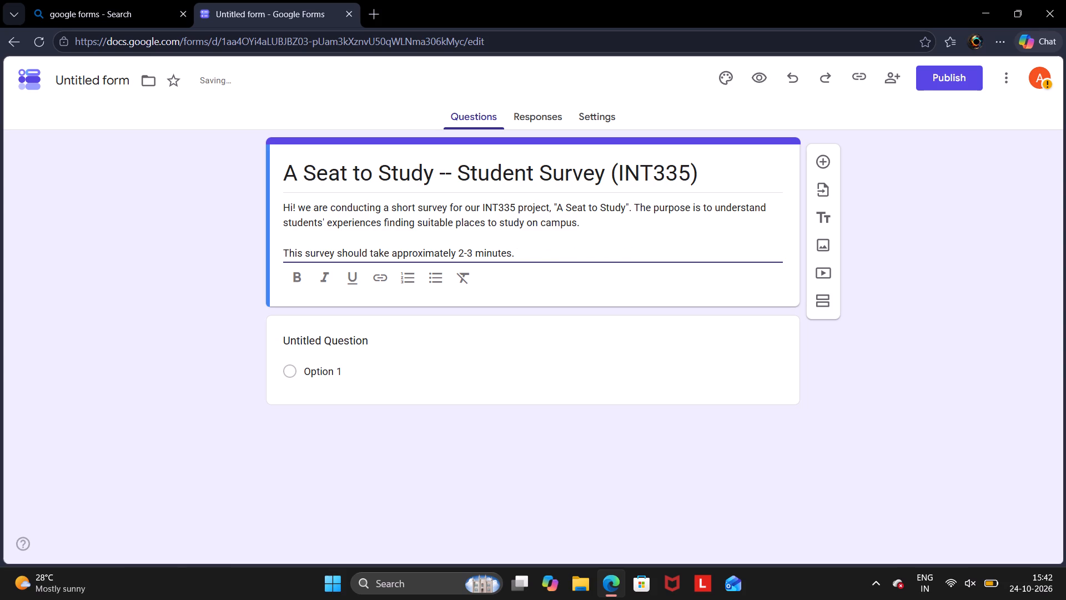
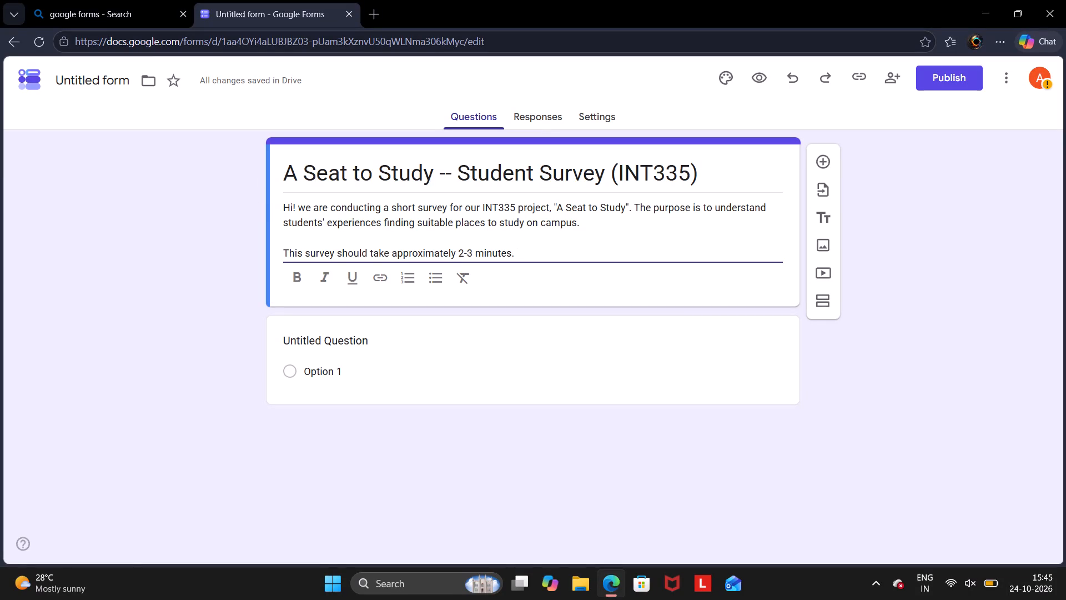
Replace the full stop after "on campus" in the description with a comma and continue the sentence with "including".
left_click(579, 222)
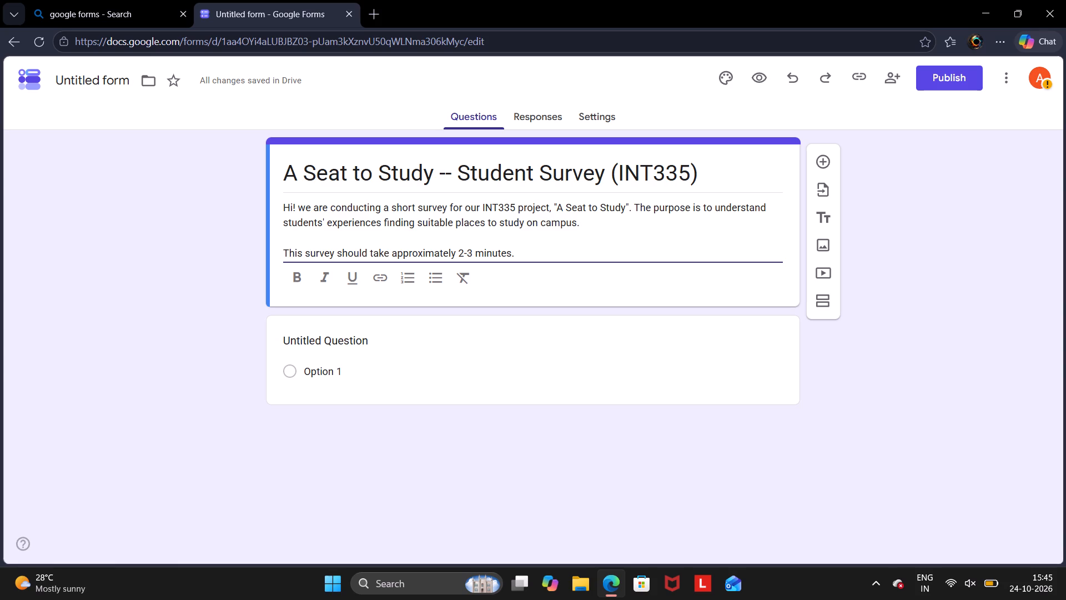
key("BackSpace")
key("slash")
key("BackSpace")
key("comma")
key("space")
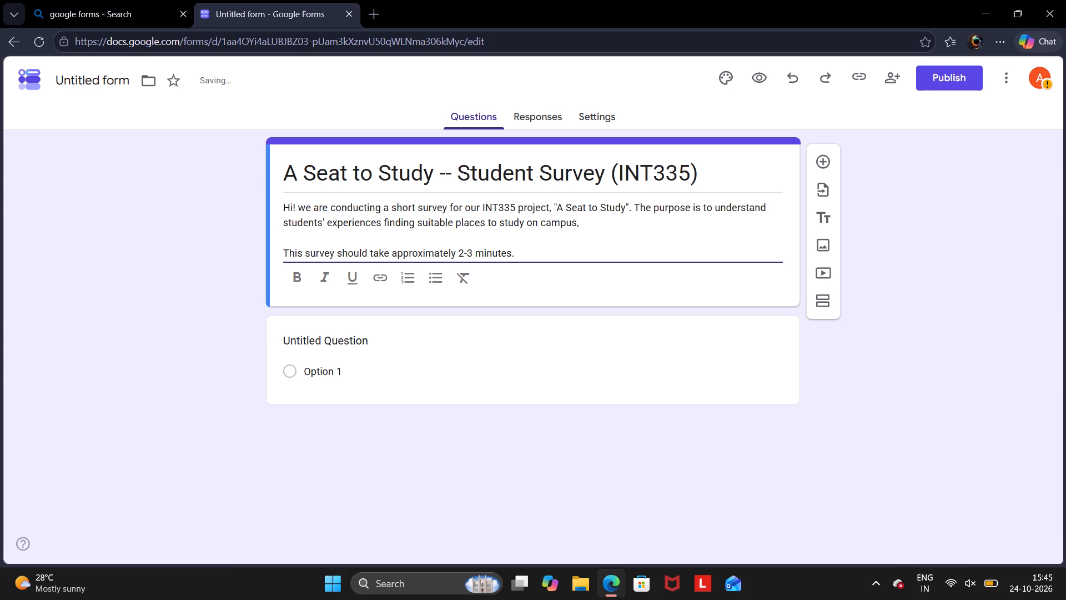
type("includs")
key("BackSpace")
type("es")
key("space")
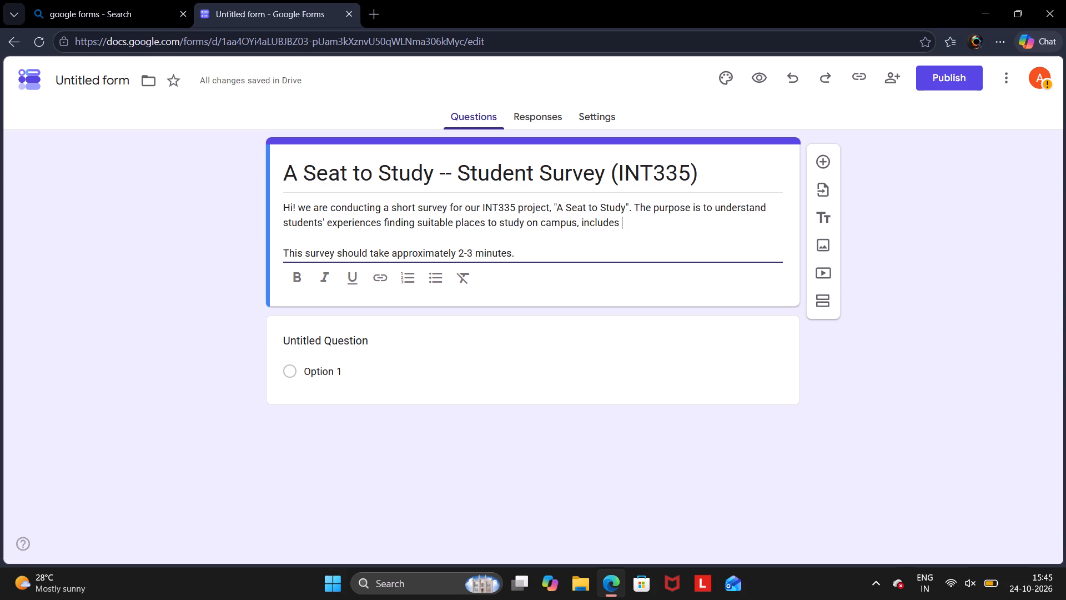
key("BackSpace")
key("BackSpace")
key("BackSpace")
type("ing")
key("space")
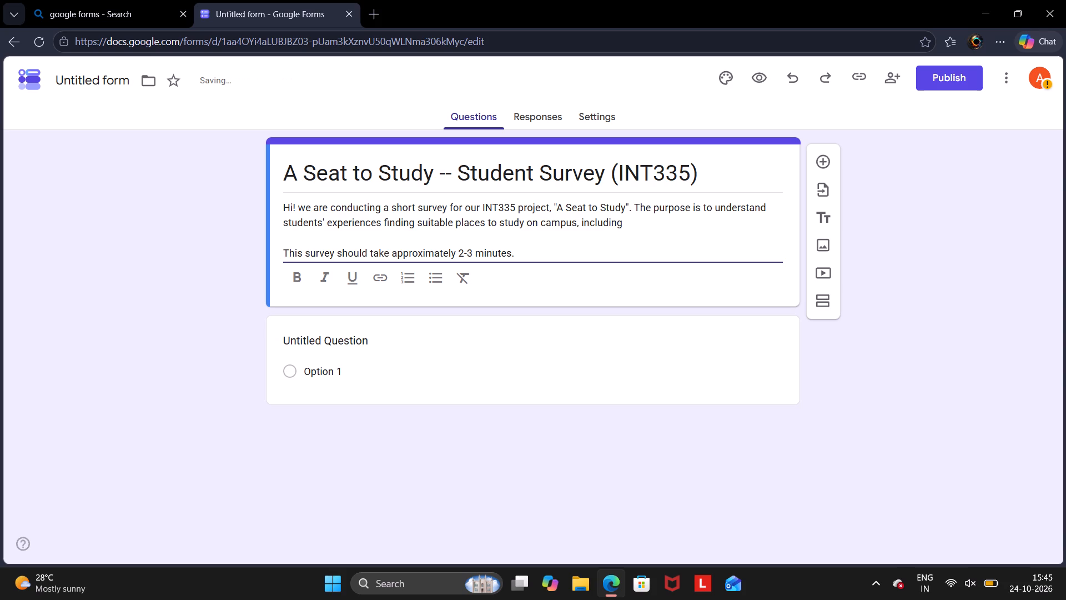
Continue the purpose sentence after "including" with "the challenges they face".
type("theb")
key("BackSpace")
key("space")
type("challenges")
key("space")
type("they")
key("space")
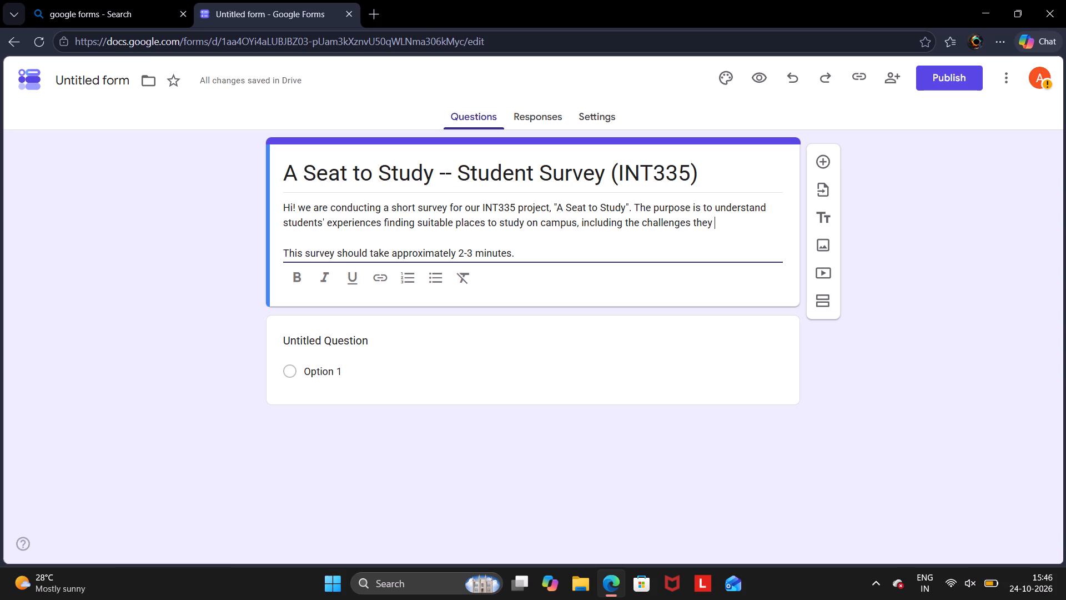
type("face")
key("space")
Continue the purpose sentence with "and the factors that make a study space".
type("and")
key("space")
type("the factor")
key("space")
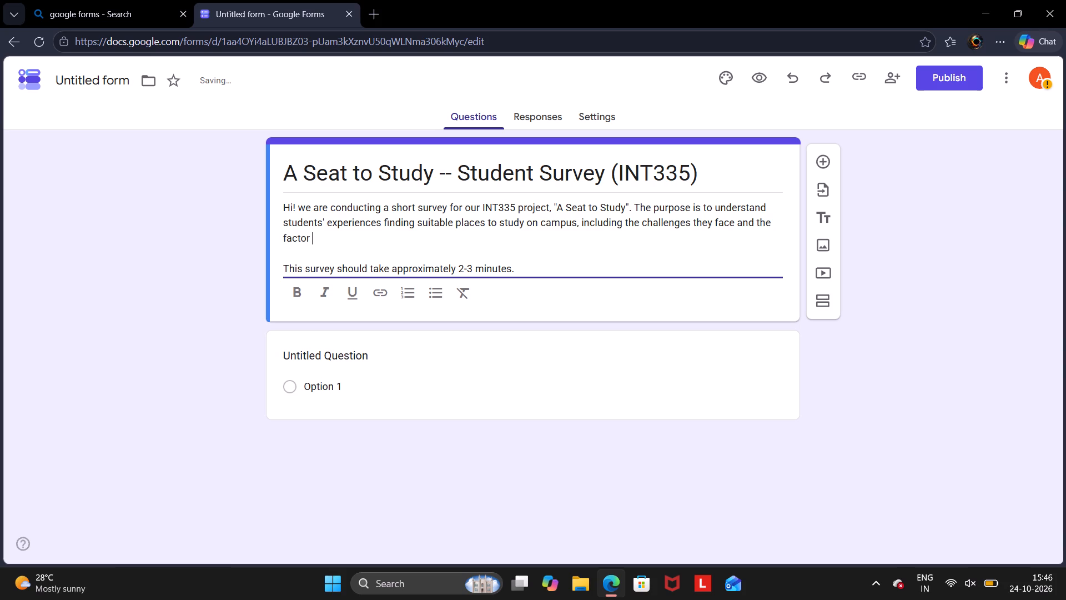
key("BackSpace")
type("s")
key("space")
type("that")
key("space")
type("mae")
key("space")
key("BackSpace")
key("BackSpace")
key("BackSpace")
type("ake")
key("space")
type("a")
key("space")
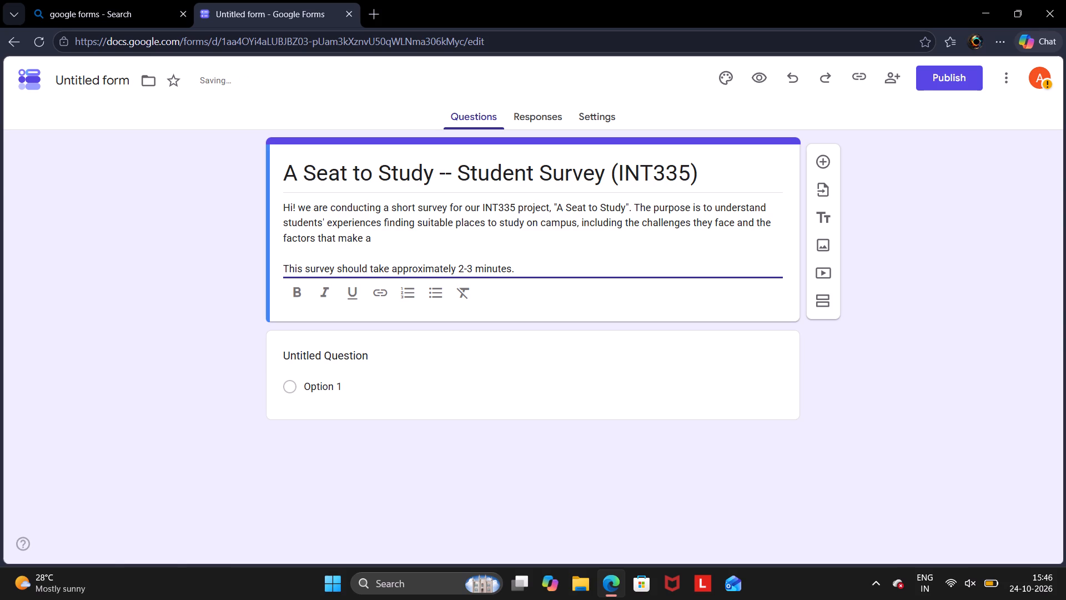
type("study")
key("space")
type("spaces")
key("space")
key("BackSpace")
key("BackSpace")
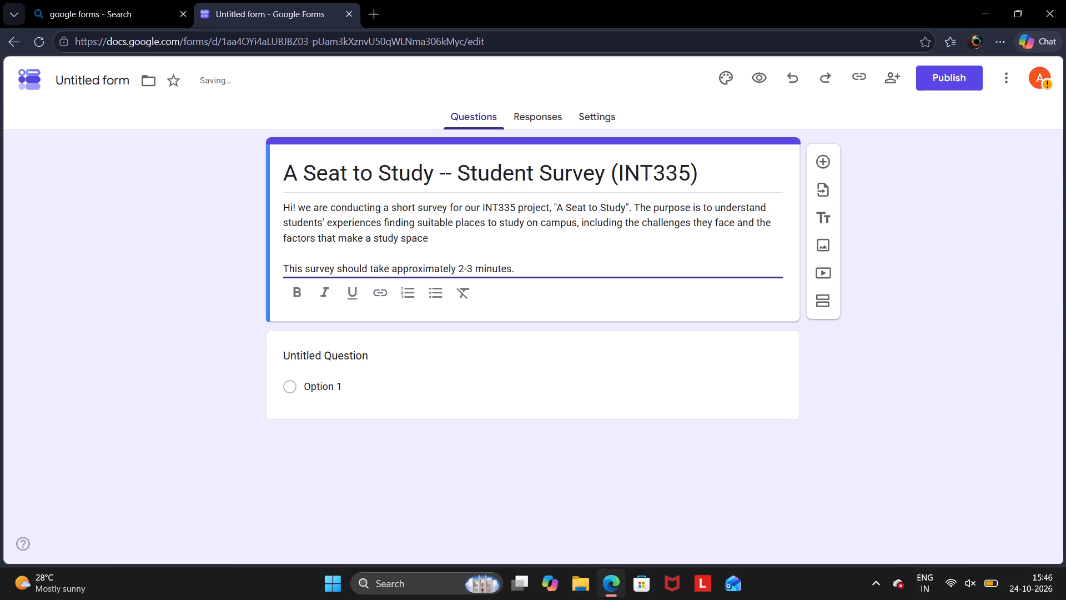
Finish the purpose sentence with "comfortable and convenient" and a full stop.
key("space")
type("comfortabl r")
key("BackSpace")
key("BackSpace")
type("r")
key("space")
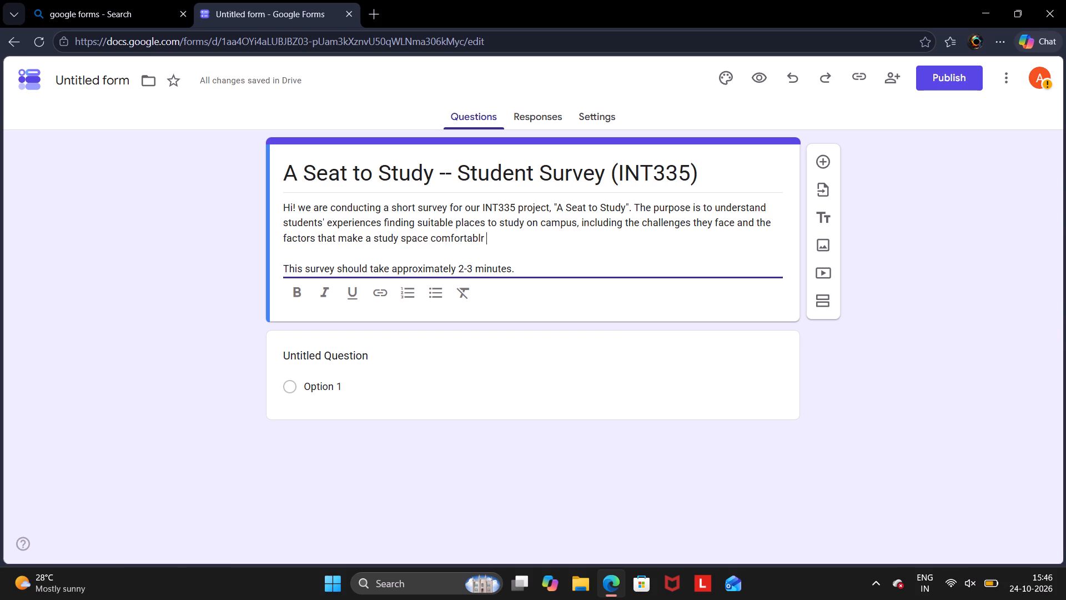
key("BackSpace")
key("BackSpace")
key("BackSpace")
type("le")
key("space")
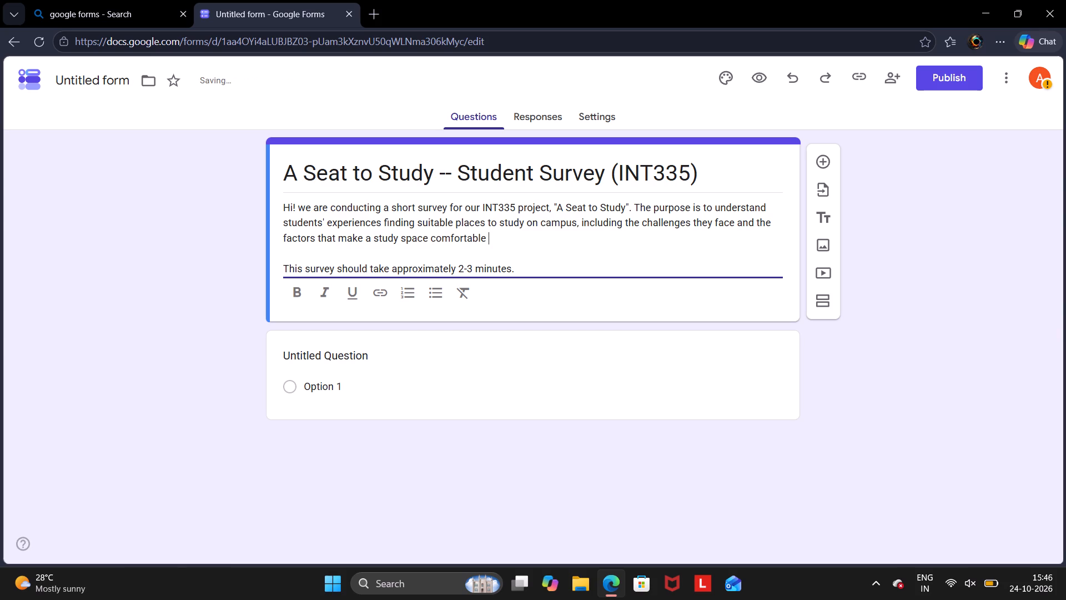
type("and convient")
key("BackSpace")
key("BackSpace")
key("BackSpace")
key("BackSpace")
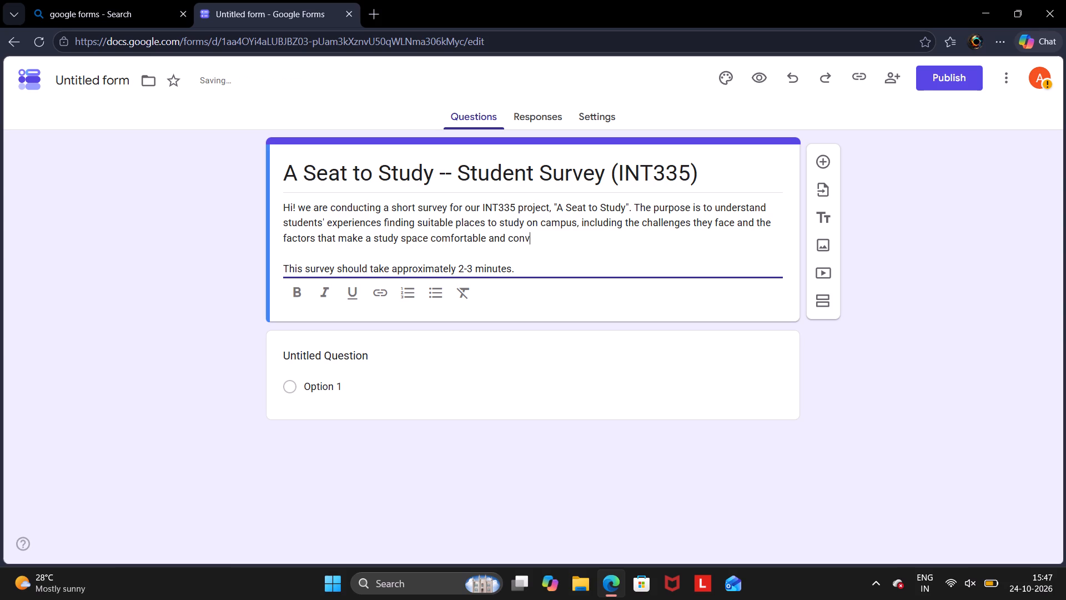
type("en")
type("ient")
key("period")
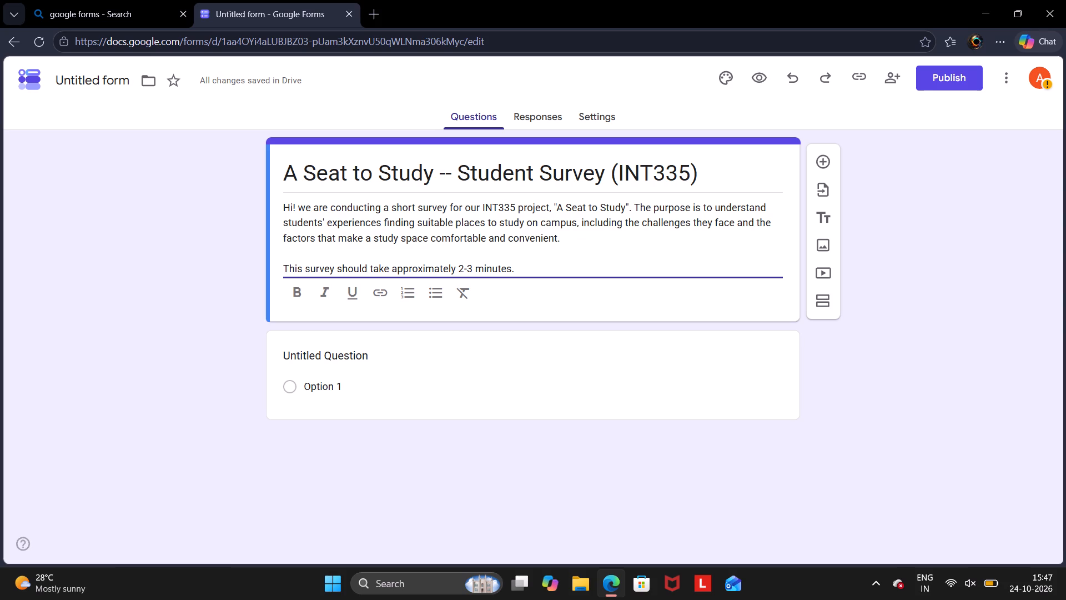
Start a new sentence in the description, directly before "This survey should take", with "Your honest feedback".
left_click(283, 268)
key("shift+y")
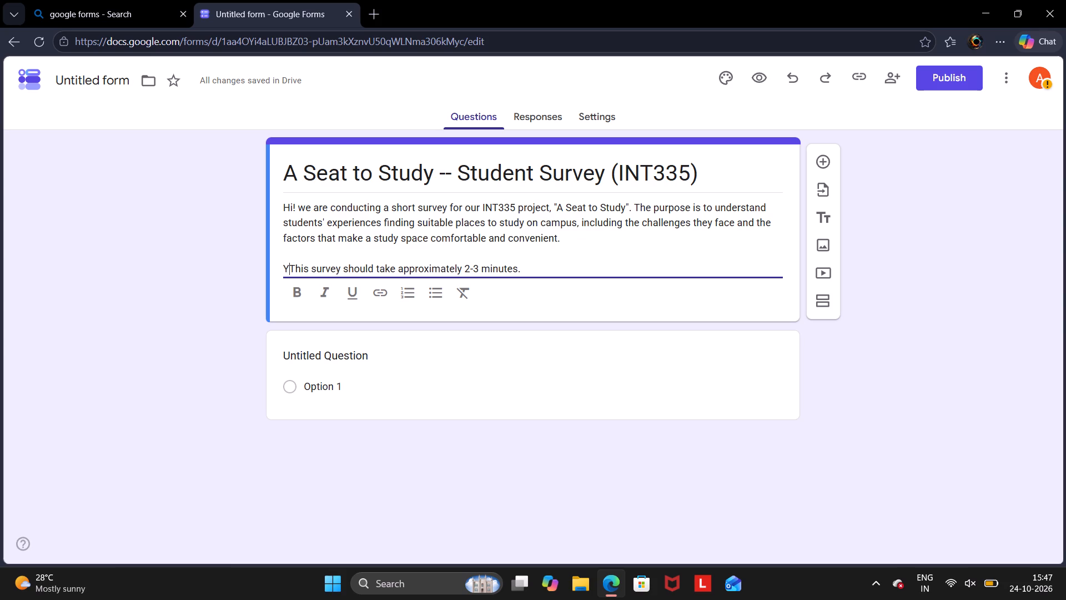
type("our")
key("space")
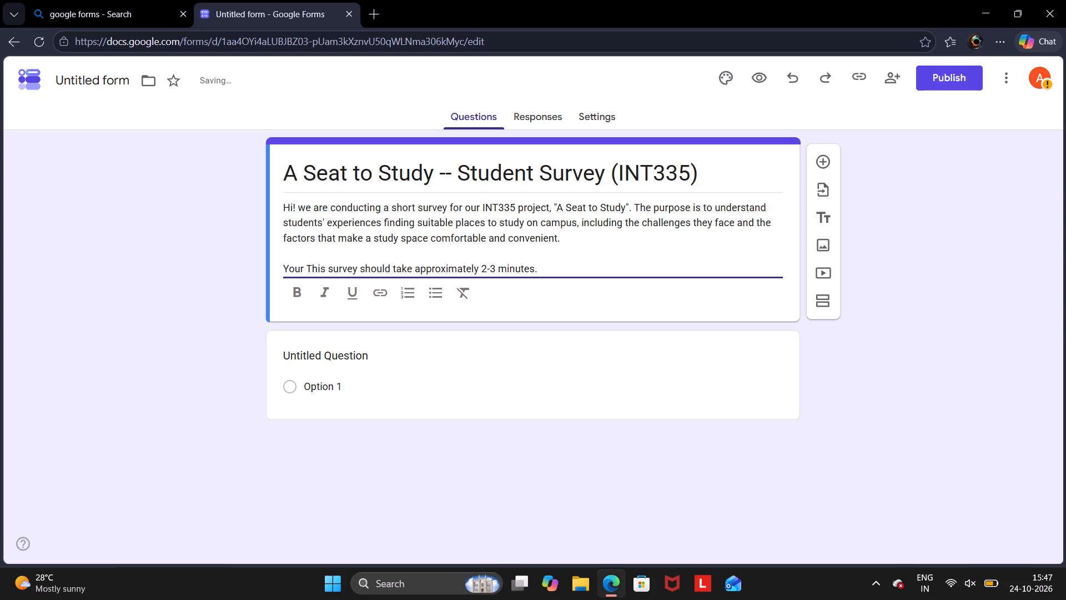
type("honest")
key("space")
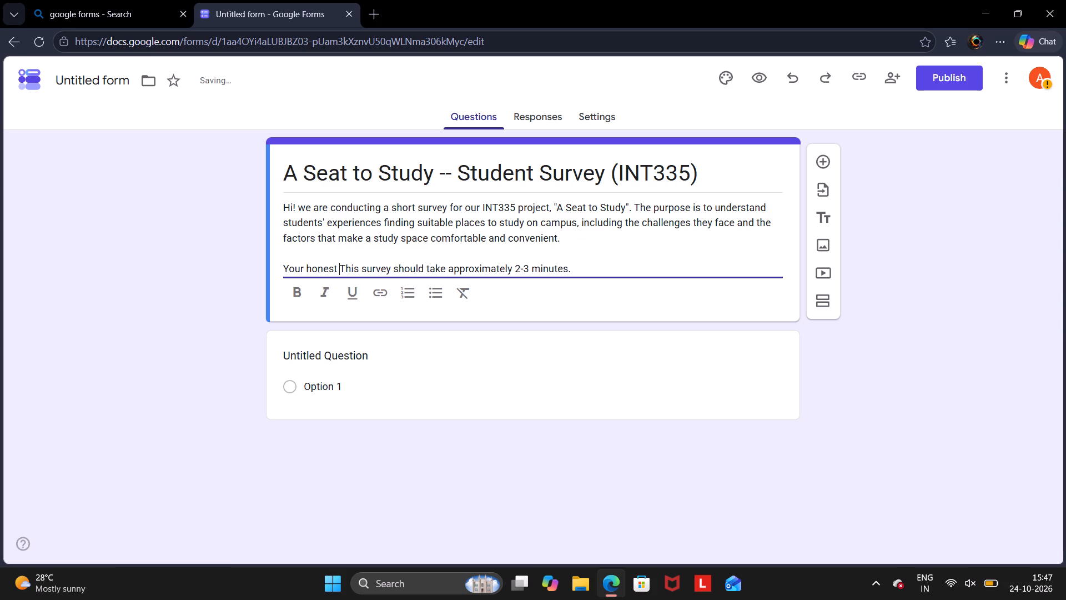
type("feed")
type("back")
key("space")
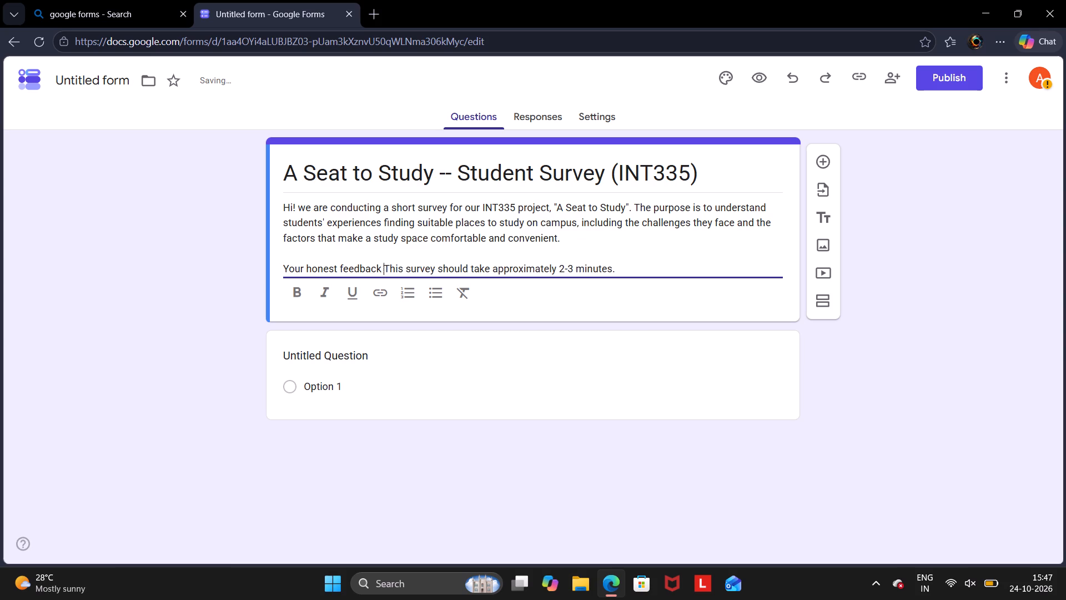
Continue the feedback sentence with "will help our team understand".
type("will")
key("space")
type("help")
key("space")
type("our")
key("space")
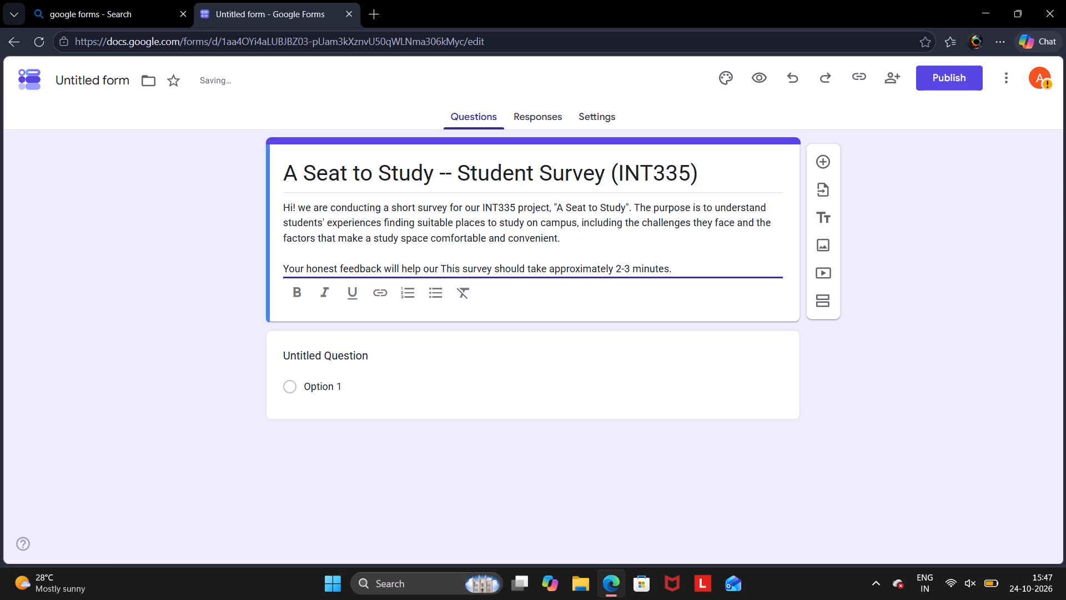
key("y")
key("BackSpace")
type("team")
key("space")
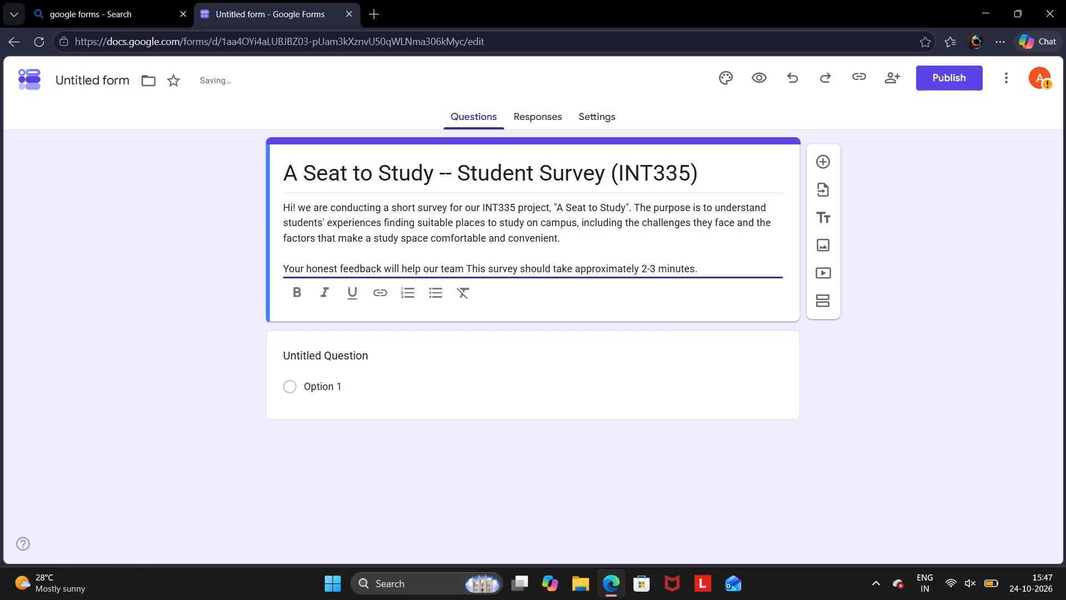
type("under")
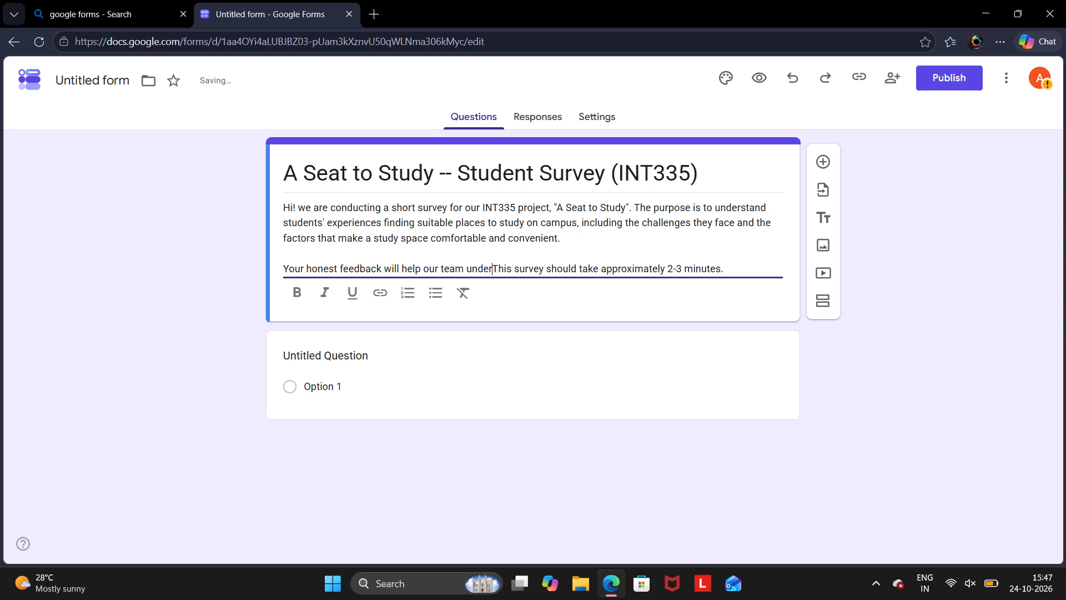
type("stand")
key("space")
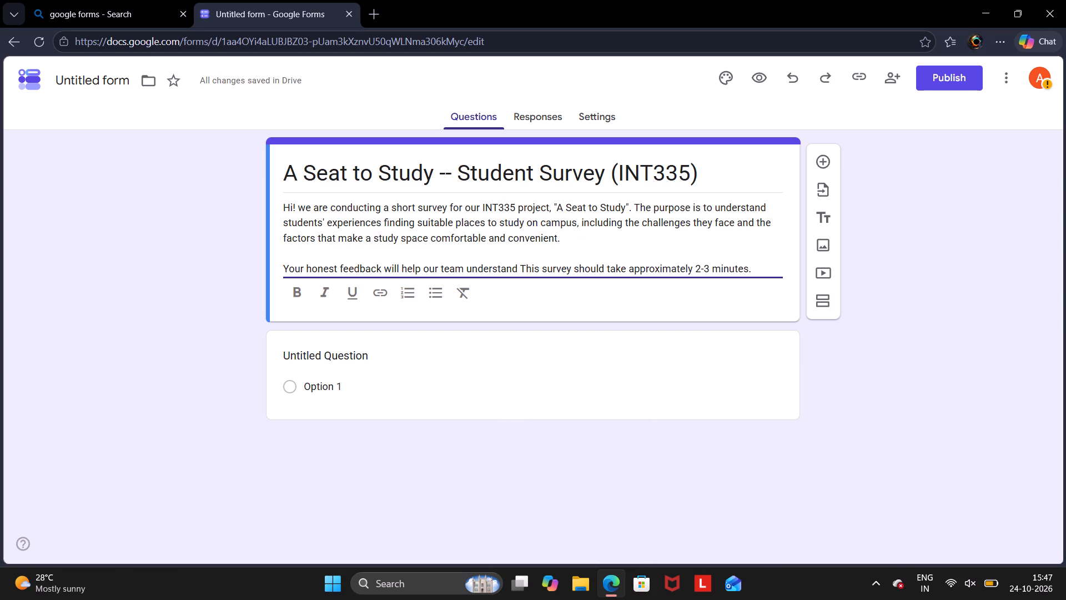
Continue the feedback sentence with "students' needs".
type("studnets")
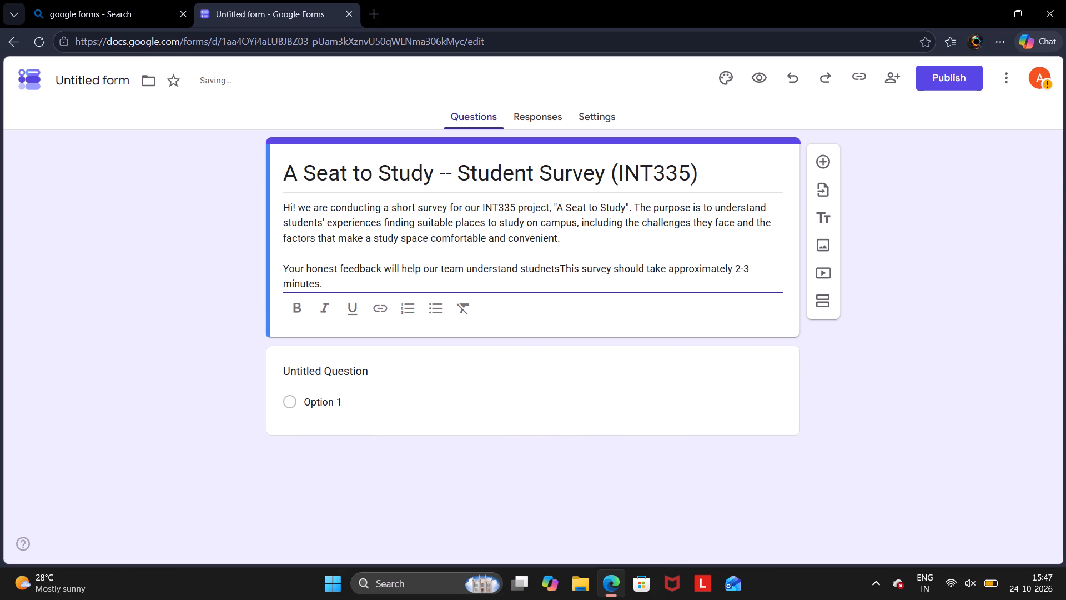
key("BackSpace")
key("BackSpace")
key("BackSpace")
key("BackSpace")
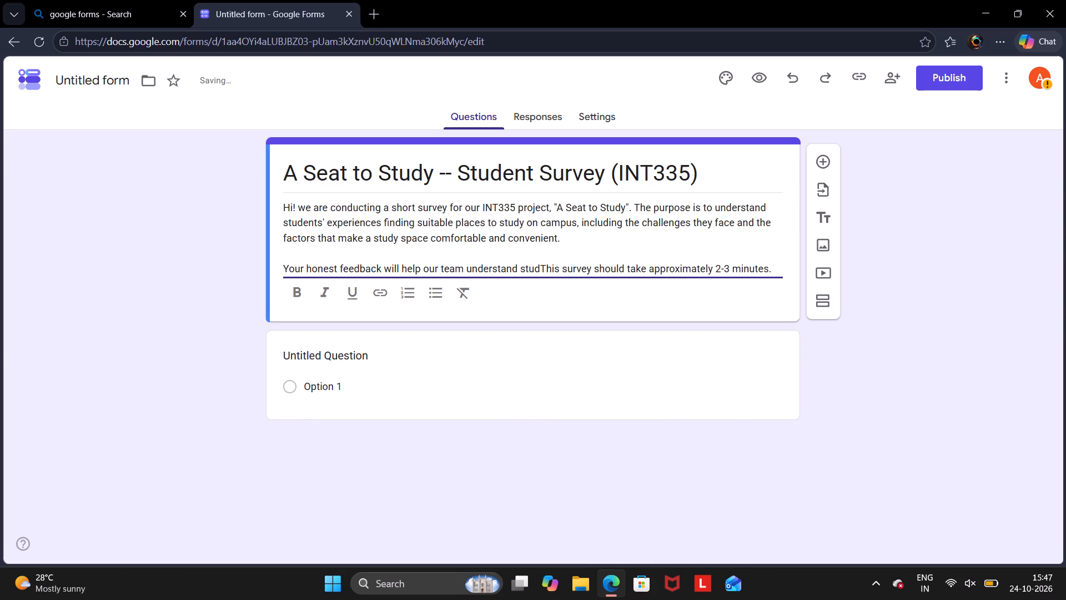
type("ents")
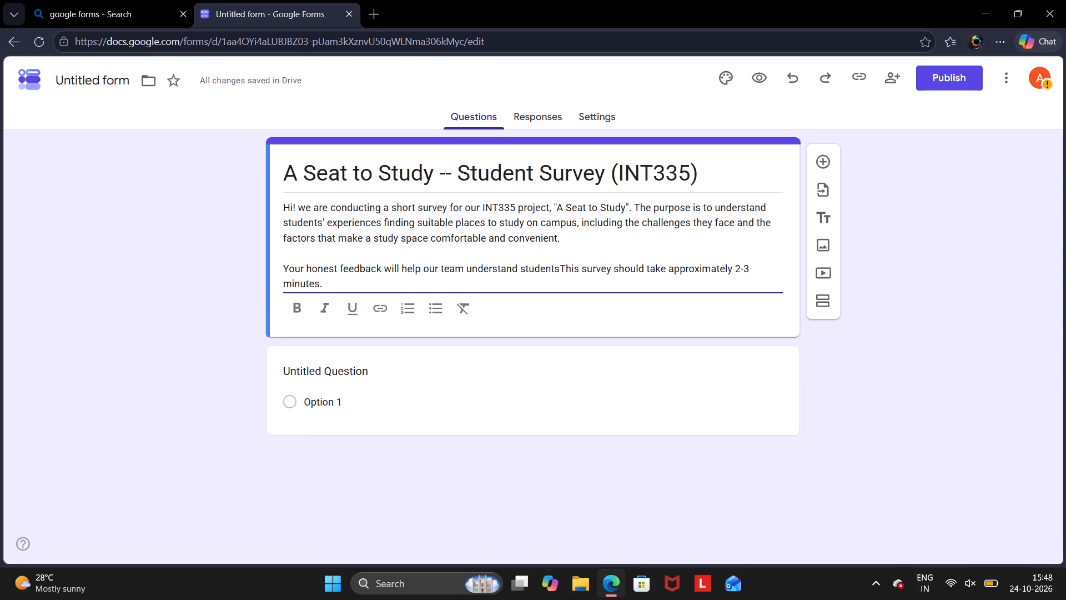
type("'")
key("space")
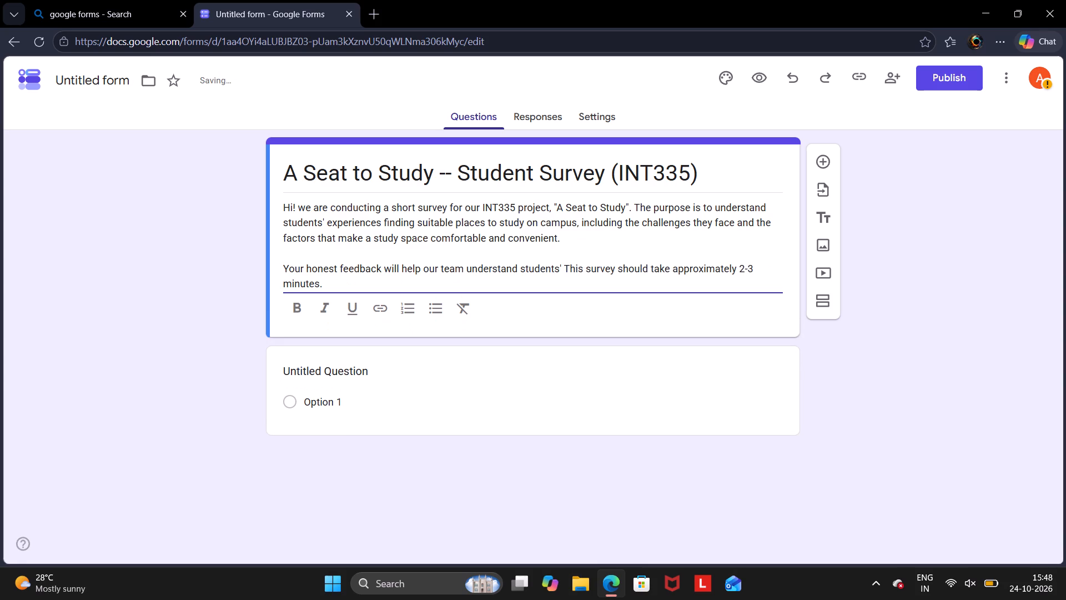
type("needs")
key("space")
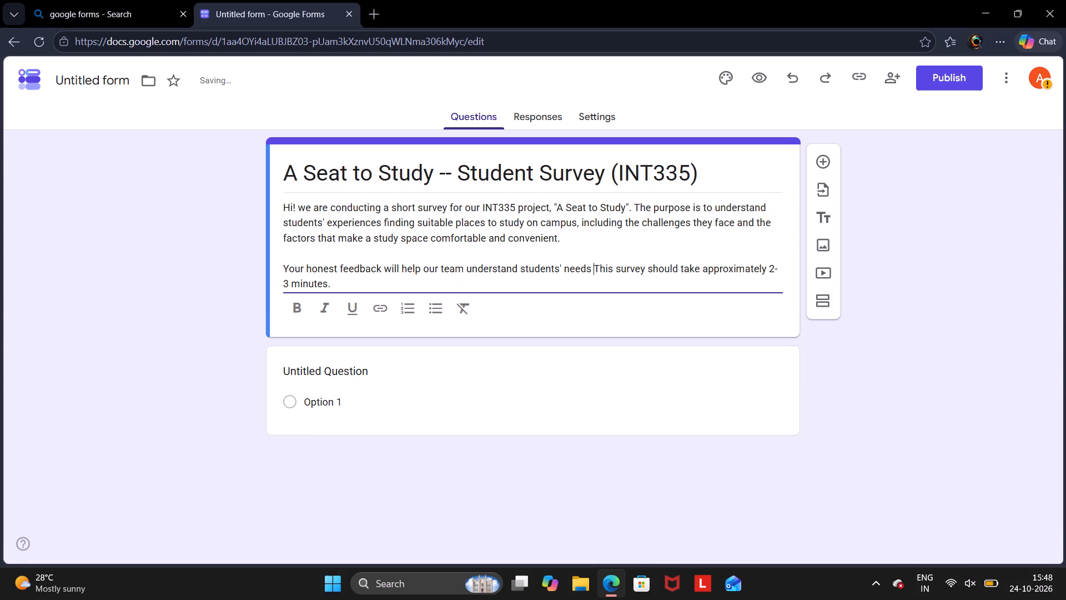
Continue the feedback sentence after "needs" with "and explore ways to improve".
type("and")
key("space")
type("expk")
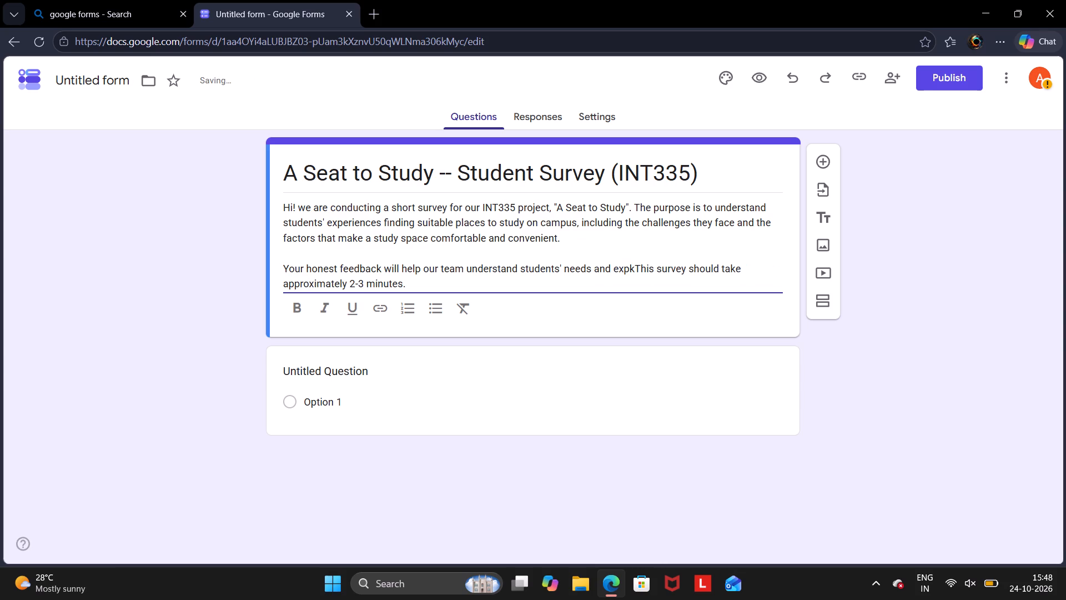
key("BackSpace")
key("BackSpace")
type("plore")
key("space")
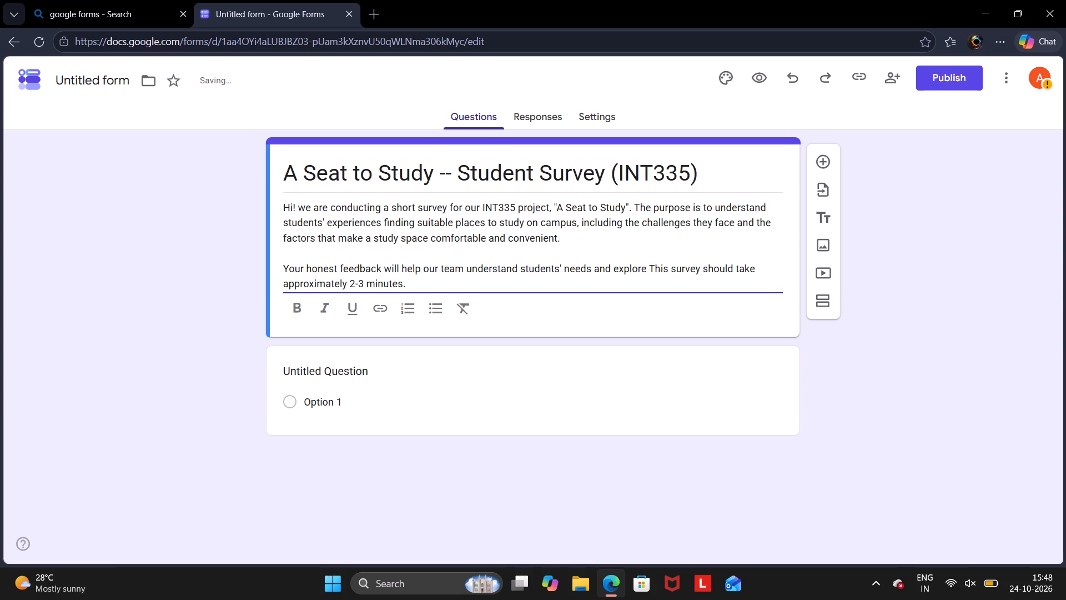
type("ways")
key("space")
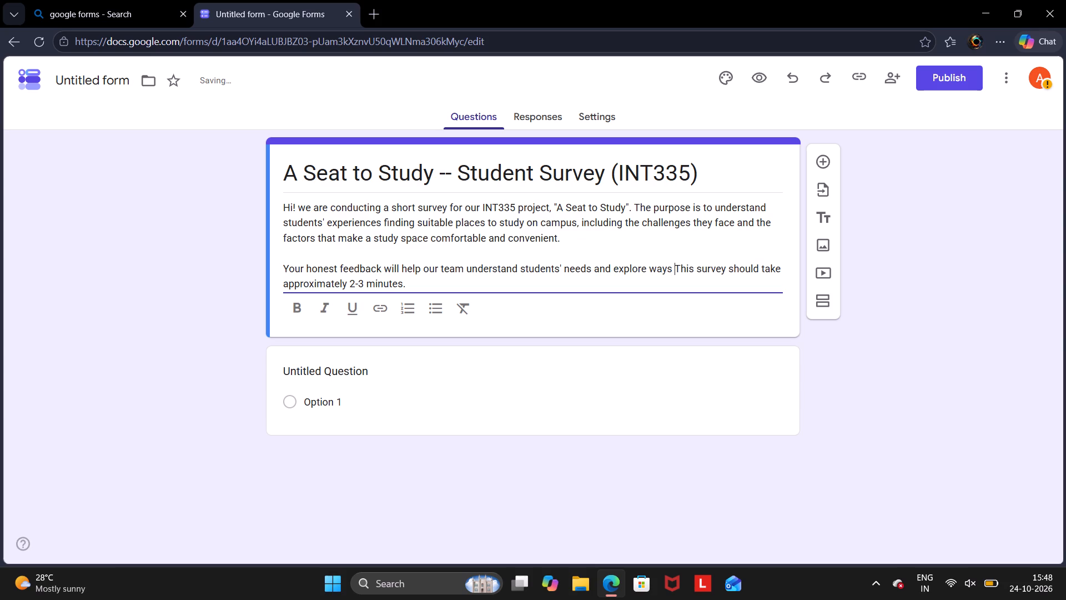
type("to improve")
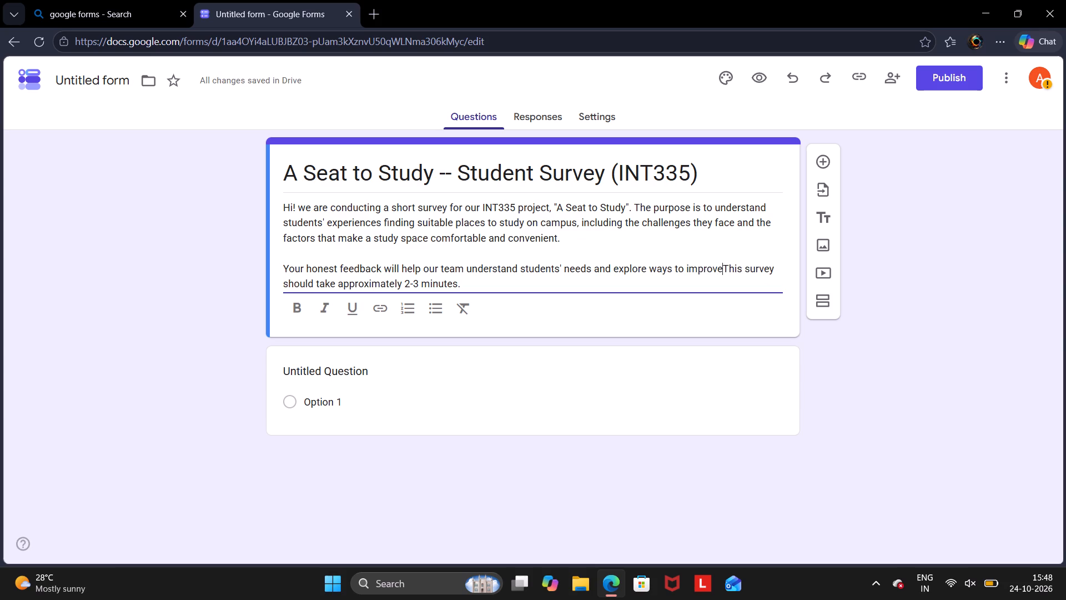
key("space")
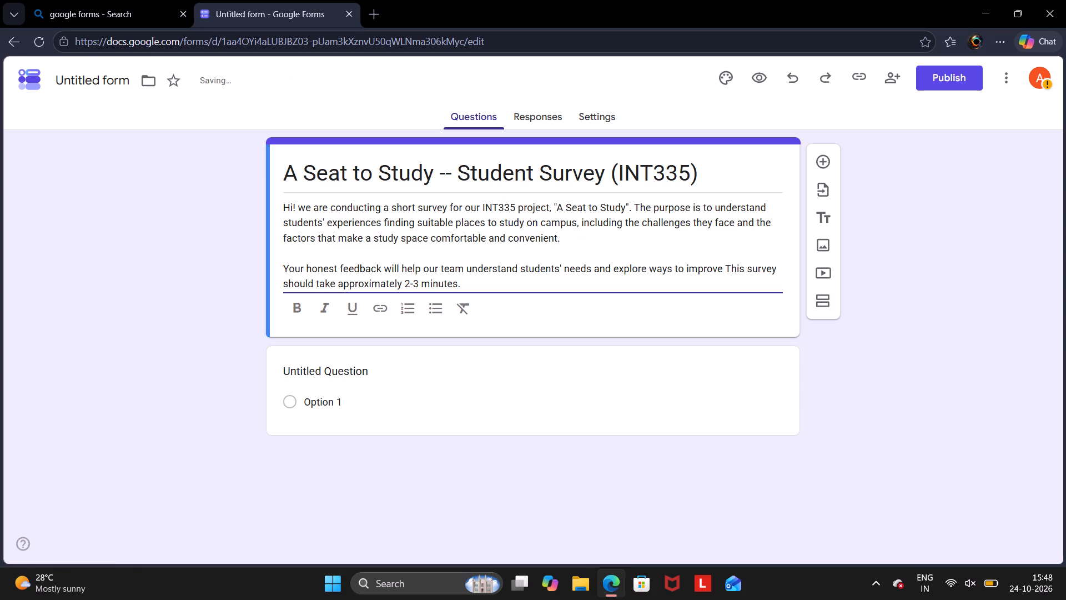
Finish the feedback sentence with "their study experience" and a full stop.
type("their")
key("space")
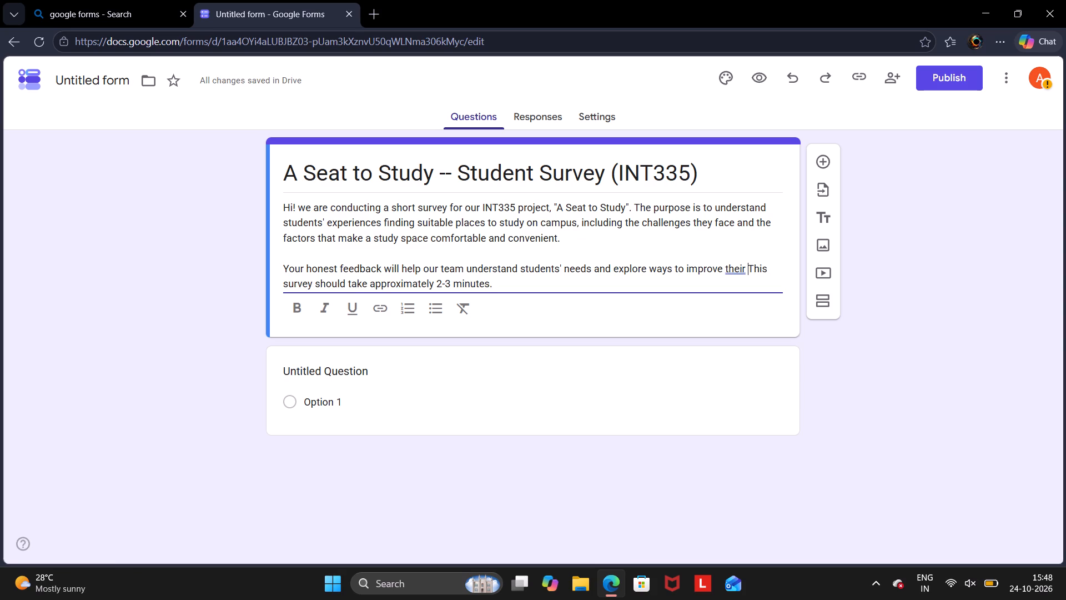
type("study")
key("space")
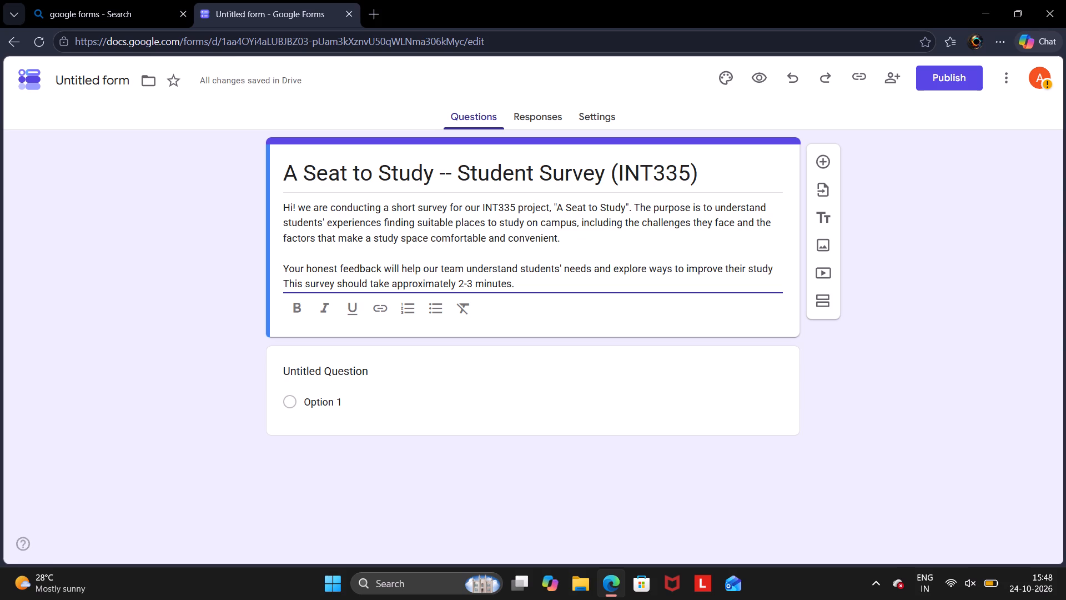
type("experience")
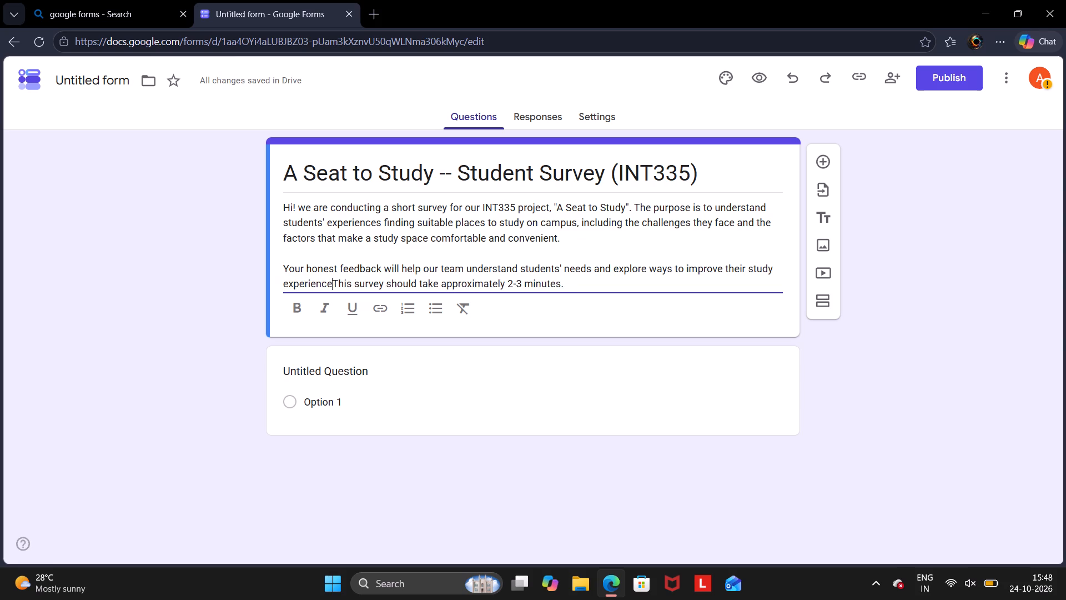
key("space")
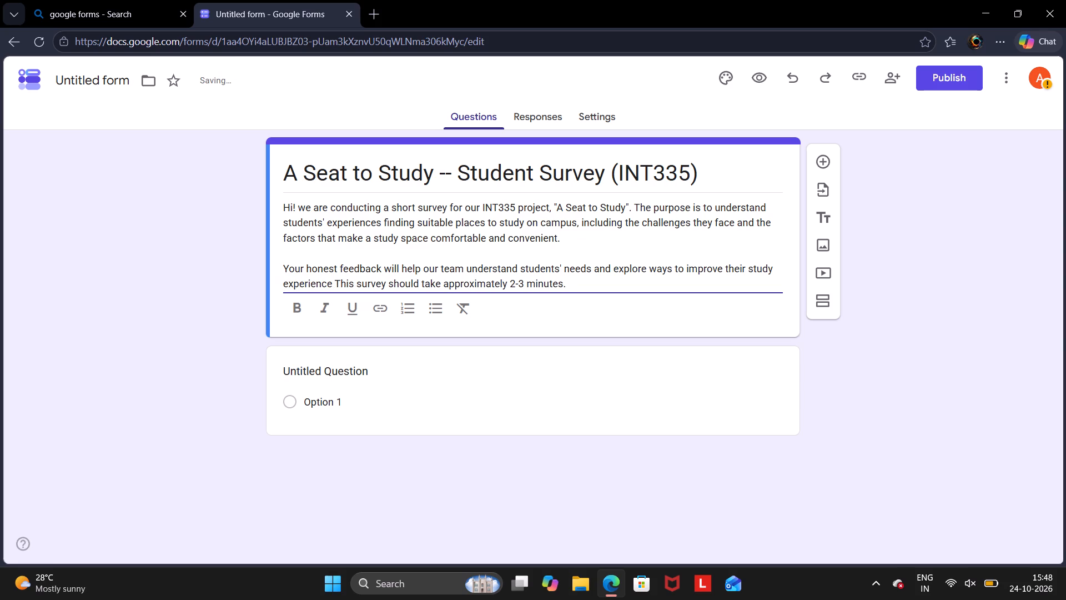
key("BackSpace")
type(".")
key("space")
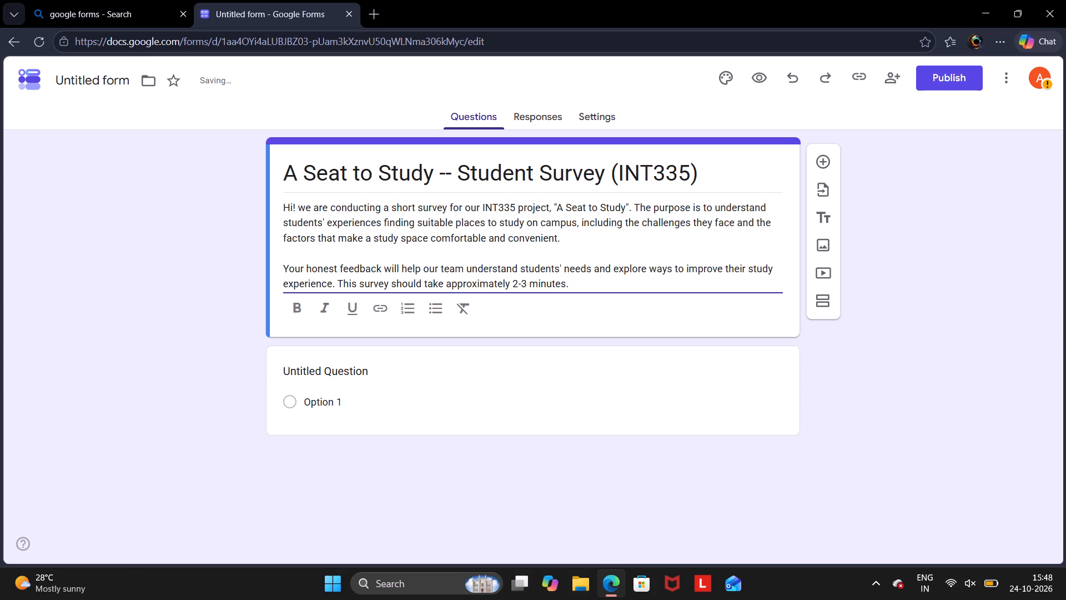
key("BackSpace")
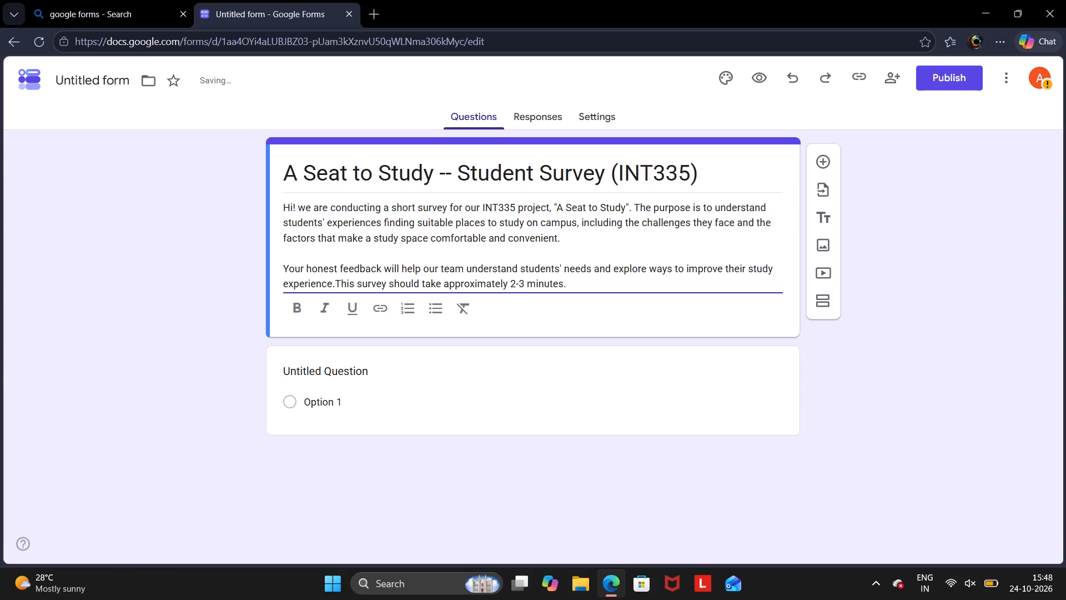
Extend the duration sentence at the end of the description after "2-3 minutes" with "to complete" and a full stop.
key("Right")
key("Right")
key("Right")
key("Right")
key("Right")
key("Right")
key("Right")
key("Right")
key("Right")
key("Right")
key("Right")
key("Right")
key("Right")
key("Right")
key("Right")
key("Right")
key("Right")
key("Right")
key("Right")
key("Right")
key("Right")
key("Right")
key("Right")
key("Right")
key("Right")
key("Right")
key("Right")
key("Right")
key("Right")
key("Right")
key("Right")
key("Right")
key("Right")
key("Right")
key("Right")
key("Right")
key("Right")
key("Right")
key("Right")
key("Right")
key("Right")
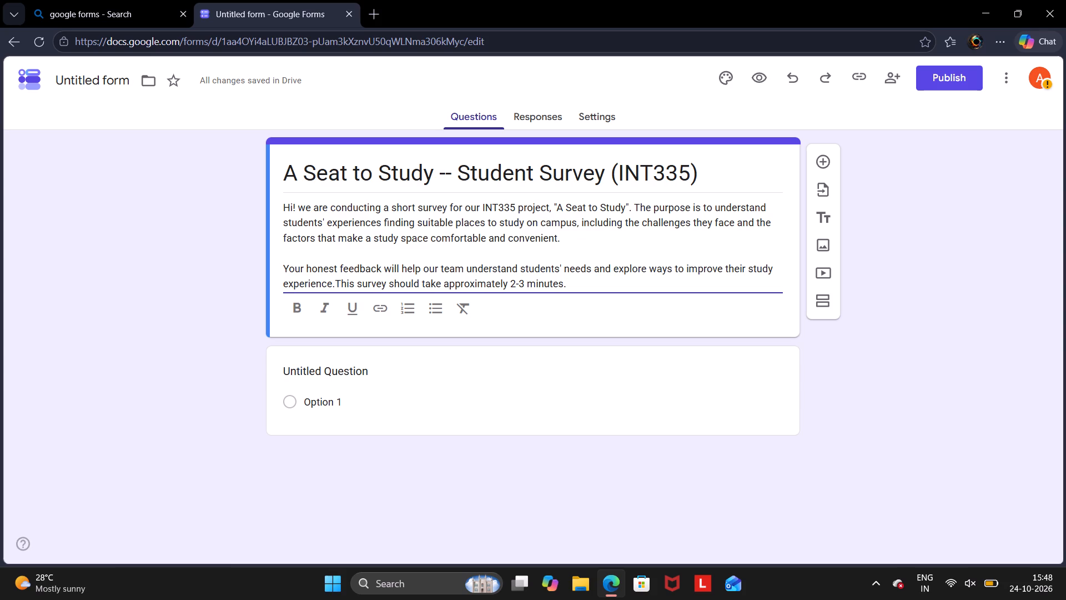
key("BackSpace")
key("space")
type("to")
key("space")
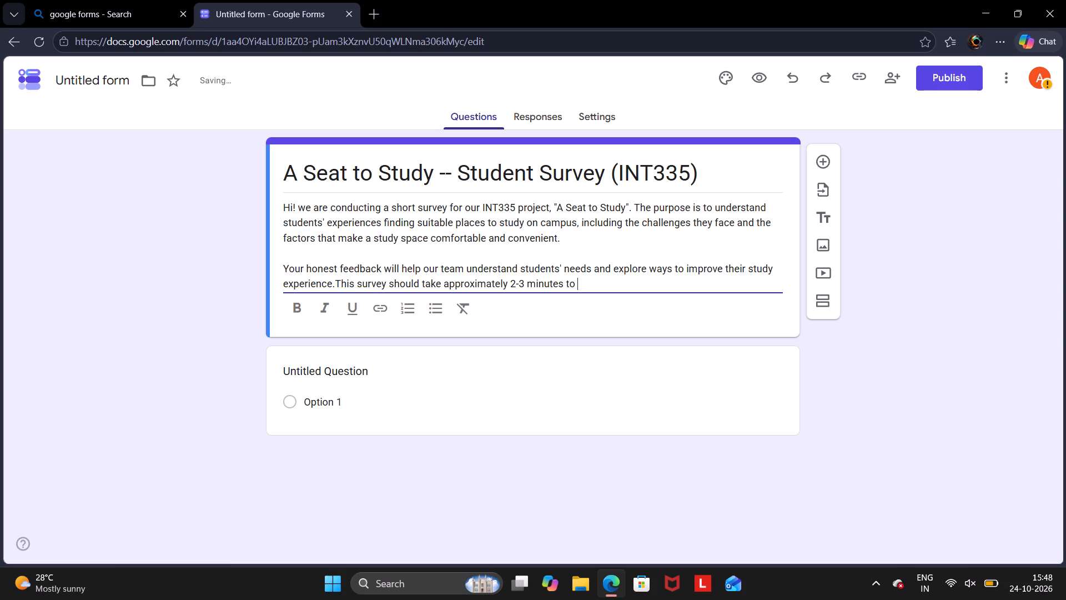
type("complete")
key("space")
key("BackSpace")
type(".")
key("space")
Add "Participation is voluntary" after the duration sentence at the end of the description.
type("Part")
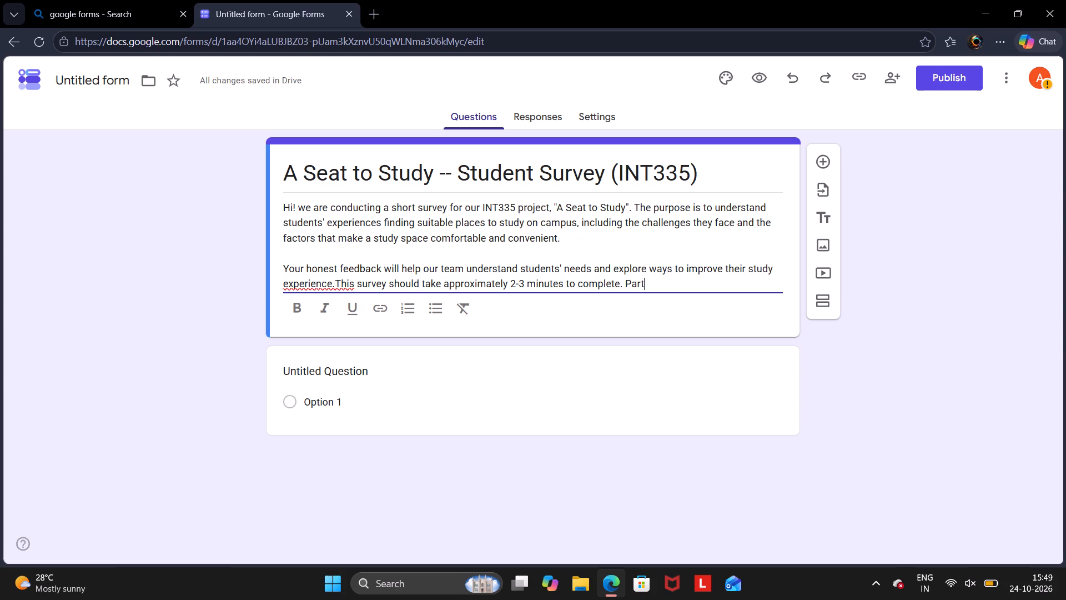
type("icipations")
key("BackSpace")
key("space")
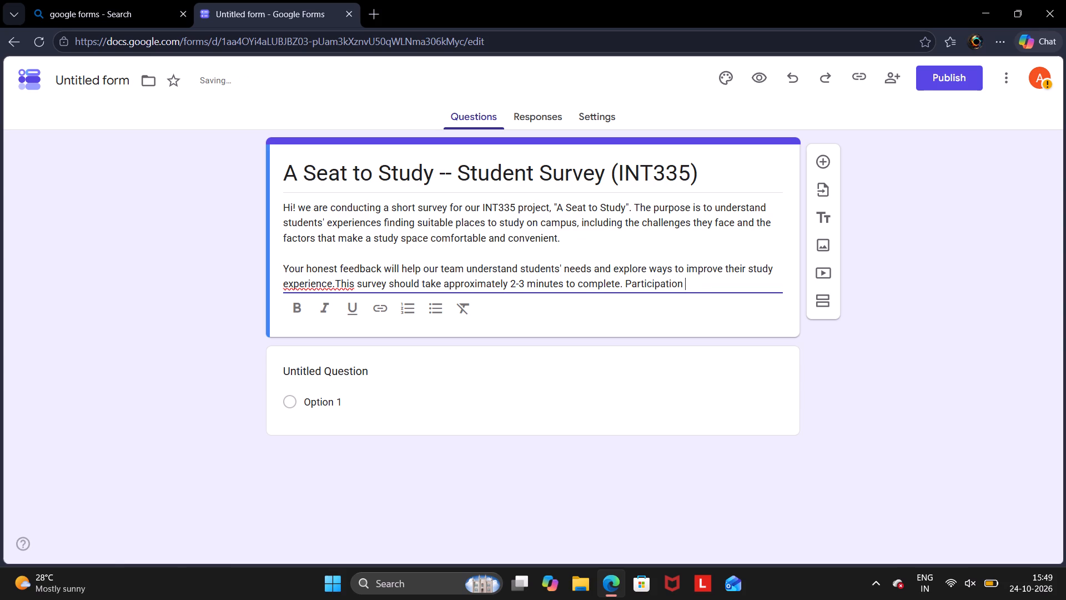
type("is vol")
type("unat")
key("a")
type("ry")
key("Left")
key("Left")
key("Left")
key("Left")
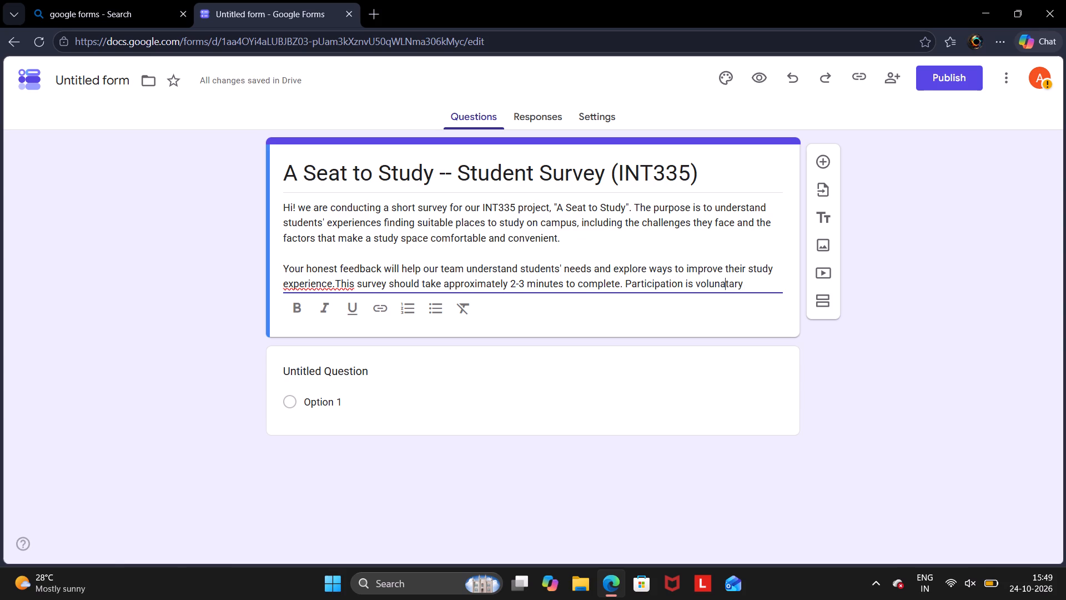
key("BackSpace")
key("Right")
key("Right")
key("Right")
key("Right")
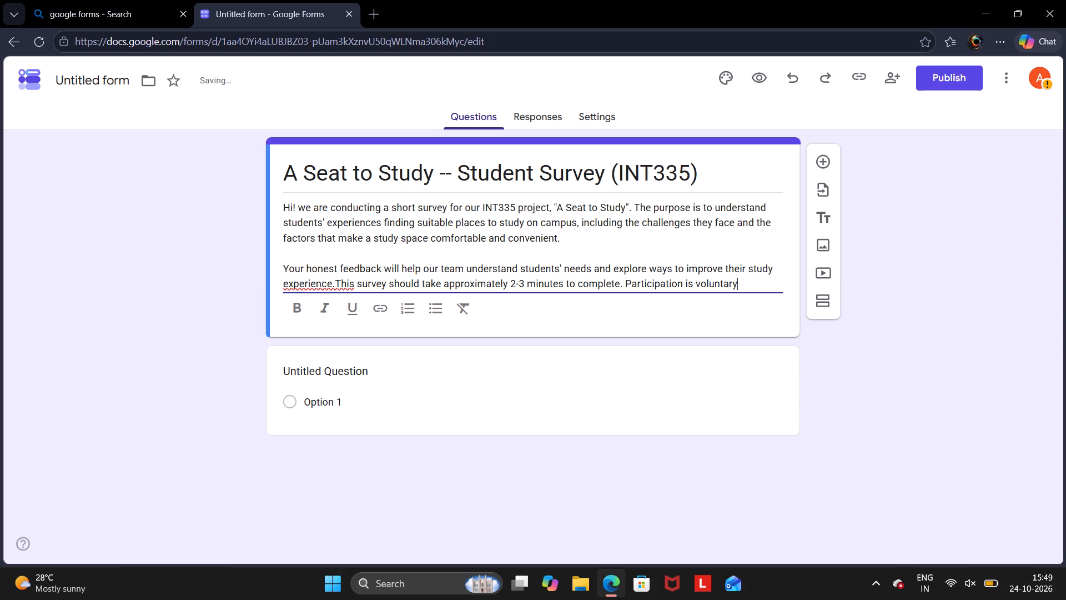
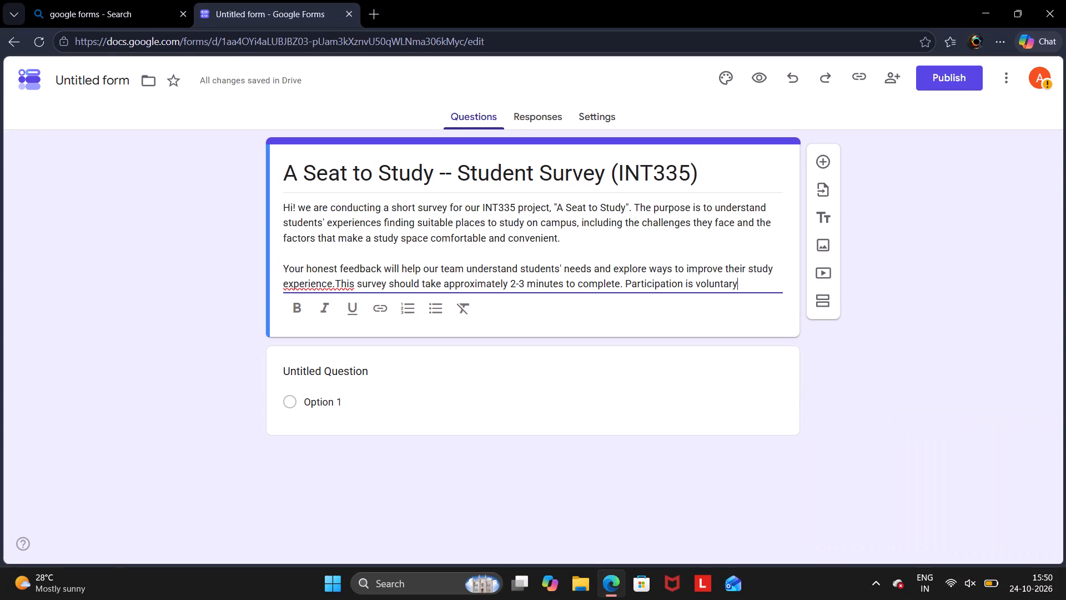
Continue the participation sentence at the end of the description after "voluntary" with ", and your".
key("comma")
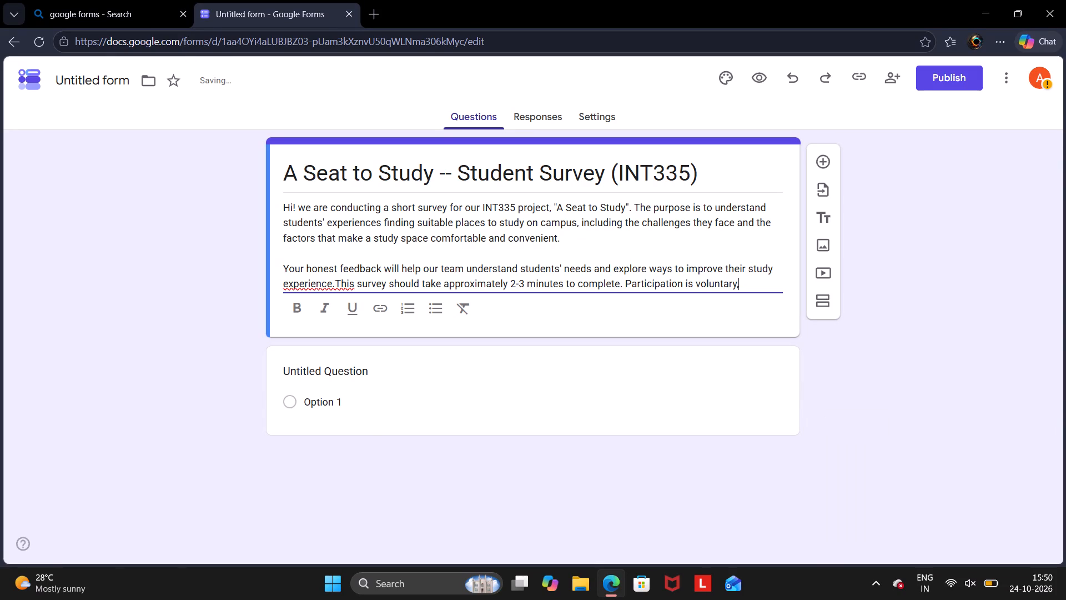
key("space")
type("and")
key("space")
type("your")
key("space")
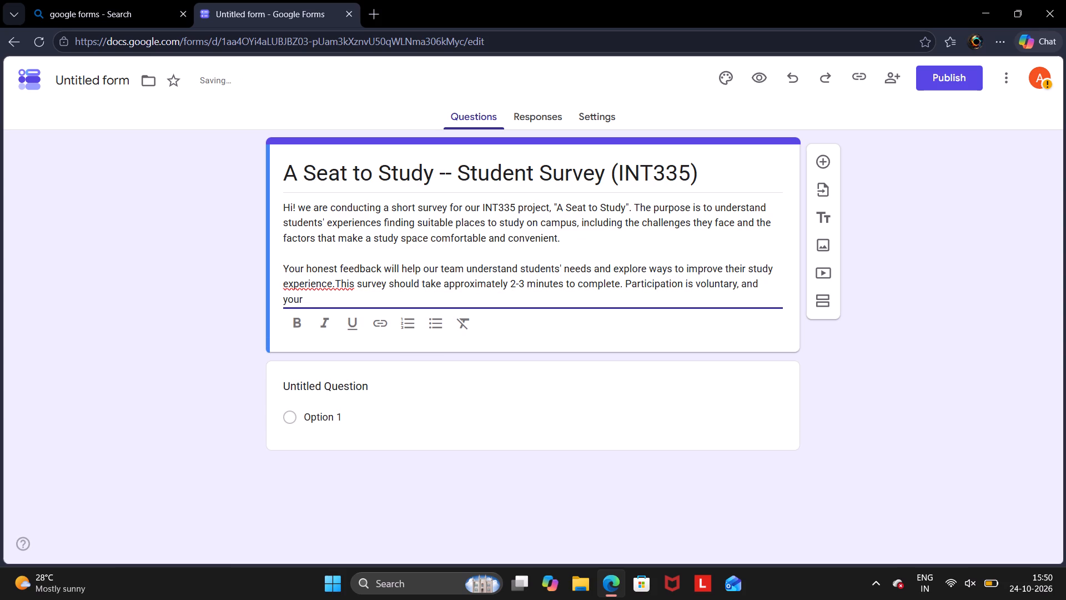
Correct the spacing between the feedback and duration sentences in the description by applying the grammar suggestion "experience. This".
left_click(331, 283)
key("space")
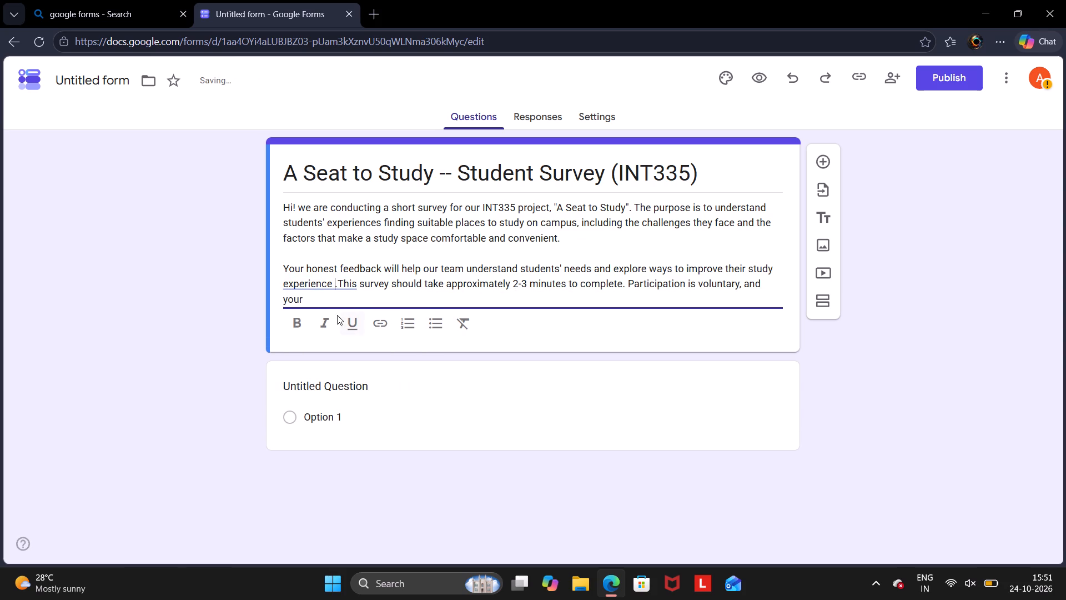
left_click_drag(331, 301, 337, 281)
left_click(337, 281)
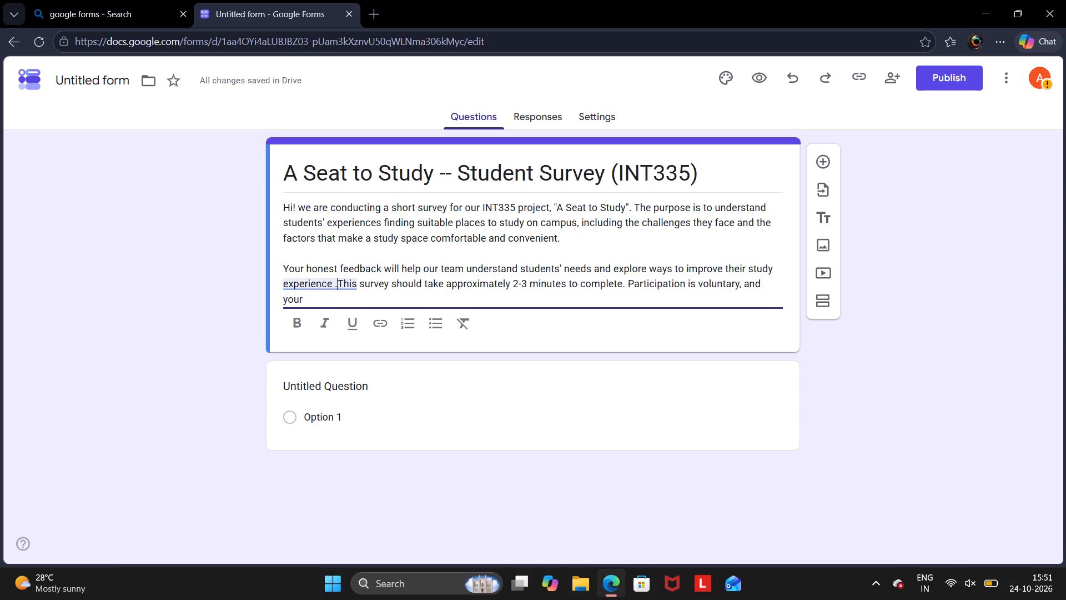
left_click(338, 284)
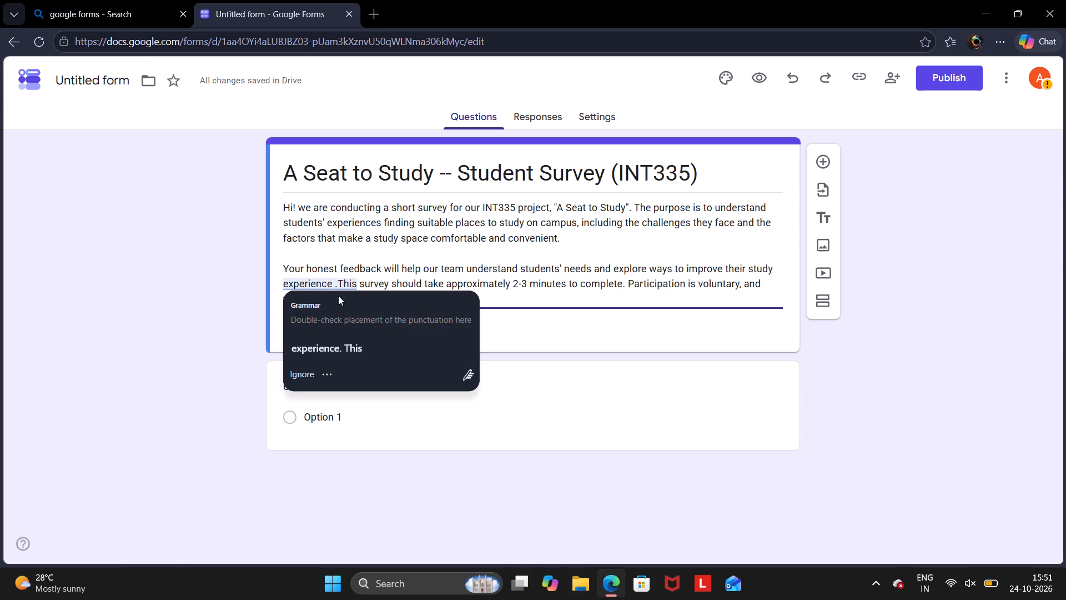
left_click(338, 344)
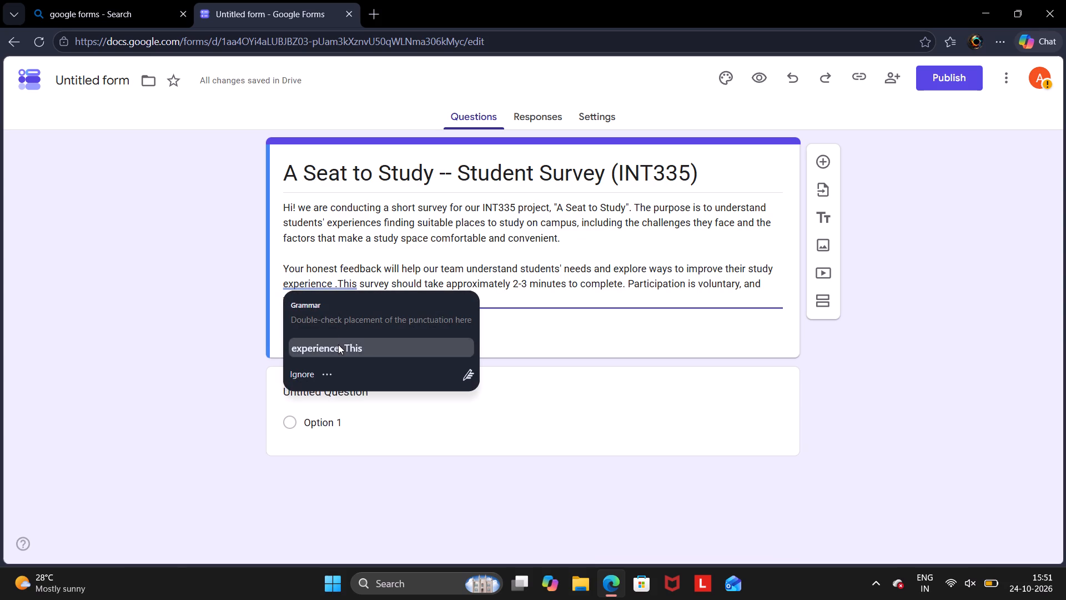
Continue the participation sentence after "and your" with "responses will be", leaving a single space before "responses".
left_click(323, 297)
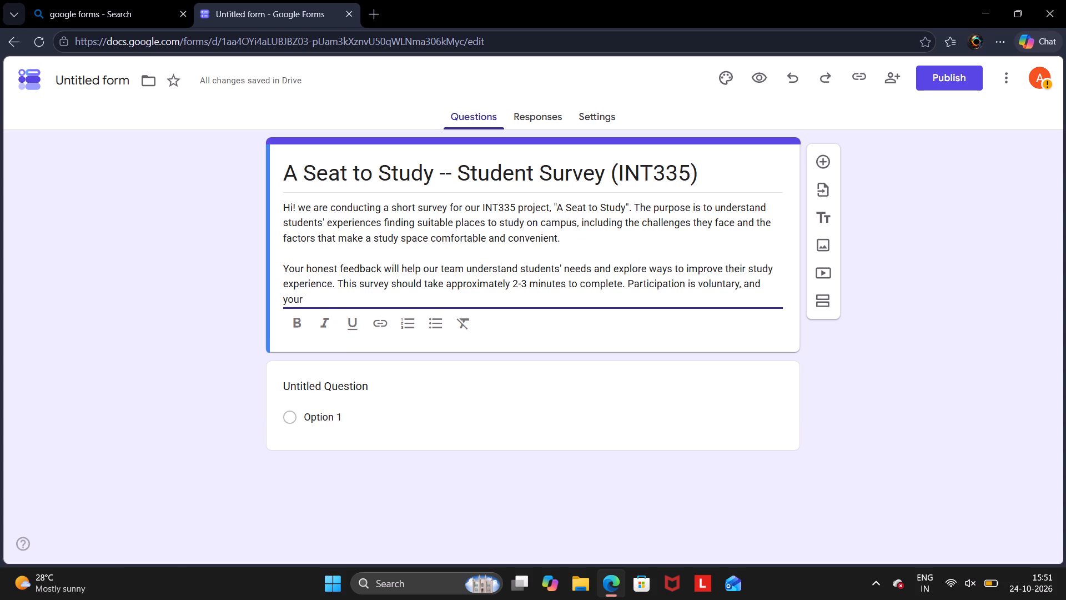
type("respon")
type("ses")
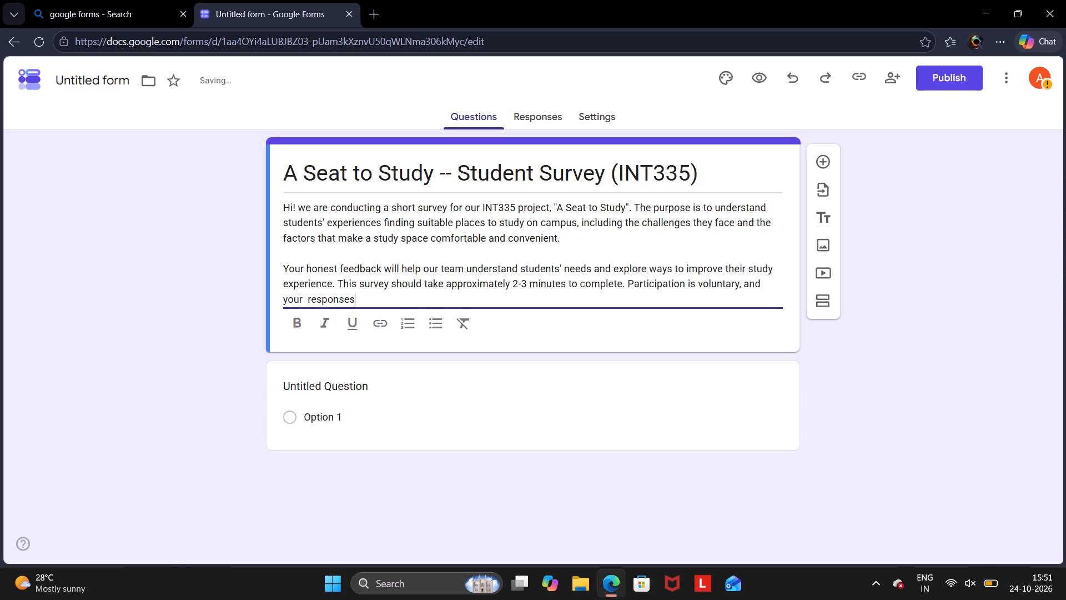
key("space")
type("will be")
key("space")
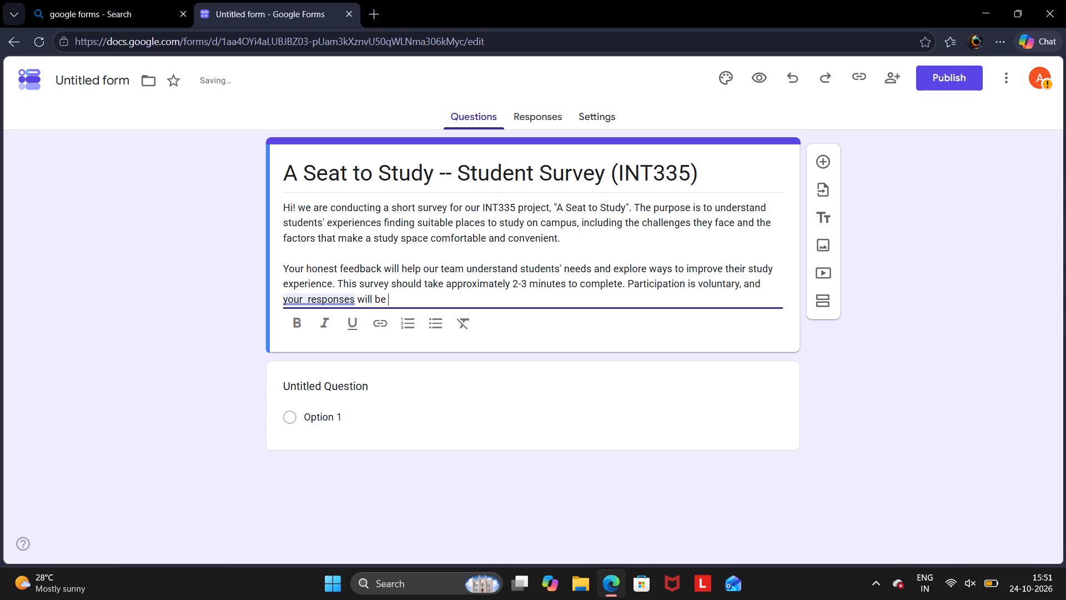
left_click(306, 298)
key("BackSpace")
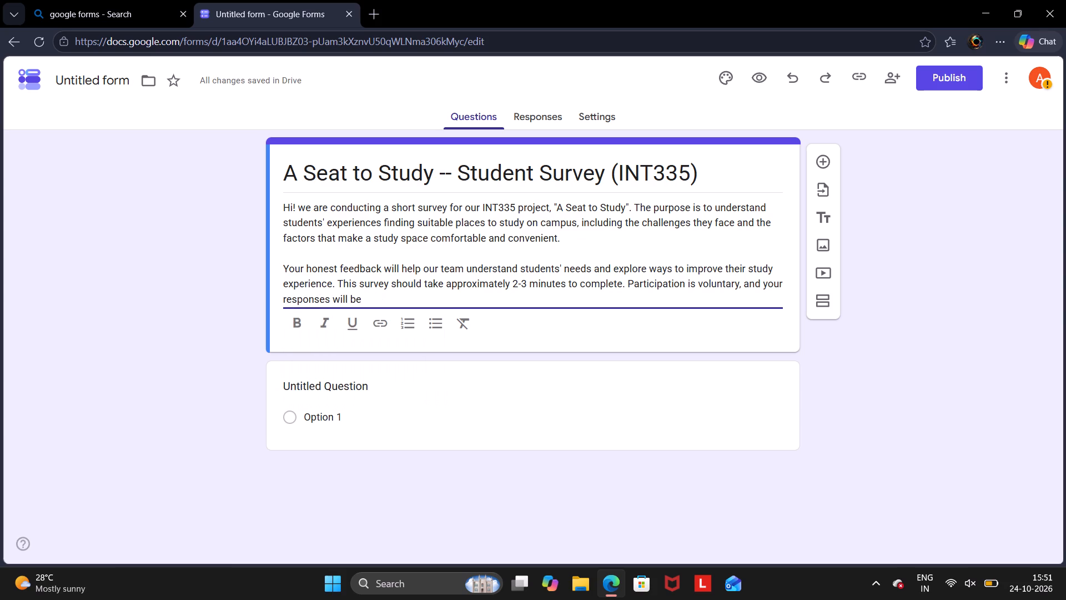
Finish the participation sentence at the end of the description with "used for academic project research" and a full stop.
left_click(362, 296)
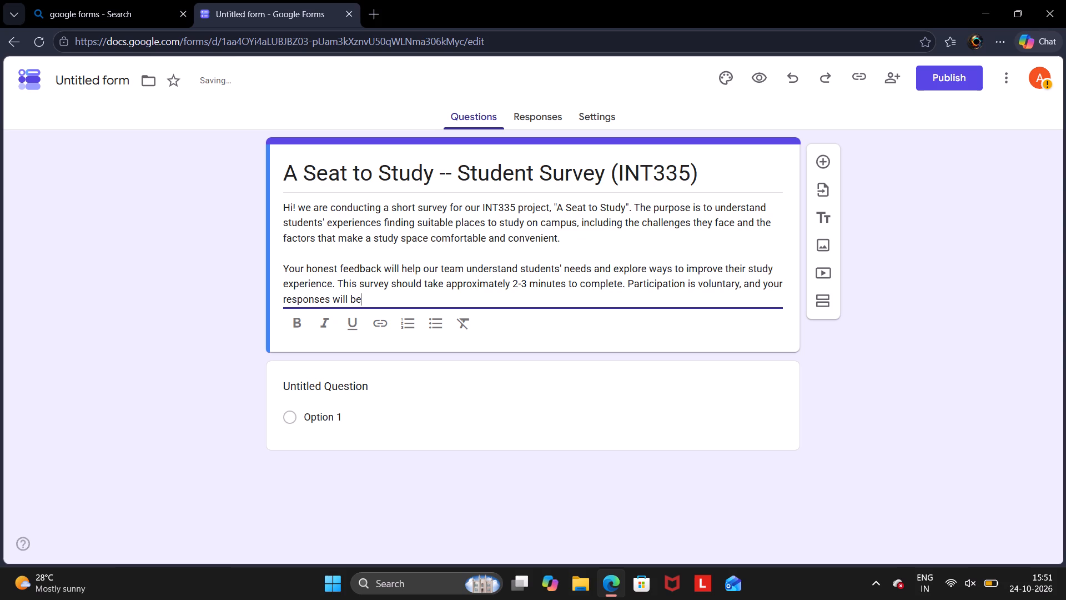
key("space")
type("used")
key("space")
type("for")
key("space")
type("academic")
key("space")
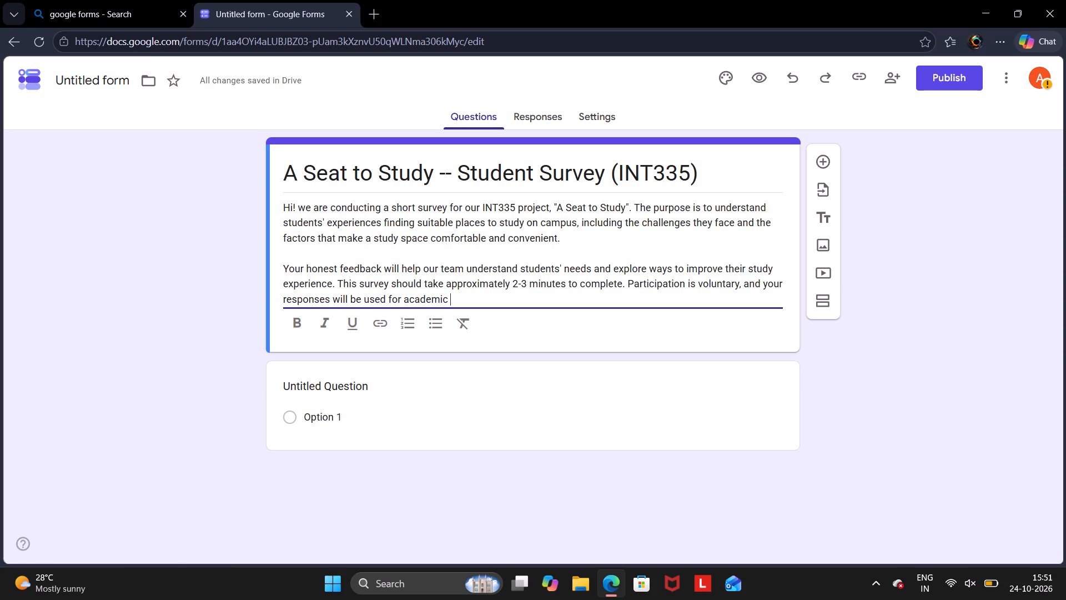
type("project")
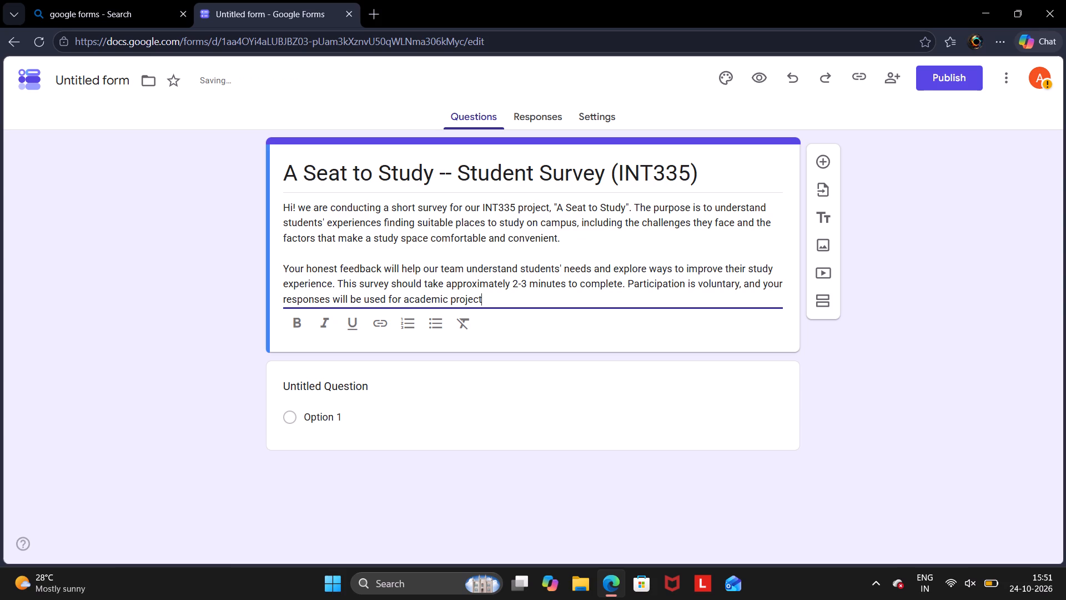
key("space")
type("resear")
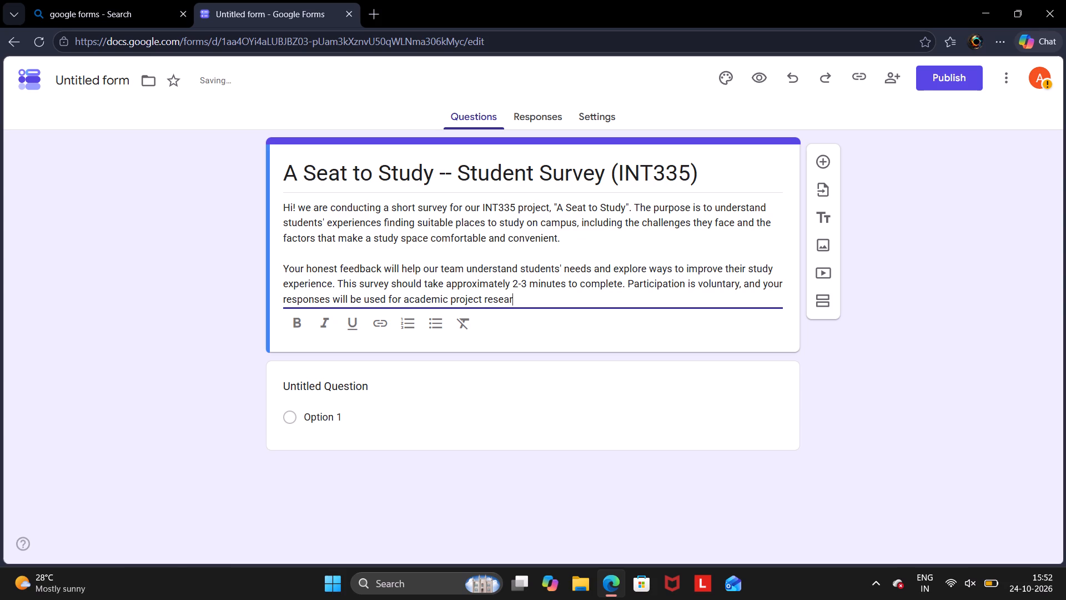
type("ch")
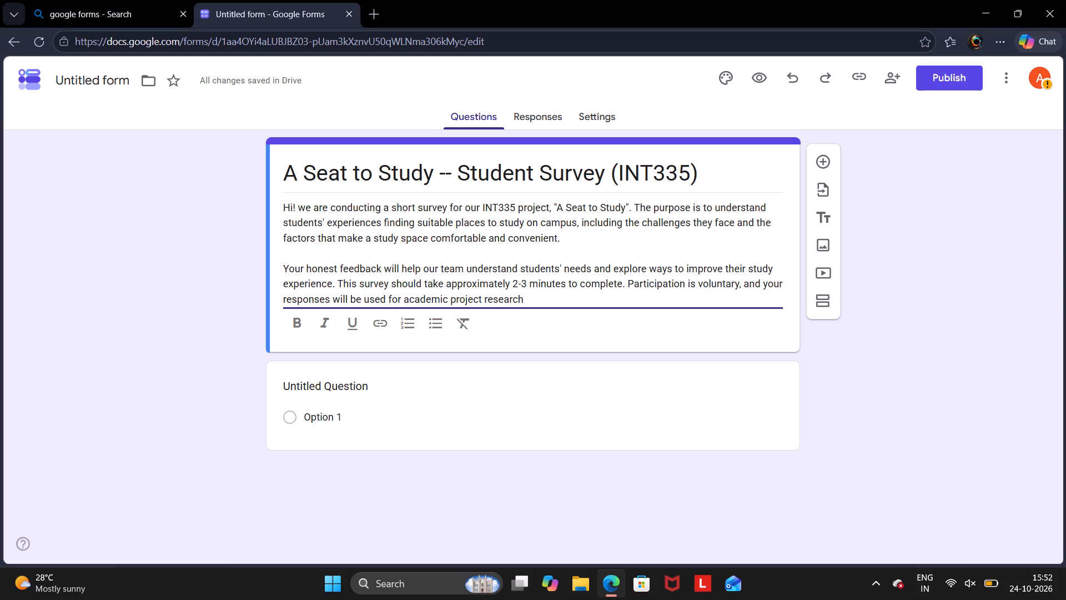
type(".")
key("space")
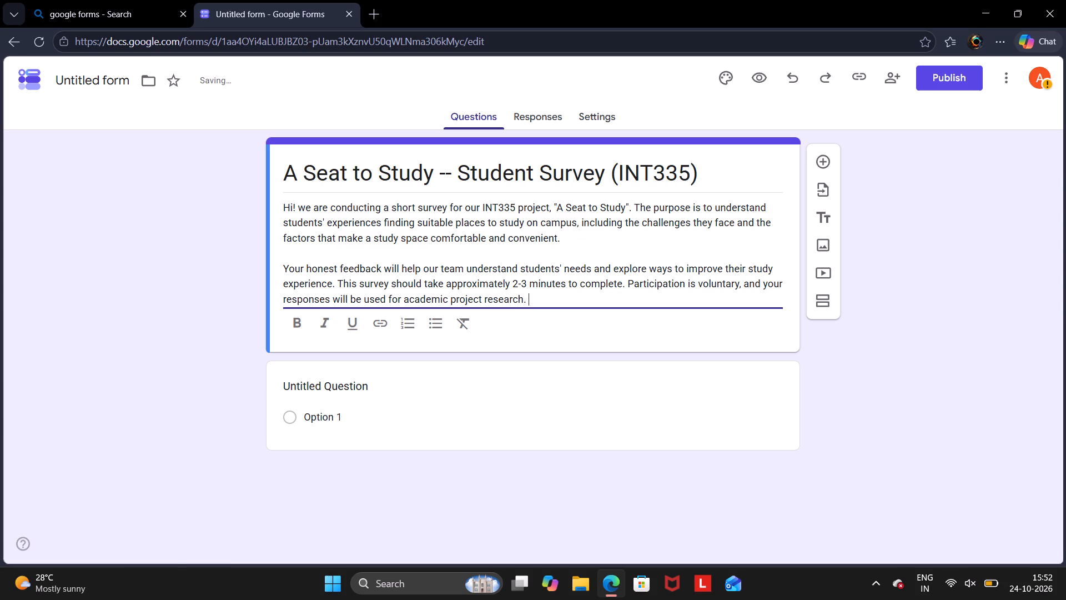
Start a closing line directly below the second description paragraph with "Thank you for your".
key("Return")
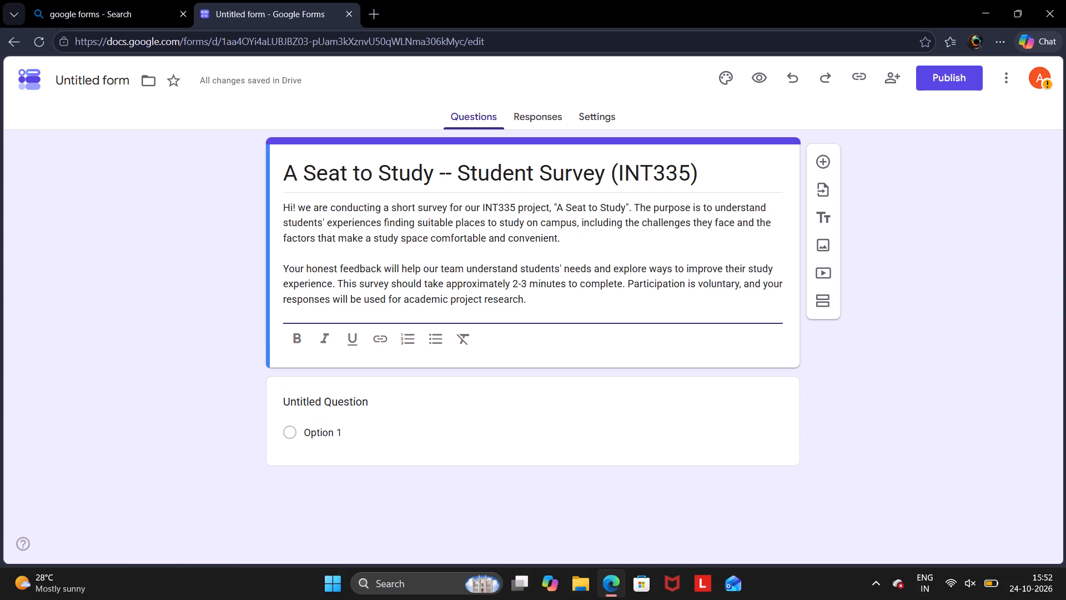
key("Return")
key("BackSpace")
type("Thank")
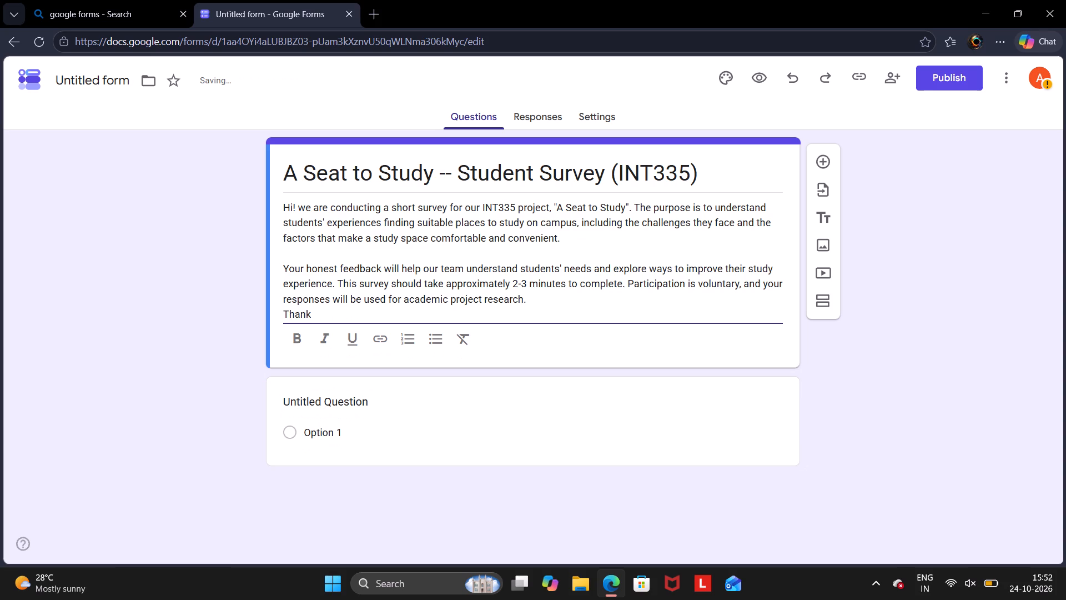
key("space")
type("you")
key("space")
type("for")
key("space")
type("you")
key("space")
key("BackSpace")
type("r")
key("space")
Finish the closing thank-you line of the description with "time and valuable contribution!".
type("time")
key("space")
type("and")
key("space")
type("valuable")
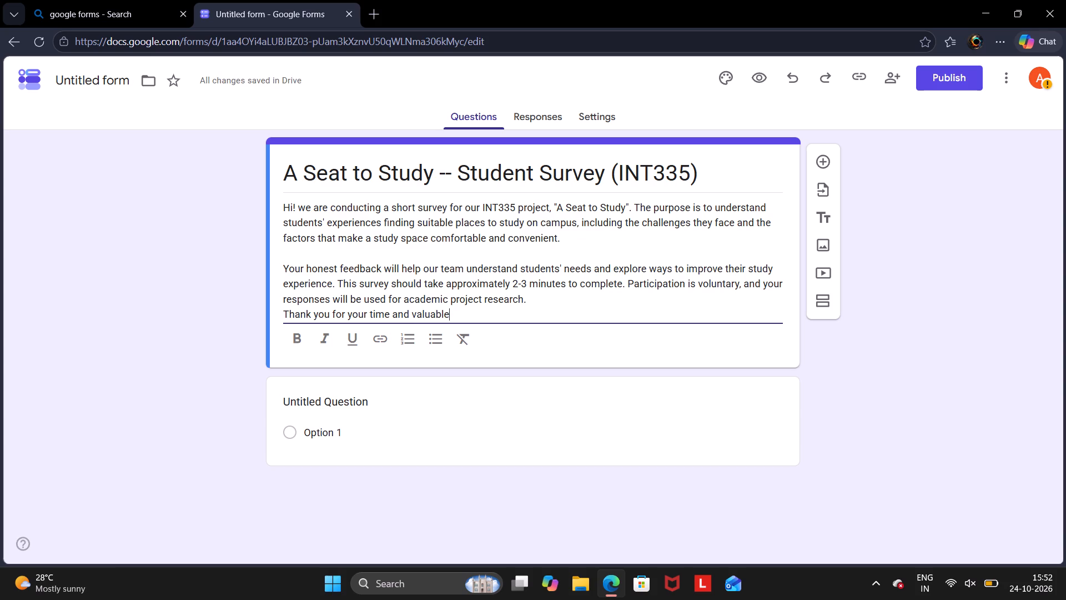
key("space")
type("contribution")
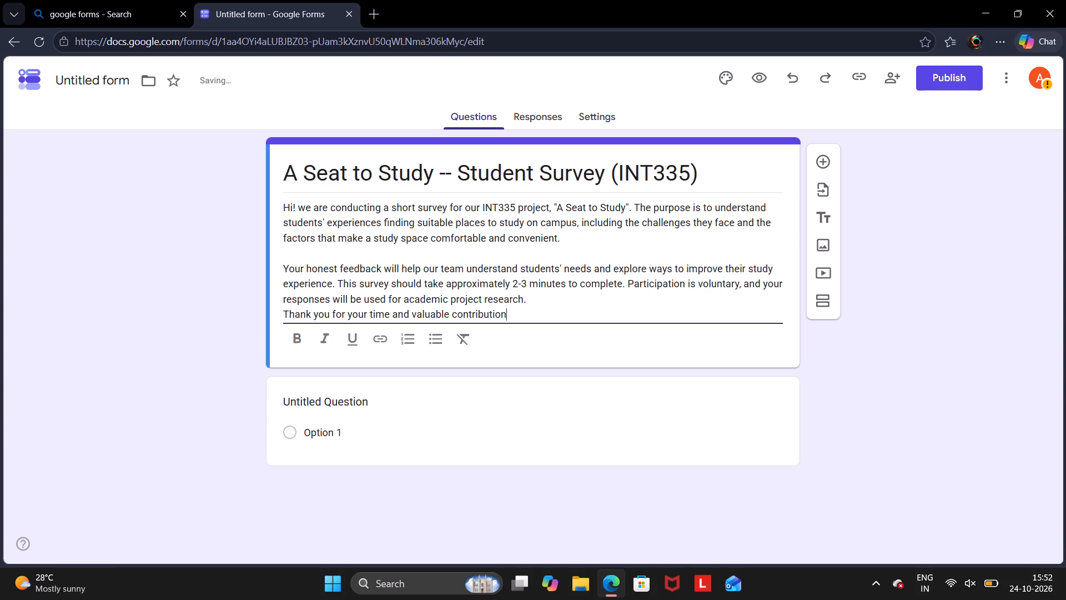
key("shift+exclam")
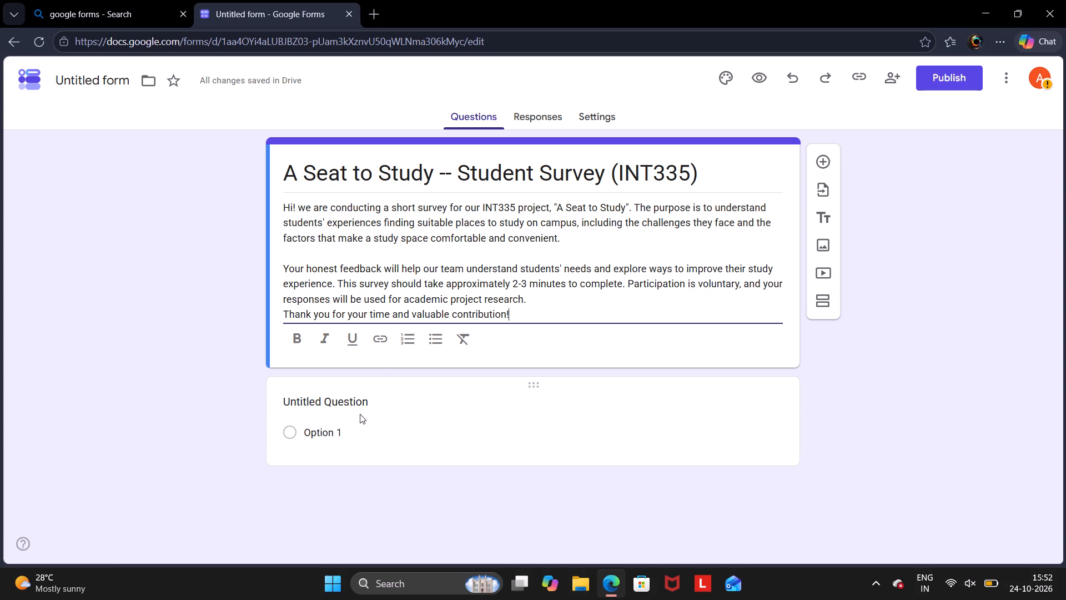
Clear the whole placeholder title "Untitled Question" from the first question.
left_click(375, 404)
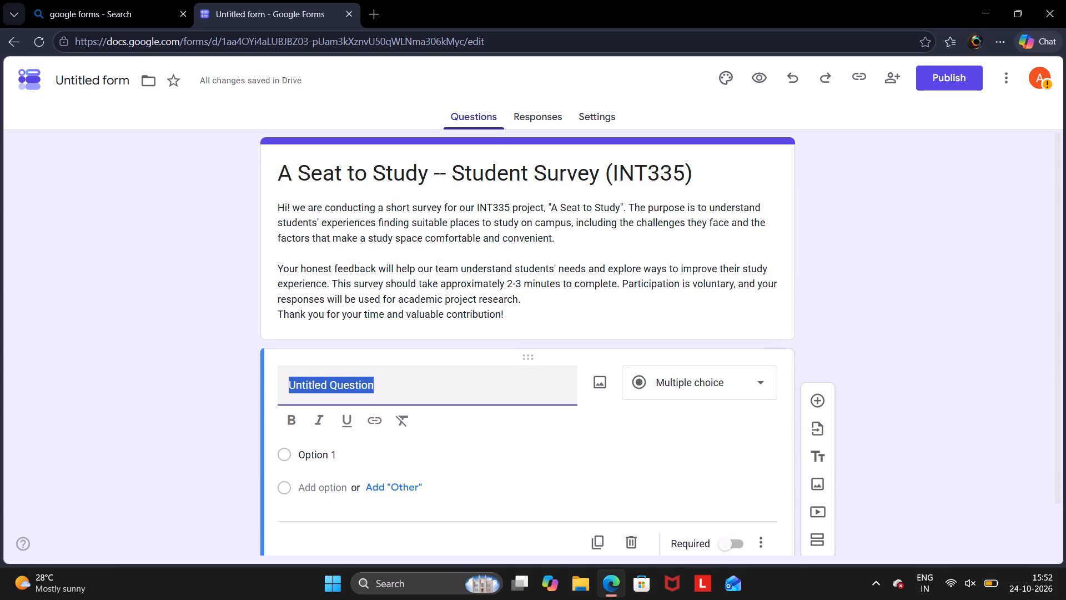
left_click(390, 396)
key("BackSpace")
key("BackSpace")
key("BackSpace")
key("BackSpace")
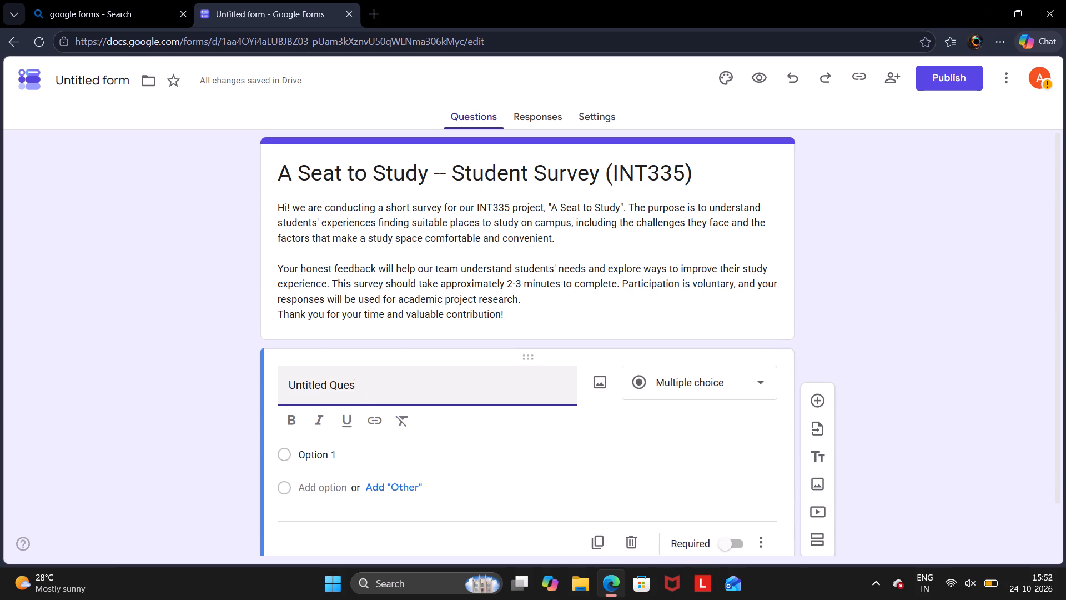
key("BackSpace")
key("BackSpace")
key("BackSpace")
key("BackSpace")
key("BackSpace")
key("BackSpace")
key("BackSpace")
key("BackSpace")
key("BackSpace")
key("BackSpace")
key("BackSpace")
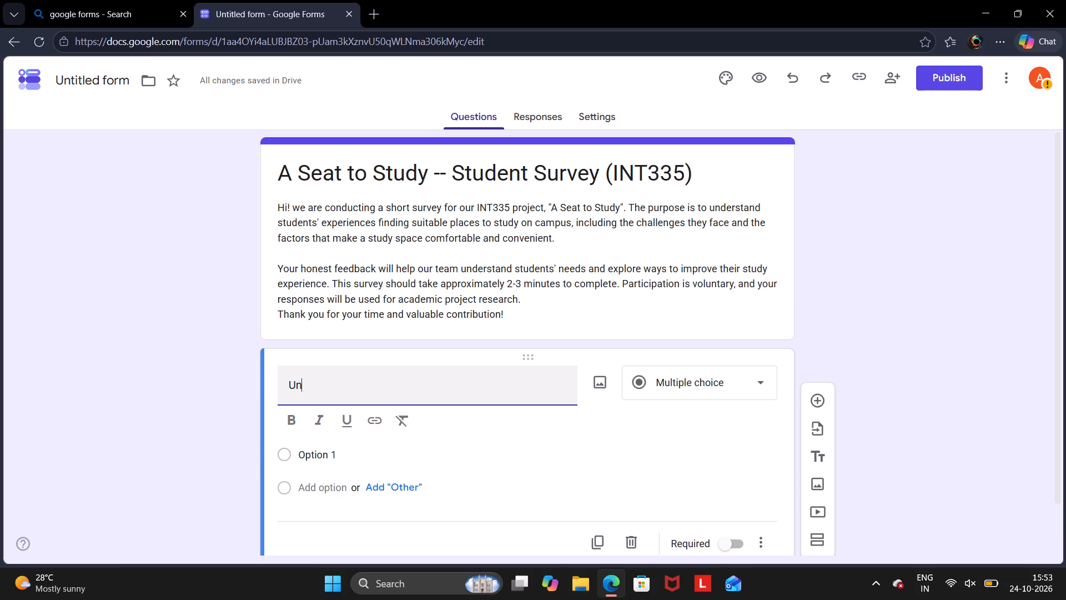
key("BackSpace")
key("BackSpace")
Open the answer type choices for the first question.
left_click(697, 386)
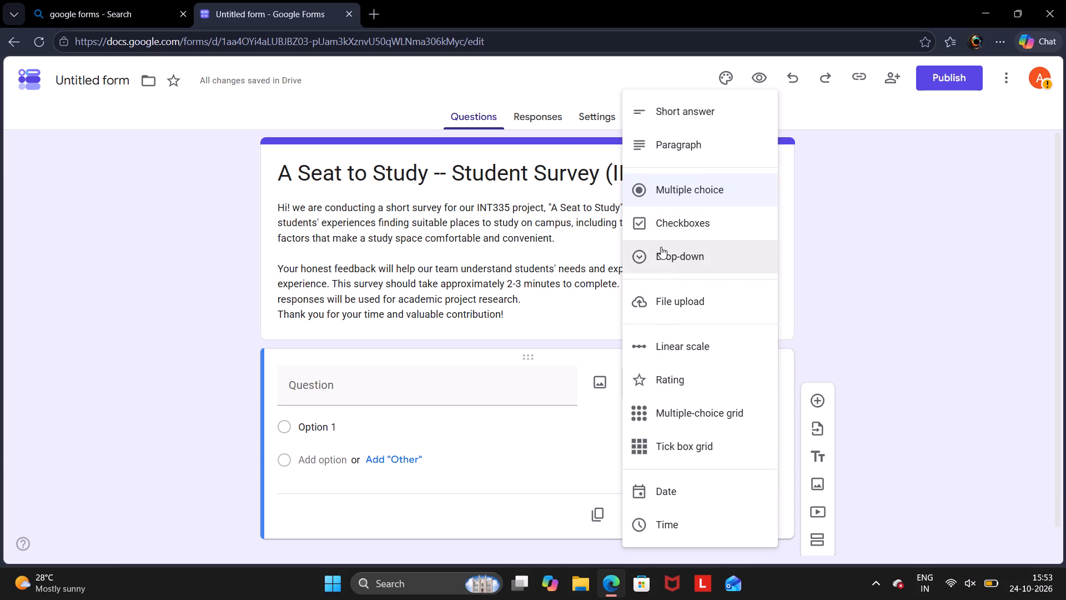
Set the first question's answer type to Short answer.
left_click(679, 117)
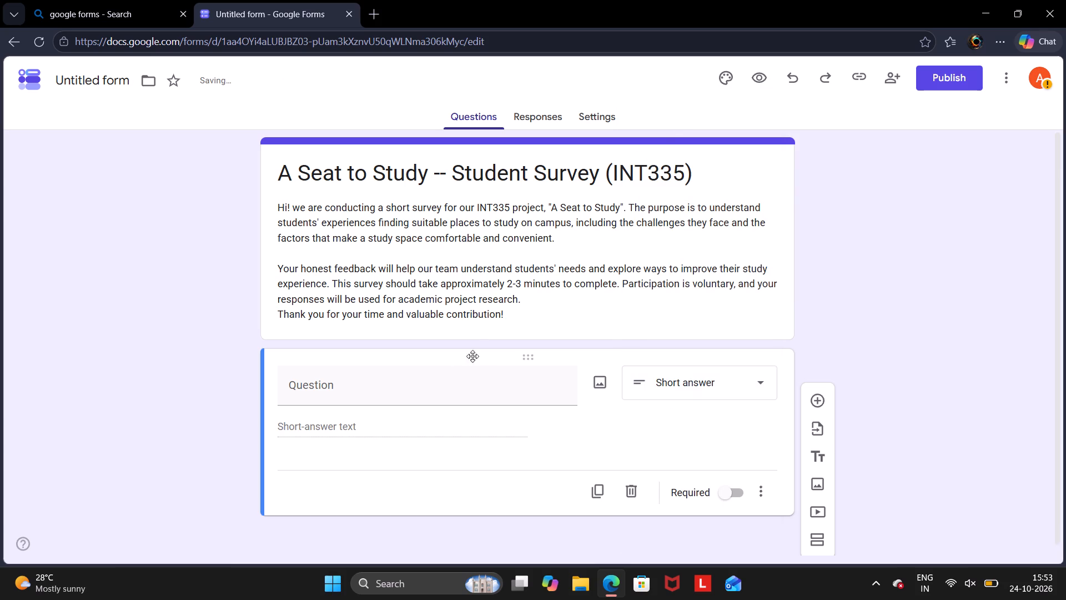
Title the first question "Email Address".
left_click(441, 380)
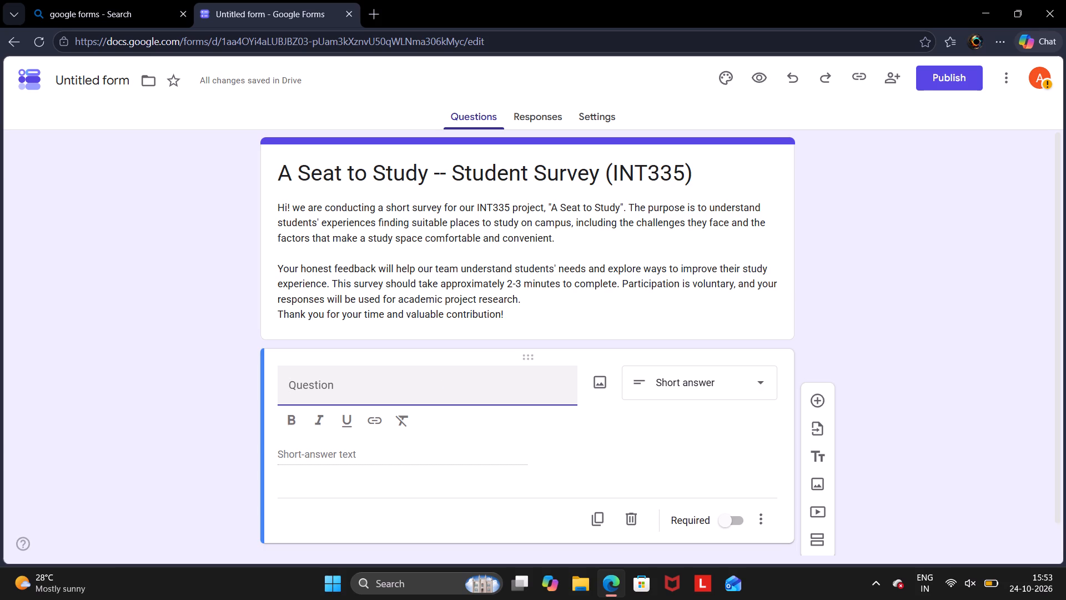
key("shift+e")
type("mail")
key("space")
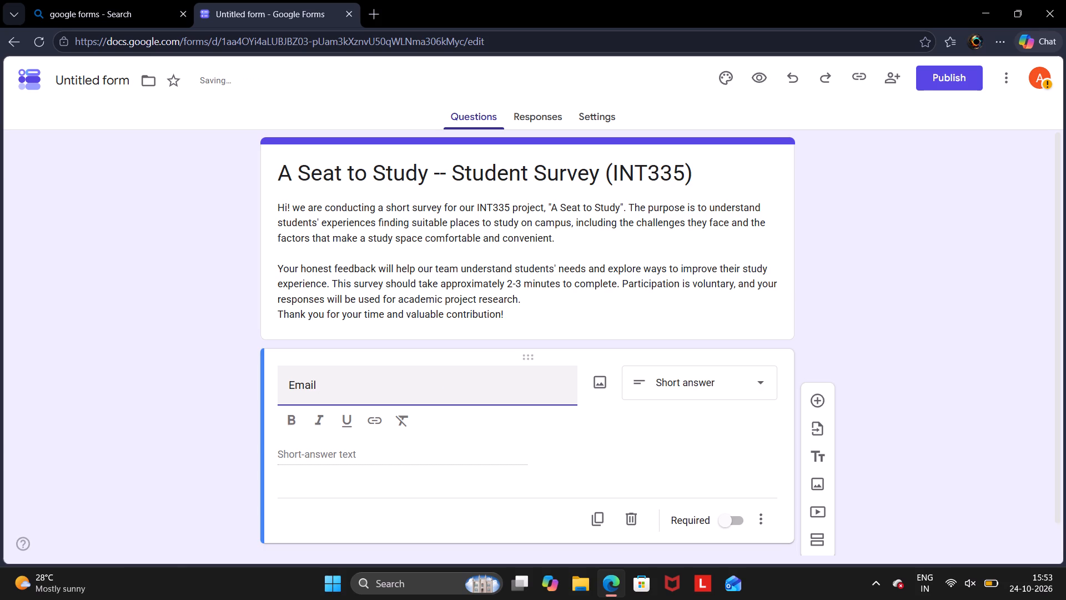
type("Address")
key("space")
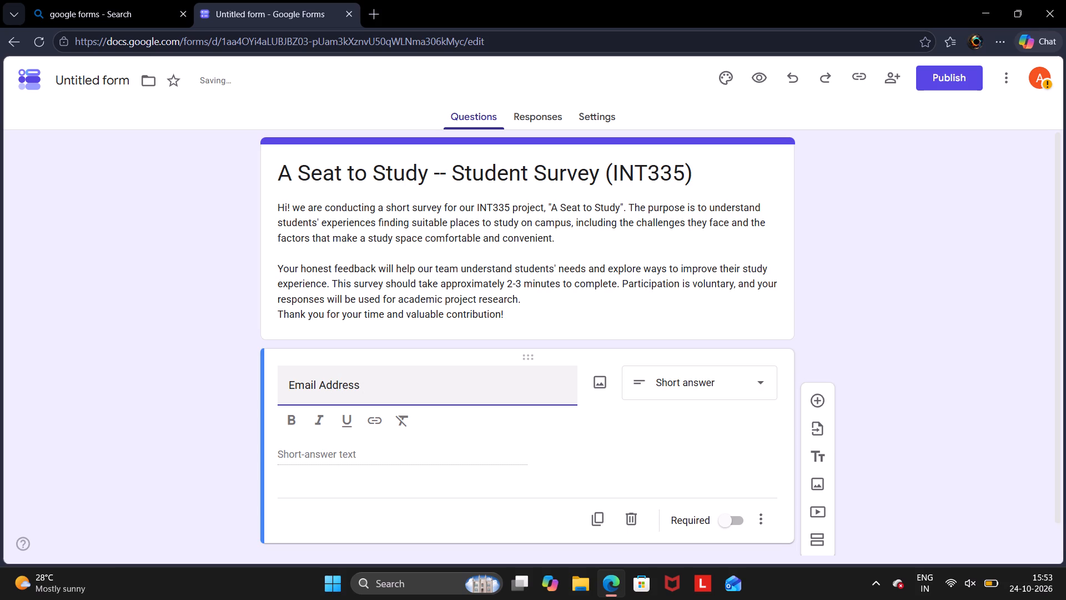
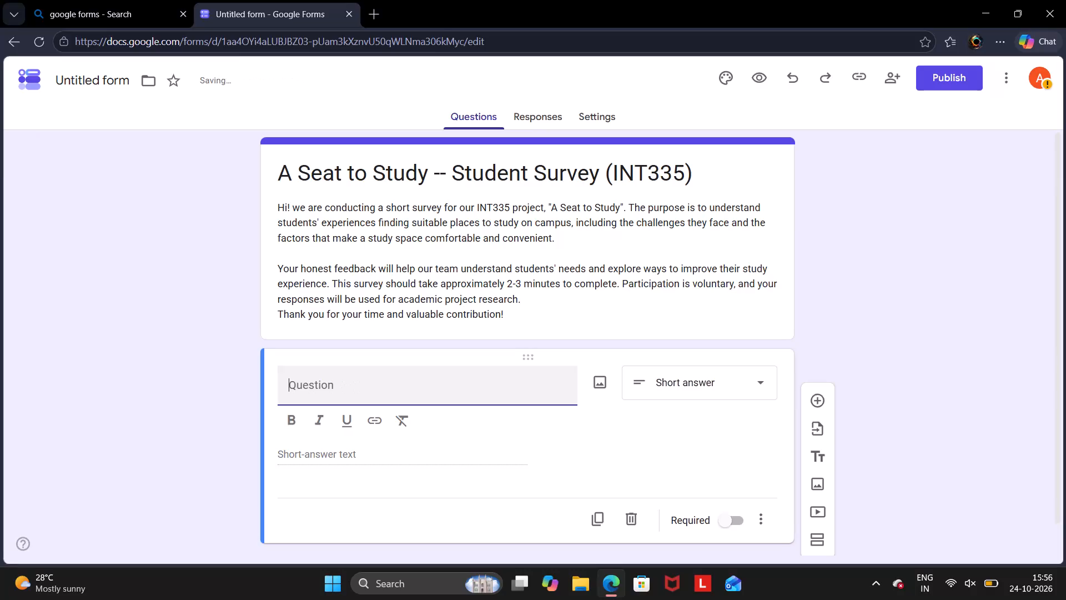
Title the first short-answer question "Enter your e-mail".
type("Enter your")
key("space")
type("emai")
key("BackSpace")
key("BackSpace")
key("BackSpace")
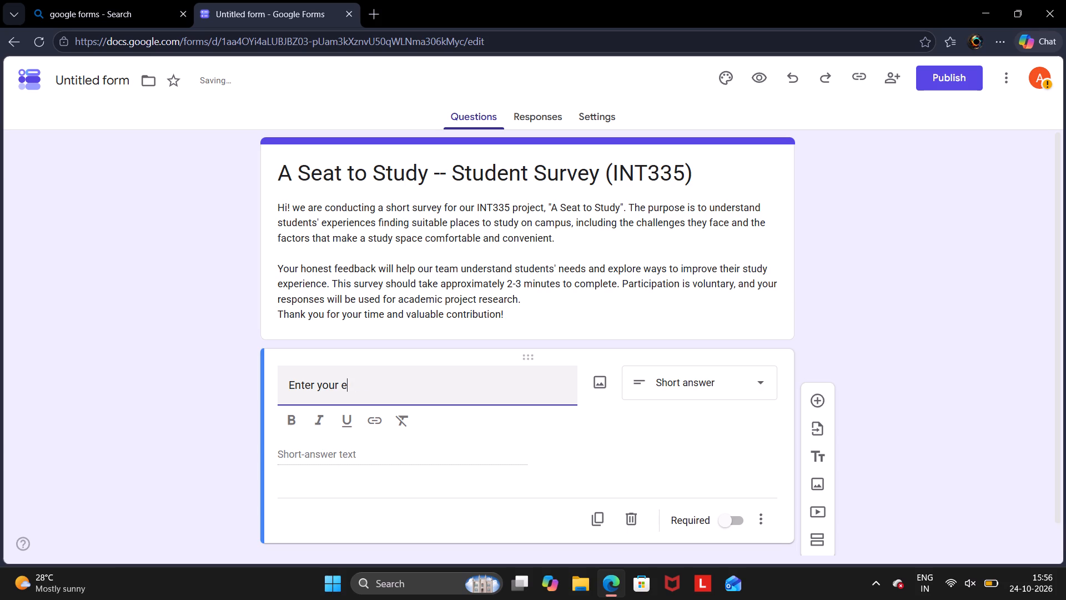
key("shift+underscore")
key("BackSpace")
type("-mail")
key("space")
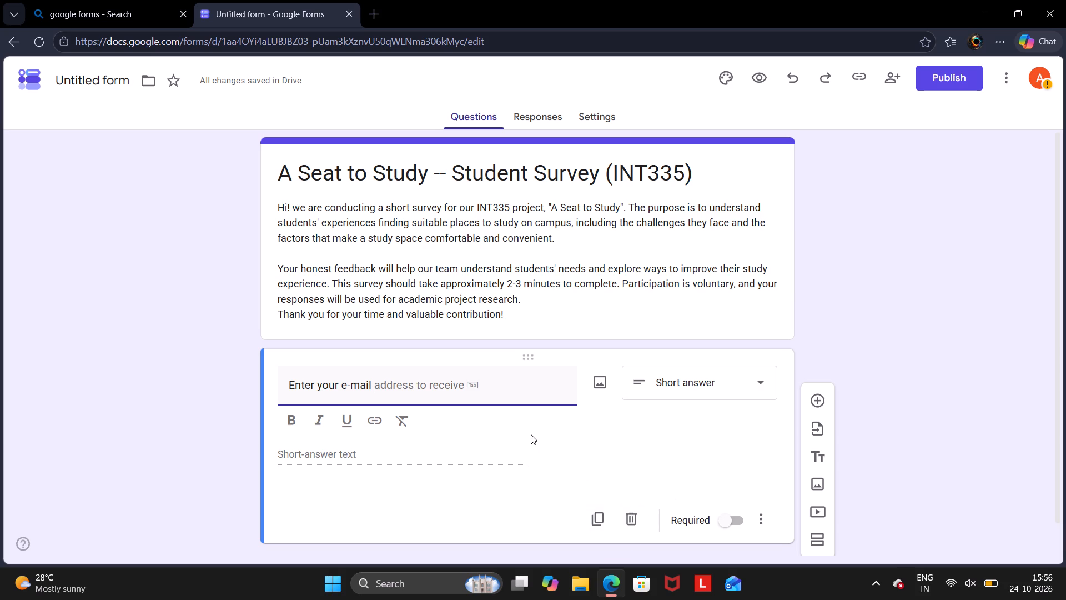
Add a new question below the "Enter your e-mail" question.
scroll(531, 434, "down", 1)
left_click(810, 369)
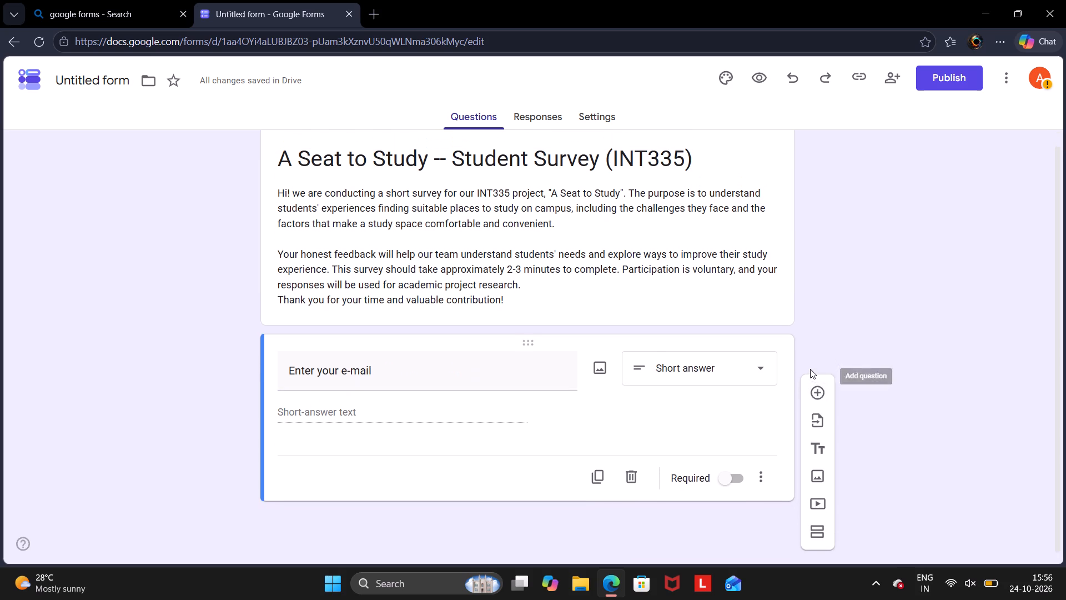
left_click(822, 397)
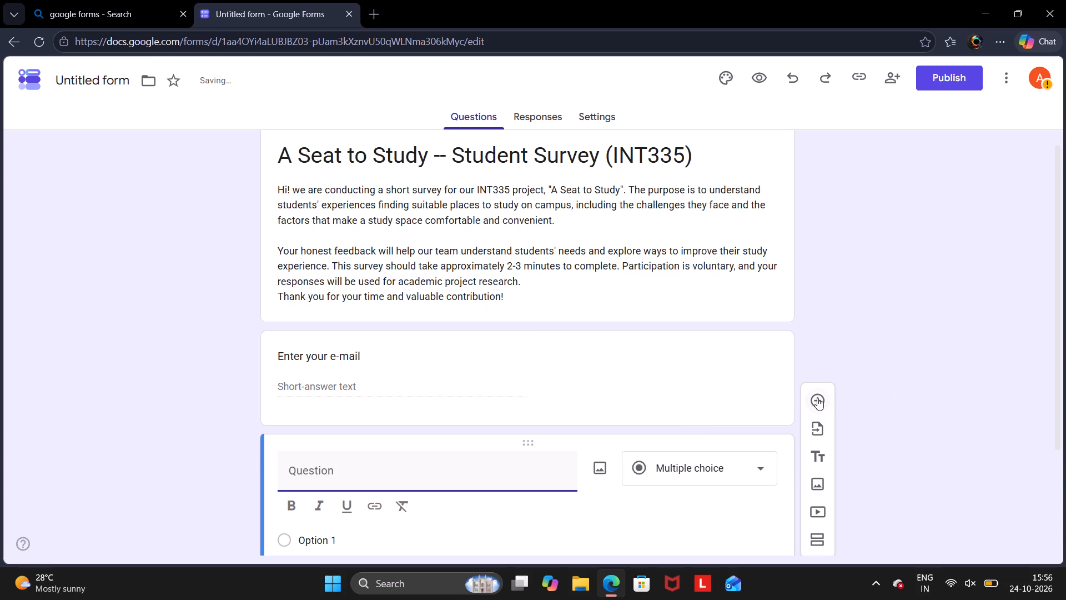
Enter the second question's title, starting with "Where do you usually".
scroll(609, 424, "down", 3)
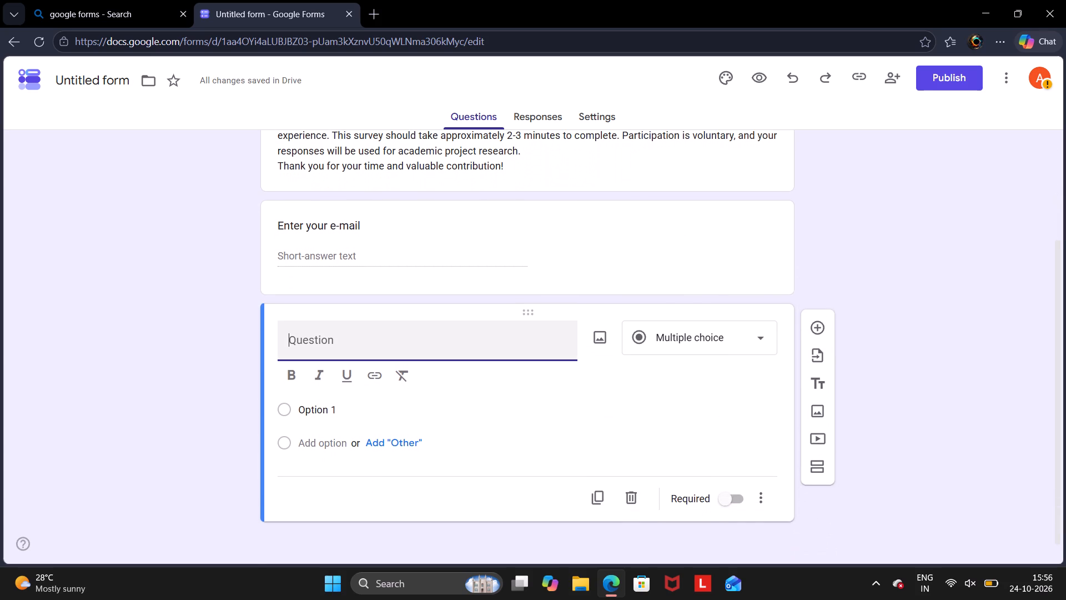
left_click(437, 337)
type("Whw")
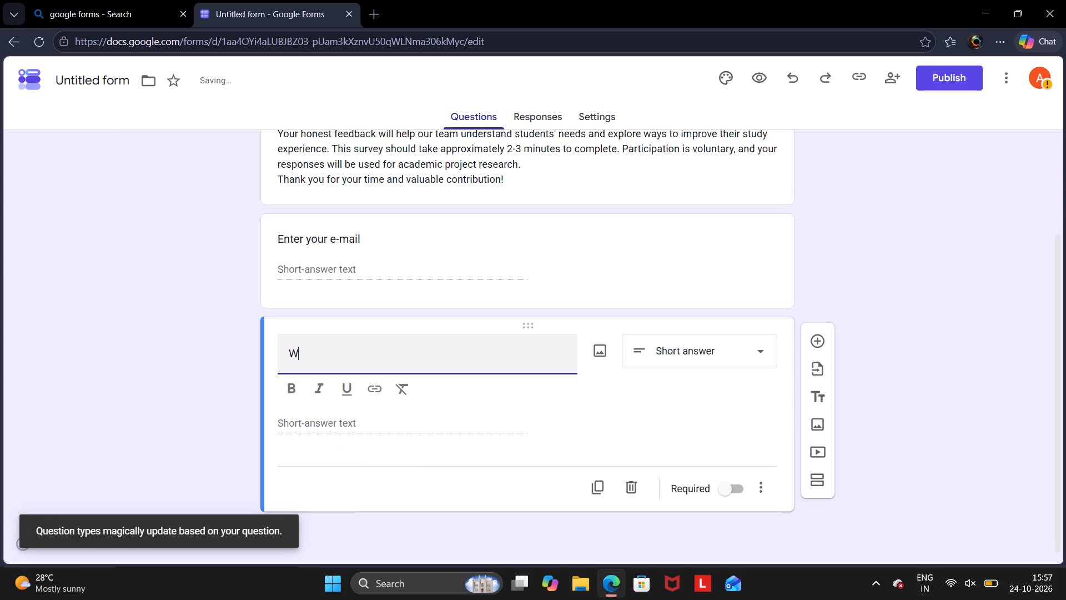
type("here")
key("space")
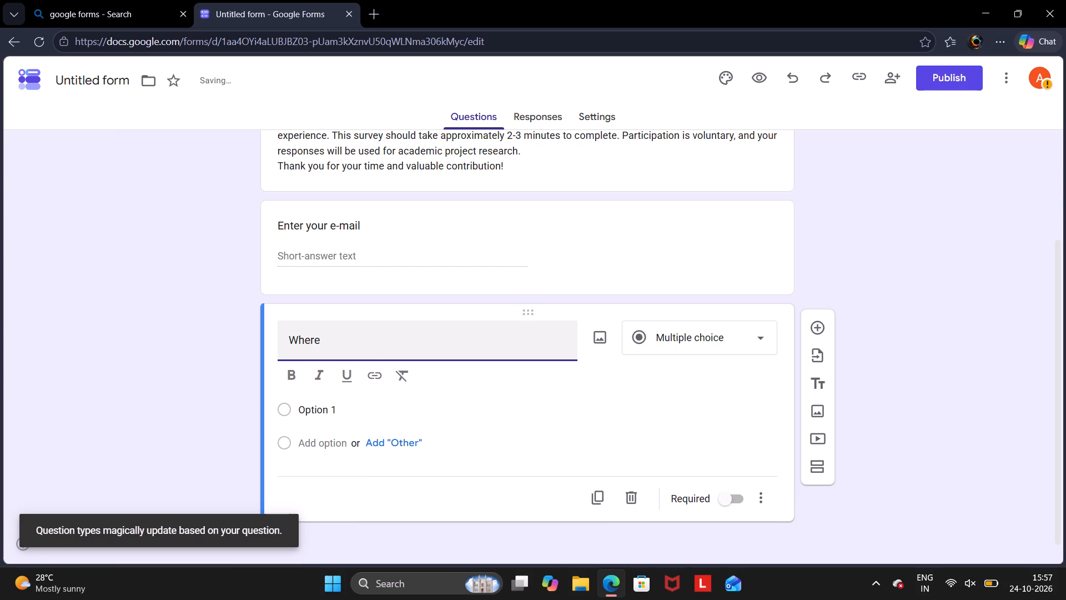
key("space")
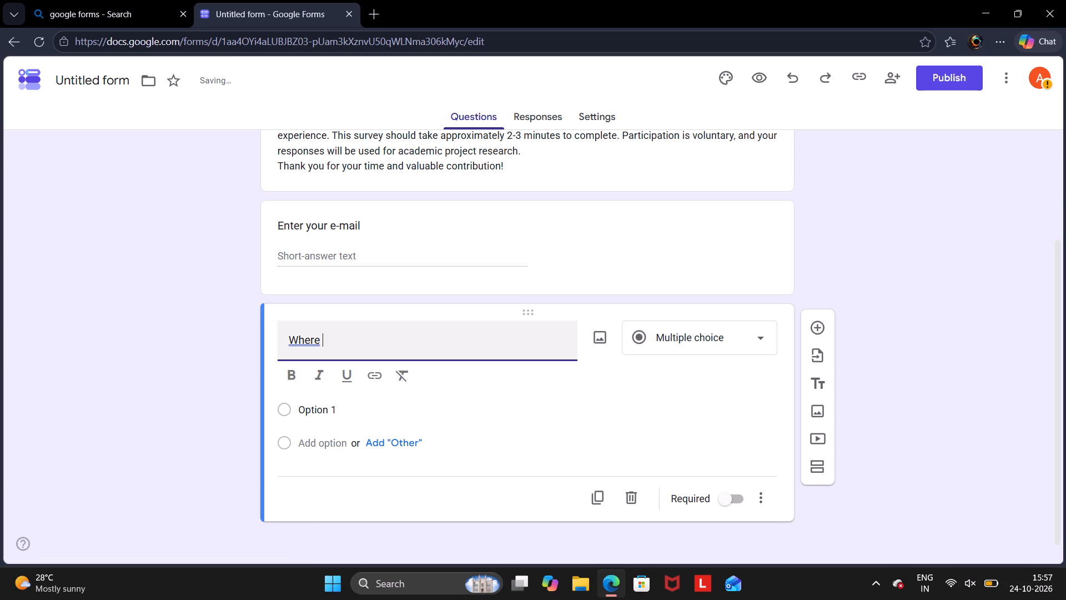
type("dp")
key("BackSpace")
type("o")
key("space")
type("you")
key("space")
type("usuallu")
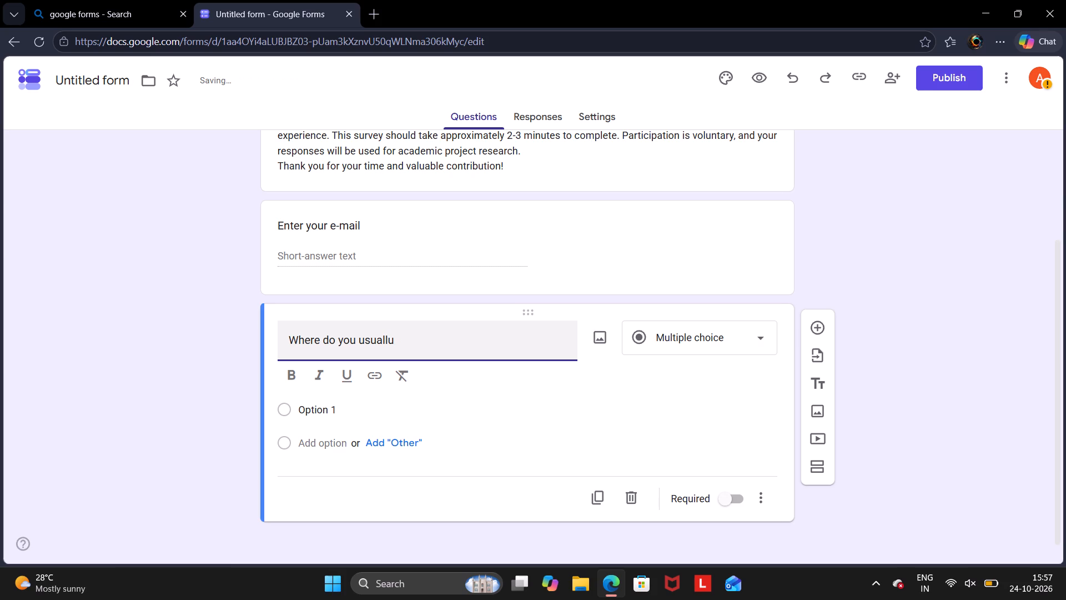
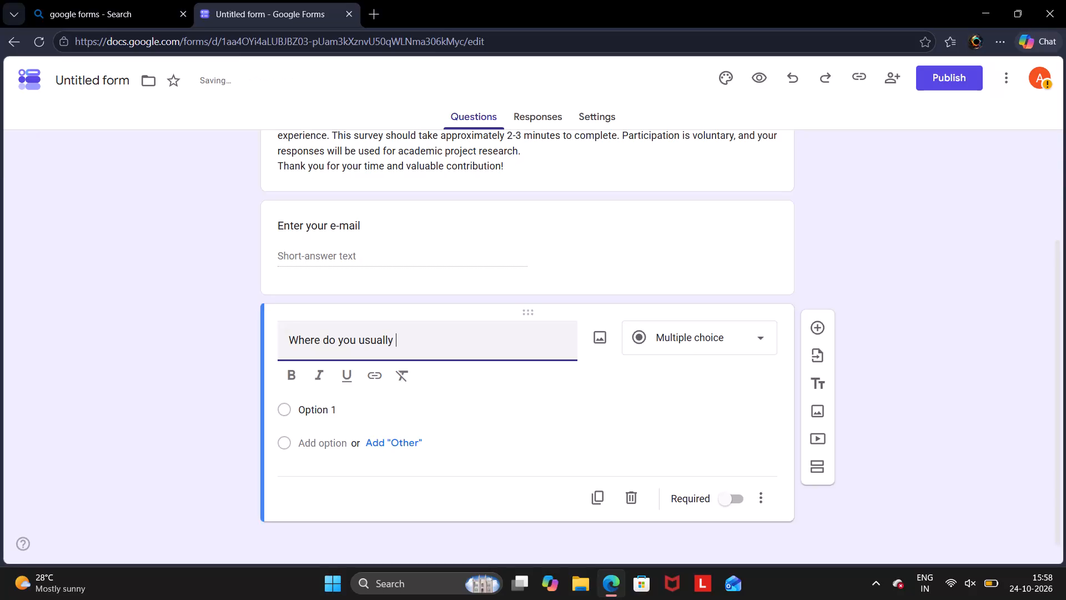
Continue the second question's title with "study on campus" so it reads "Where do you usually study on campus".
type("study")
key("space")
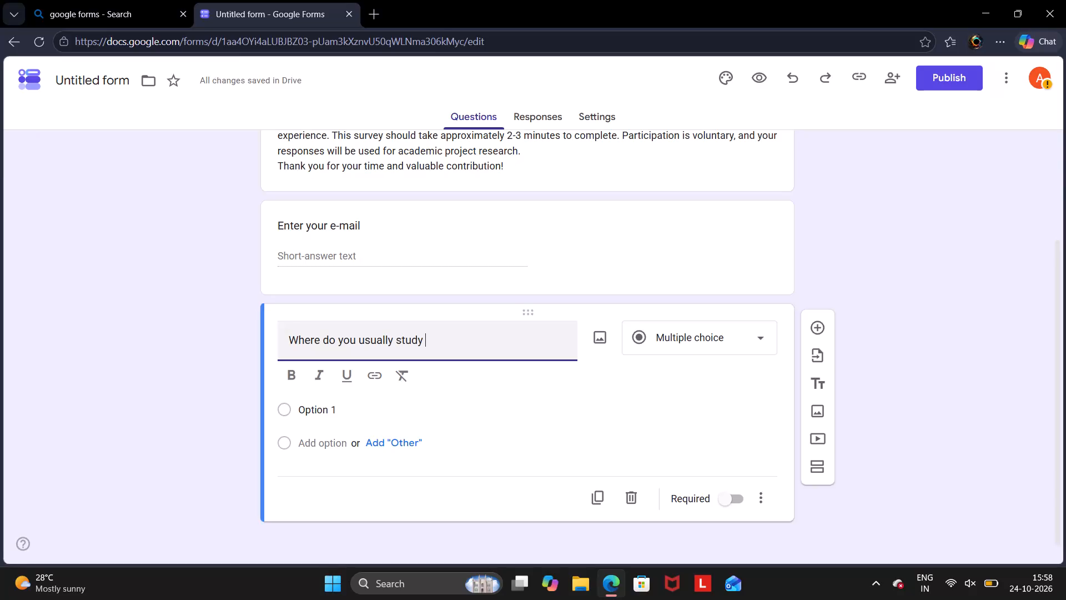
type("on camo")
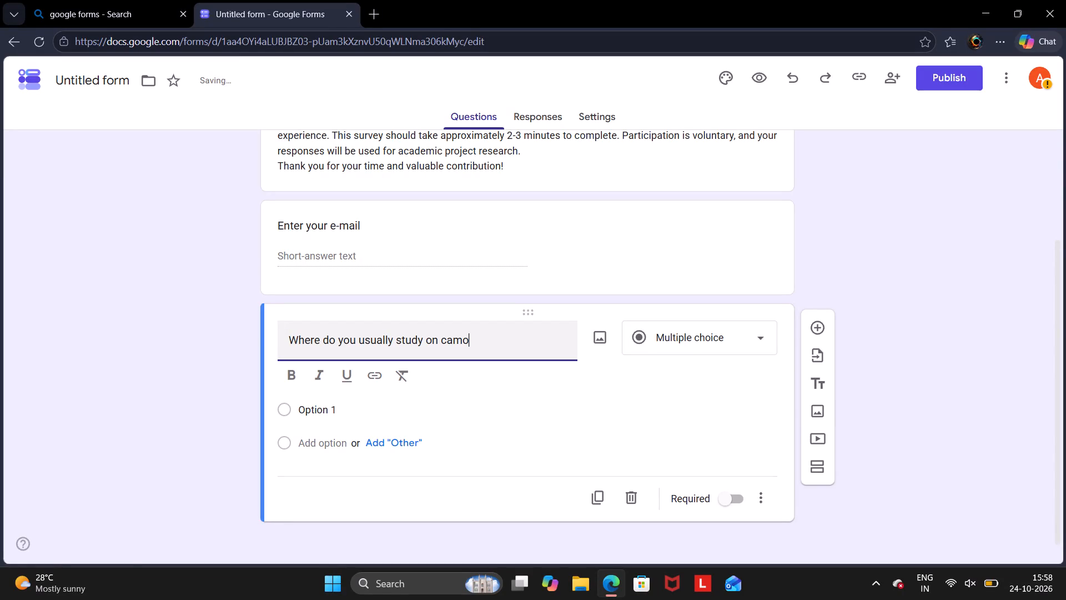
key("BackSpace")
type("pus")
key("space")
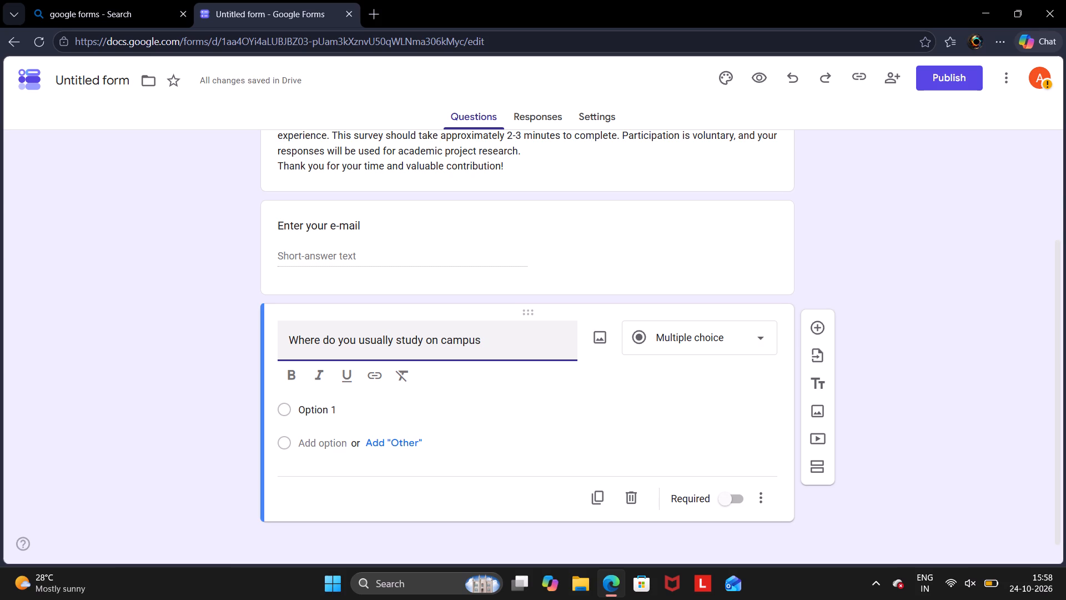
Complete the second question's title so it reads "Where do you usually study on campus outside your classroom or hostel room?".
type("ouu")
key("BackSpace")
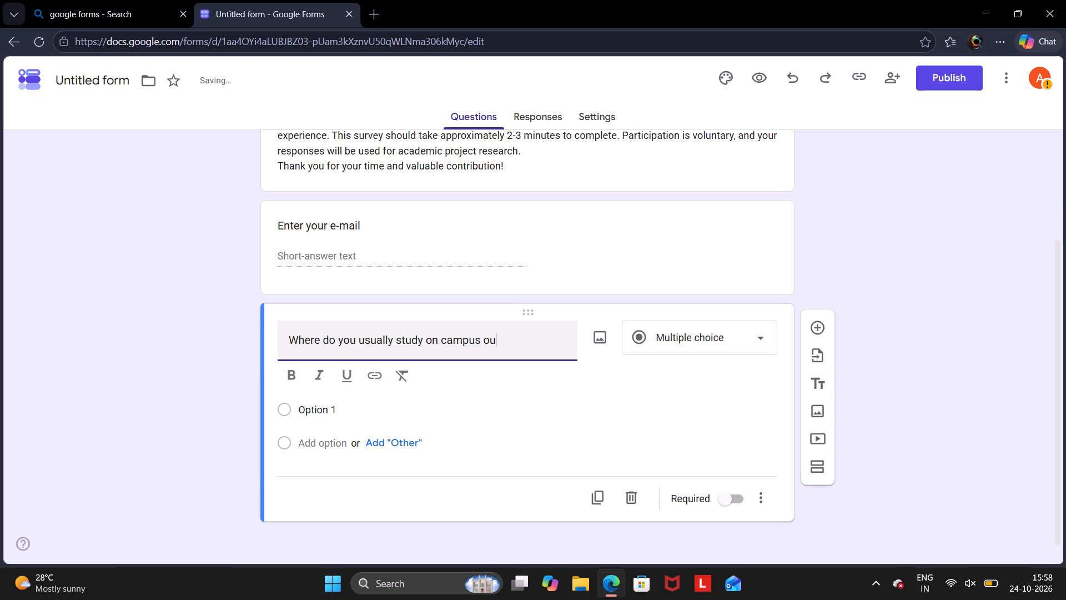
key("t")
type("side")
key("space")
type("your")
key("space")
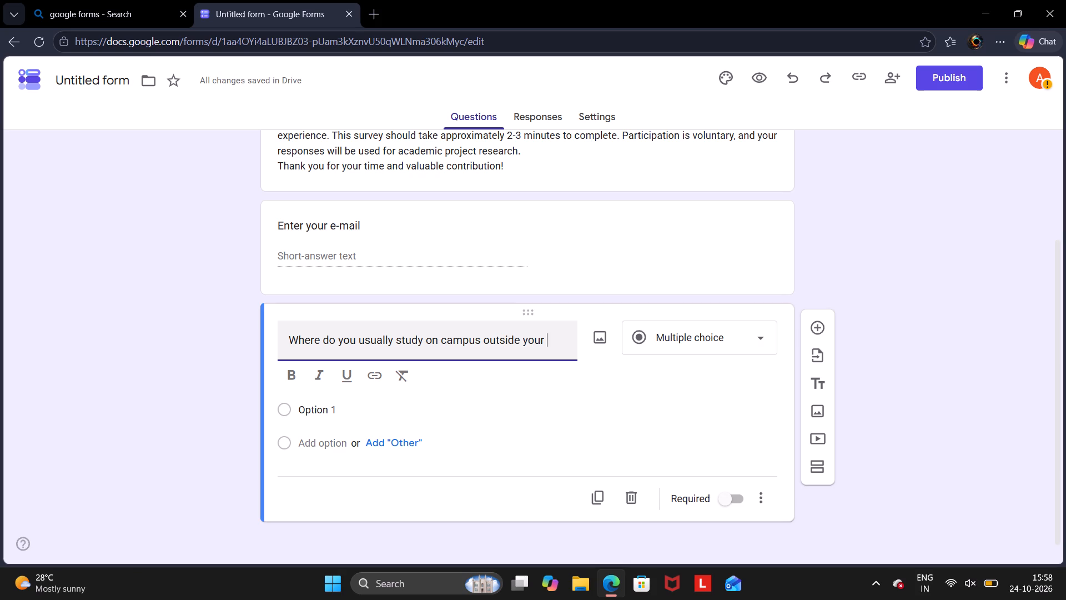
type("class")
type("room")
key("space")
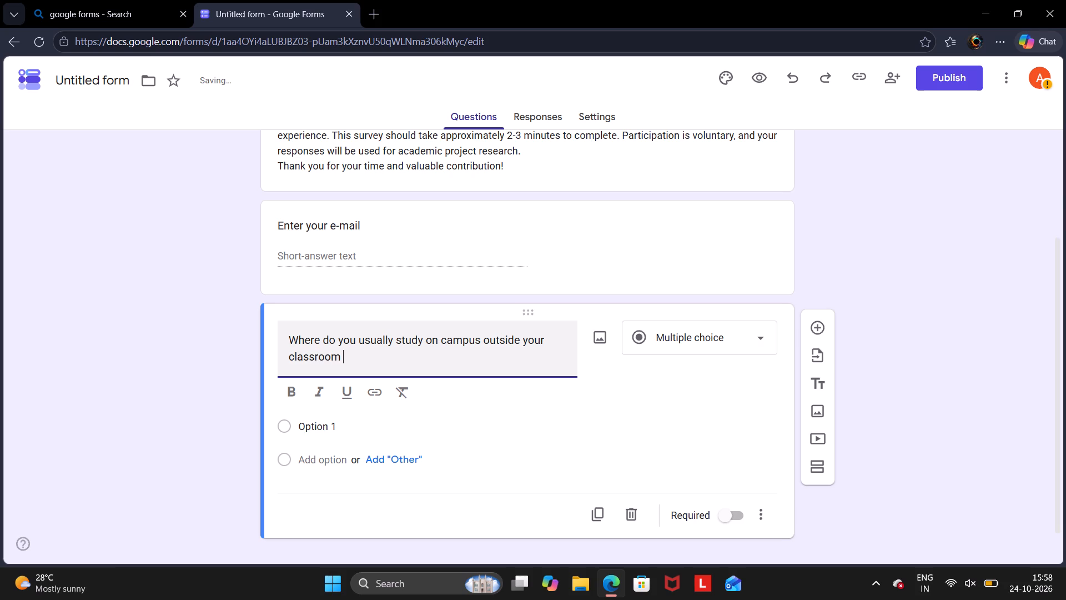
type("or hostle")
key("space")
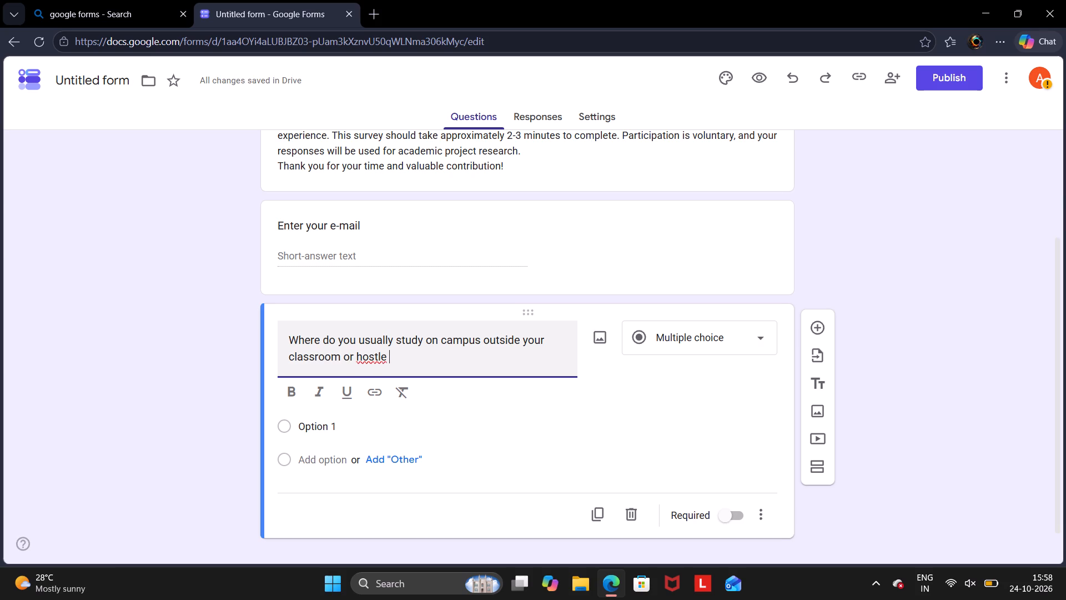
key("BackSpace")
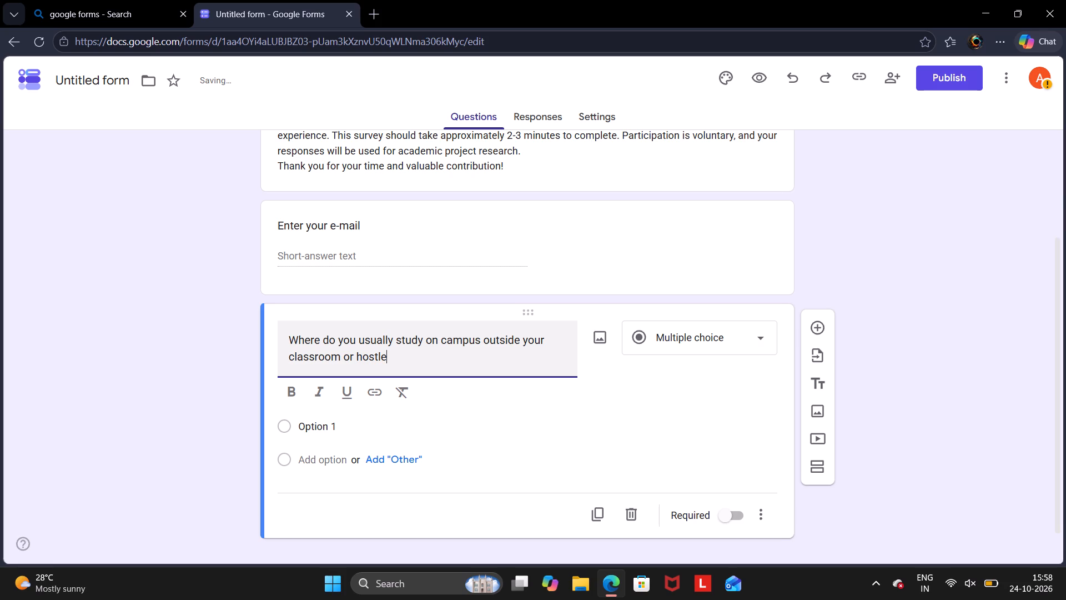
key("BackSpace")
key("BackSpace")
type("el rooo")
key("BackSpace")
key("m")
key("shift+question")
Replace the first answer option's placeholder text with "University library".
left_click(340, 427)
key("BackSpace")
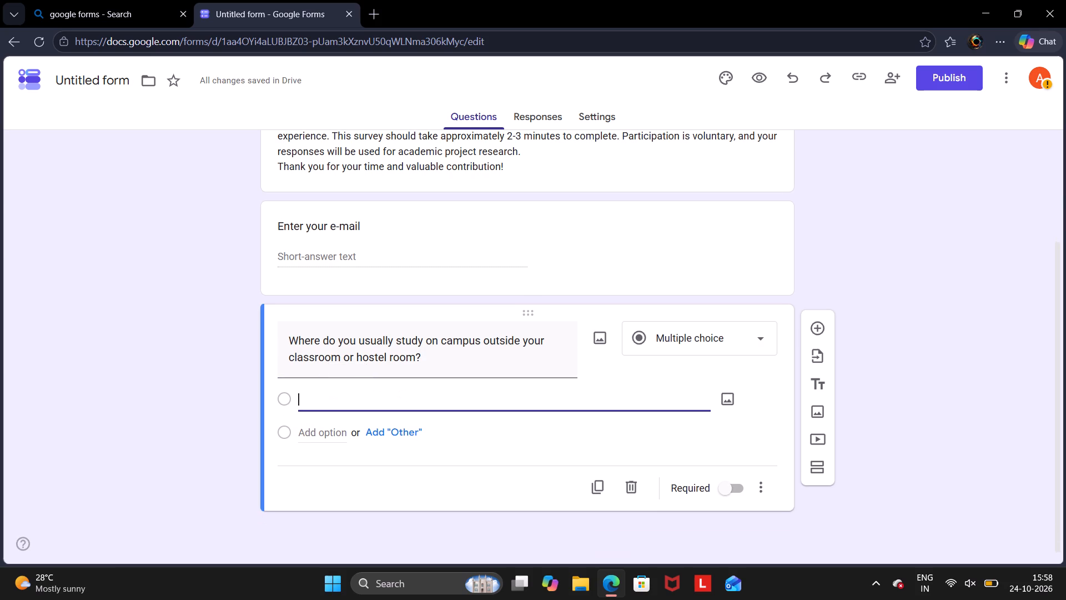
type("univ")
key("BackSpace")
key("BackSpace")
key("BackSpace")
key("BackSpace")
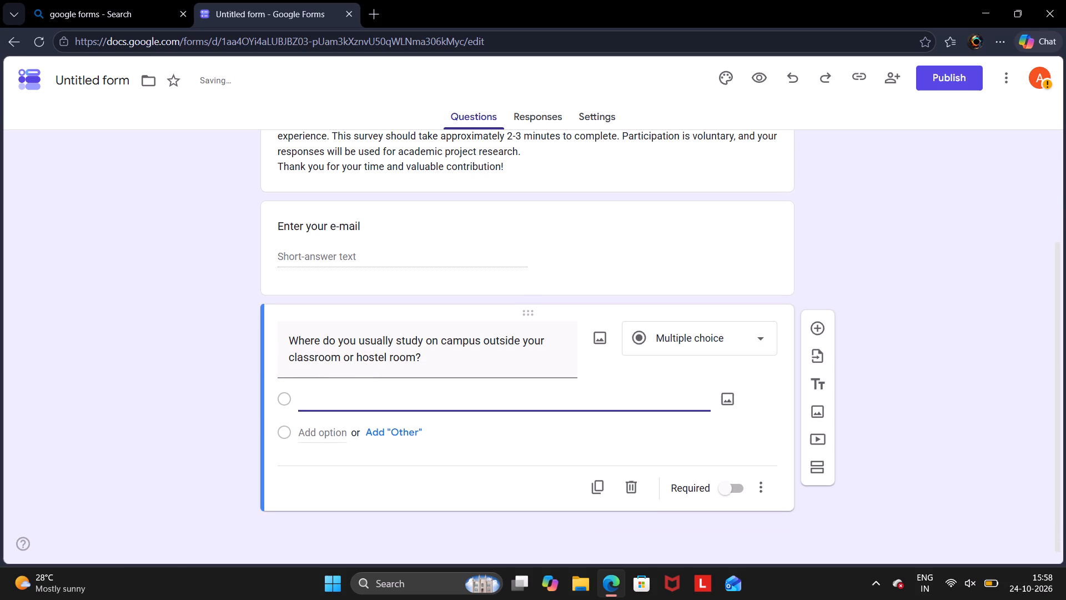
type("University")
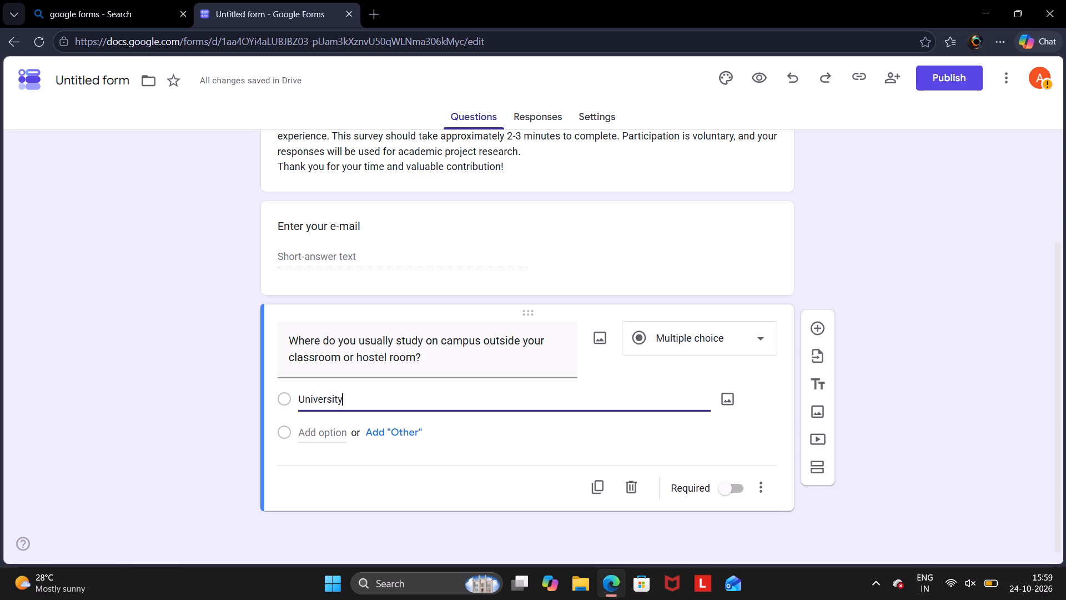
key("space")
type("library")
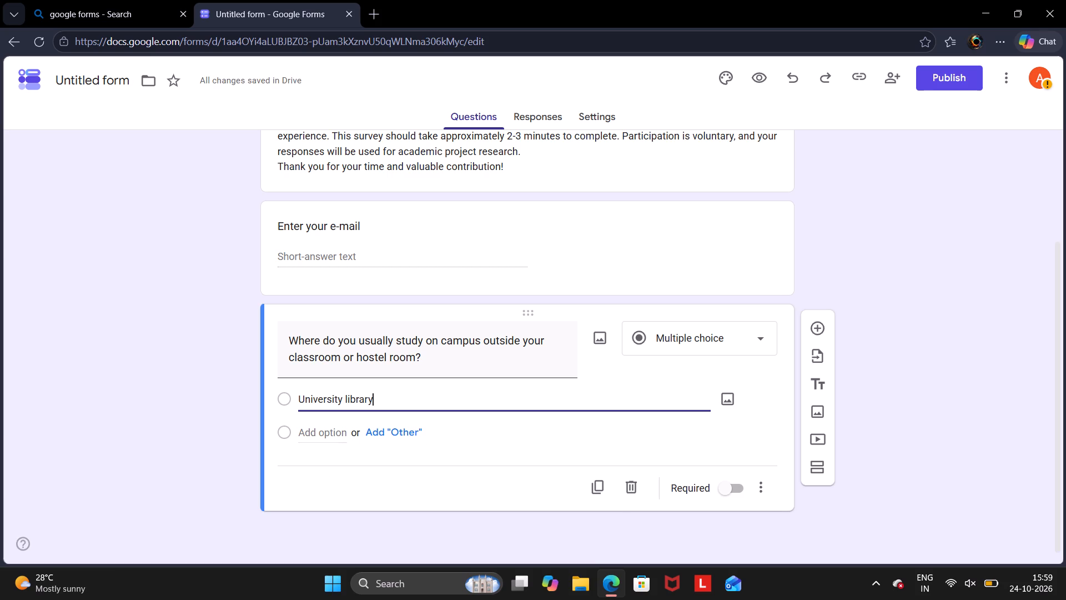
Add "Common study area" as the second answer option of the study-location question.
left_click(331, 433)
key("BackSpace")
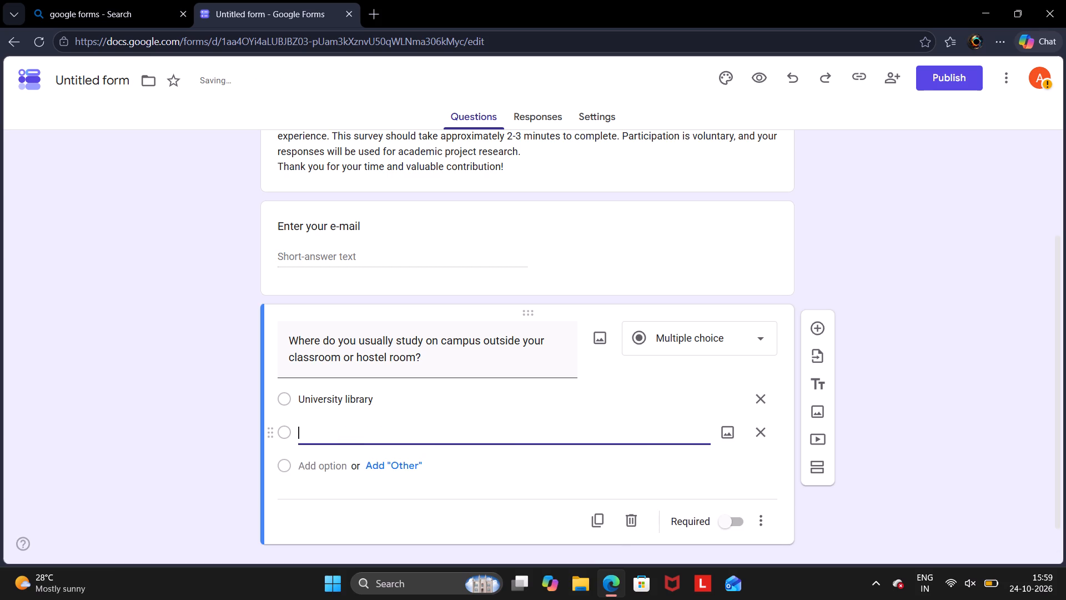
type("Common study")
key("space")
type("area")
Add "Empty classroom" as the third answer option of the study-location question.
left_click(318, 465)
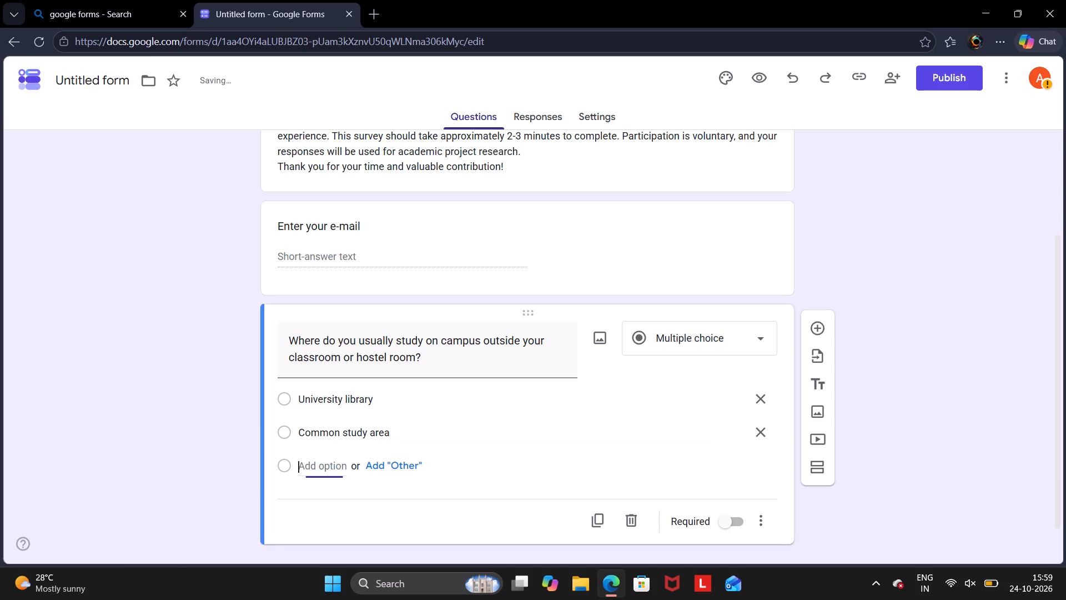
key("BackSpace")
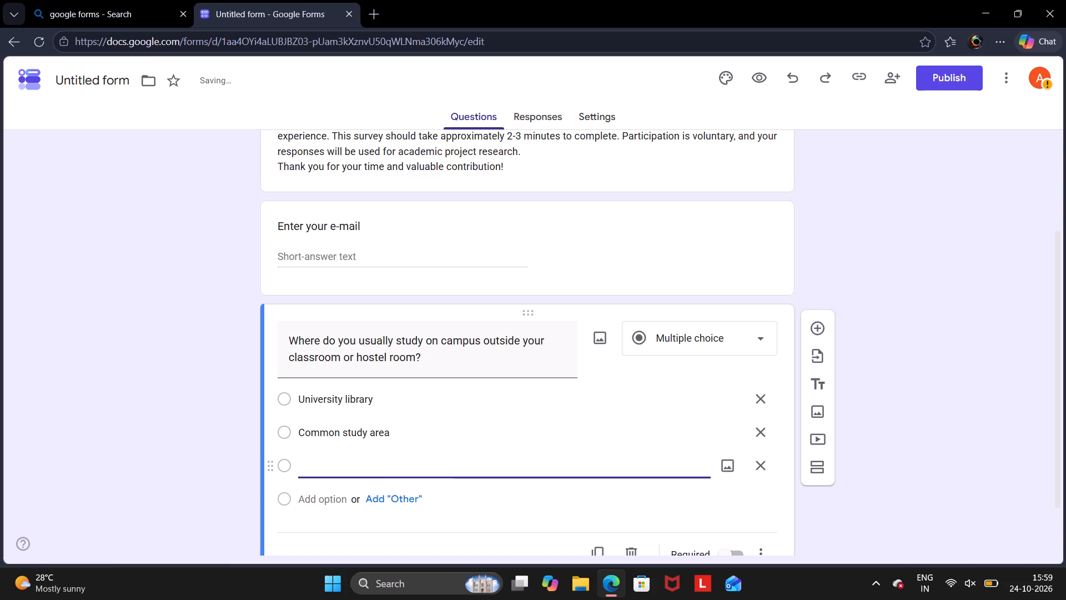
type("Empy")
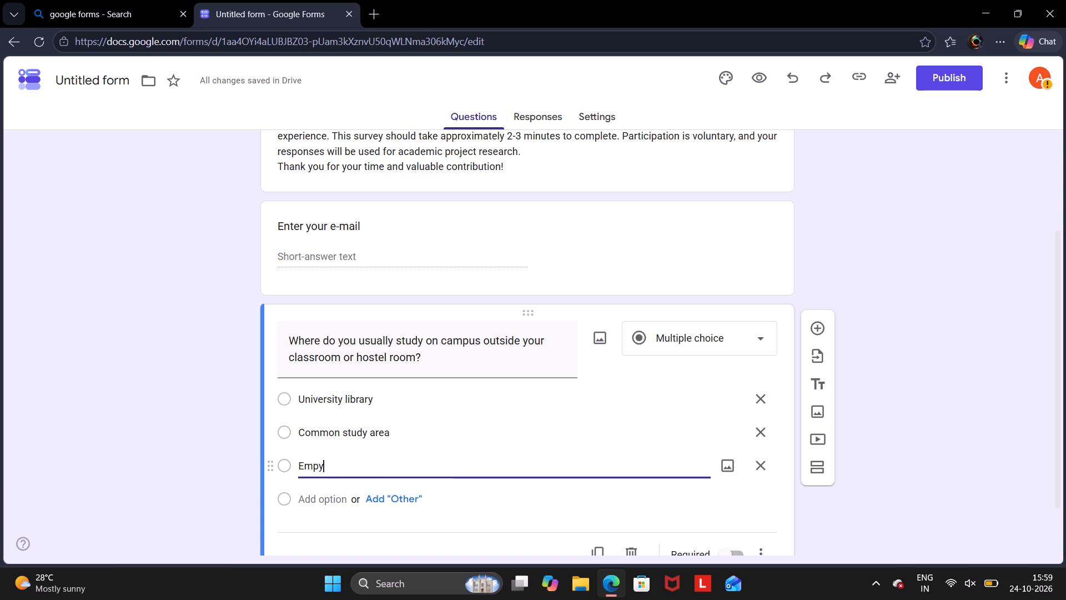
key("BackSpace")
type("tyv")
key("BackSpace")
key("space")
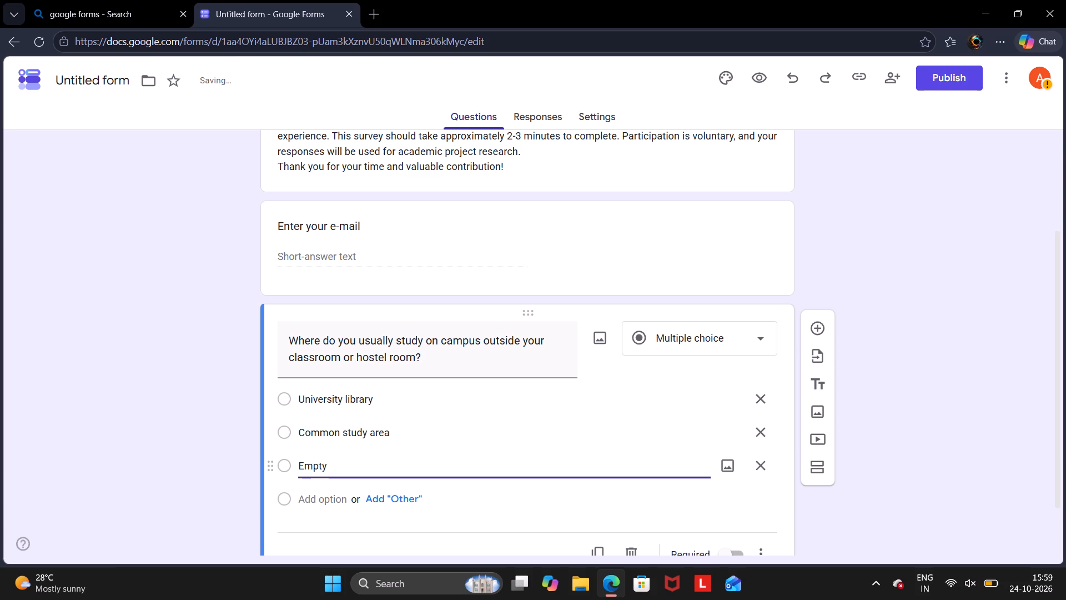
type("classroom")
Add "cafeteria or Food court" as the fourth answer option of the study-location question.
left_click(326, 508)
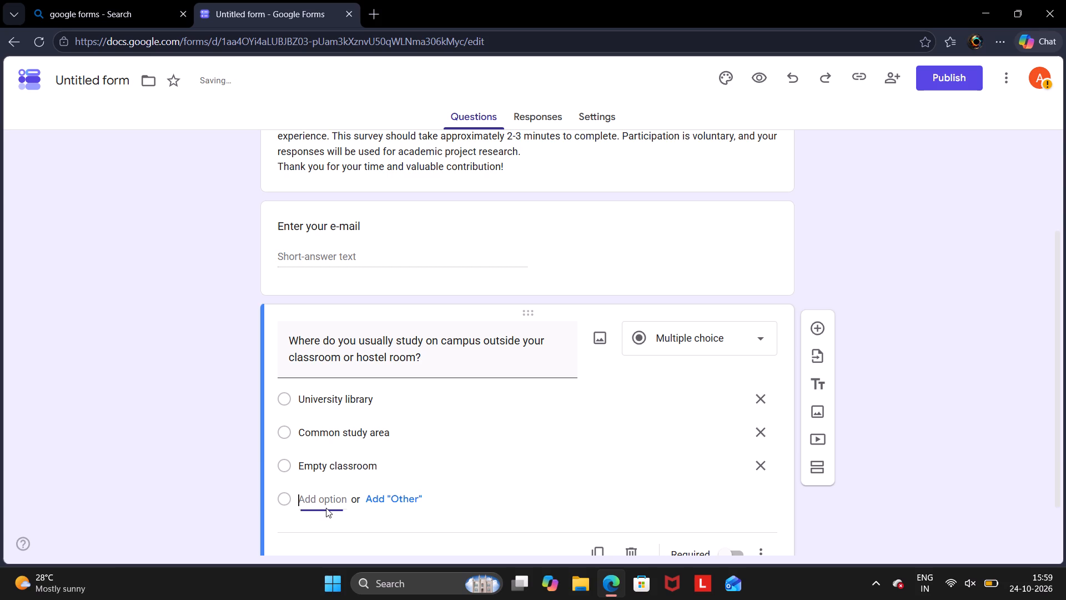
key("BackSpace")
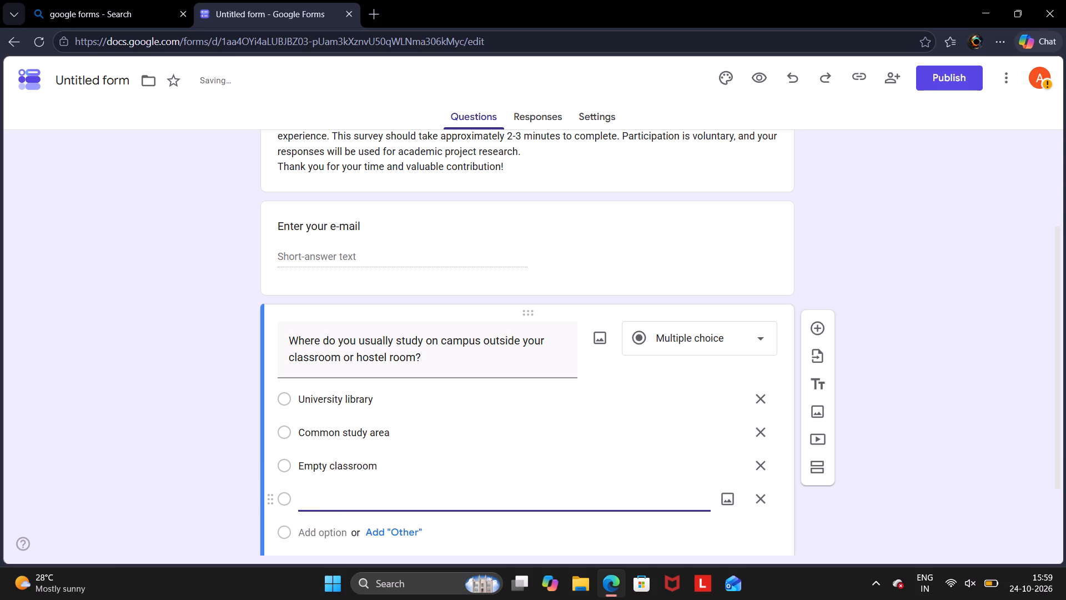
type("caf")
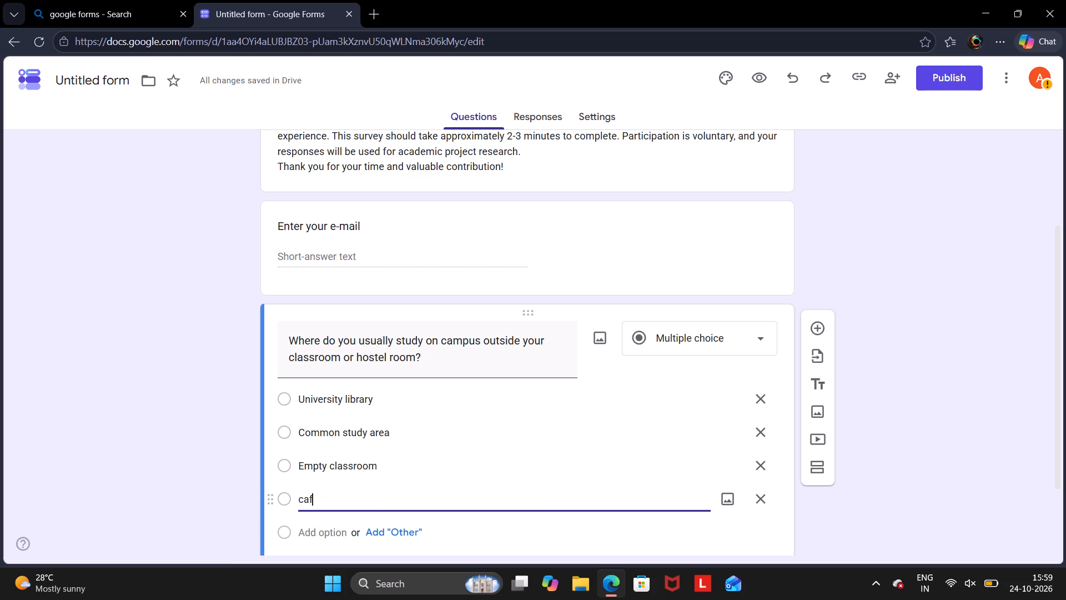
type("eter")
key("BackSpace")
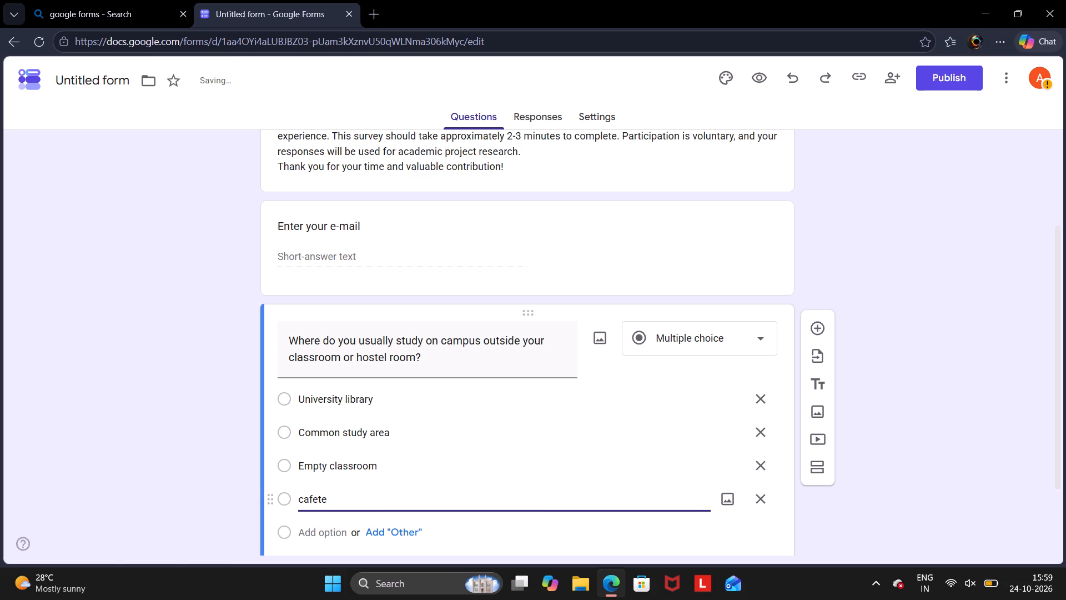
type("ria")
key("space")
type("or")
key("space")
type("food")
key("BackSpace")
key("BackSpace")
key("BackSpace")
key("BackSpace")
type("Foood")
key("space")
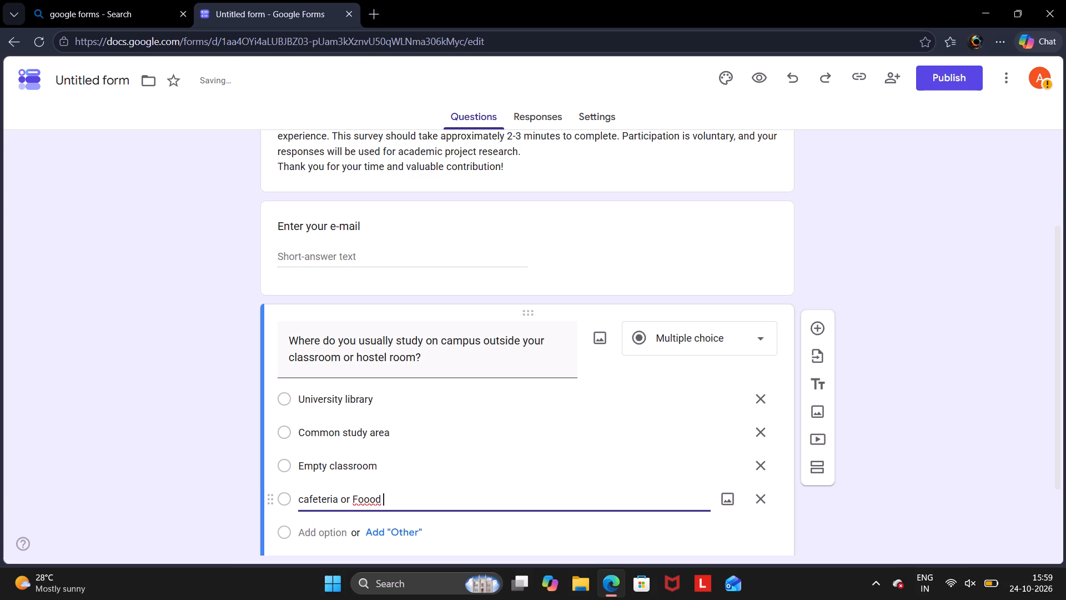
key("BackSpace")
key("BackSpace")
key("BackSpace")
type("d")
key("space")
type("co")
type("urt")
Capitalize the first letter of the fourth answer option so it reads "Cafeteria or Food court".
key("Left")
key("Left")
key("Left")
key("Left")
key("Left")
key("Left")
key("Left")
left_click(304, 497)
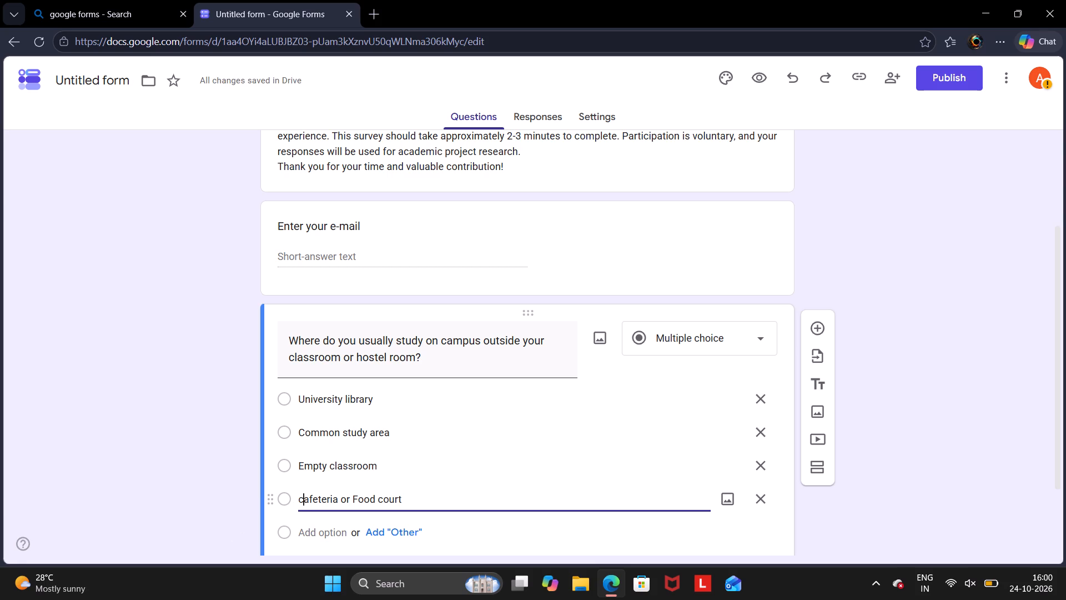
key("BackSpace")
key("shift+c")
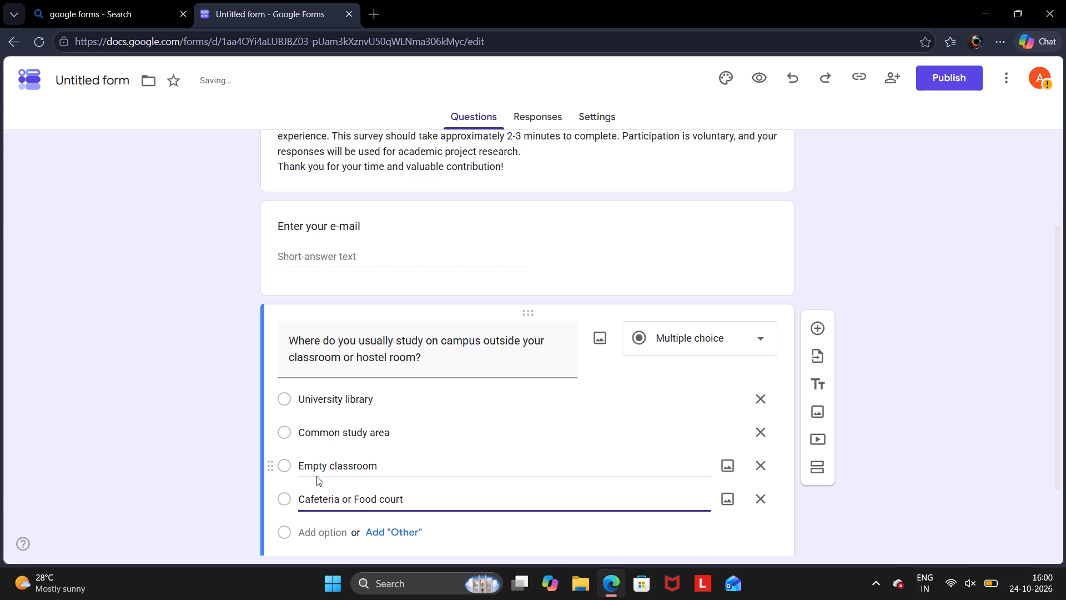
Add "Other" as the fifth answer option of the study-location question.
left_click(339, 528)
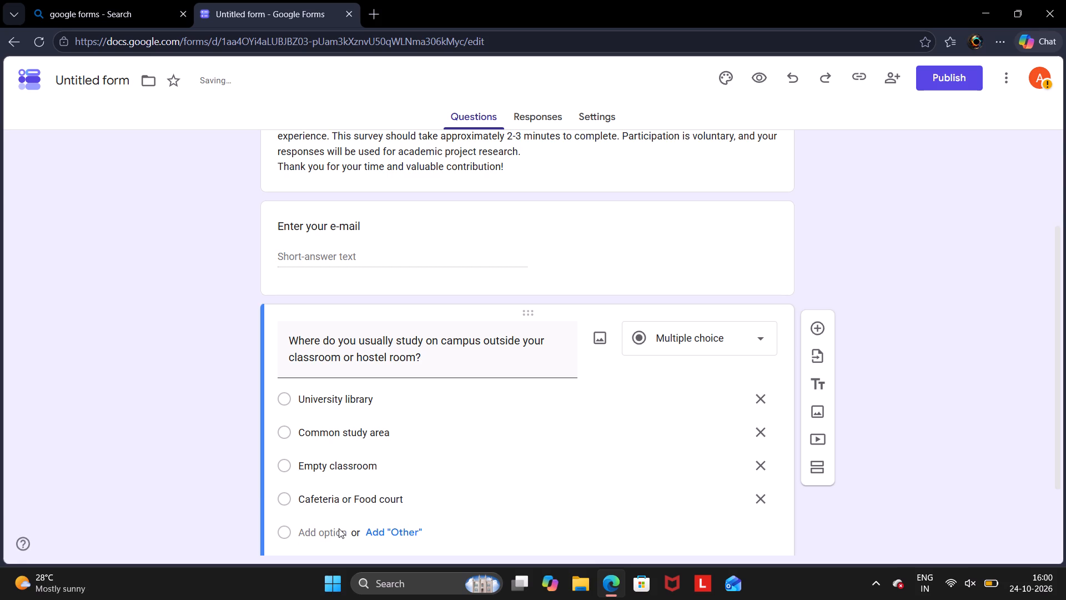
scroll(330, 510, "down", 1)
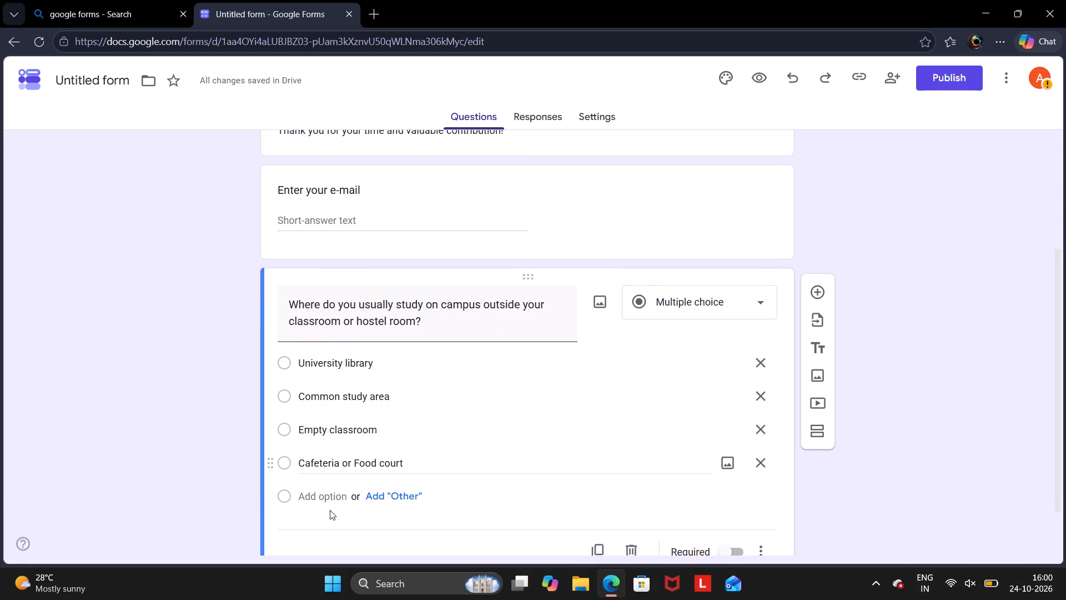
scroll(330, 510, "down", 1)
left_click(330, 497)
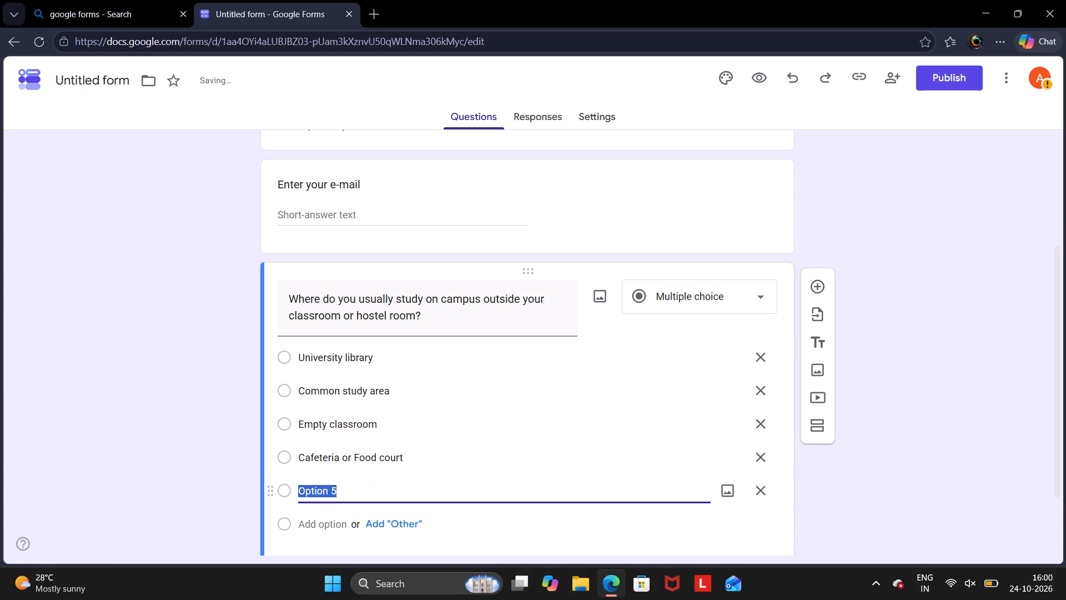
key("BackSpace")
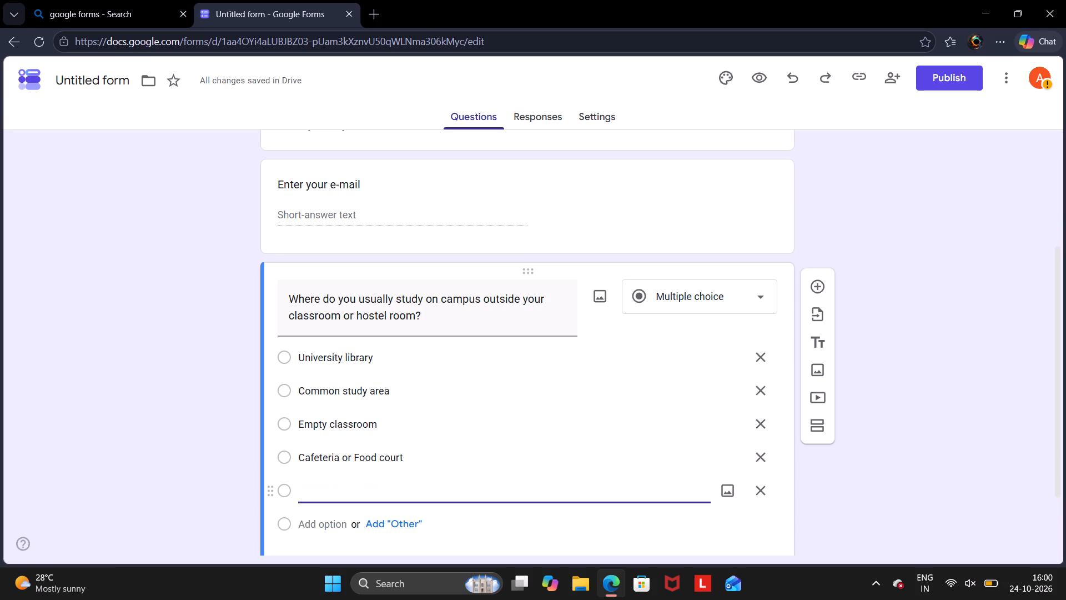
type("other")
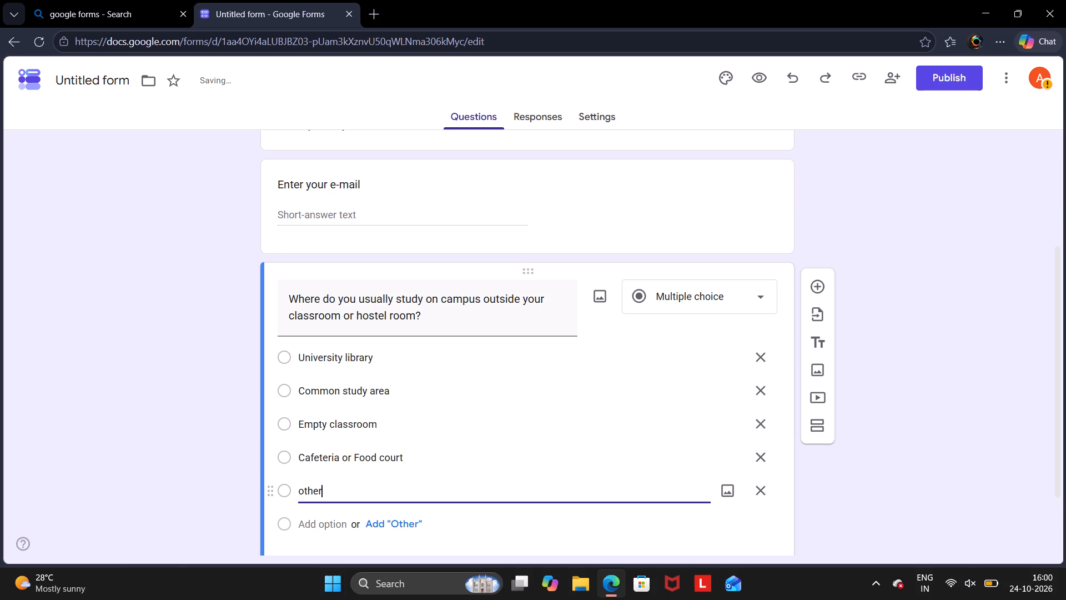
key("BackSpace")
key("BackSpace")
key("BackSpace")
key("BackSpace")
key("BackSpace")
key("shift+o")
type("ther")
key("space")
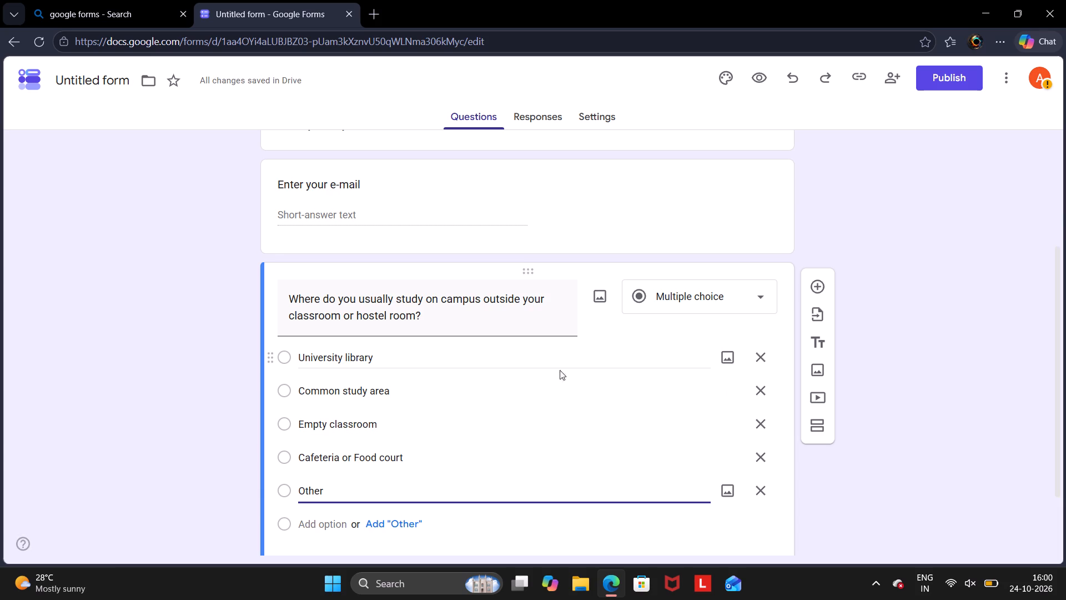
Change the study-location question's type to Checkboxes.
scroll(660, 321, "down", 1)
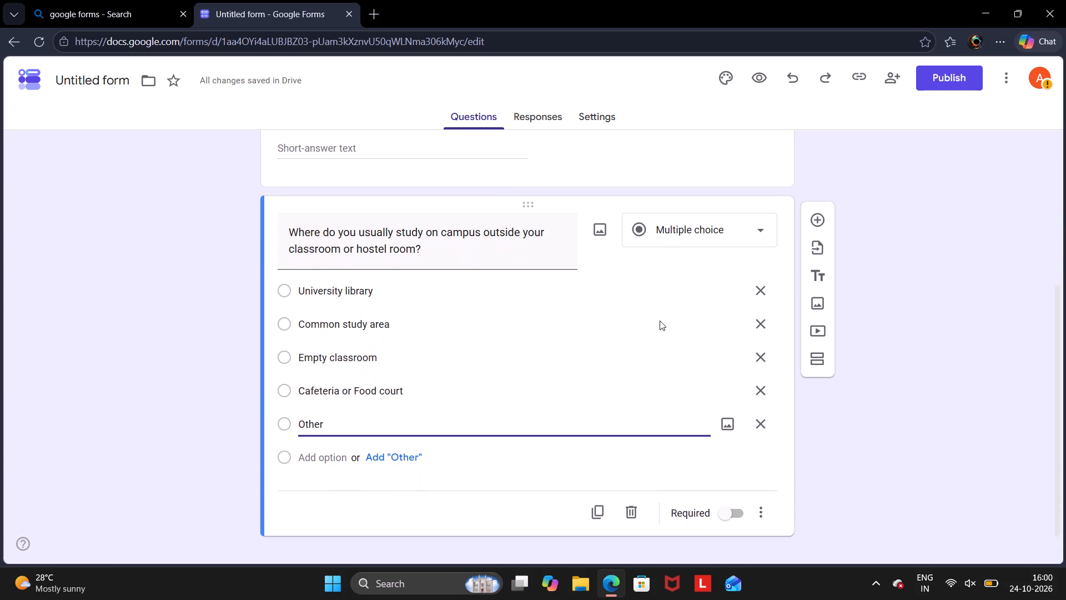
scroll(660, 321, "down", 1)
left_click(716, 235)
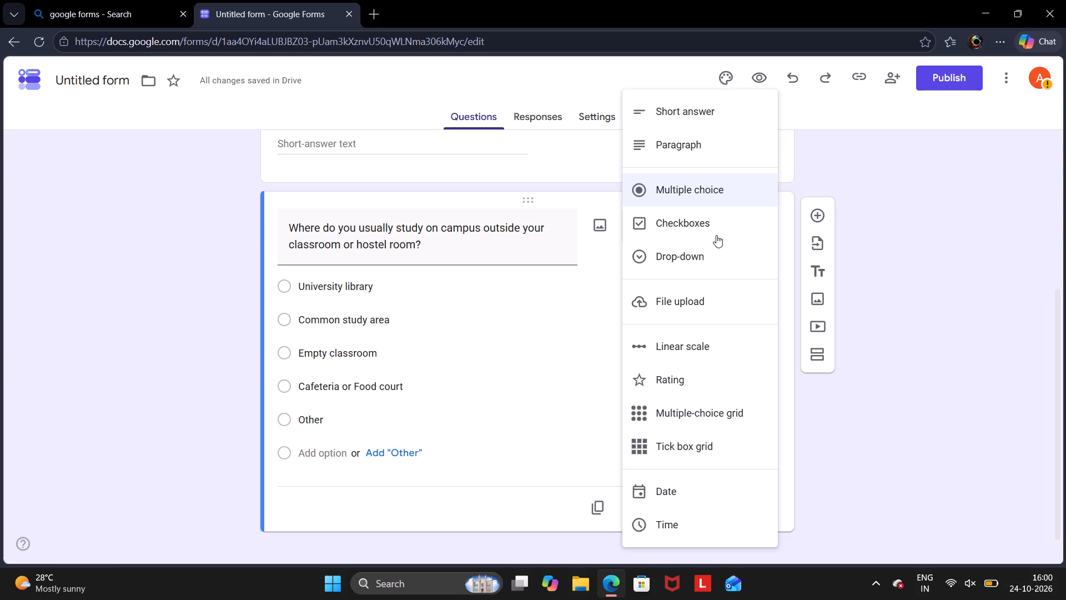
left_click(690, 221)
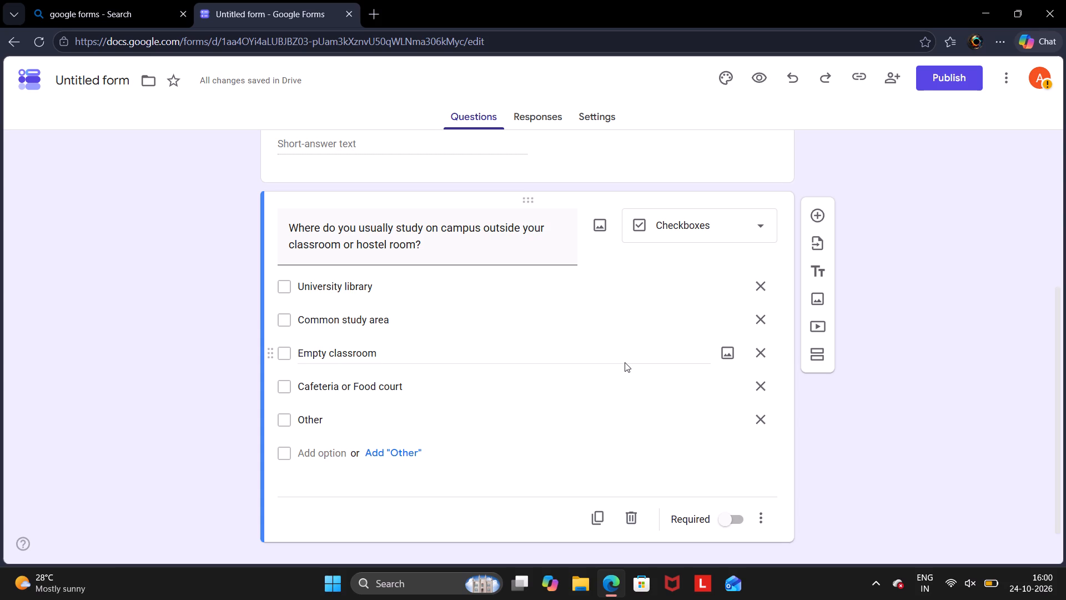
Make the study-location question required.
left_click(725, 521)
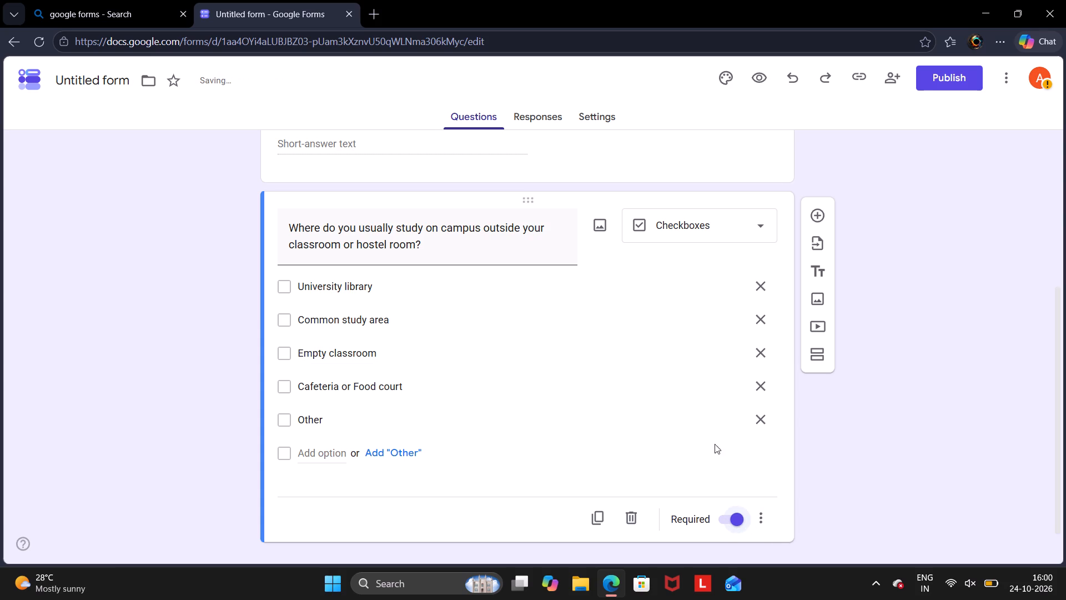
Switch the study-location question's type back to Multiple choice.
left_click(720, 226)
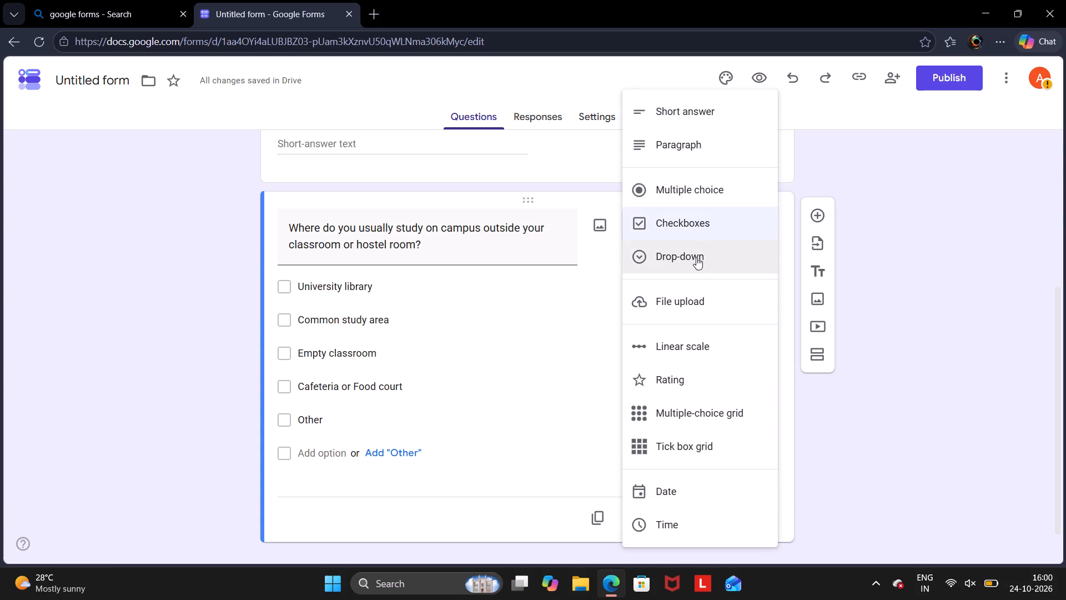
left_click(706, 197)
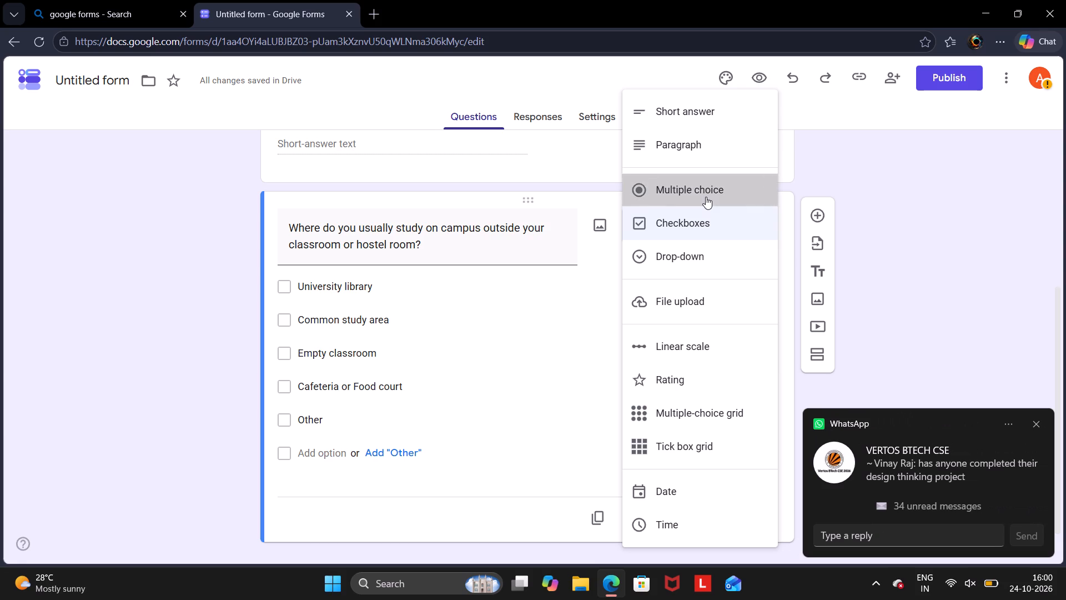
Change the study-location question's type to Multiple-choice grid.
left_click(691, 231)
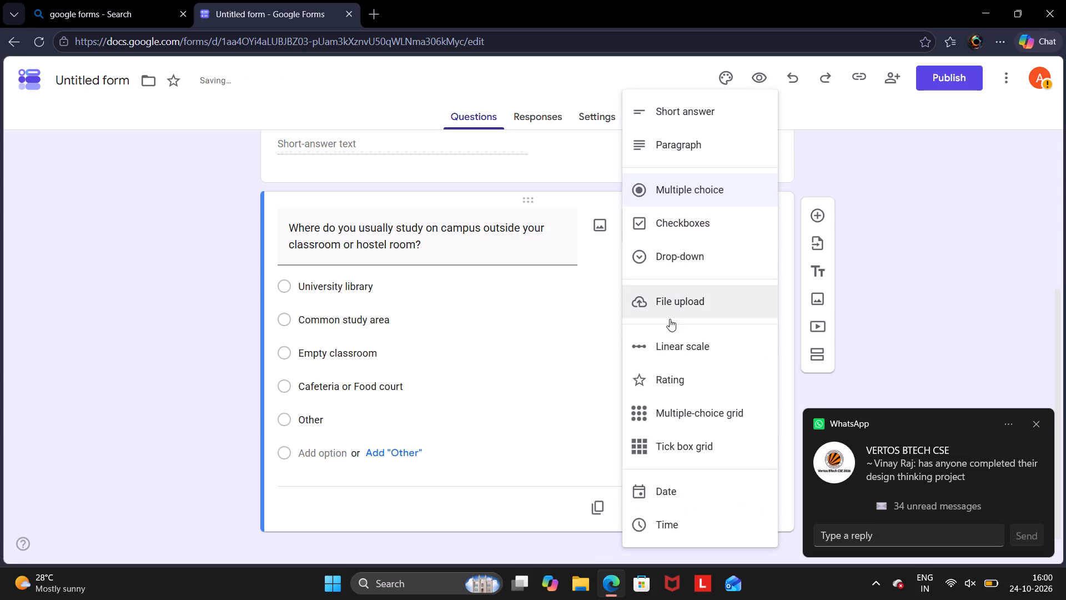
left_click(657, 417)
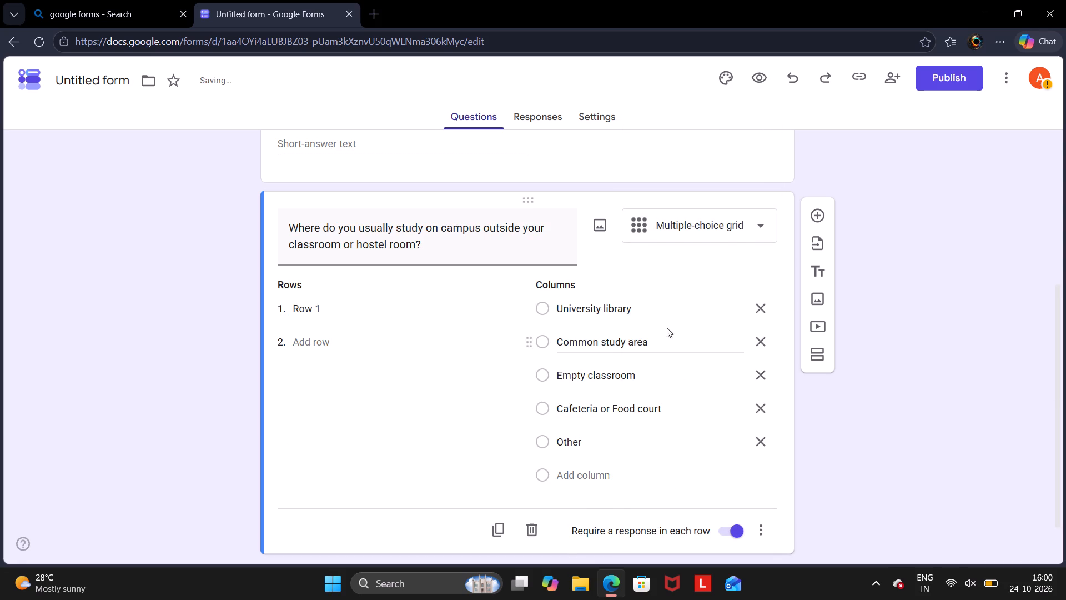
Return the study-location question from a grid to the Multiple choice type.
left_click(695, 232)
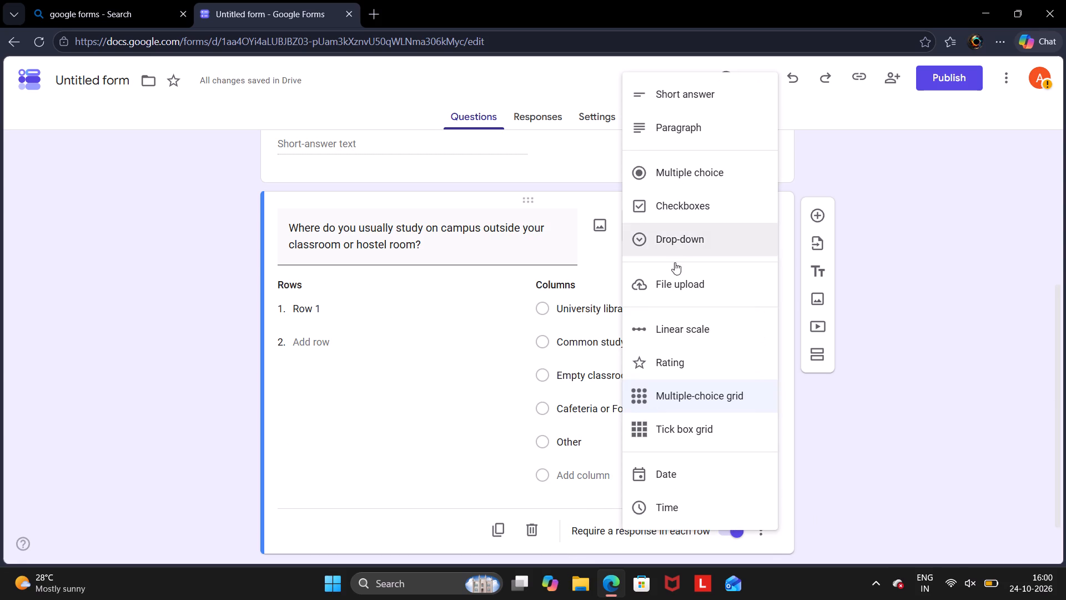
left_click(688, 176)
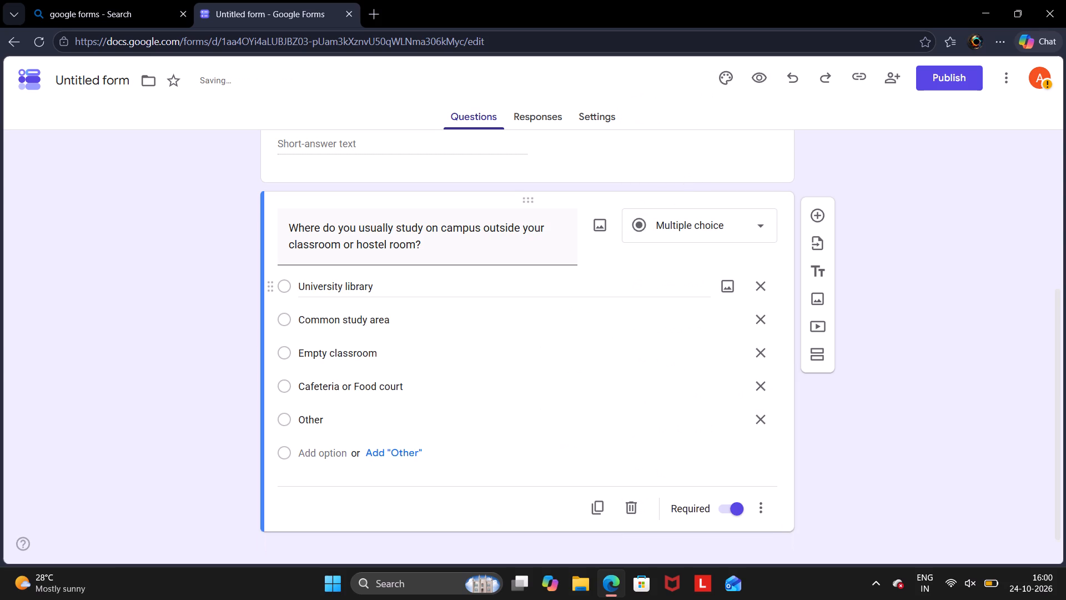
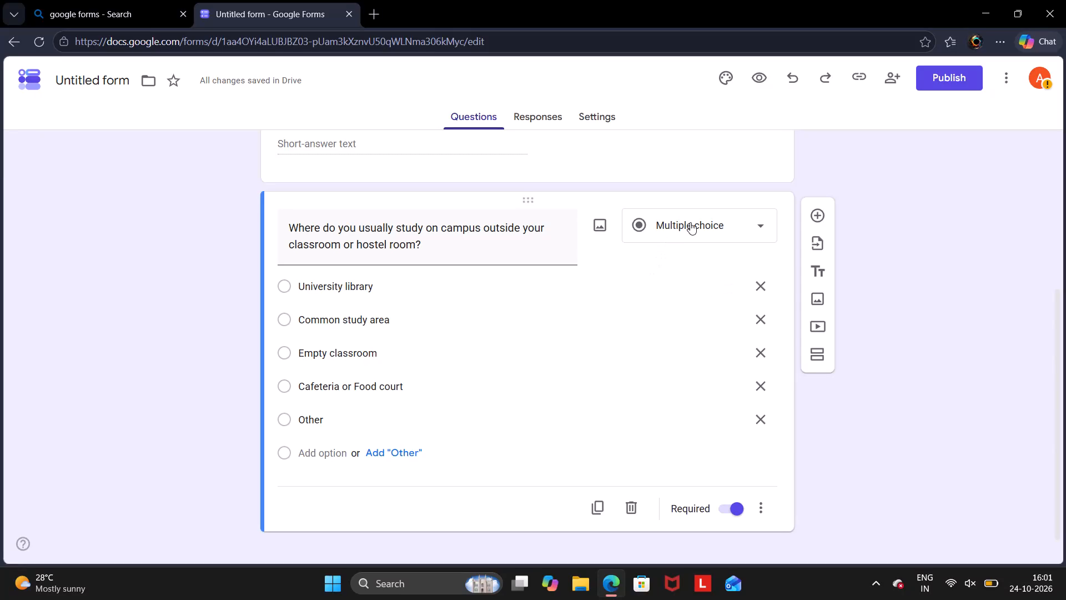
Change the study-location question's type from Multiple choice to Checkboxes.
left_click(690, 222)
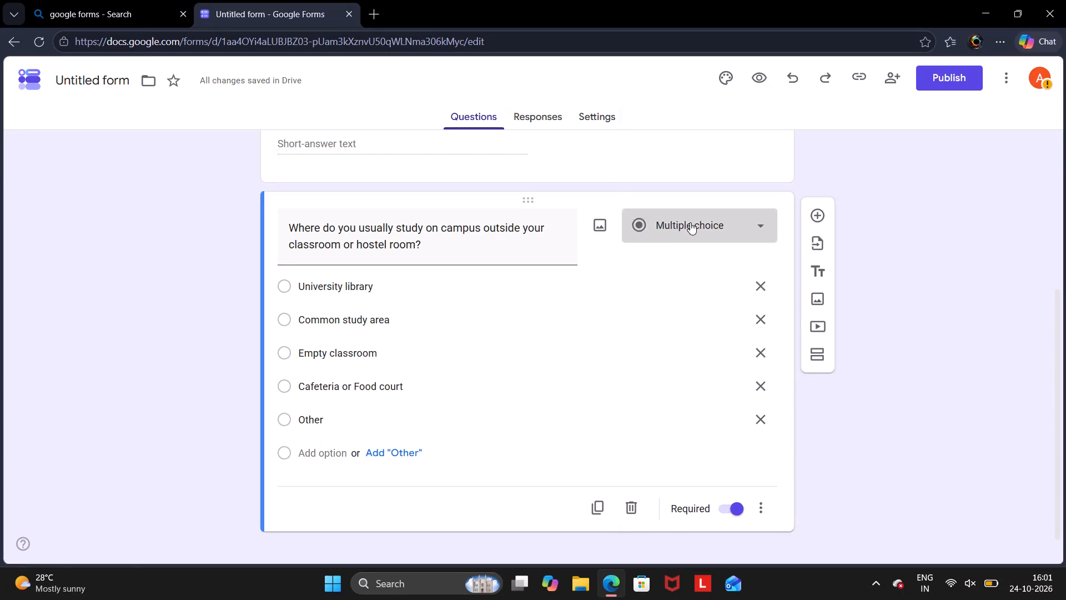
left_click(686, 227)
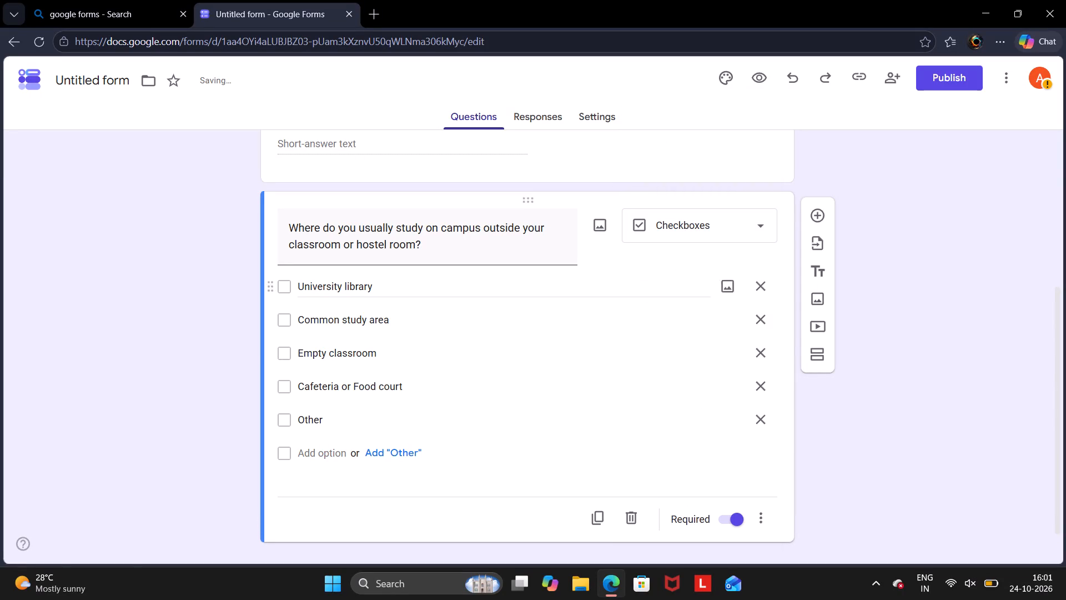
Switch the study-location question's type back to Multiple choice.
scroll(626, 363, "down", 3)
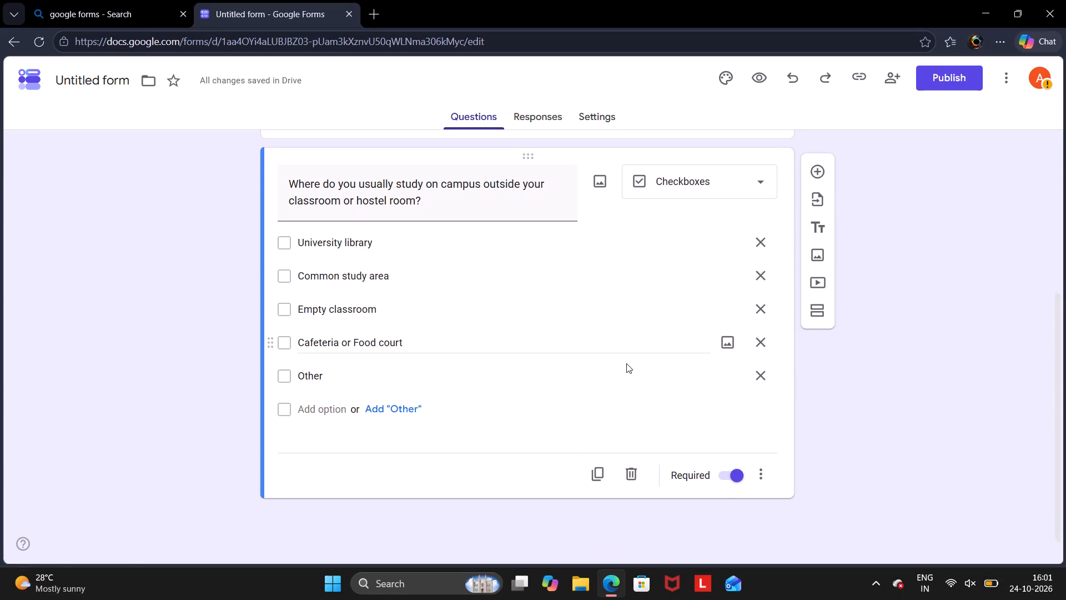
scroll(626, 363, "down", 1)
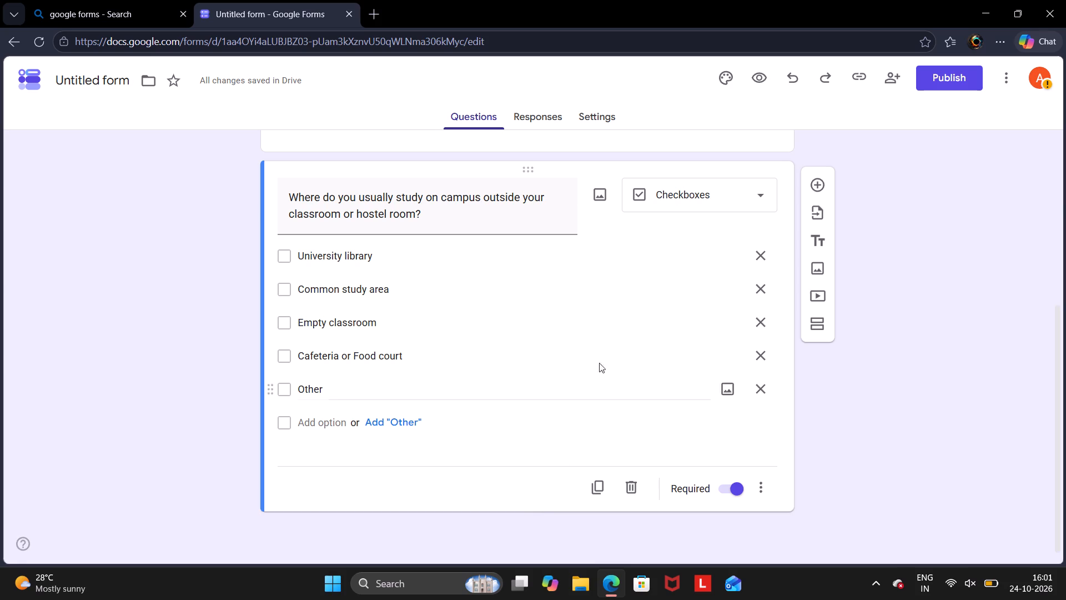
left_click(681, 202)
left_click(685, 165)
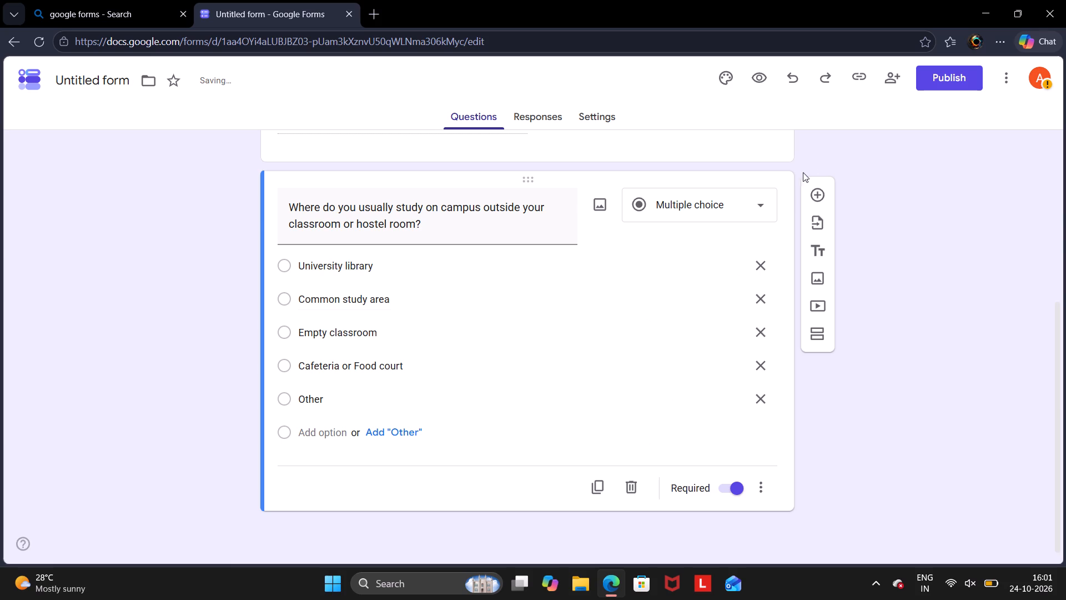
Add a new question below the study-location question and set its type to Short answer.
left_click(824, 187)
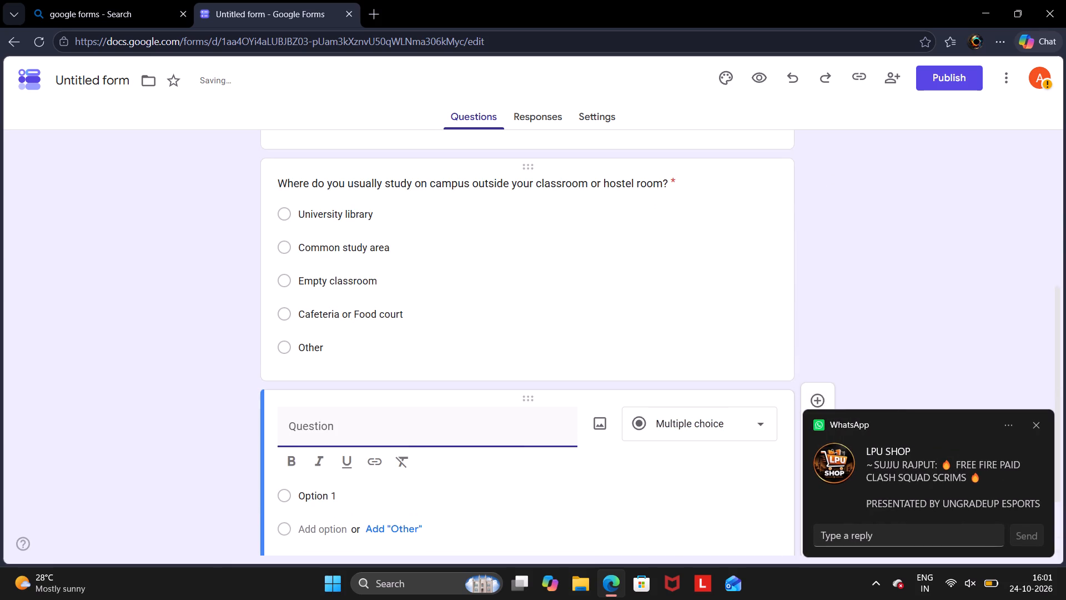
scroll(646, 311, "down", 2)
left_click(667, 326)
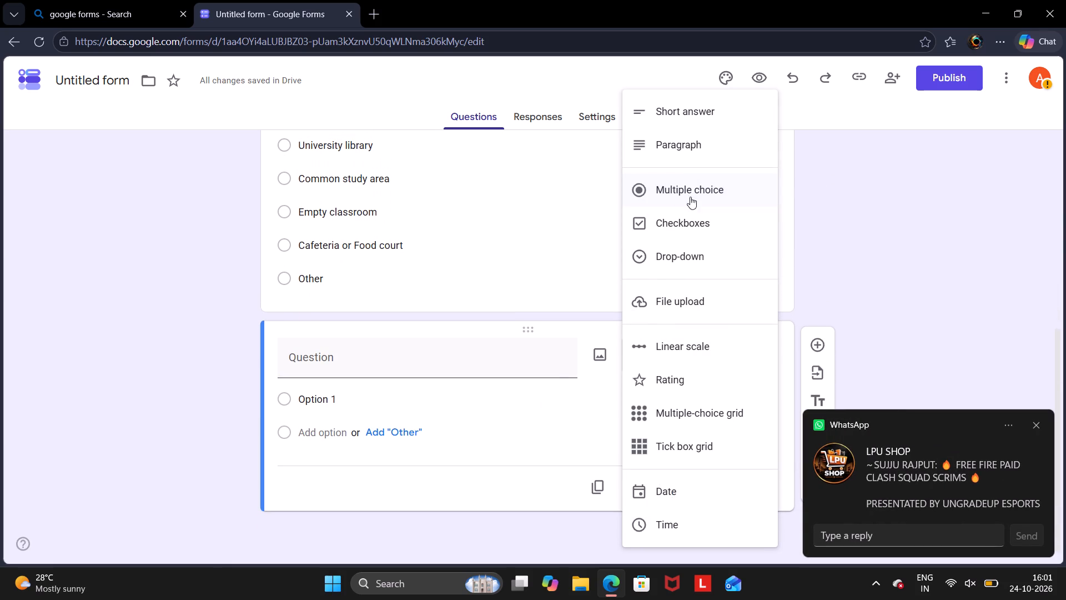
left_click(681, 117)
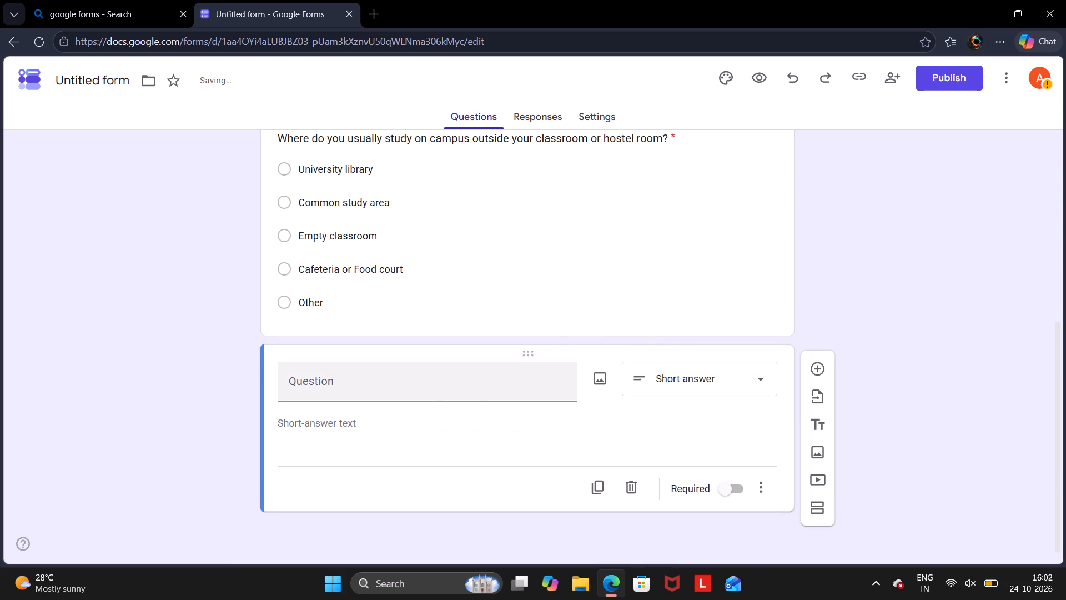
Open the empty title of the new short-answer question for editing.
left_click(545, 374)
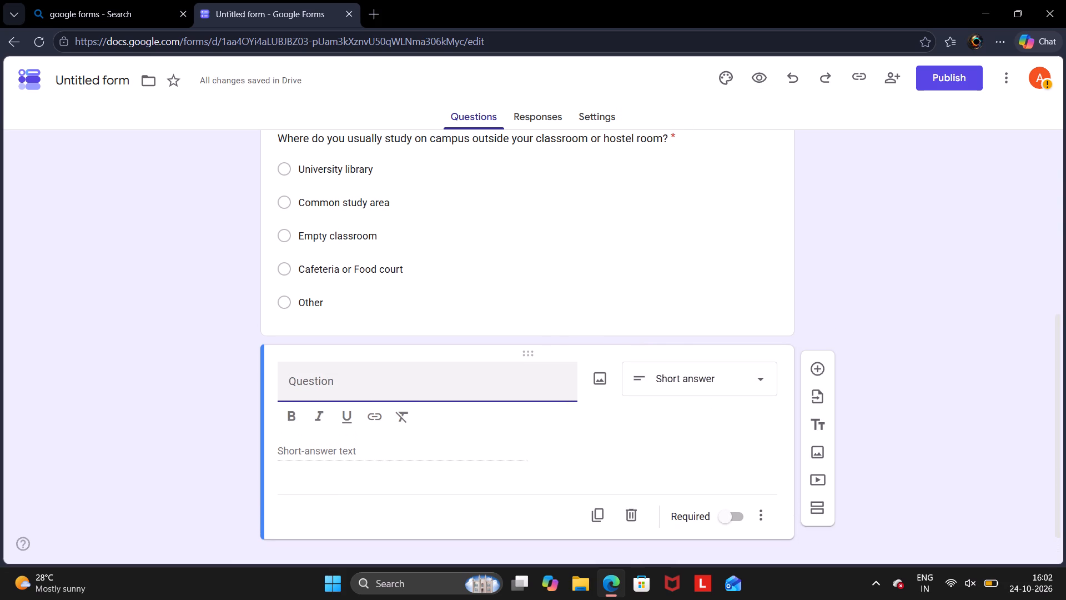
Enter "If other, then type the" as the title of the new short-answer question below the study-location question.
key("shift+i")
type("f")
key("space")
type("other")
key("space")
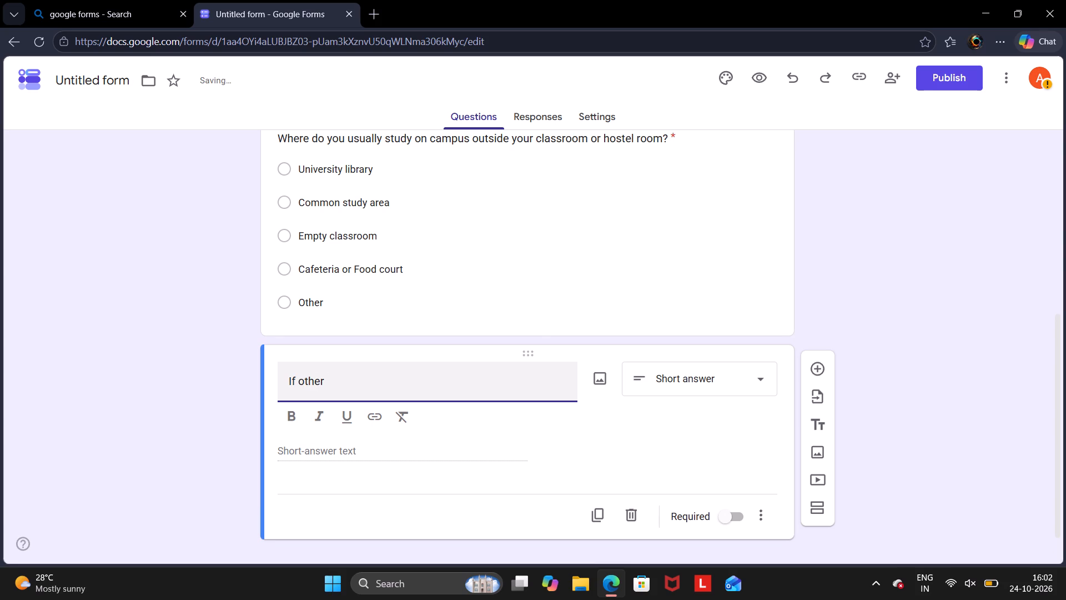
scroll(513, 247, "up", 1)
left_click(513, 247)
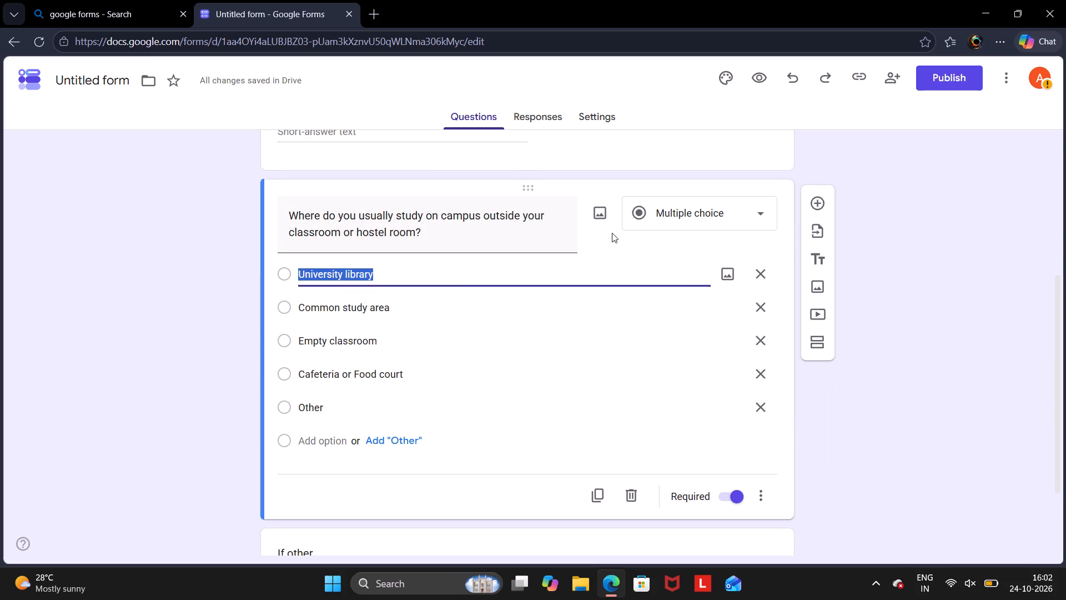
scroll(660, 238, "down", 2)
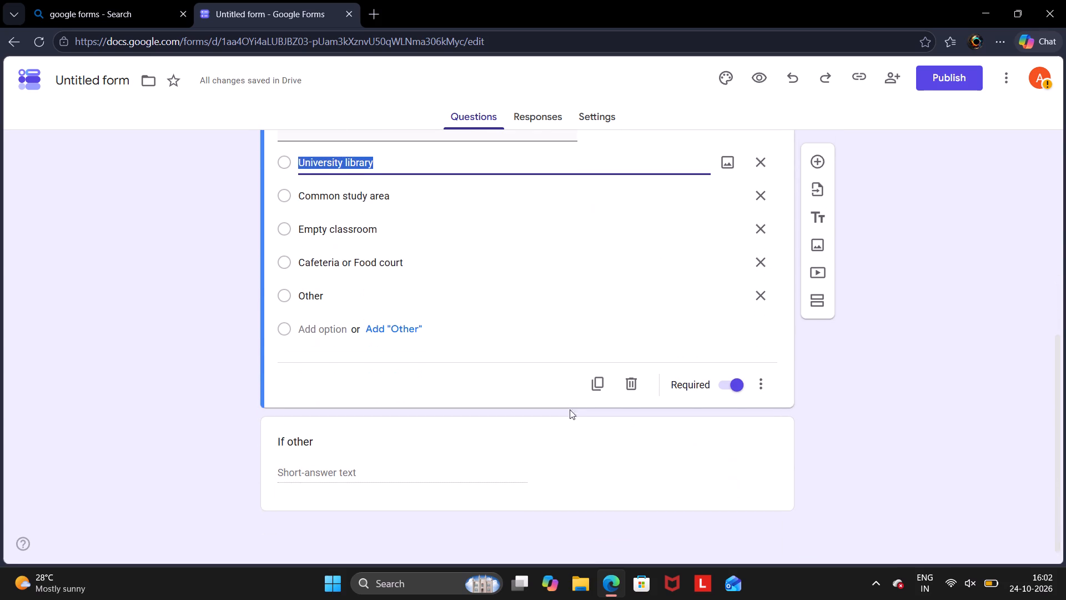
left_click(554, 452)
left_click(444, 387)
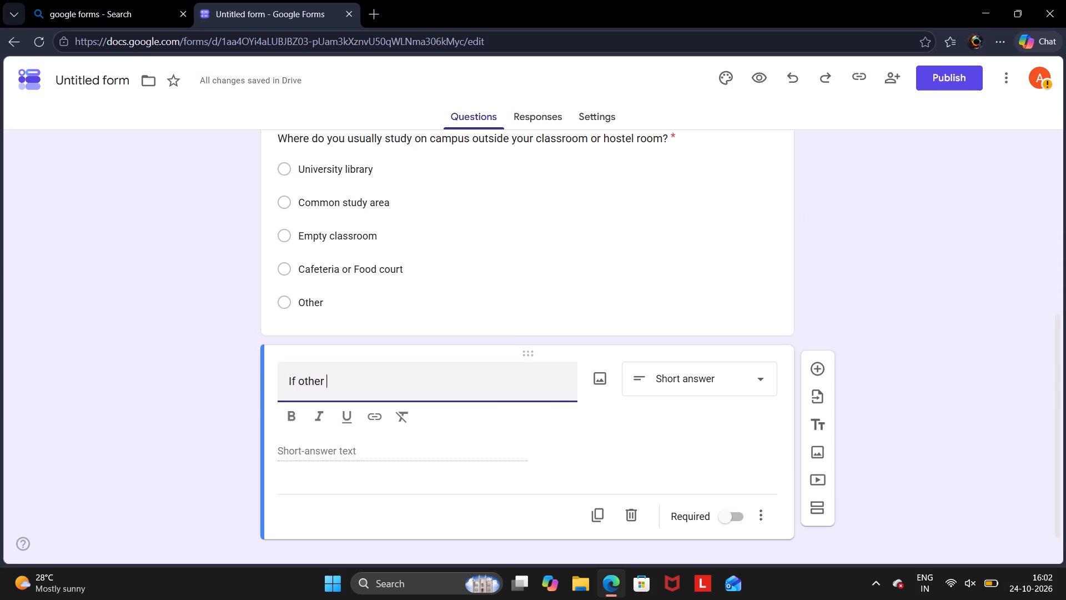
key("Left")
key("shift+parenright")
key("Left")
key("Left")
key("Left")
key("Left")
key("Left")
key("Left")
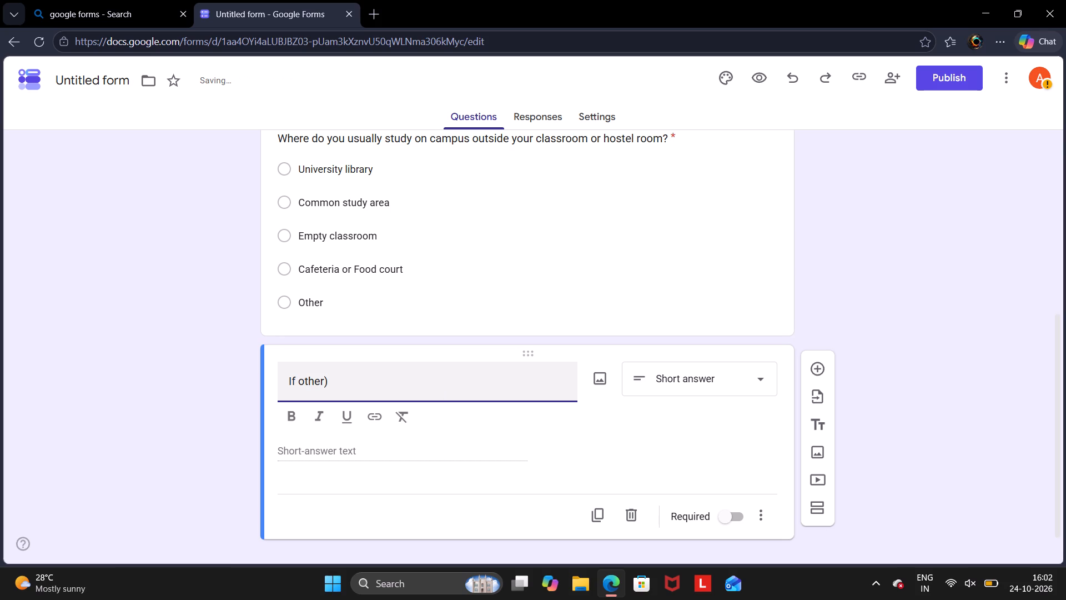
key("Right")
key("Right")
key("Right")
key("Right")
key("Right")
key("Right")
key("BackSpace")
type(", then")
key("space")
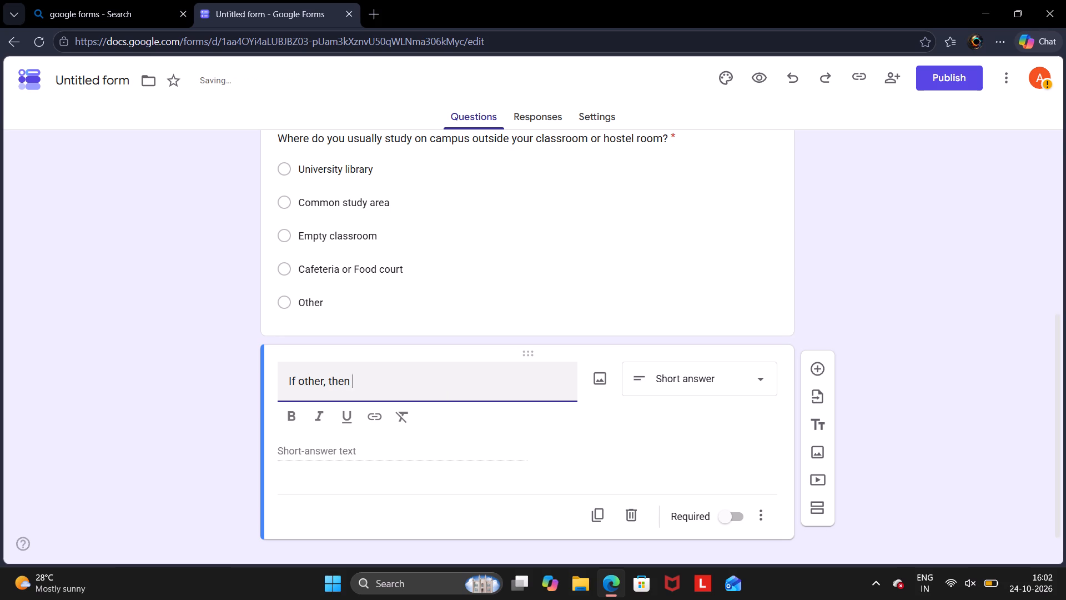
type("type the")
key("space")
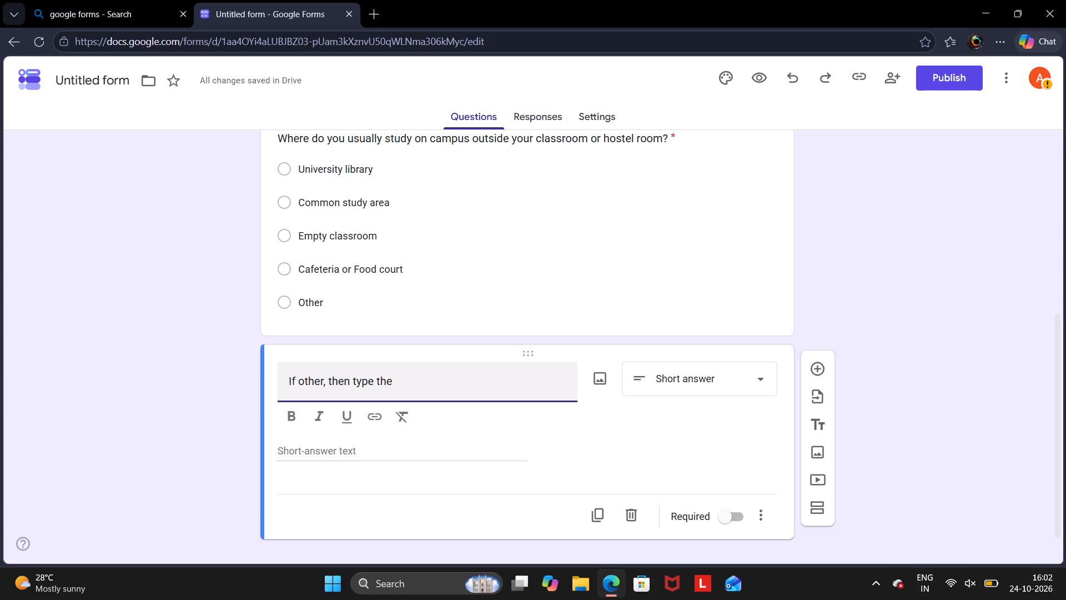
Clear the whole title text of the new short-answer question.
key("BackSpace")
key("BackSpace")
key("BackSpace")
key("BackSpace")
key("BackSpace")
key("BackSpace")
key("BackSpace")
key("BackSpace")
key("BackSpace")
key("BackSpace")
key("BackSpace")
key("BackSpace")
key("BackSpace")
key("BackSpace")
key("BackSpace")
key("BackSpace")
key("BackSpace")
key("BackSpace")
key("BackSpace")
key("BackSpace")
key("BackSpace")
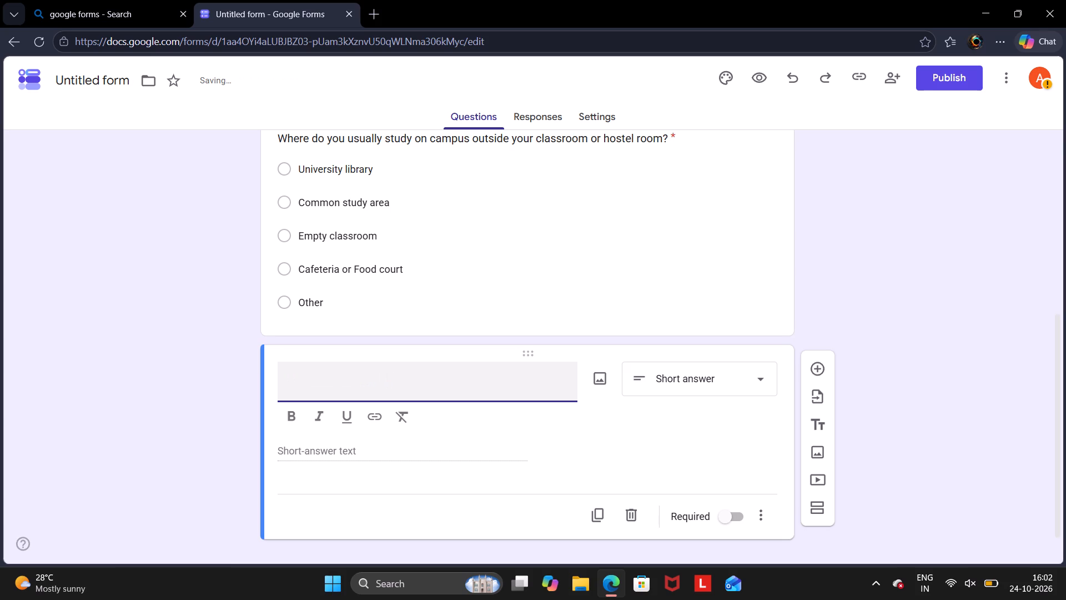
Change the new untitled question's type to Multiple choice.
left_click(683, 378)
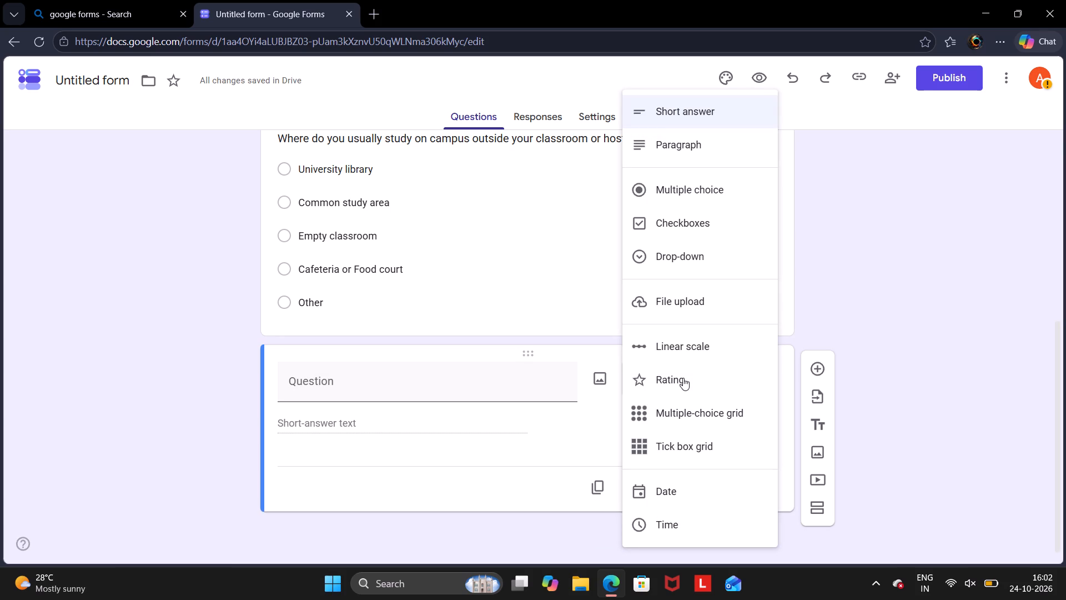
left_click(697, 195)
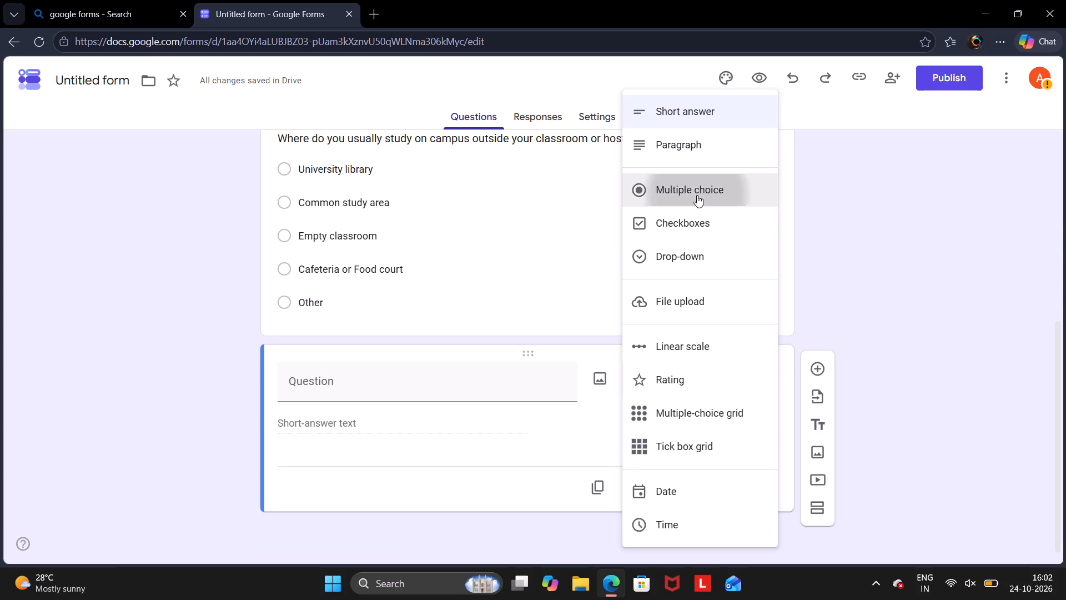
Title the new multiple-choice question "How often do you study on campus outside your classroom or hostel room?".
left_click(513, 382)
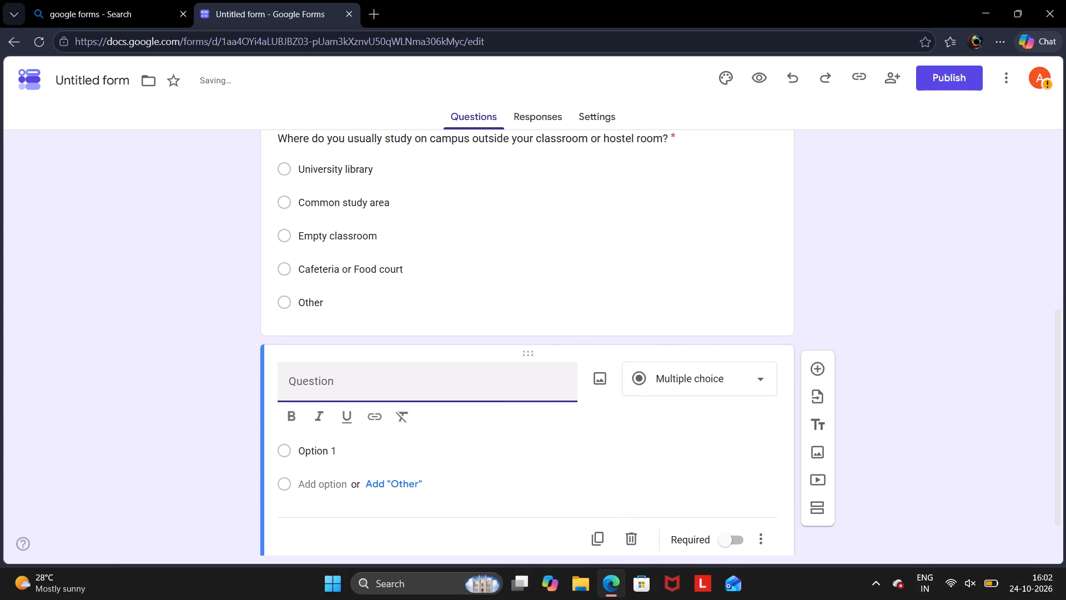
type("How")
key("space")
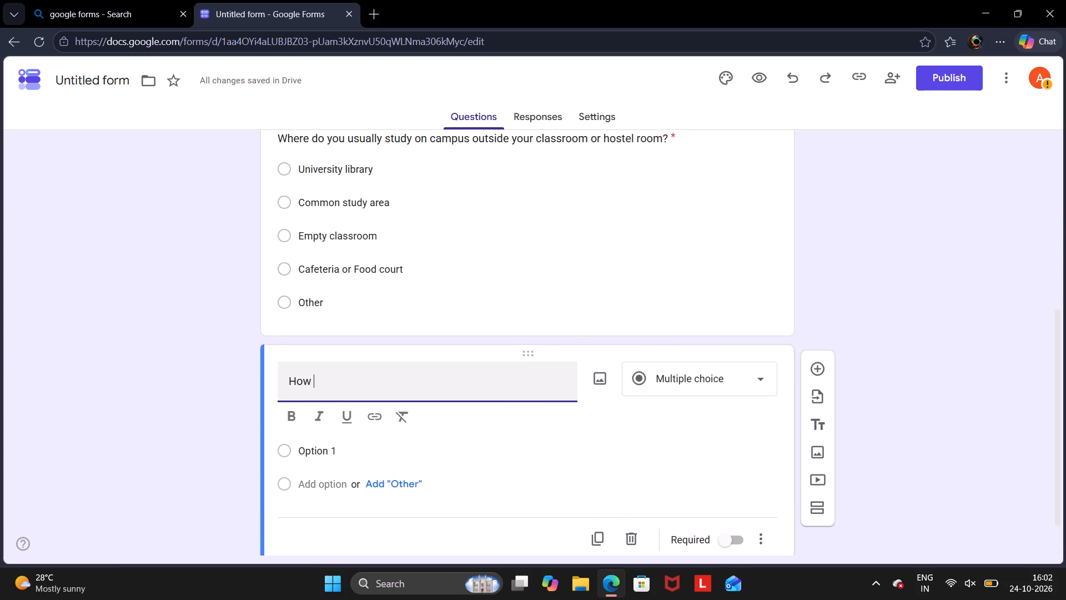
type("often")
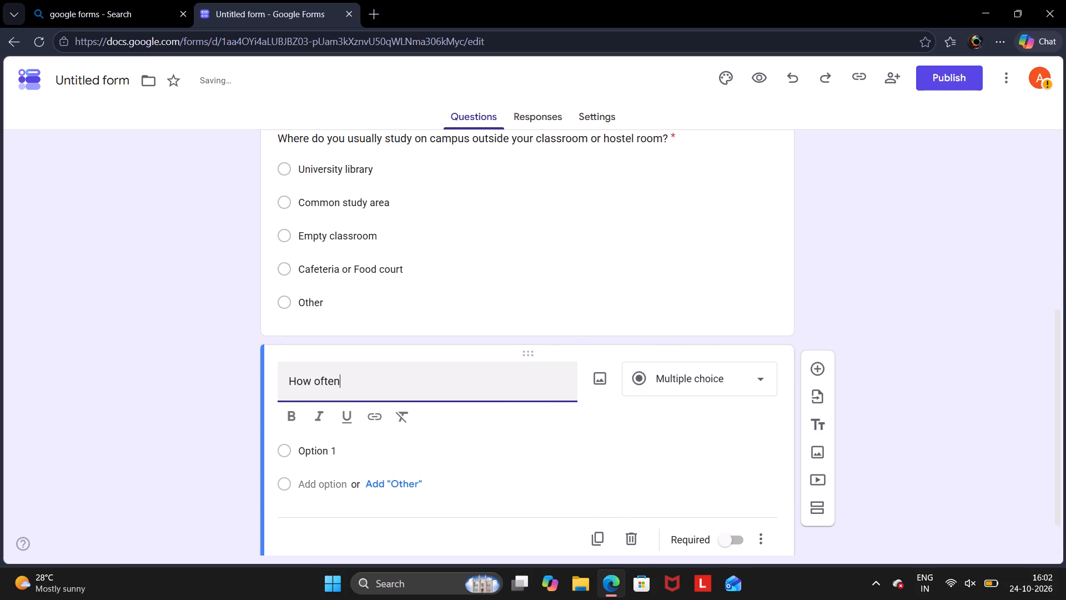
key("space")
type("do")
key("space")
type("you")
key("space")
key("s")
type("tudy")
key("space")
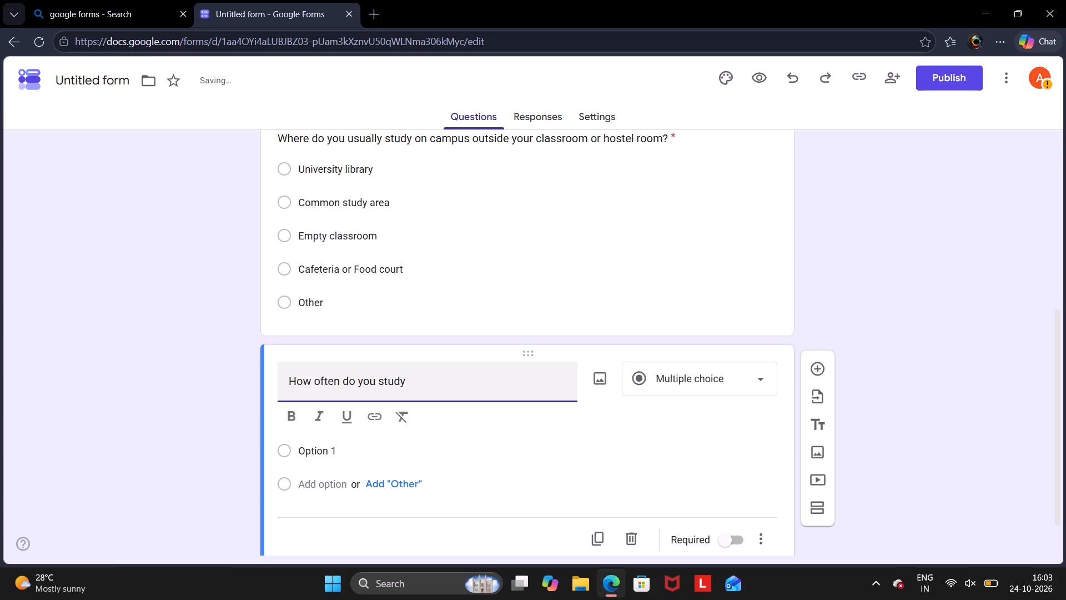
type("on campus")
key("space")
type("outside")
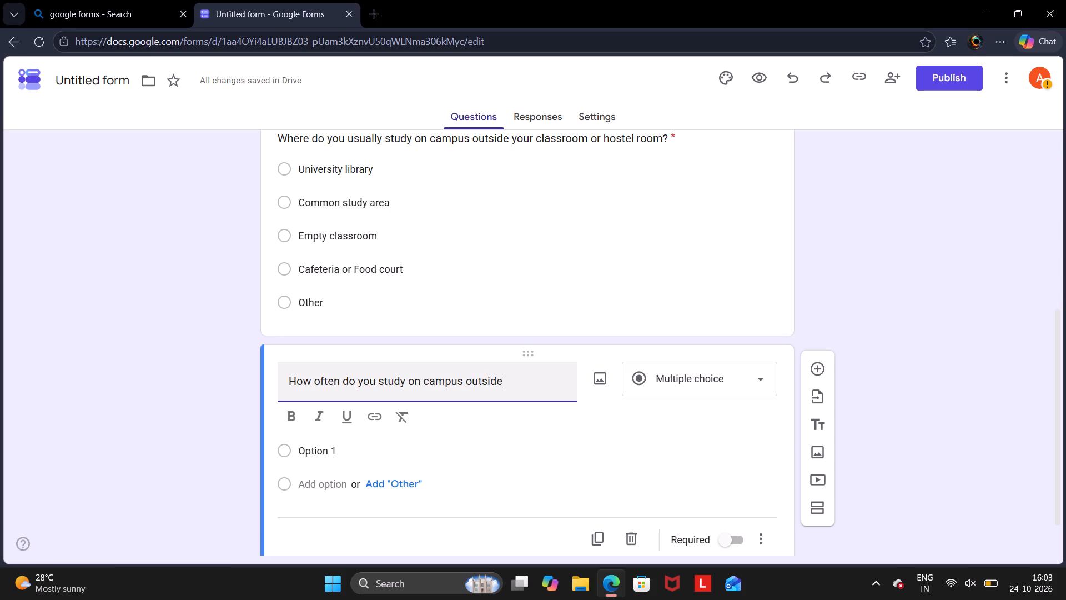
key("space")
type("our")
key("space")
key("BackSpace")
key("BackSpace")
key("BackSpace")
key("BackSpace")
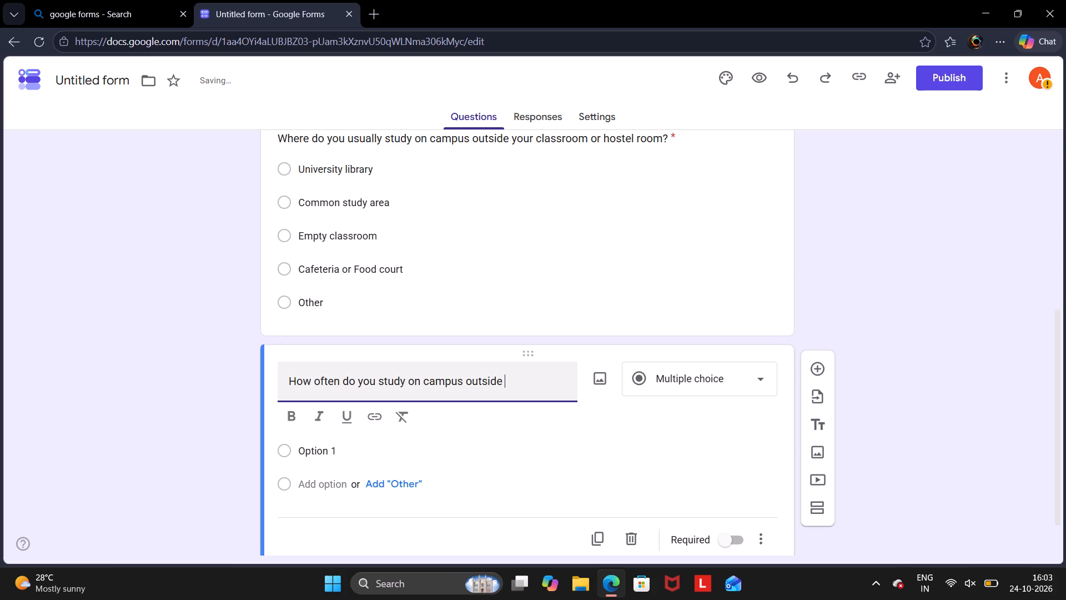
type("your")
key("space")
type("classrom")
key("space")
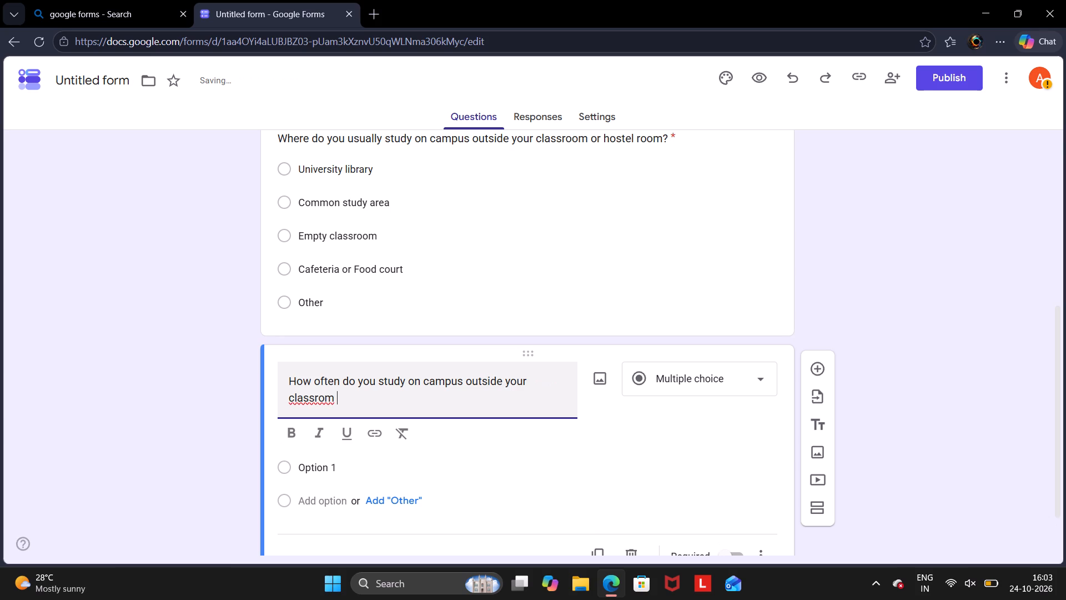
key("BackSpace")
key("BackSpace")
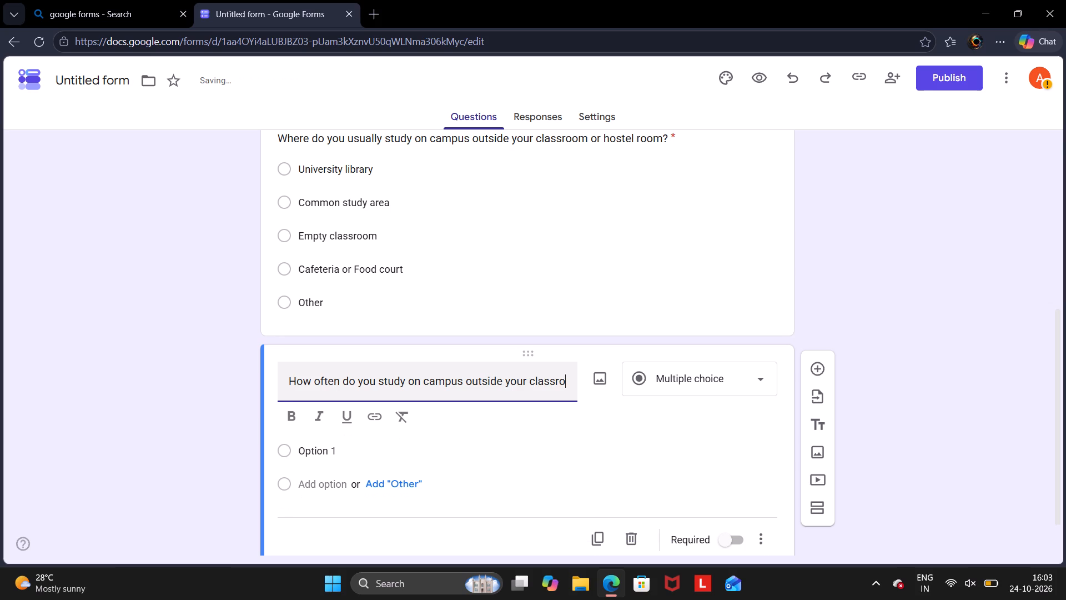
key("o")
type("m")
key("space")
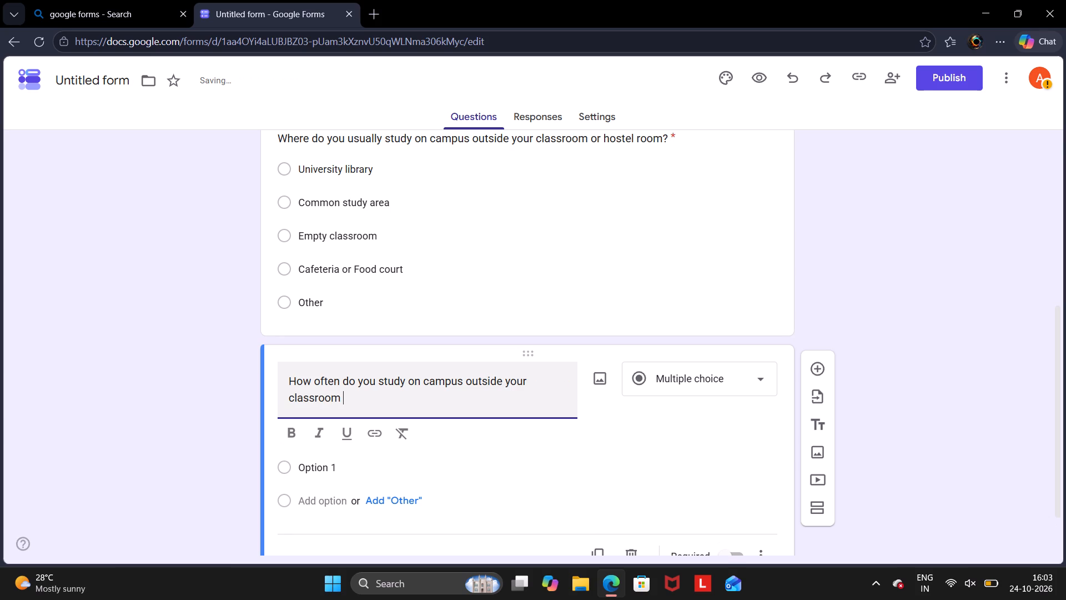
type("or")
key("space")
type("hostle")
key("space")
type("roo")
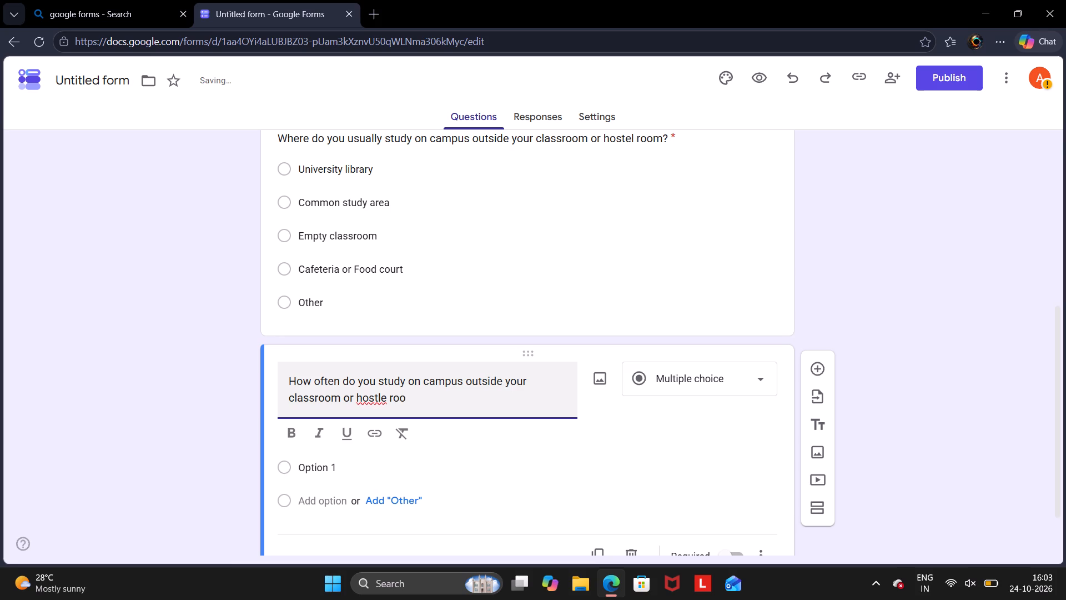
key("m")
key("Left")
key("Left")
key("Left")
key("Left")
key("Left")
key("BackSpace")
key("BackSpace")
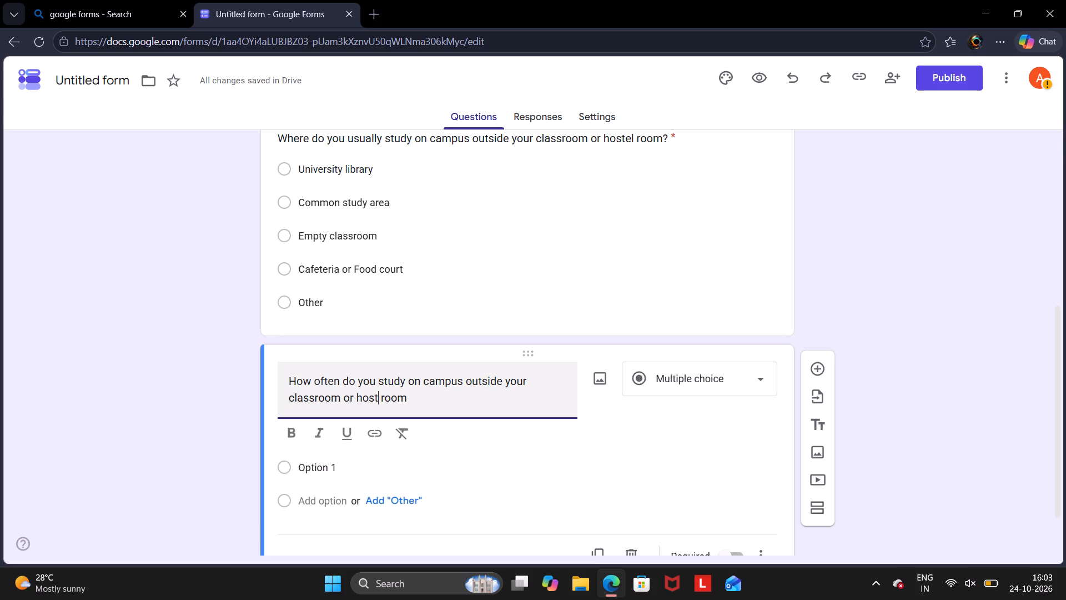
type("el")
key("Right")
key("Right")
key("Right")
key("Right")
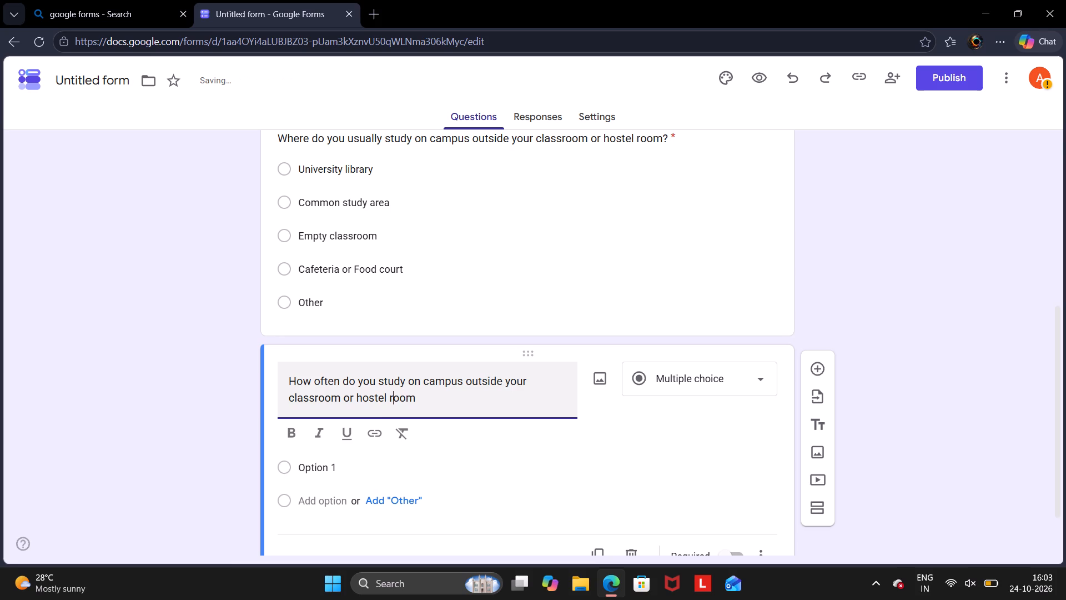
key("Right")
key("shift+question")
Set the study-frequency question's first answer option to "Every day".
left_click(344, 467)
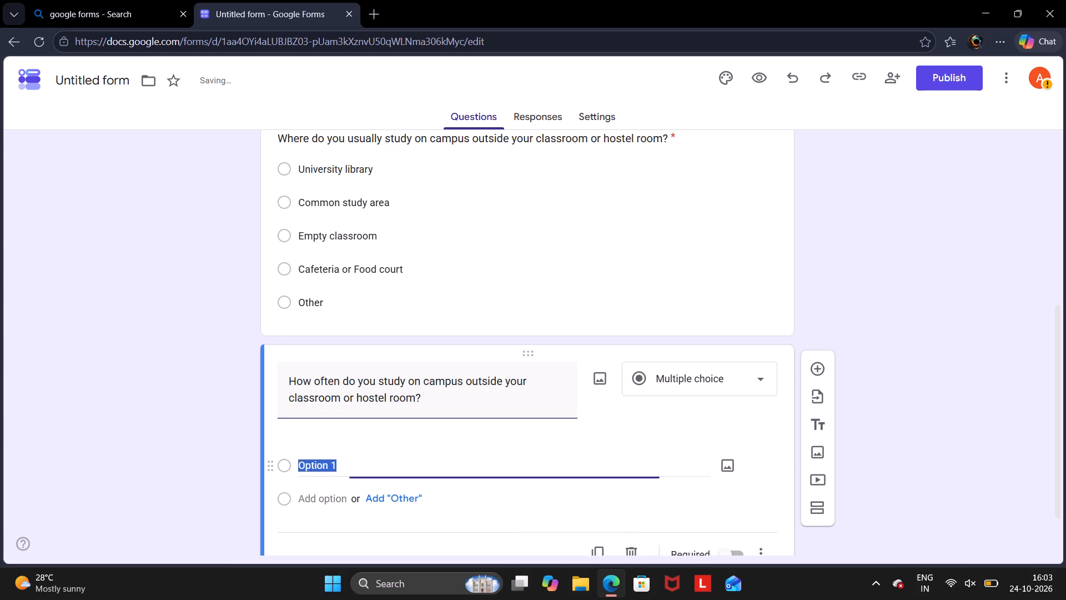
key("BackSpace")
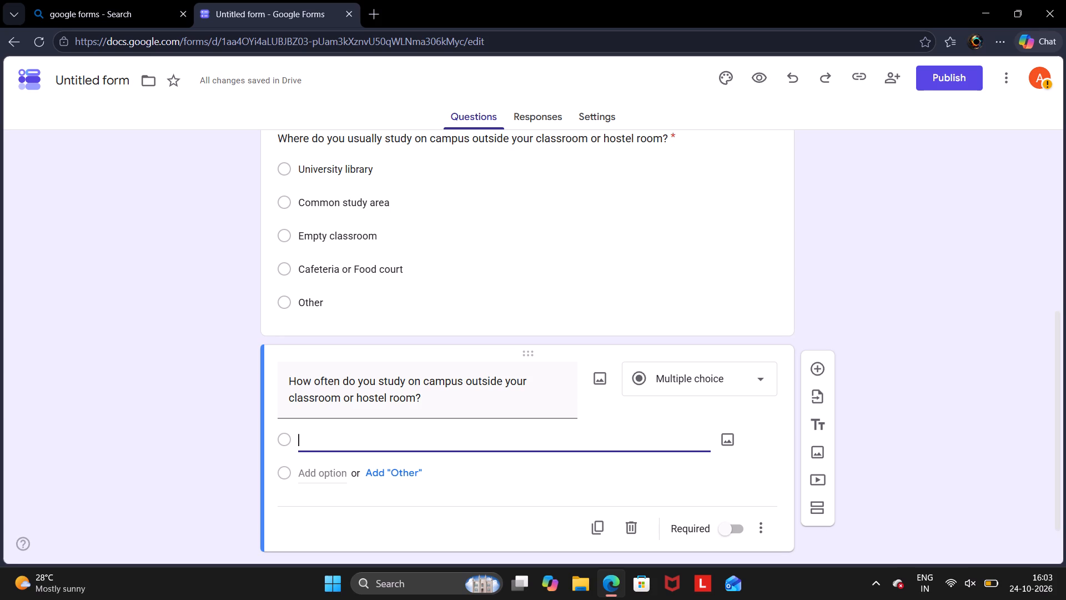
key("shift+e")
type("very")
key("space")
type("day")
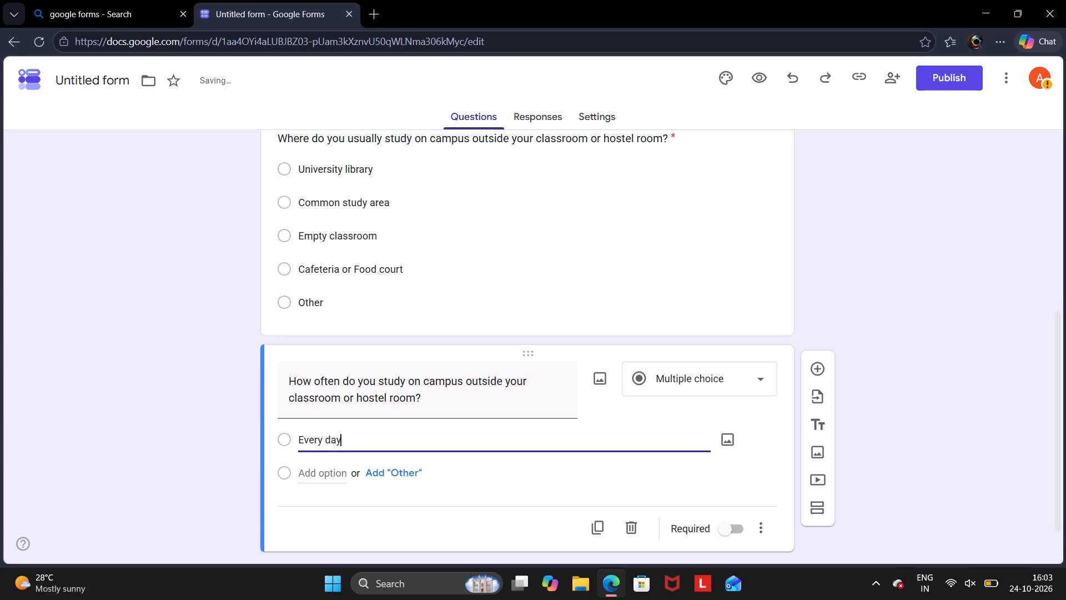
Add "3-5 days a week" as the second answer option of the study-frequency question.
left_click(338, 477)
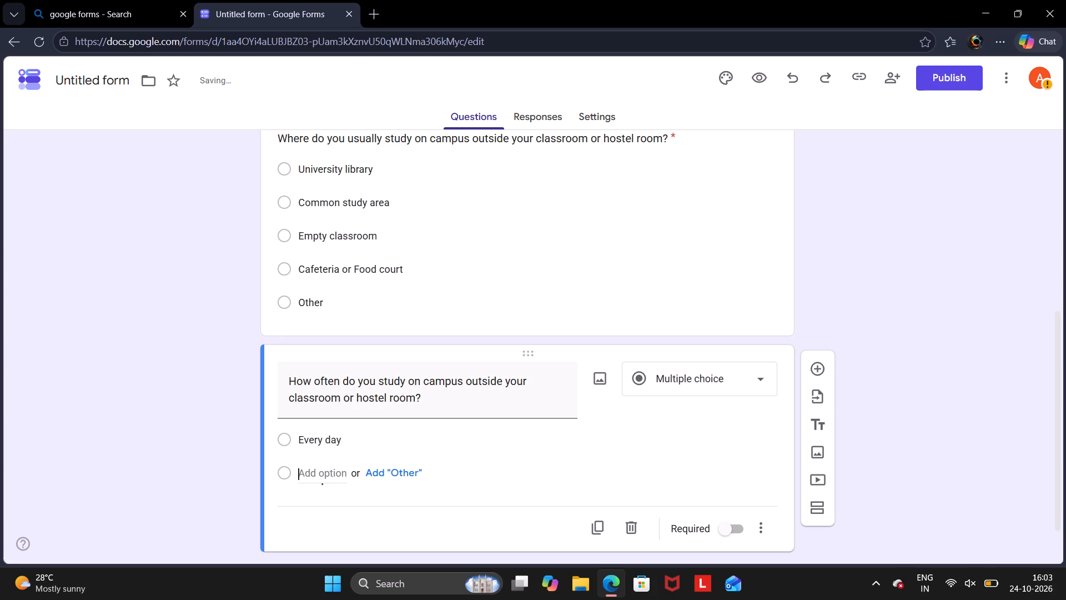
key("BackSpace")
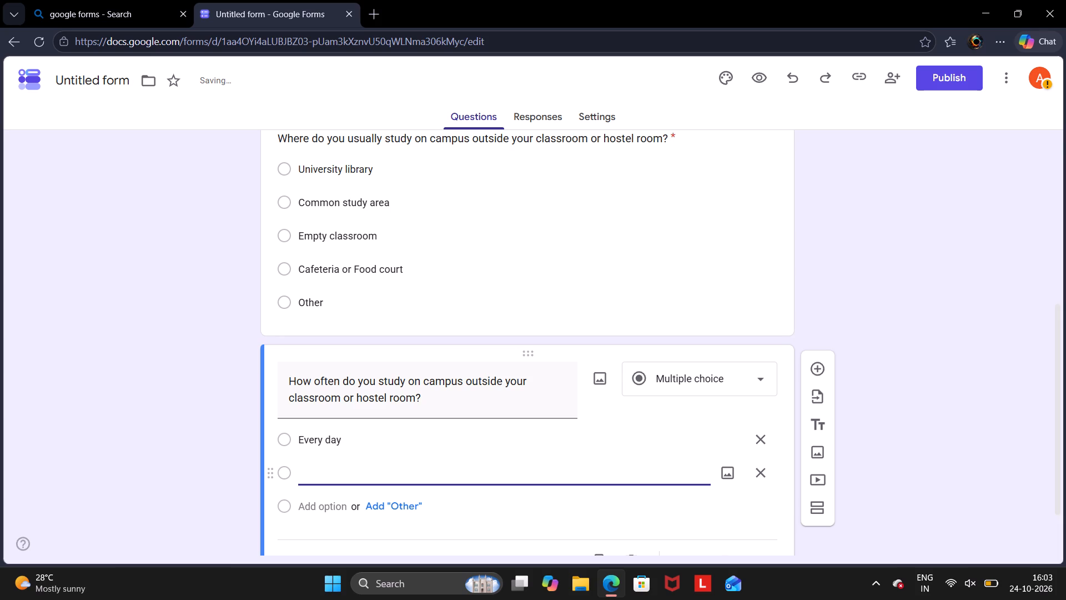
key("3")
key("minus")
key("5")
key("space")
type("ad")
key("BackSpace")
key("BackSpace")
type("dav")
key("BackSpace")
type("ys")
key("space")
type("a")
key("space")
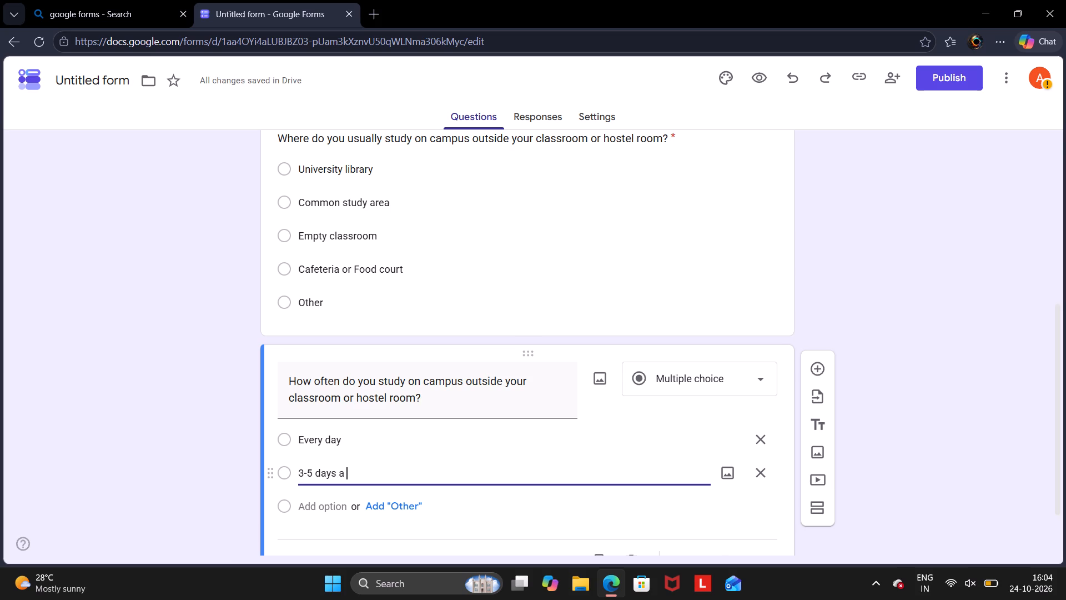
type("week")
key("space")
left_click_drag(531, 350, 511, 359)
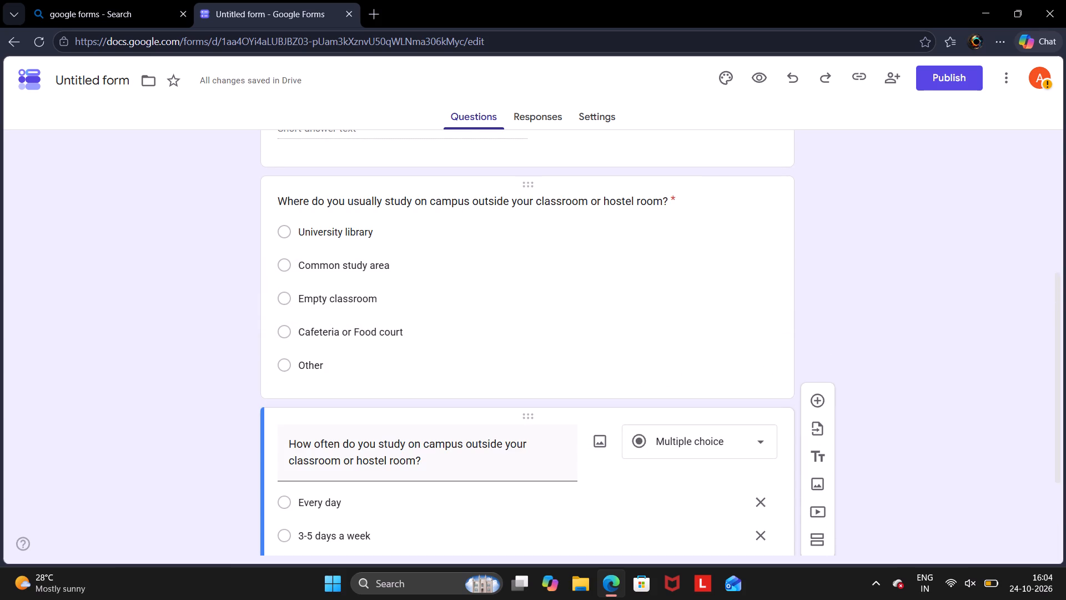
Add "1-2 days a week" as the third answer option of the study-frequency question.
scroll(511, 359, "down", 3)
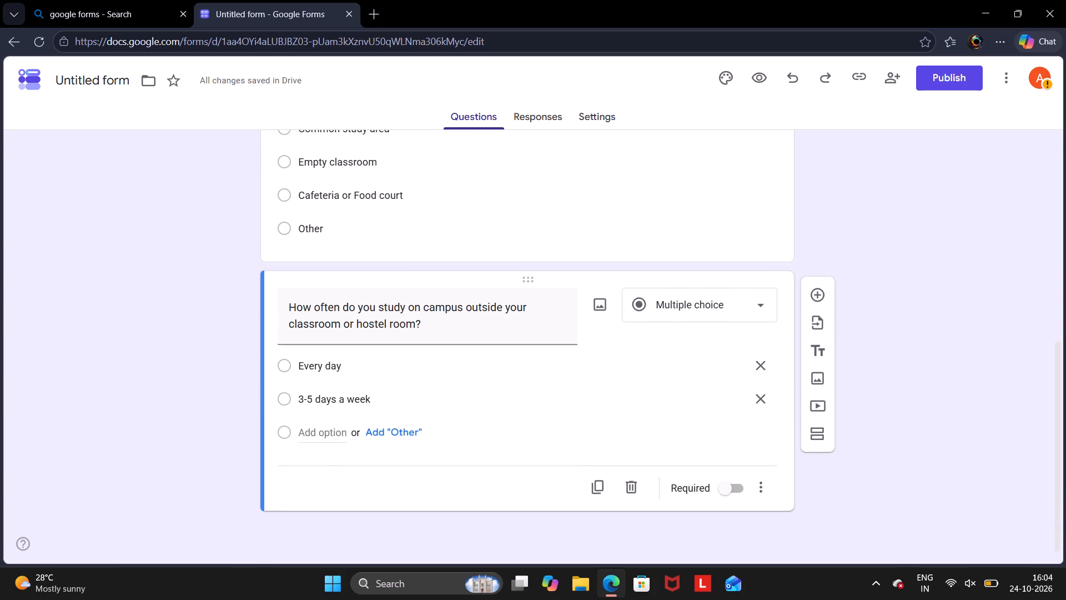
left_click(334, 436)
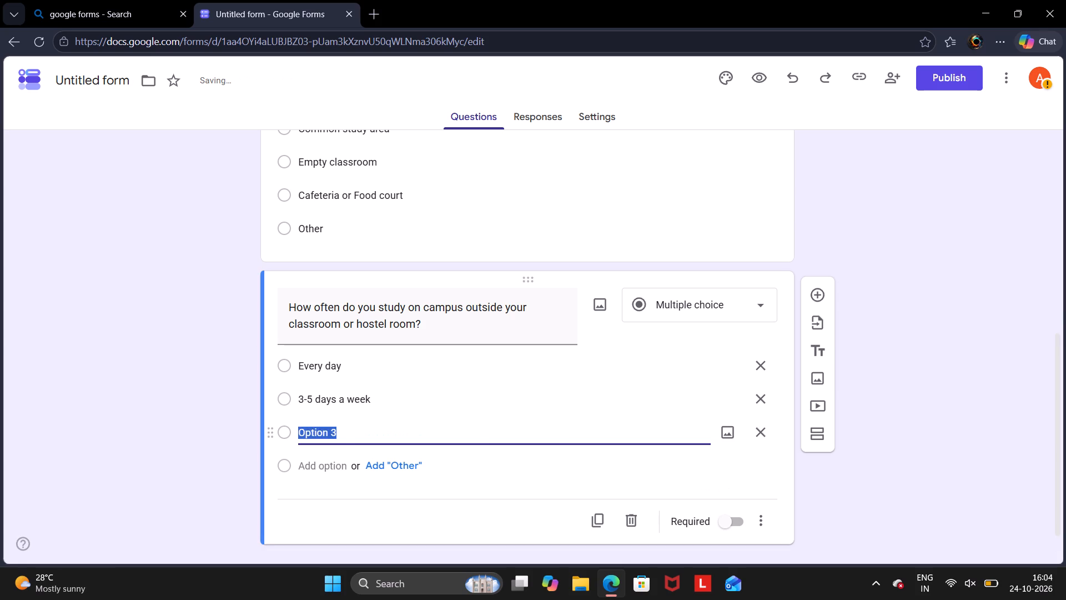
key("BackSpace")
type("1-2")
key("space")
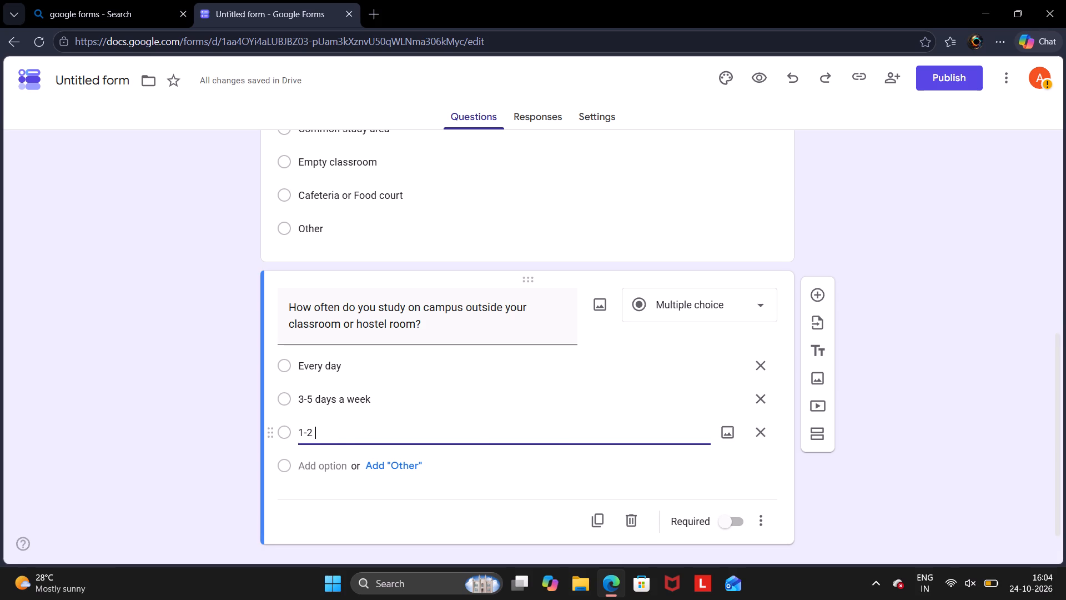
type("days")
key("space")
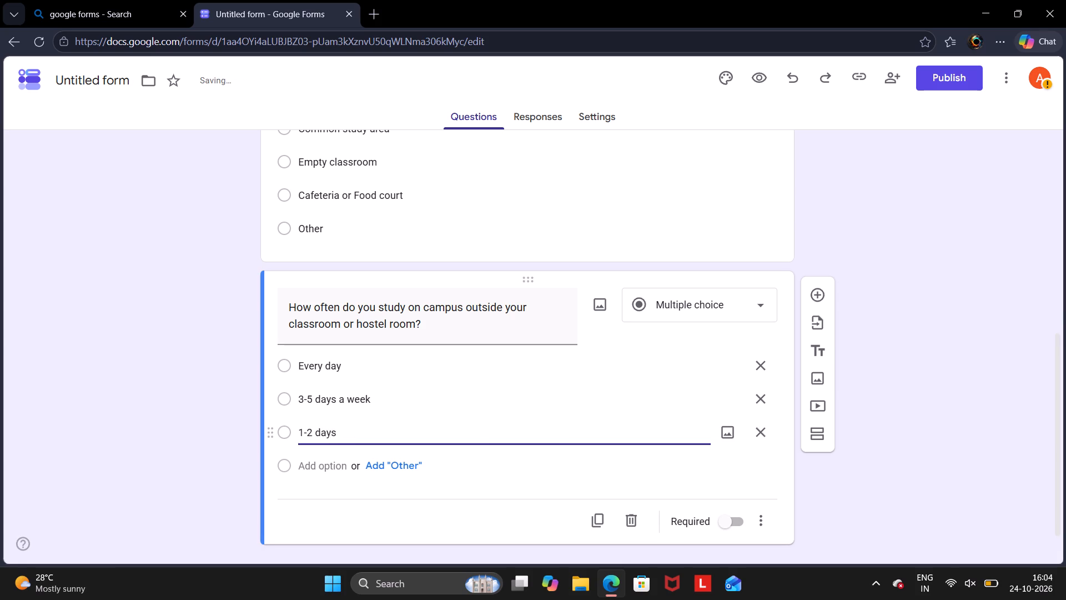
type("a")
key("space")
type("week")
key("space")
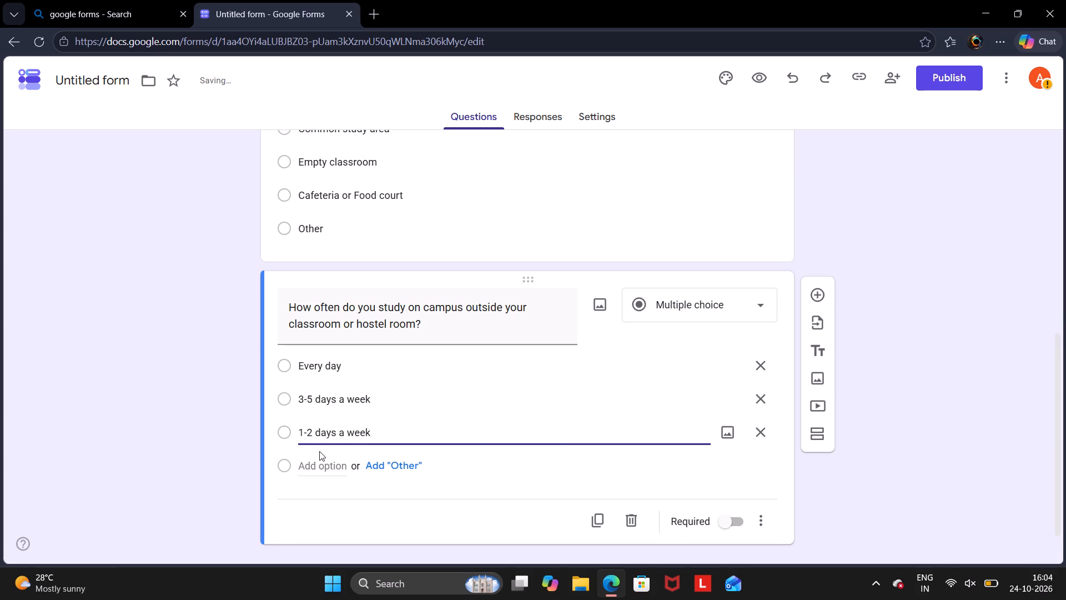
Add "Rarely" as the fourth answer option of the study-frequency question.
left_click(318, 457)
left_click(318, 466)
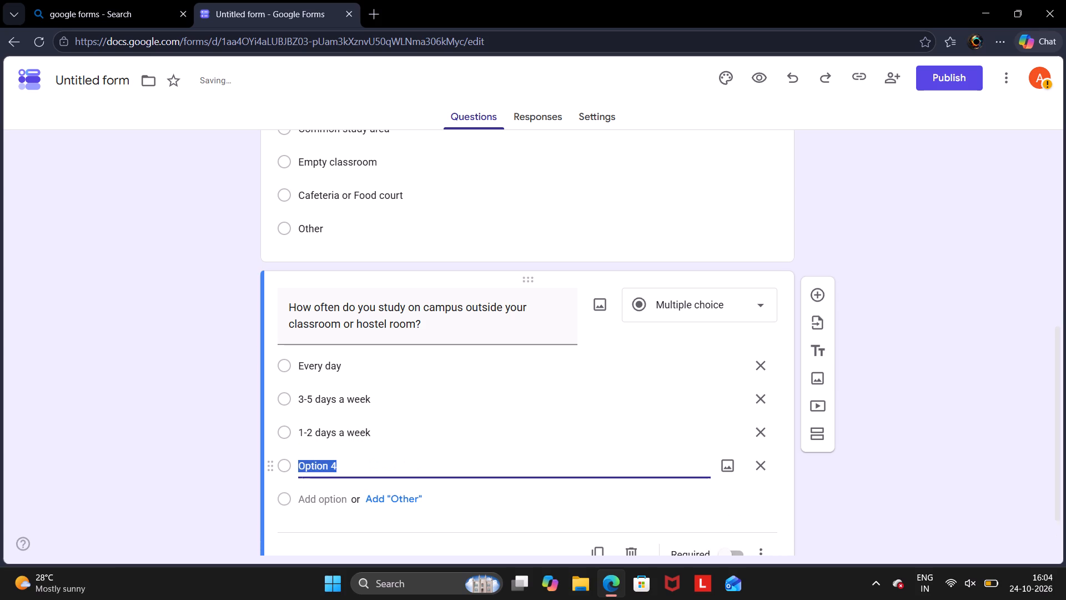
key("BackSpace")
type("rarel")
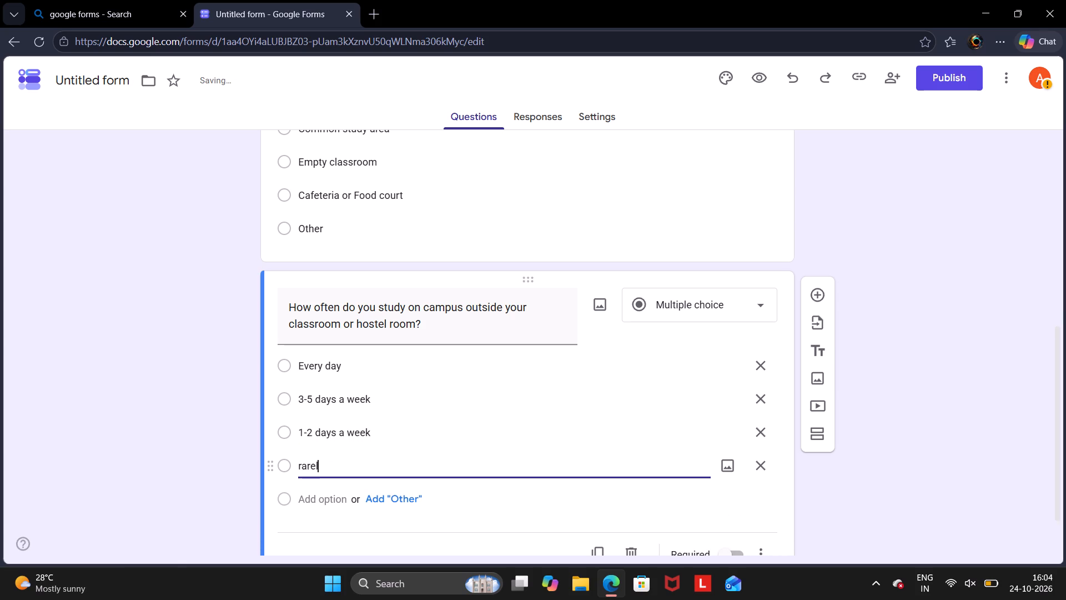
key("BackSpace")
key("BackSpace")
key("BackSpace")
key("BackSpace")
key("BackSpace")
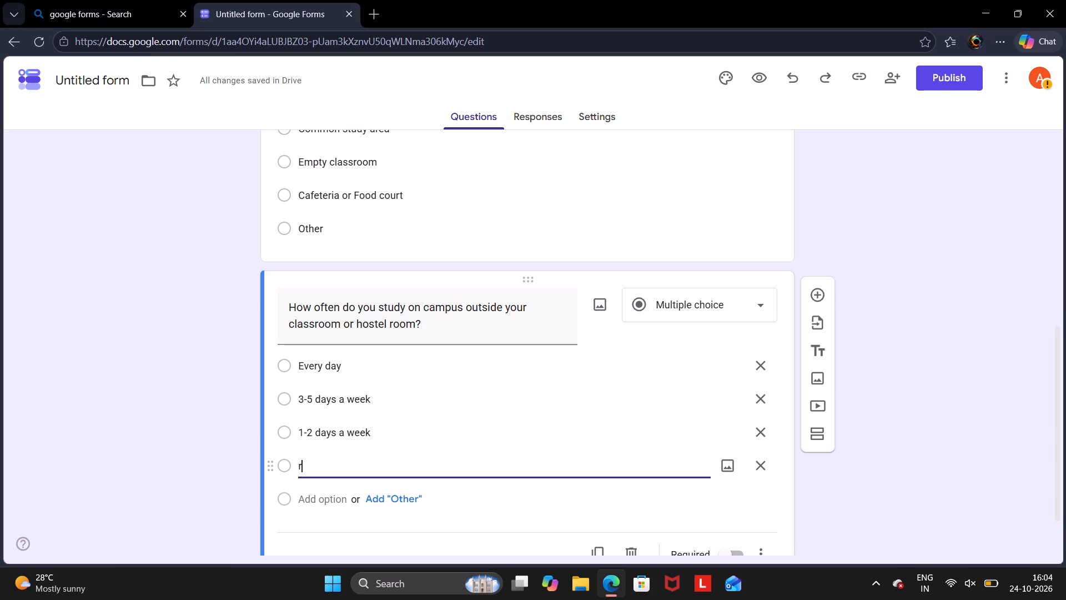
key("BackSpace")
key("r")
key("BackSpace")
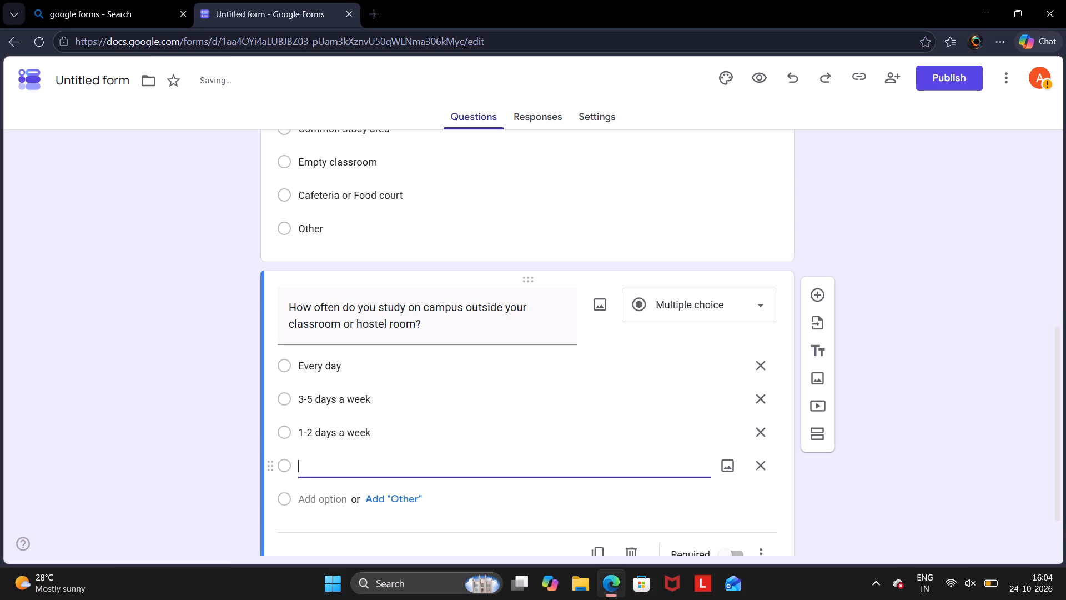
key("shift+r")
type("arely")
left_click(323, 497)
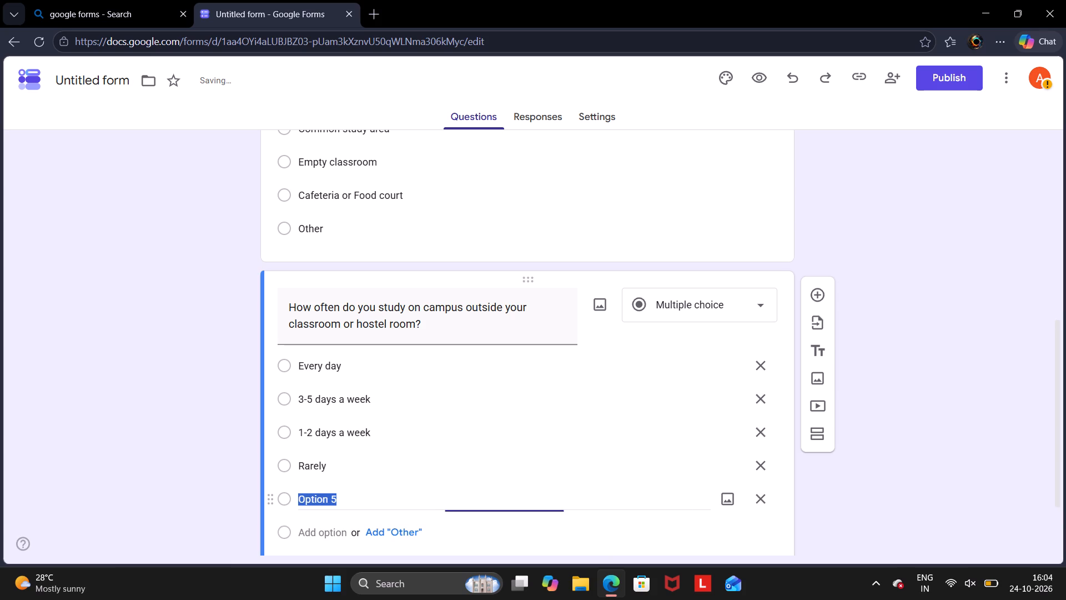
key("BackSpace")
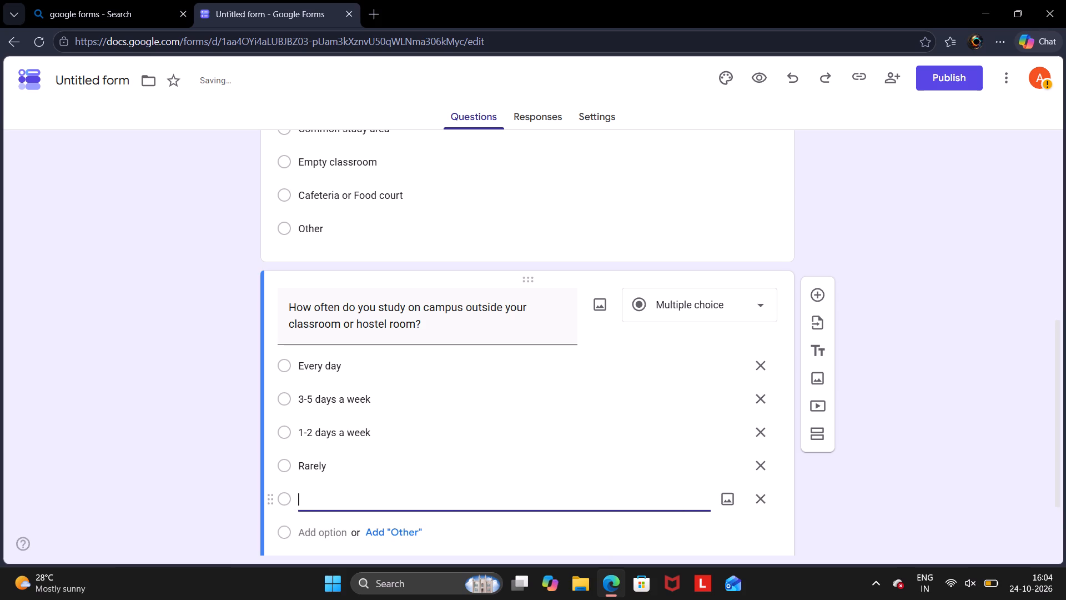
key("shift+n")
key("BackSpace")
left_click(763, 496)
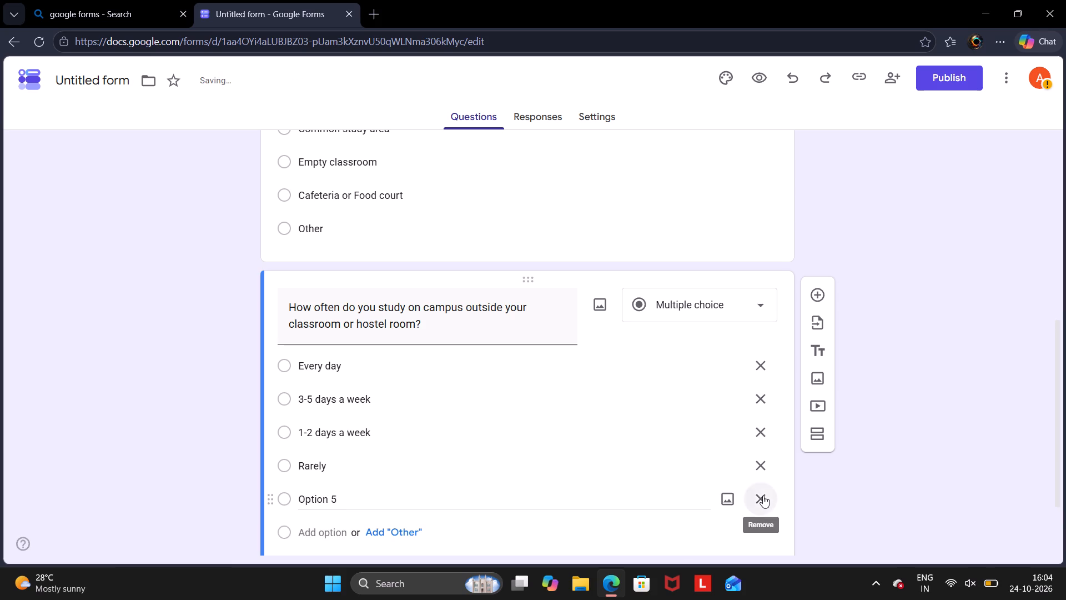
Replace the study-frequency question's fourth answer option with "Never".
key("BackSpace")
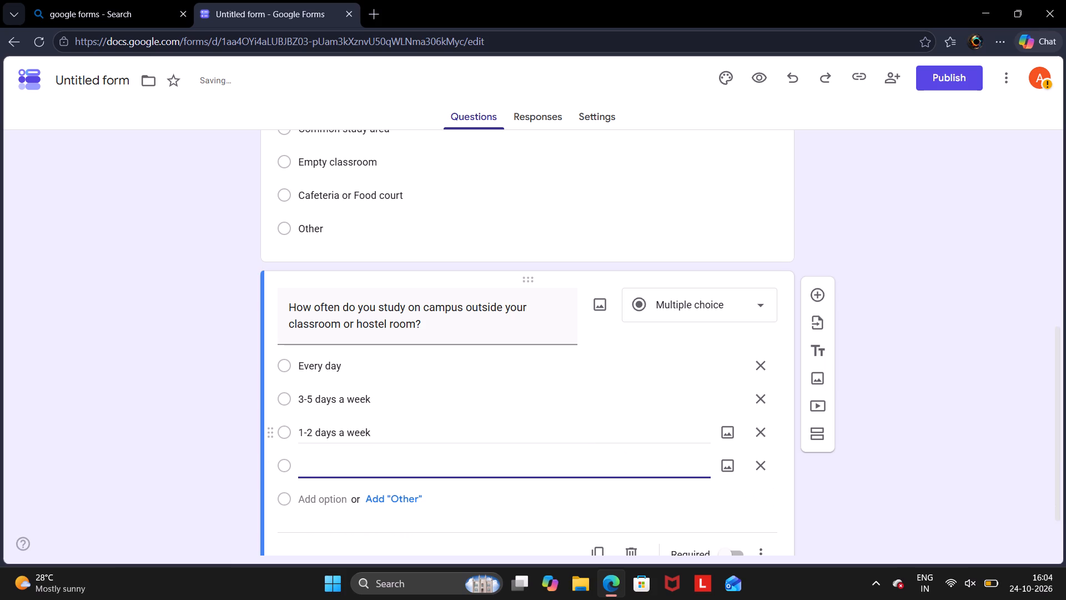
type("Never")
Make the study-frequency question required.
scroll(515, 391, "down", 3)
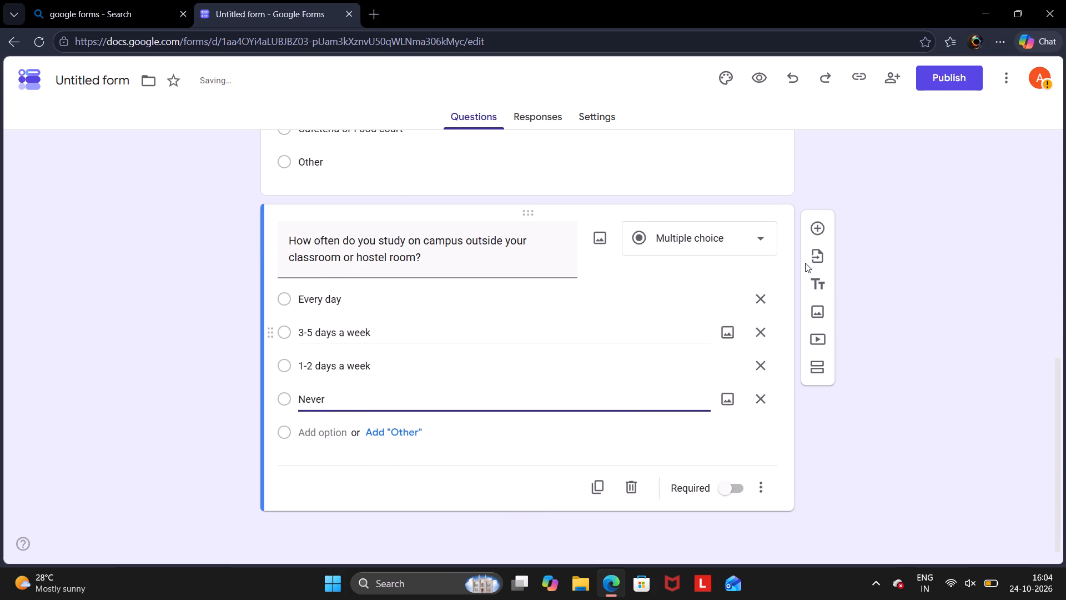
left_click(718, 488)
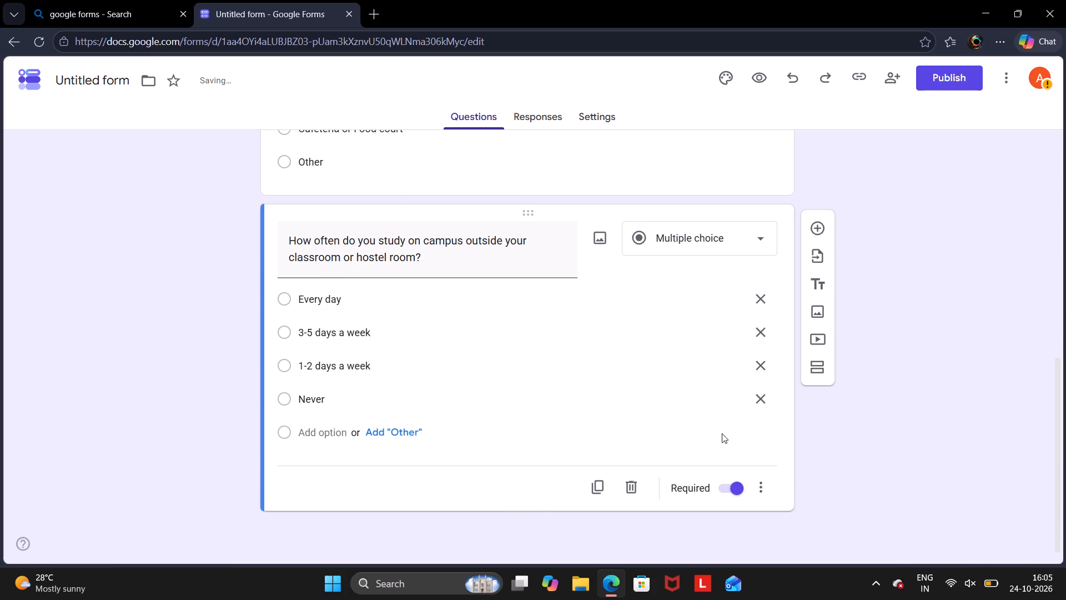
Add a new multiple-choice question reading "What type of study environment do you prefer?" below the study-frequency question.
left_click(813, 223)
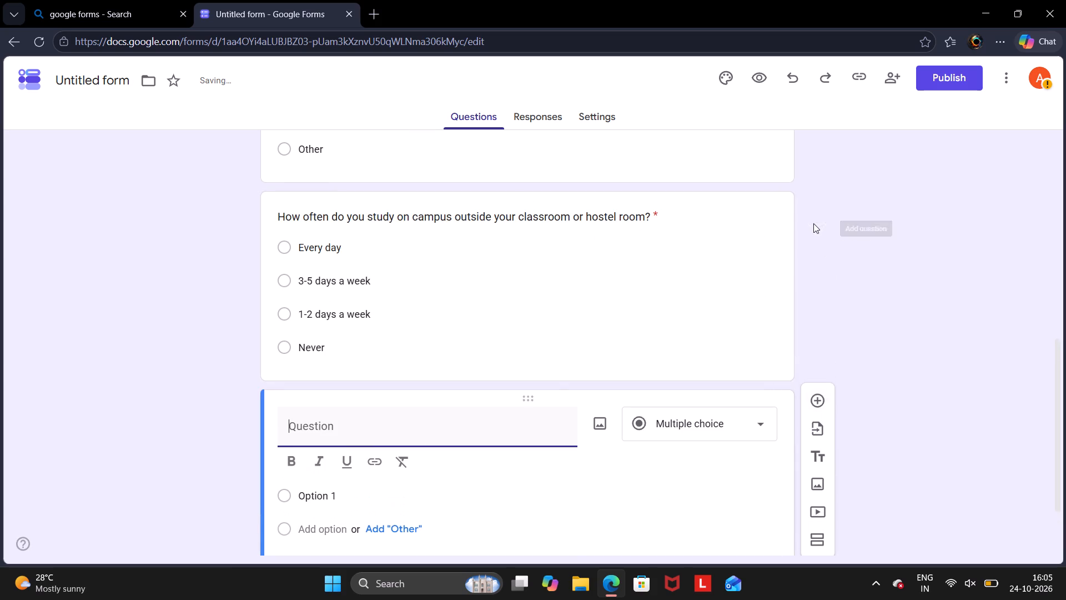
scroll(525, 412, "down", 2)
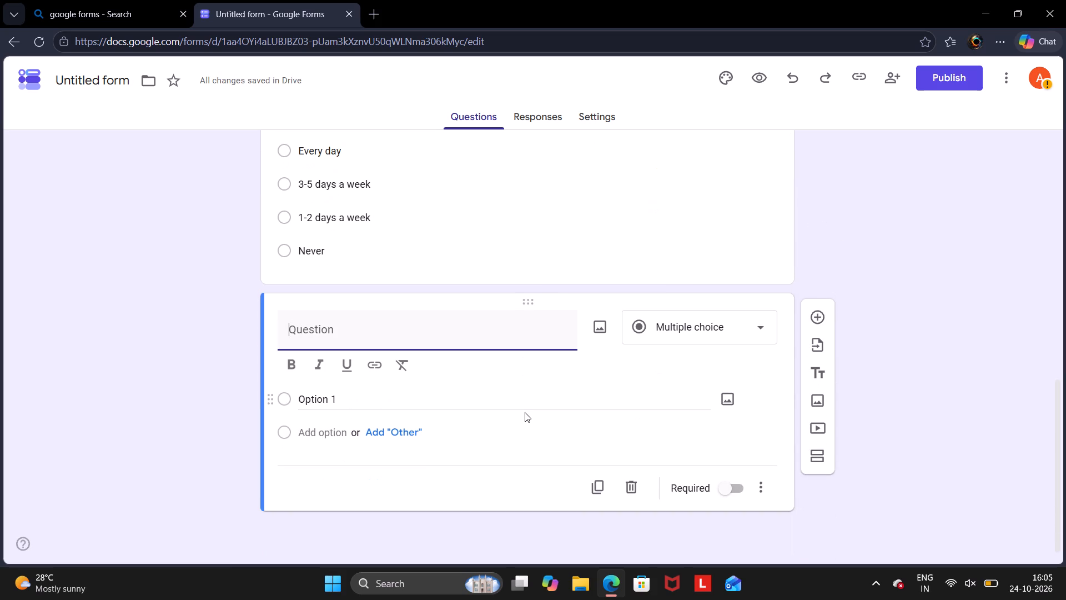
type("What")
key("space")
type("typr")
key("BackSpace")
type("e")
key("space")
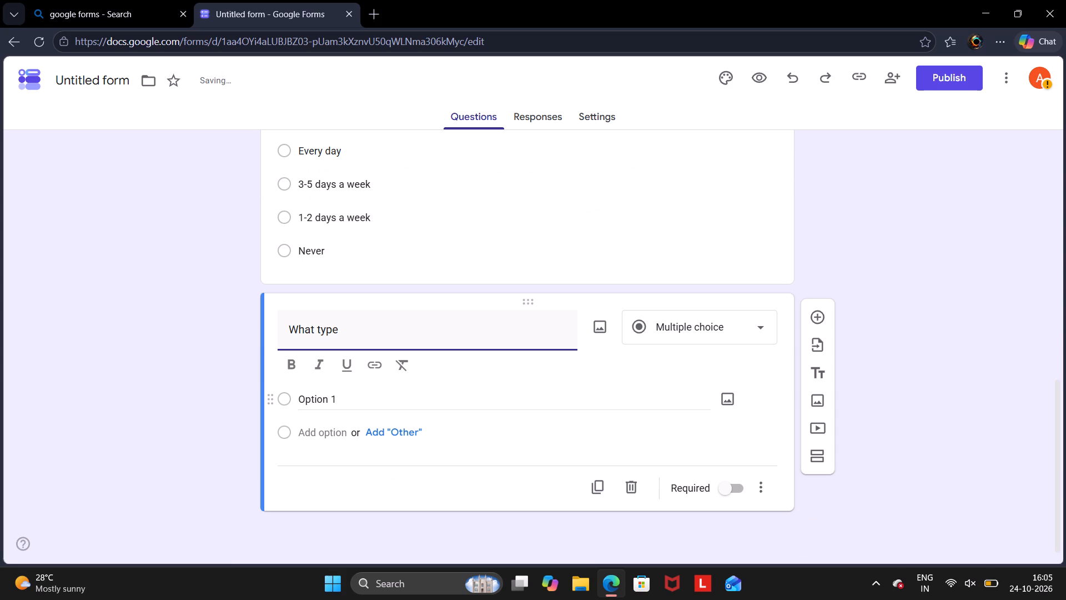
type("of")
key("space")
type("study")
key("space")
type("envir")
type("onment")
key("space")
type("do you prefer")
key("space")
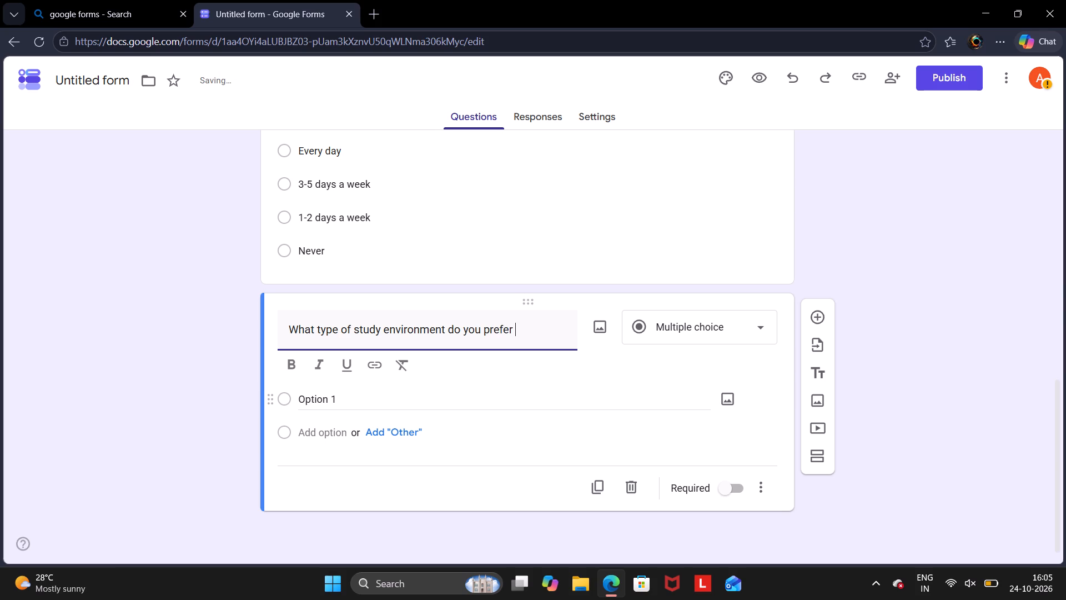
key("shift+question")
key("BackSpace")
key("BackSpace")
key("shift+question")
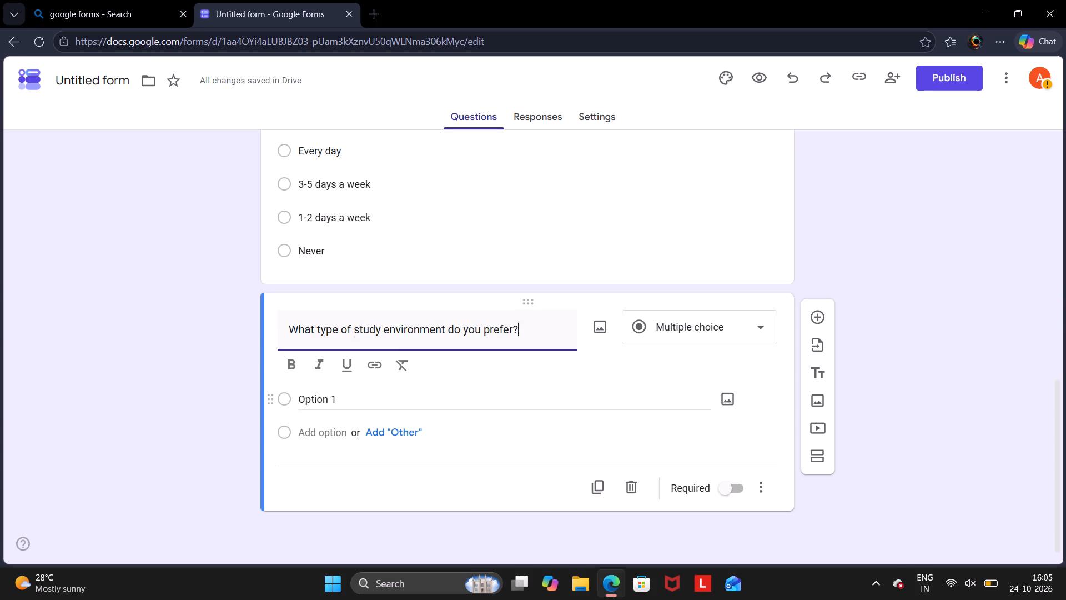
Set the first answer option of the study-environment question to "A quiet place".
left_click(343, 398)
key("BackSpace")
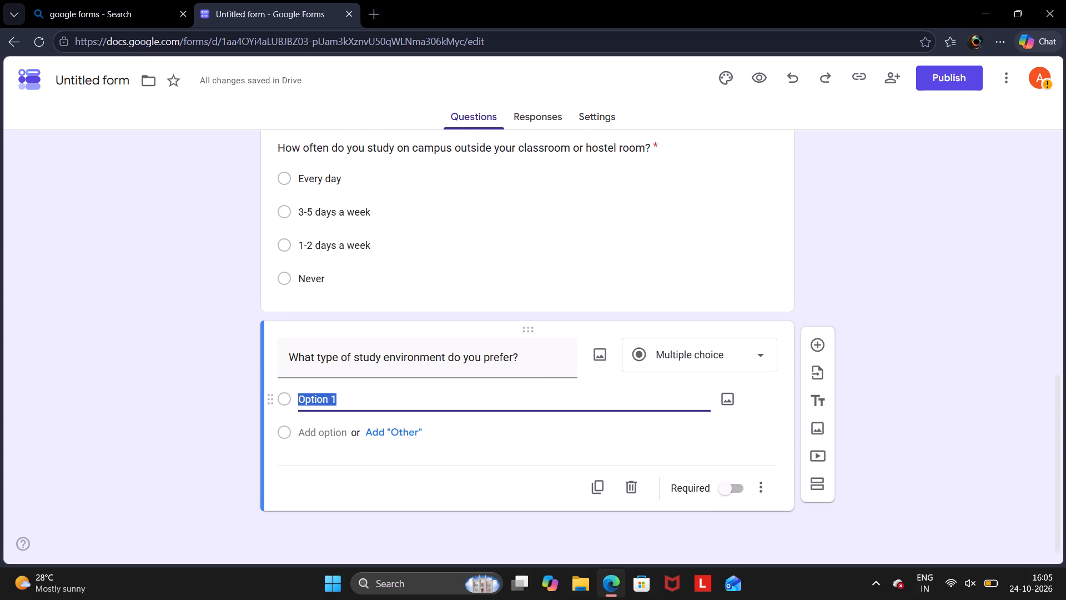
type("A quie")
type("t")
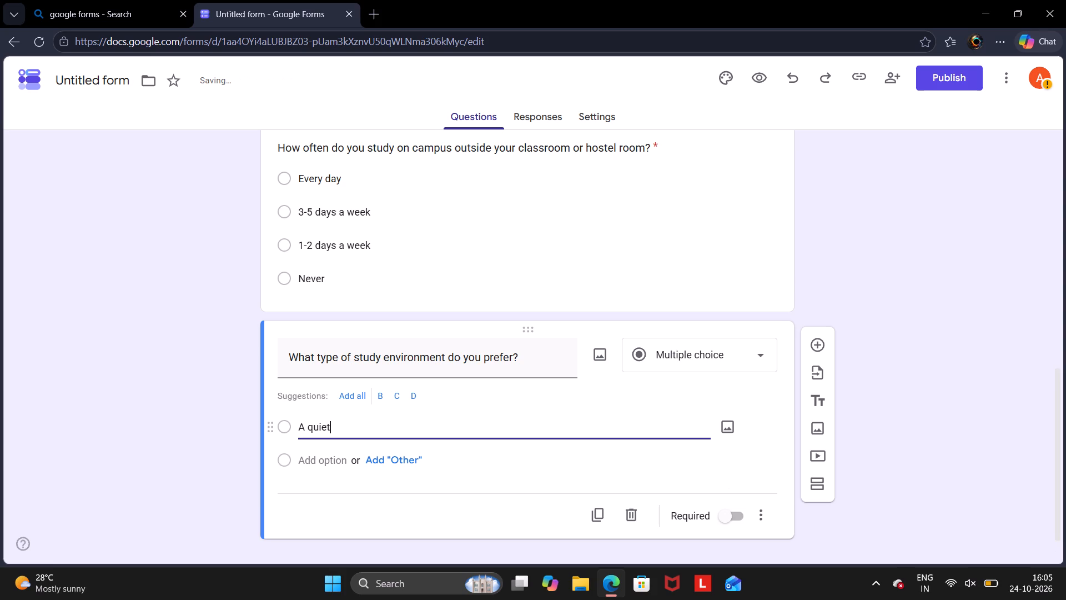
key("space")
type("place")
key("space")
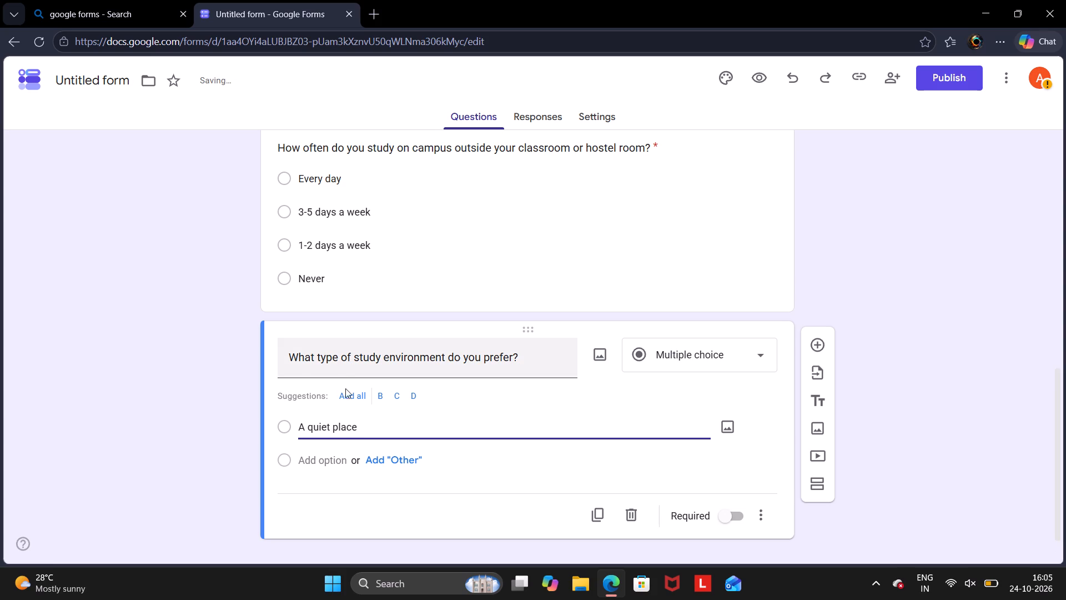
Add all the suggested answer options B, C and D to the study-environment question.
left_click(346, 393)
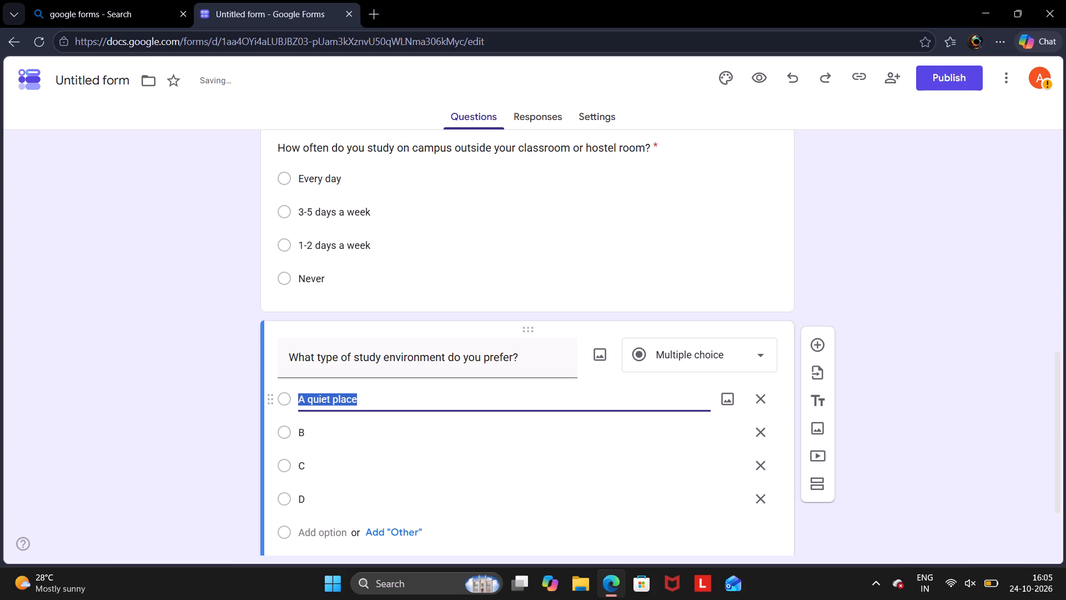
Extend the study-environment question's first answer option to read "A quiet place for individual study.".
left_click(373, 401)
key("space")
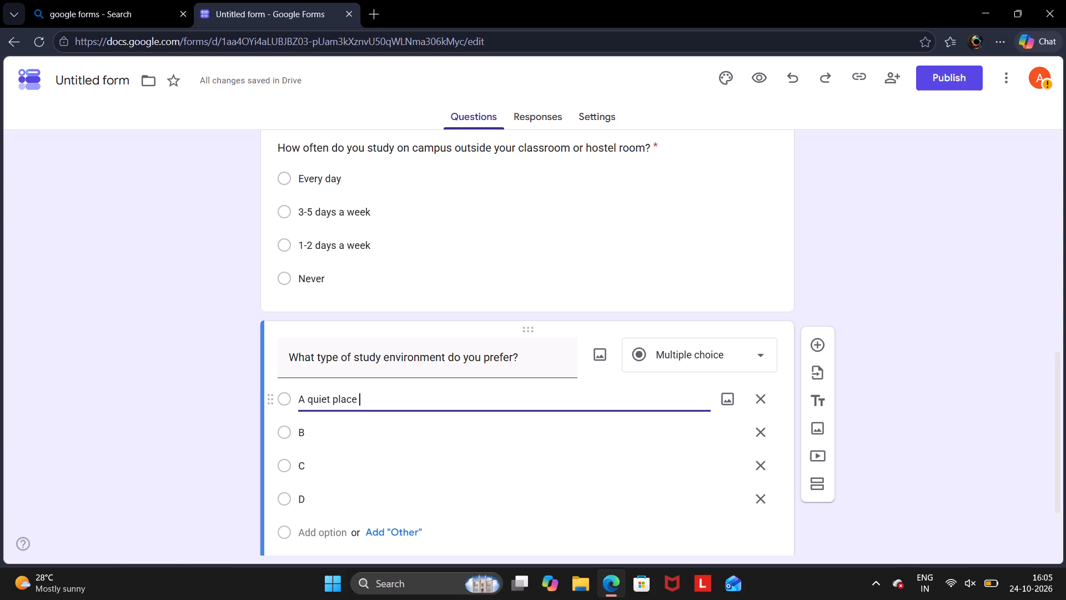
key("o")
key("BackSpace")
type("for")
key("space")
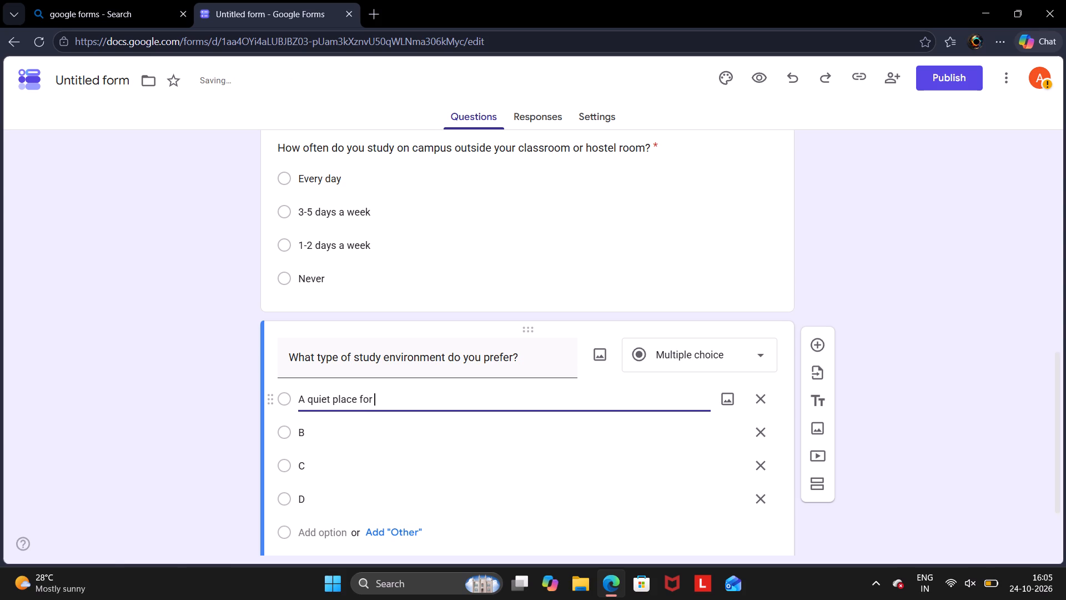
type("individual")
key("space")
type("st")
key("Left")
type("udy")
key("BackSpace")
key("BackSpace")
key("BackSpace")
key("Right")
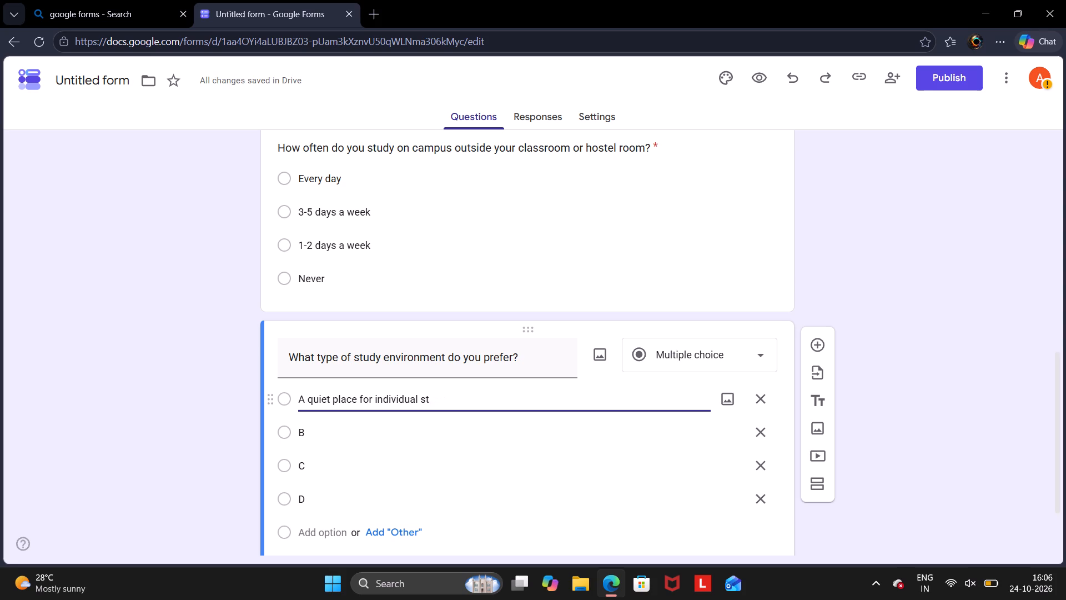
type("udy")
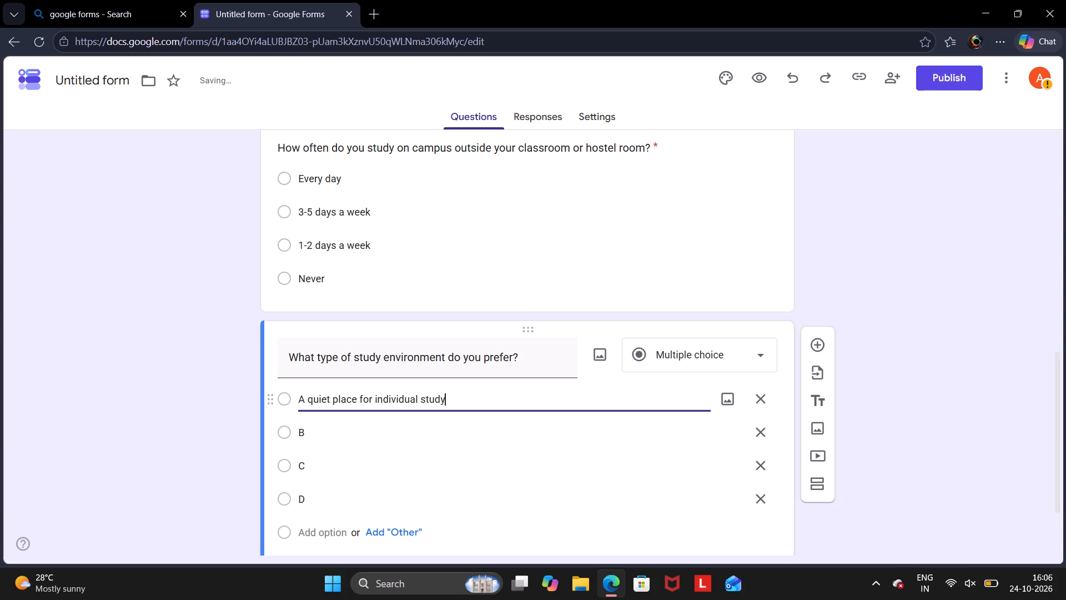
key("period")
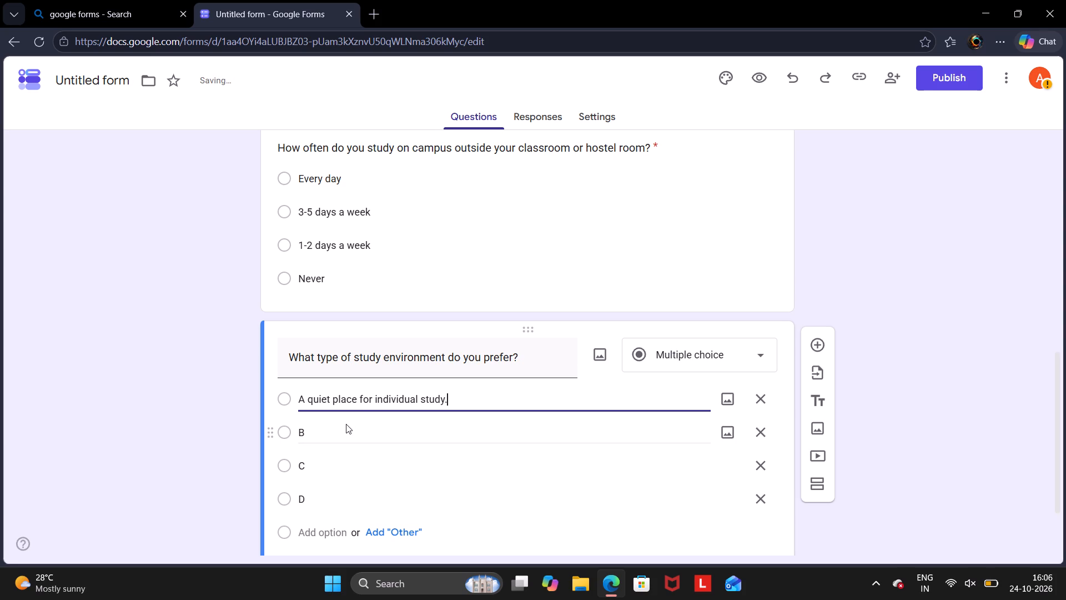
Replace the study-environment question's second answer option with "A place for group discussions.".
left_click(338, 431)
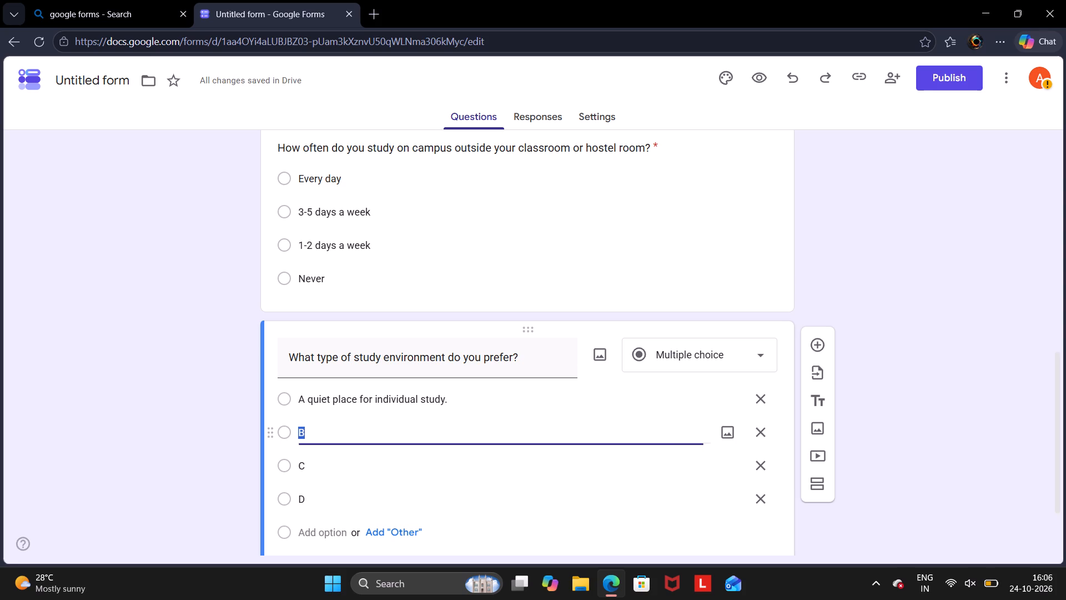
key("BackSpace")
type("A place")
key("space")
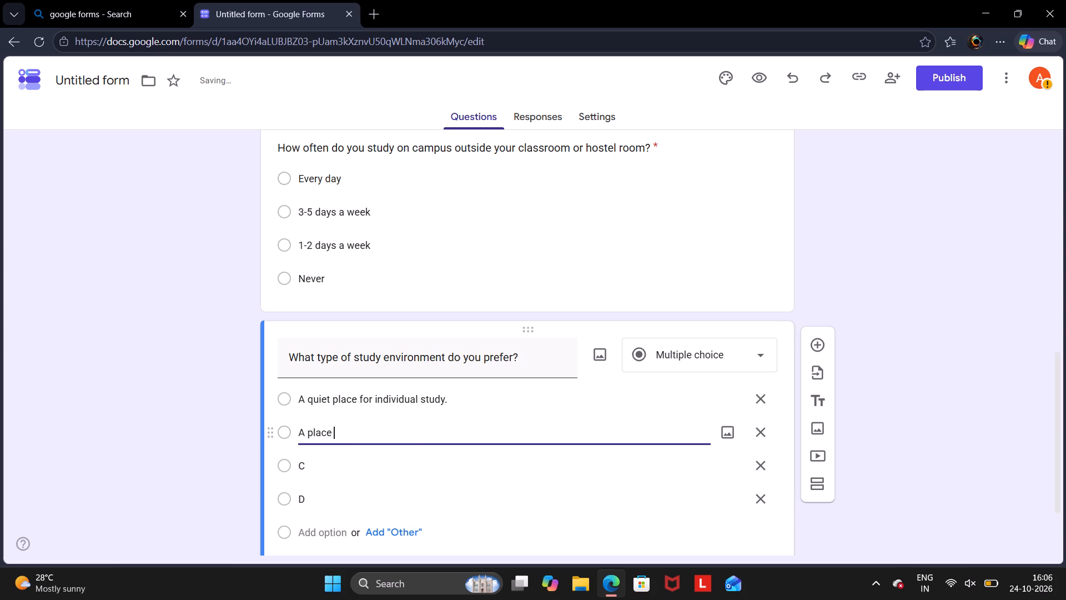
type("for")
key("space")
type("group")
key("space")
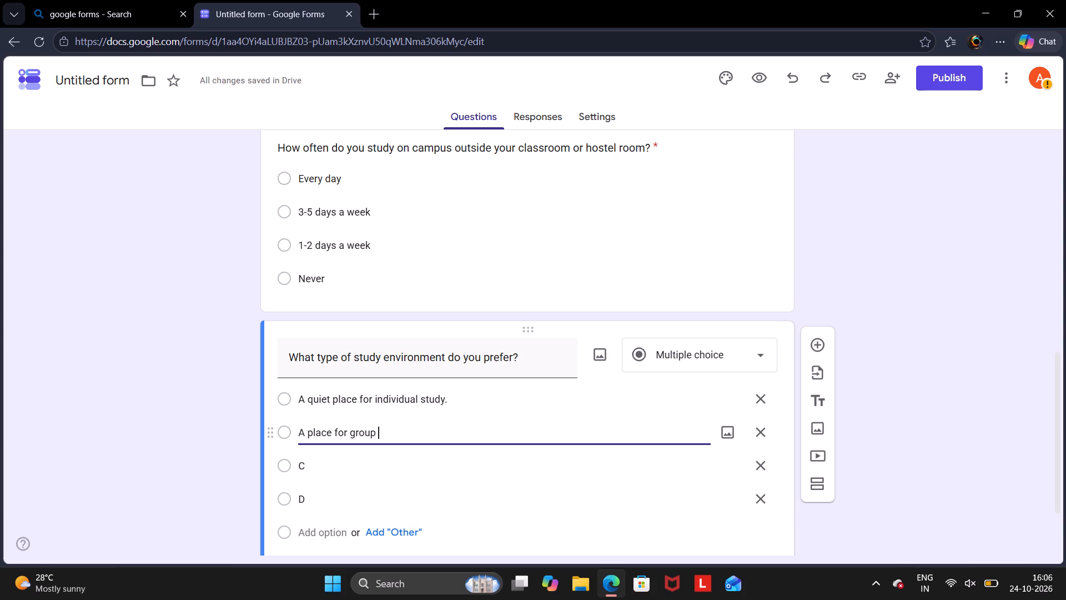
type("discussion")
key("space")
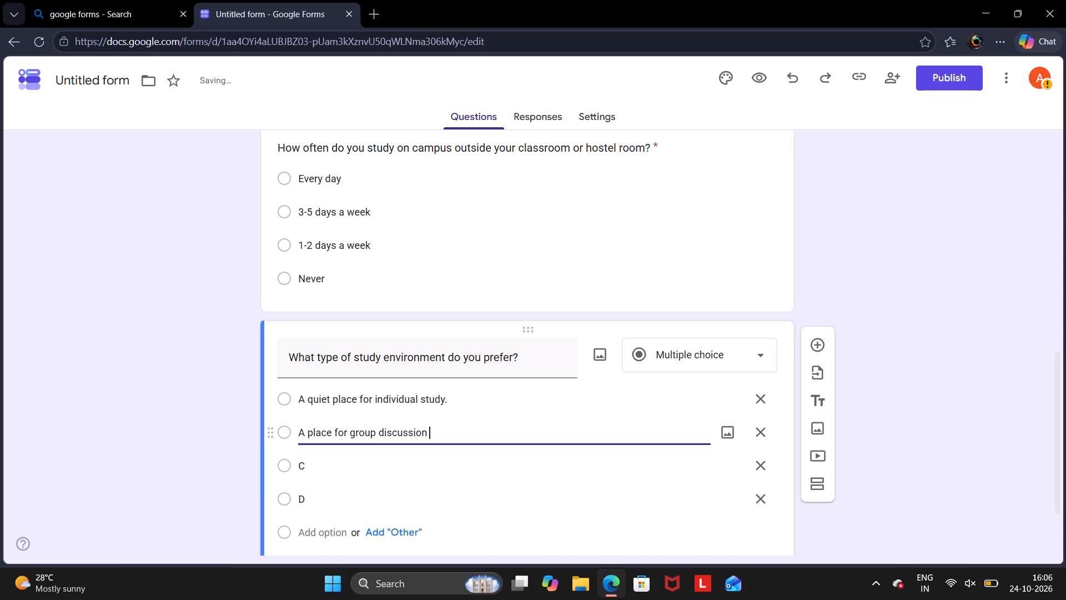
key("BackSpace")
key("s")
key("period")
Replace the study-environment question's third answer option with "A place with charging ports.".
left_click(324, 458)
key("BackSpace")
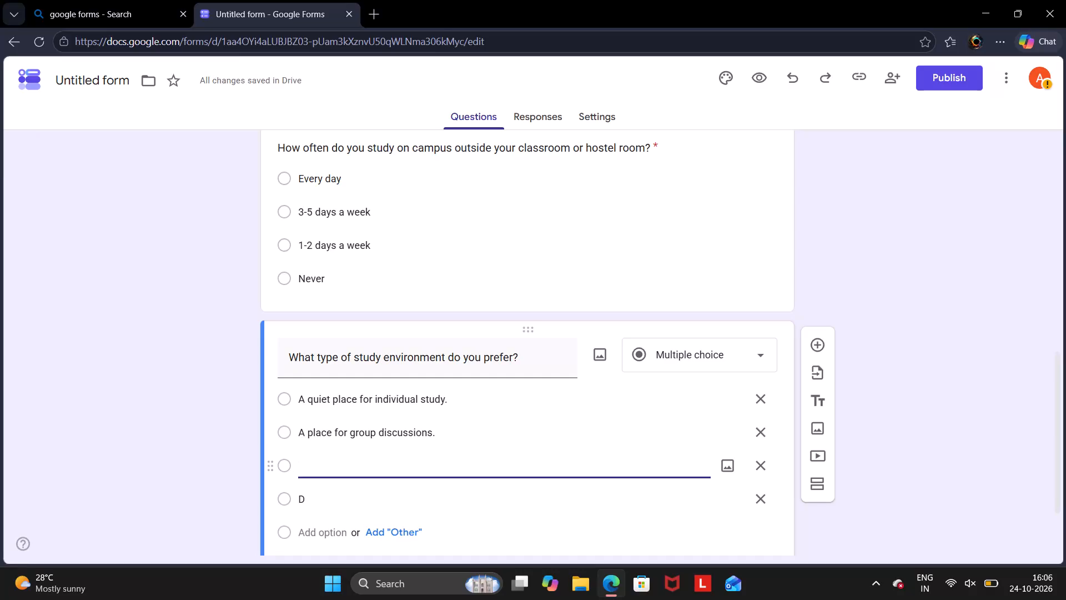
type("A place with")
key("space")
type("charging prt")
key("BackSpace")
key("BackSpace")
type("orts")
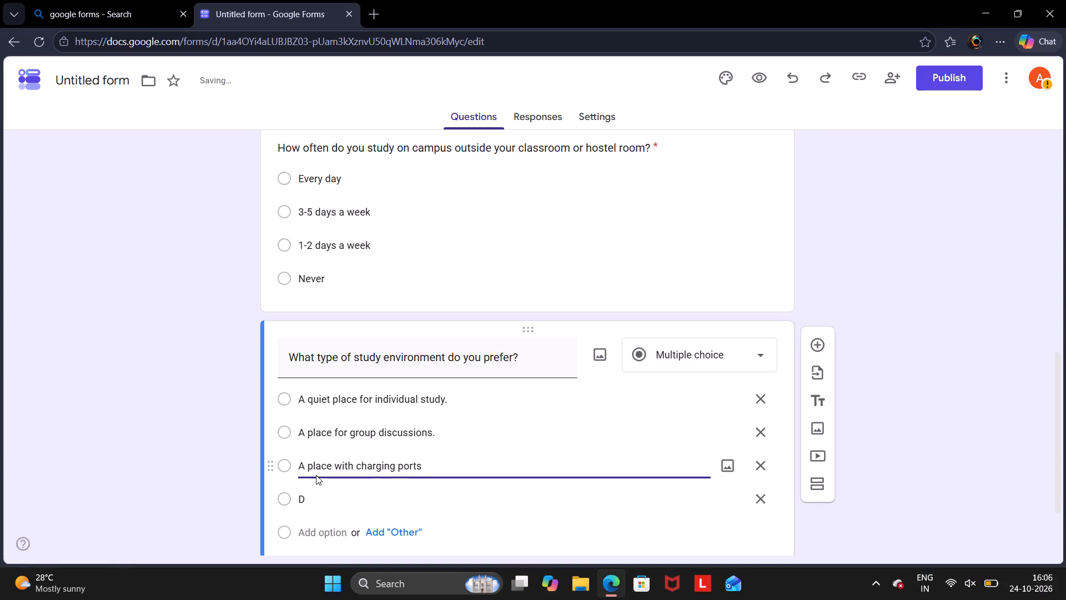
key("period")
Replace the study-environment question's fourth answer option with "A place close to my classes".
left_click(330, 490)
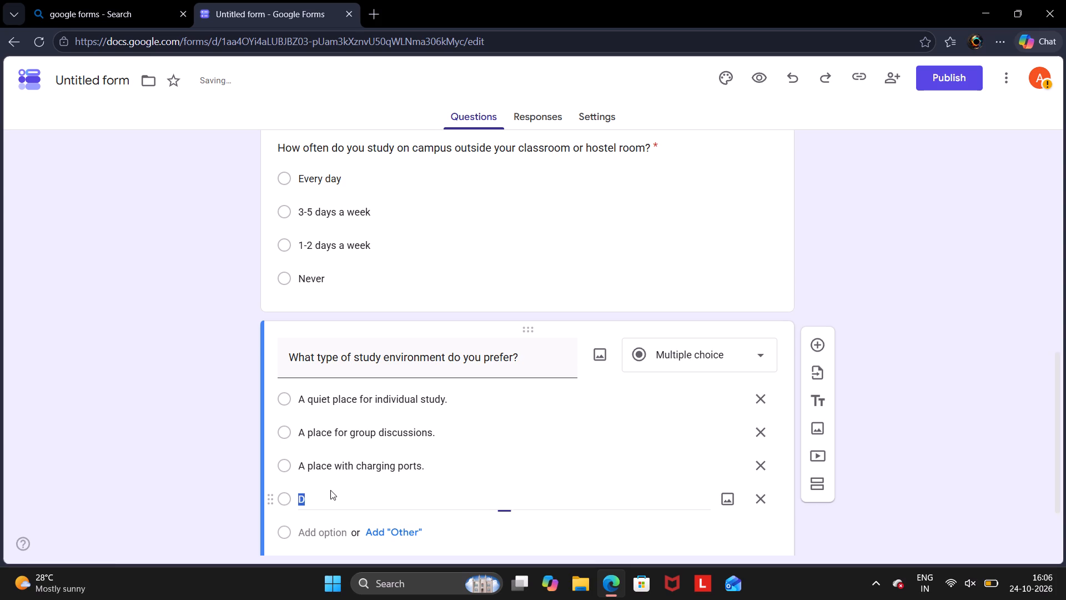
key("BackSpace")
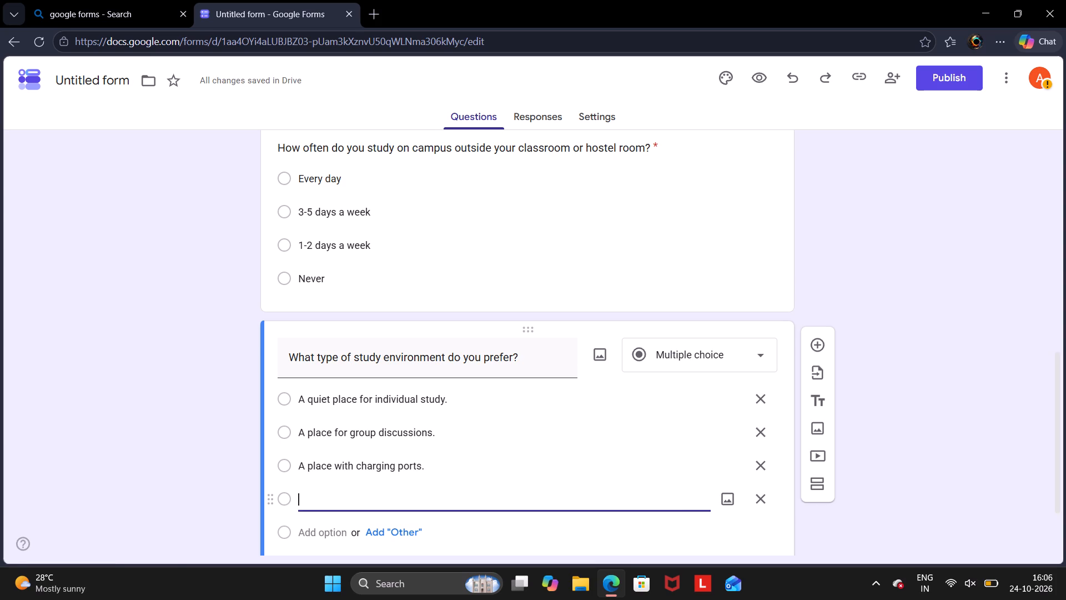
key("shift+a")
key("space")
type("place")
key("space")
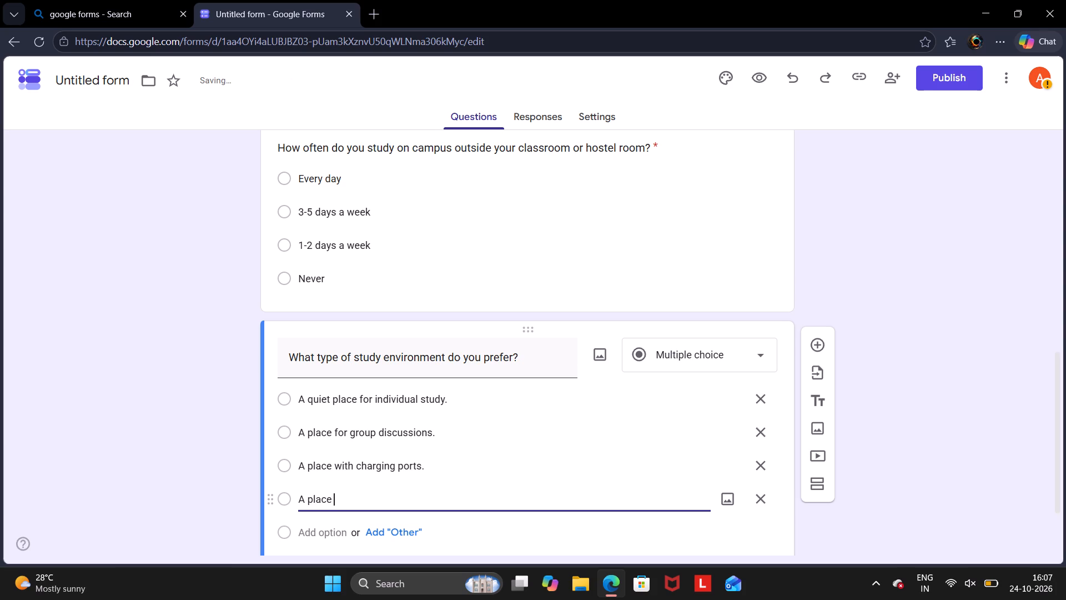
type("close to my")
key("space")
type("classes")
key("space")
Add a fifth answer option to the study-environment question reading "No specific preference.".
left_click(313, 532)
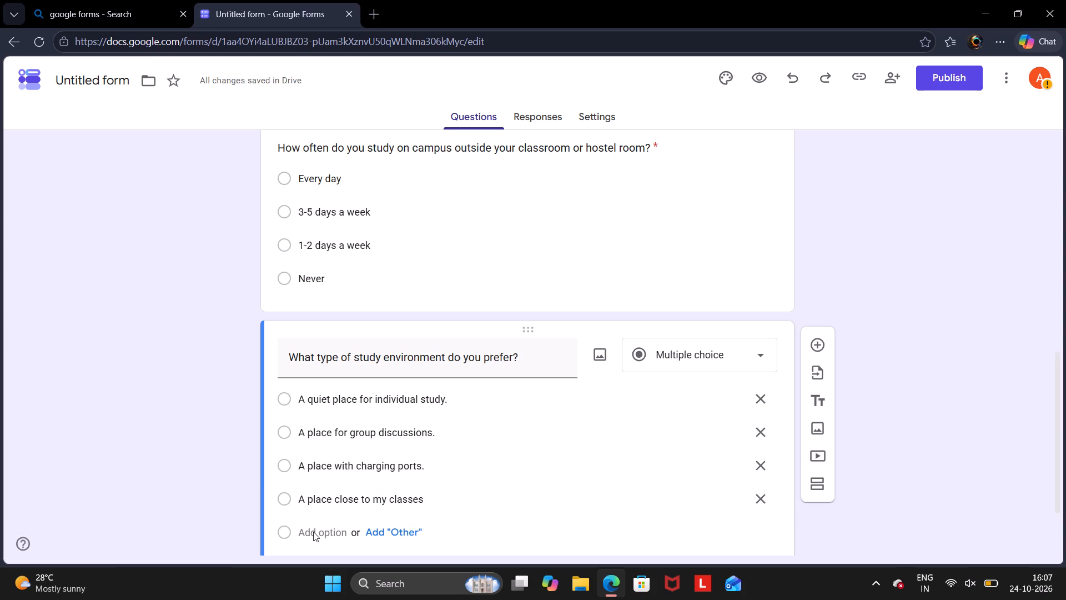
left_click(321, 530)
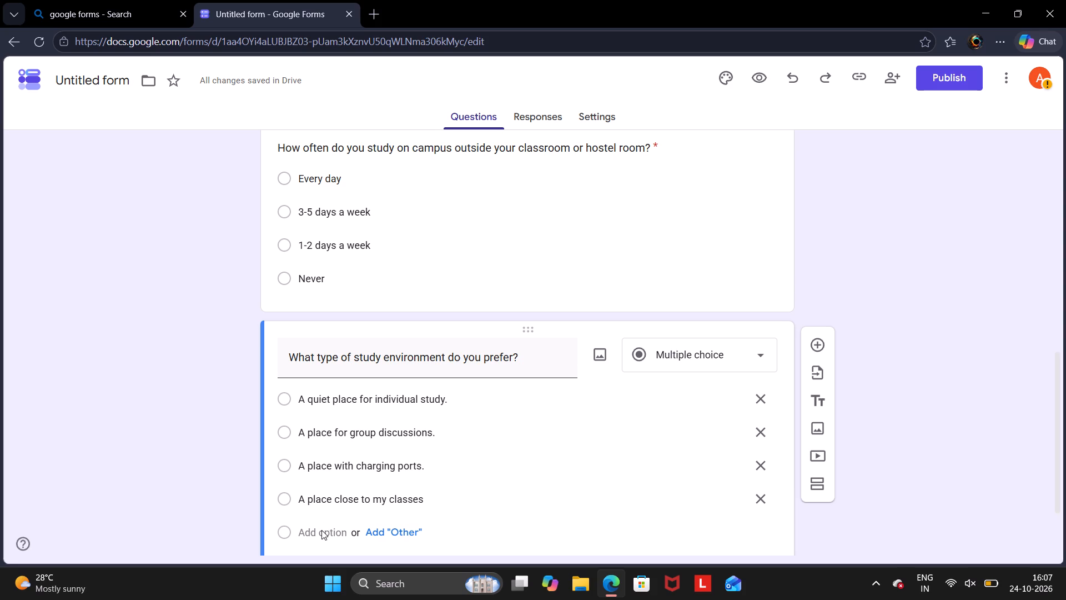
left_click(329, 529)
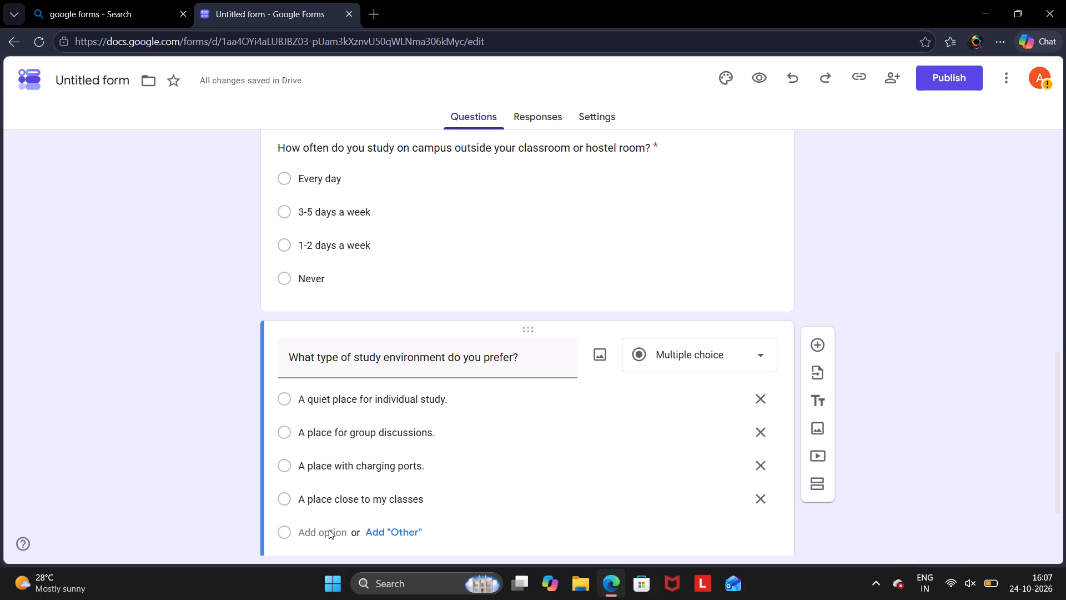
left_click(333, 526)
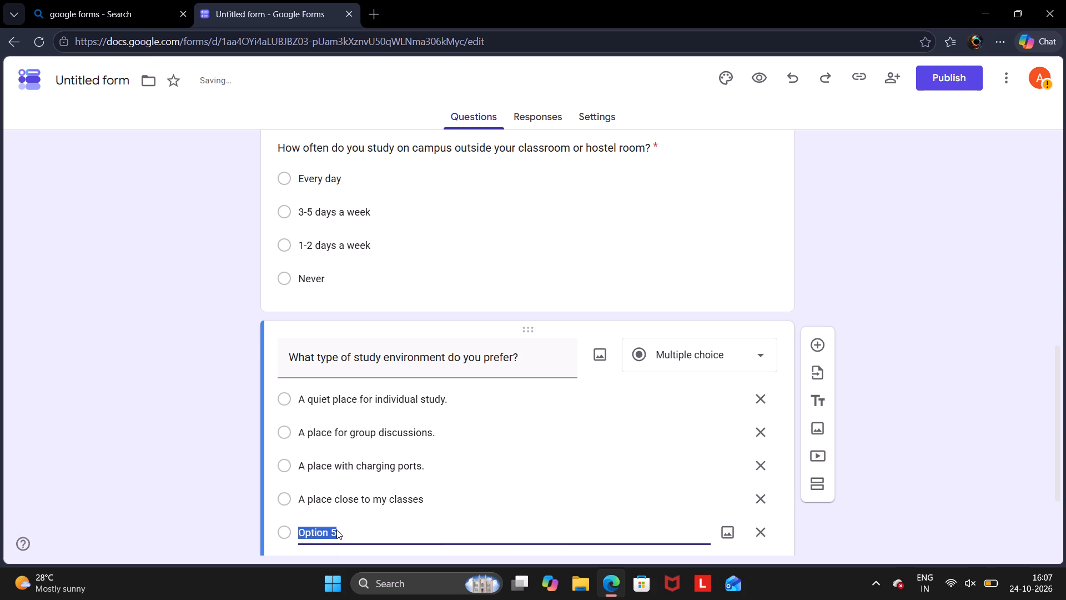
key("BackSpace")
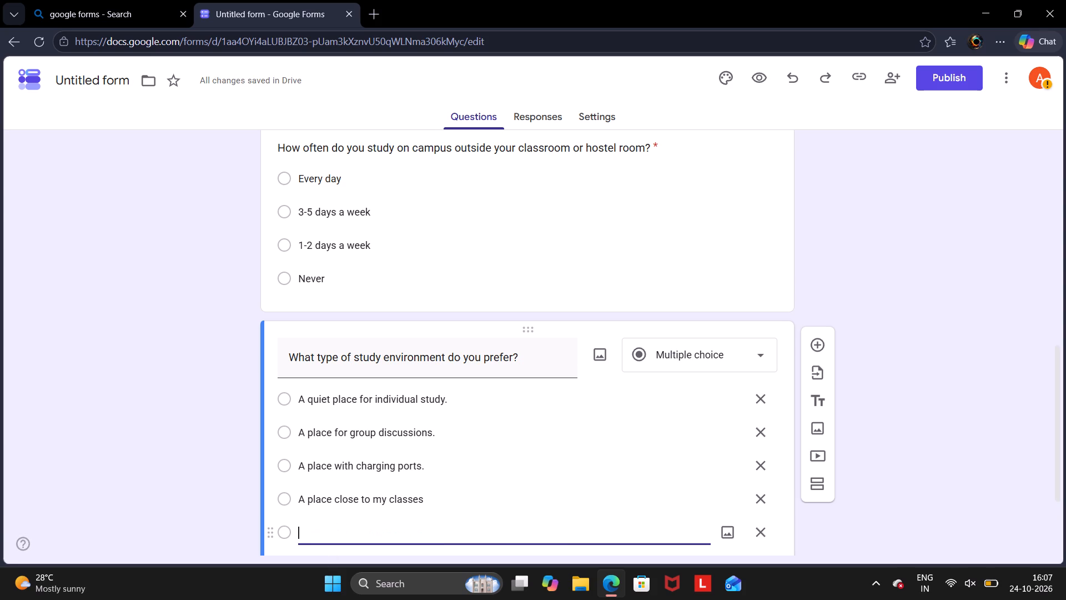
type("No")
key("space")
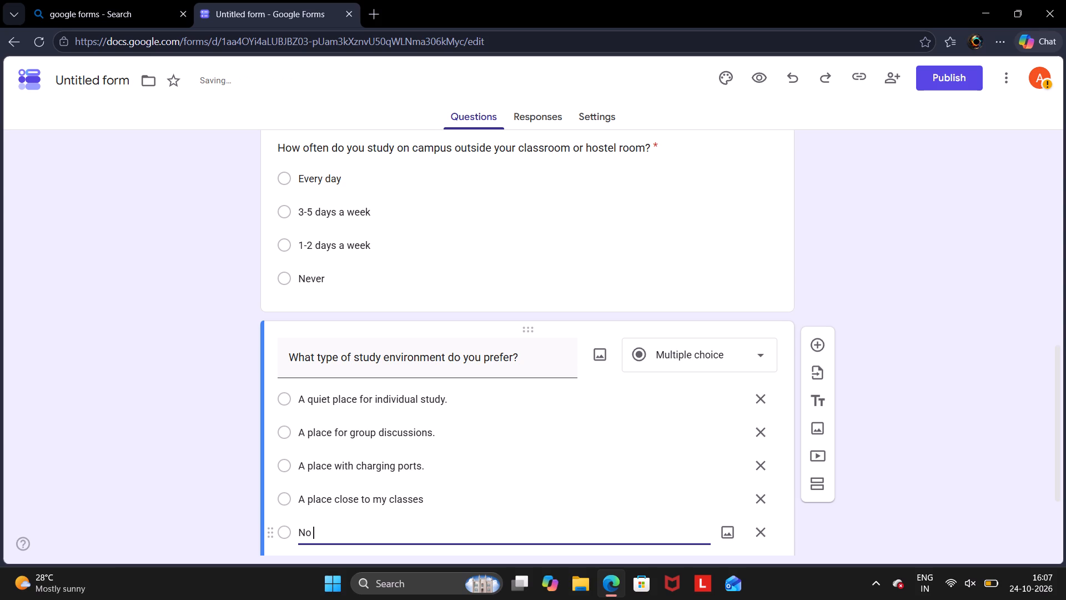
type("specific")
key("space")
type("prefe")
type("rence")
key("period")
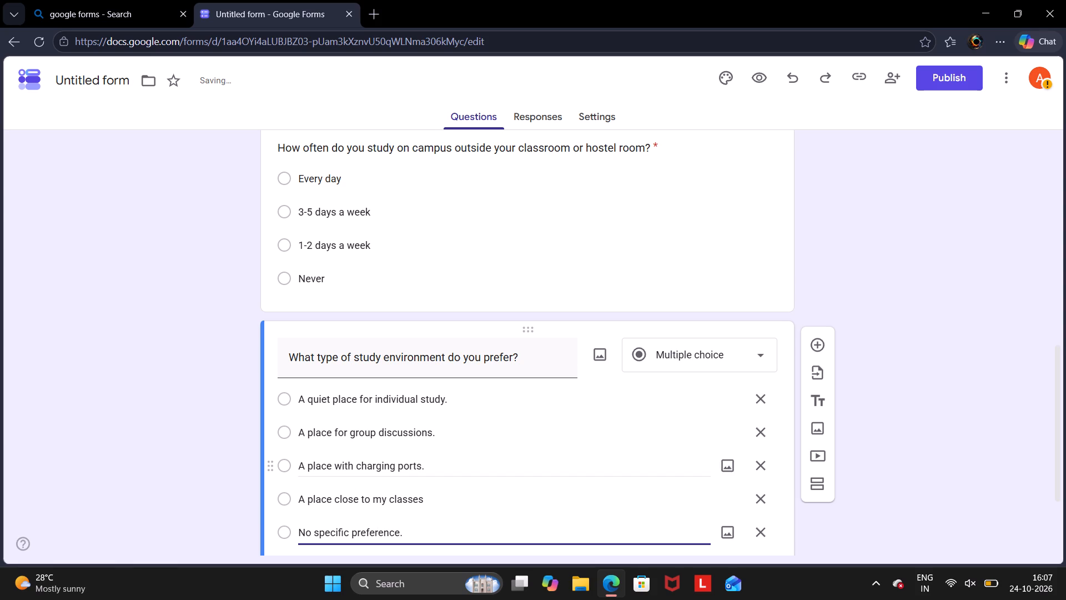
Make the study-environment question required.
scroll(386, 441, "down", 4)
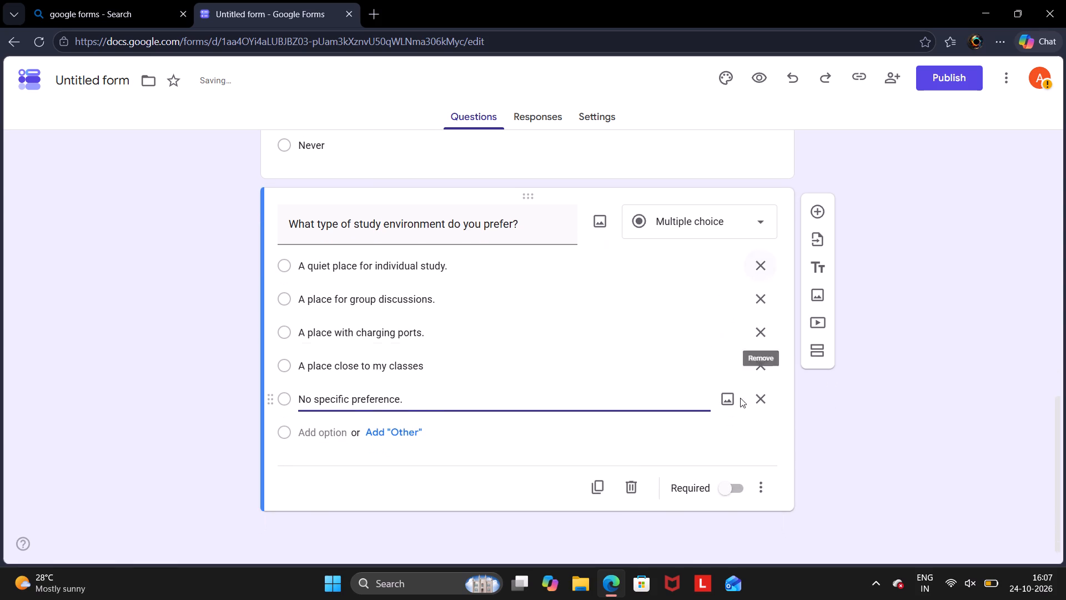
left_click(728, 489)
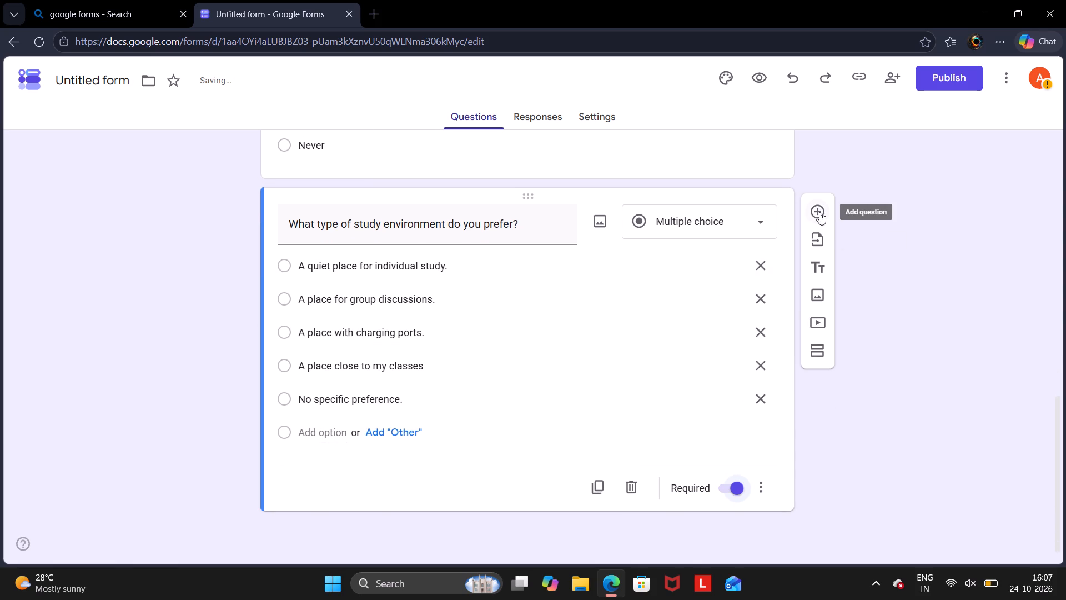
Add a new multiple-choice question titled "How often do you have difficulty finding a suitable study space on campus?".
left_click(819, 212)
scroll(565, 421, "down", 3)
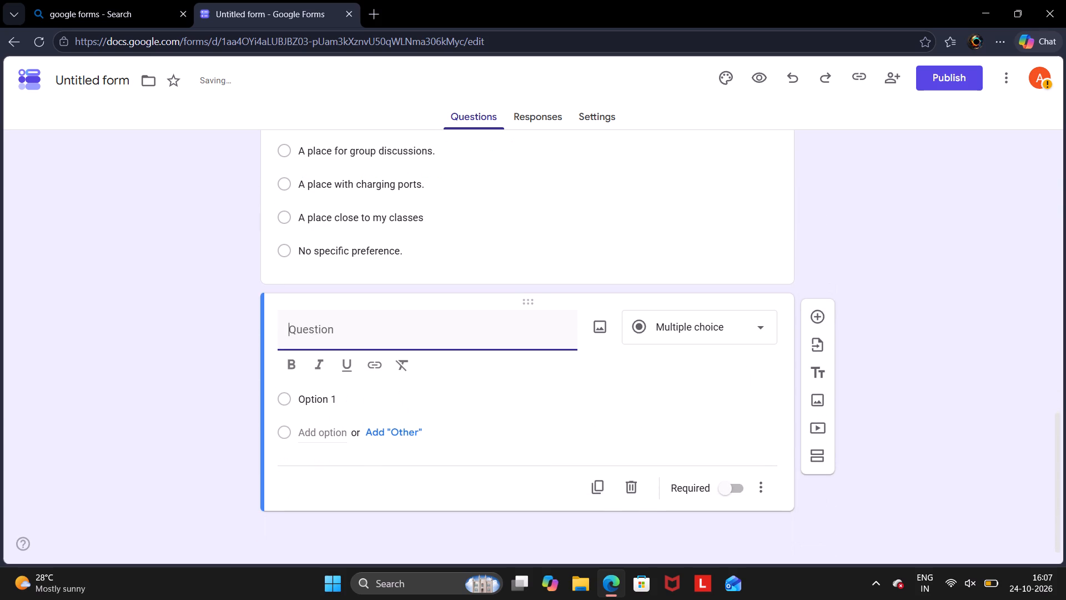
left_click(460, 318)
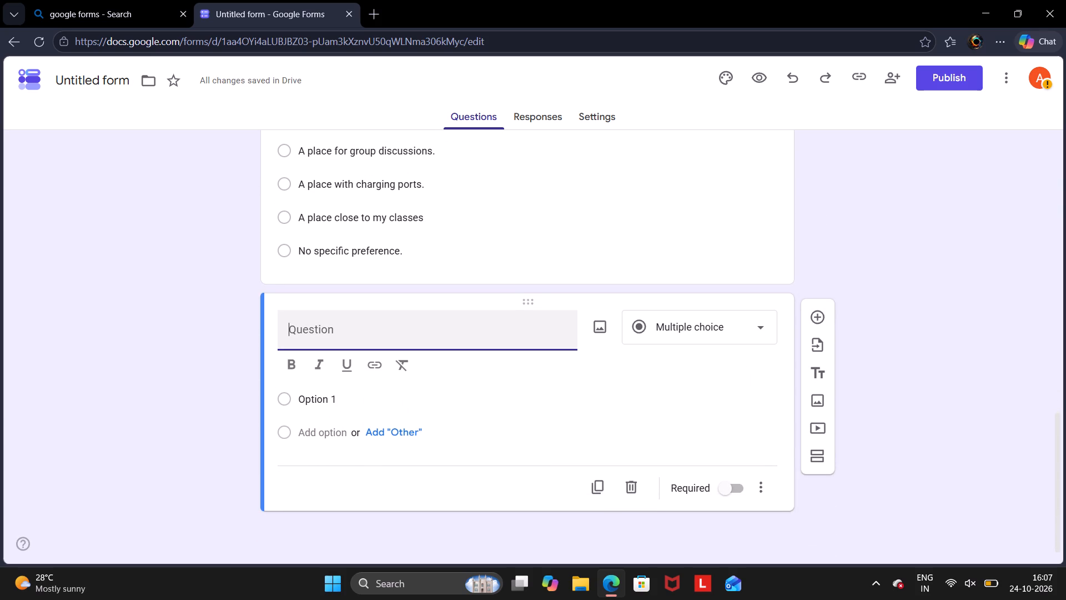
type("How")
key("space")
type("often")
key("space")
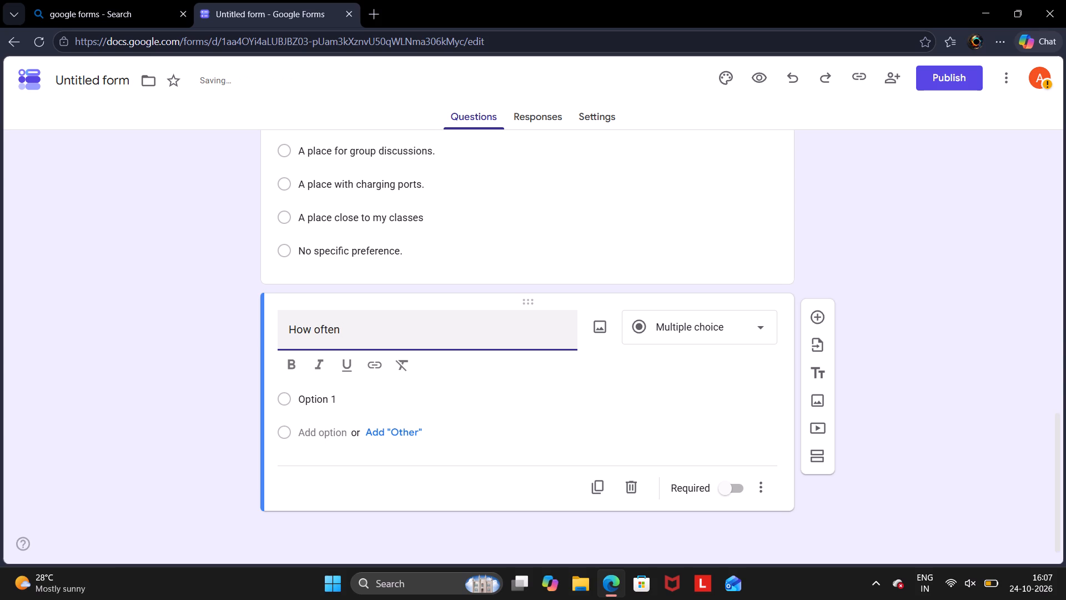
type("do")
key("space")
type("yo")
key("space")
key("BackSpace")
type("u")
key("space")
type("hav")
type("e")
key("space")
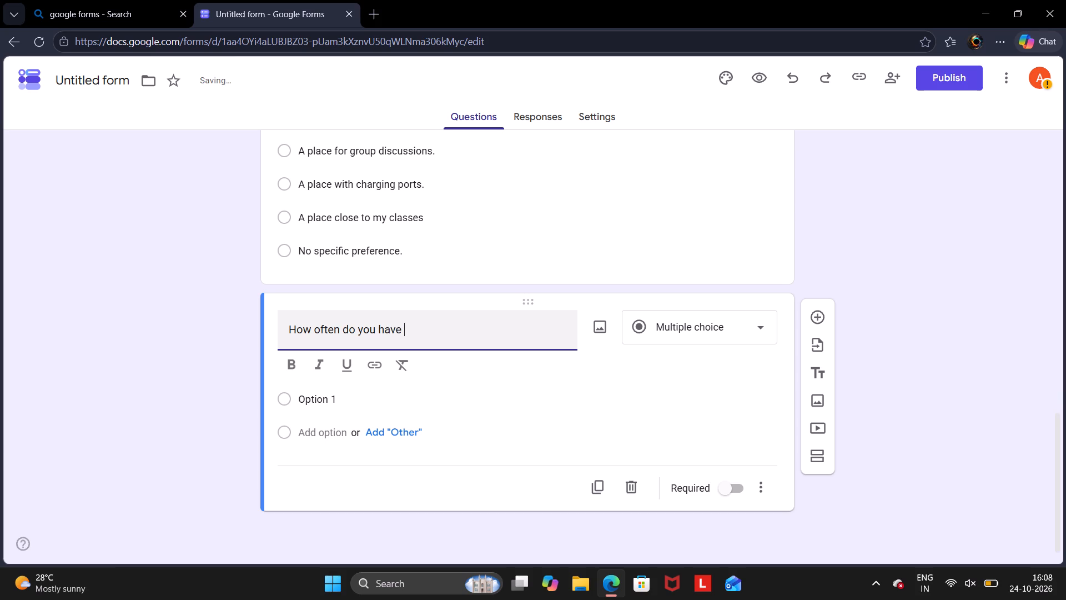
type("difficlt")
key("space")
key("BackSpace")
key("BackSpace")
key("BackSpace")
type("ulty")
key("space")
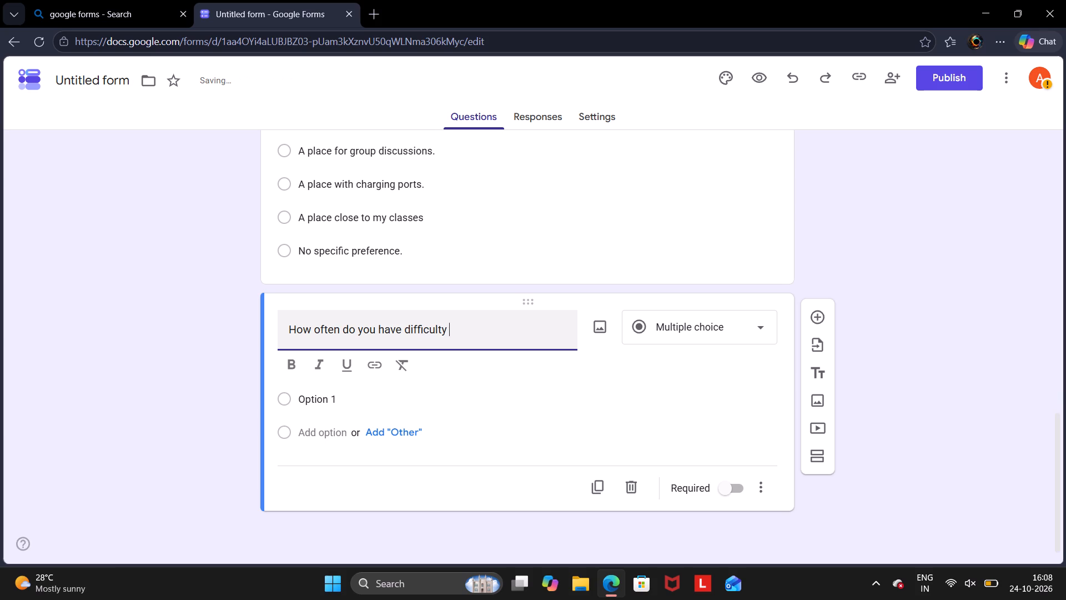
type("finding")
key("space")
type("a suitav")
key("BackSpace")
type("ble")
key("space")
type("study spa")
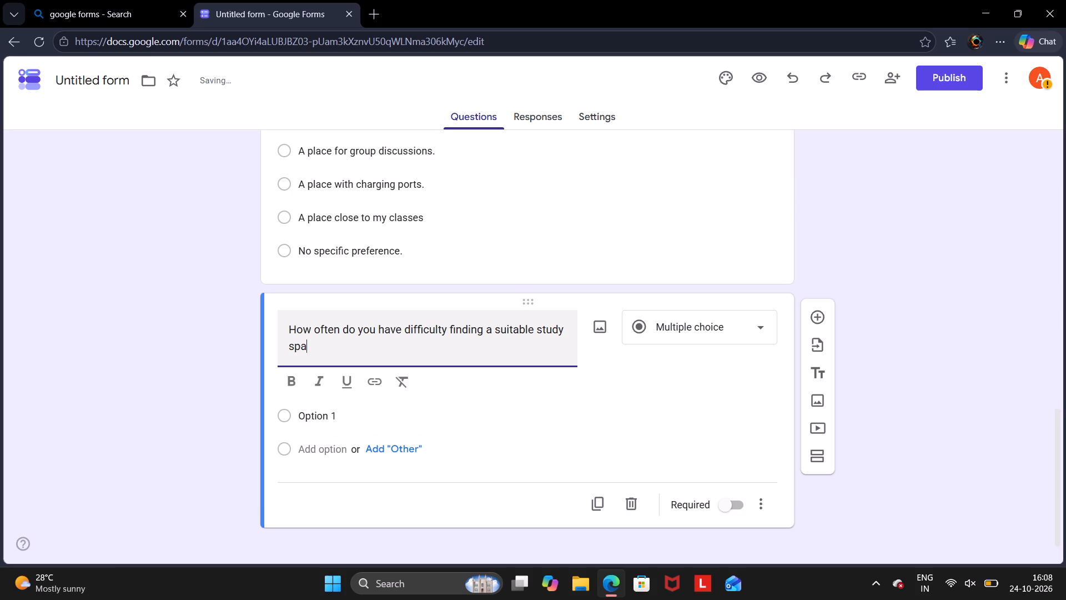
type("ce")
key("space")
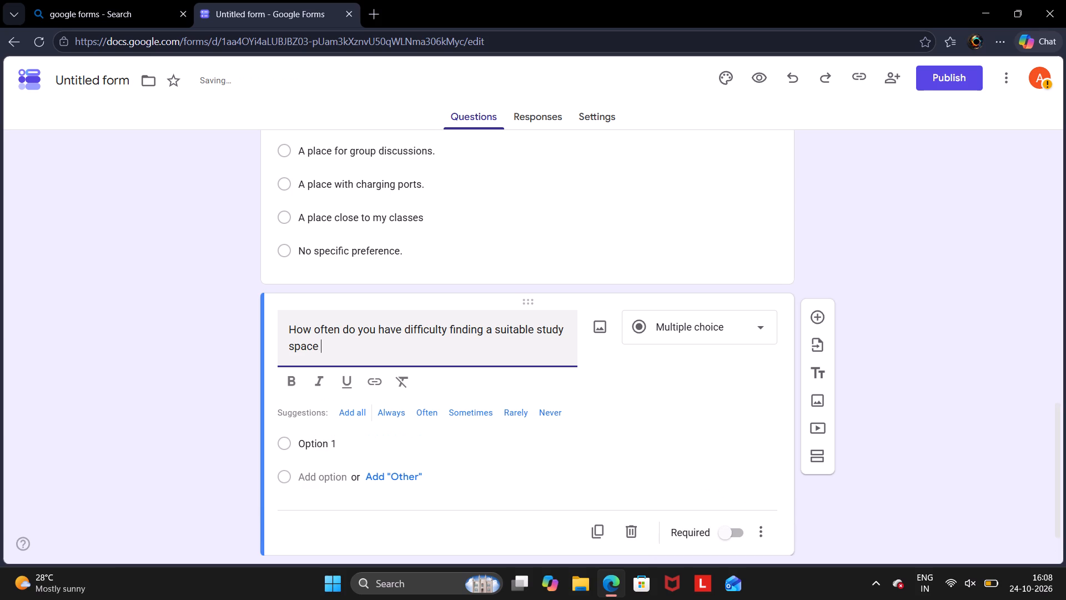
type("on campus")
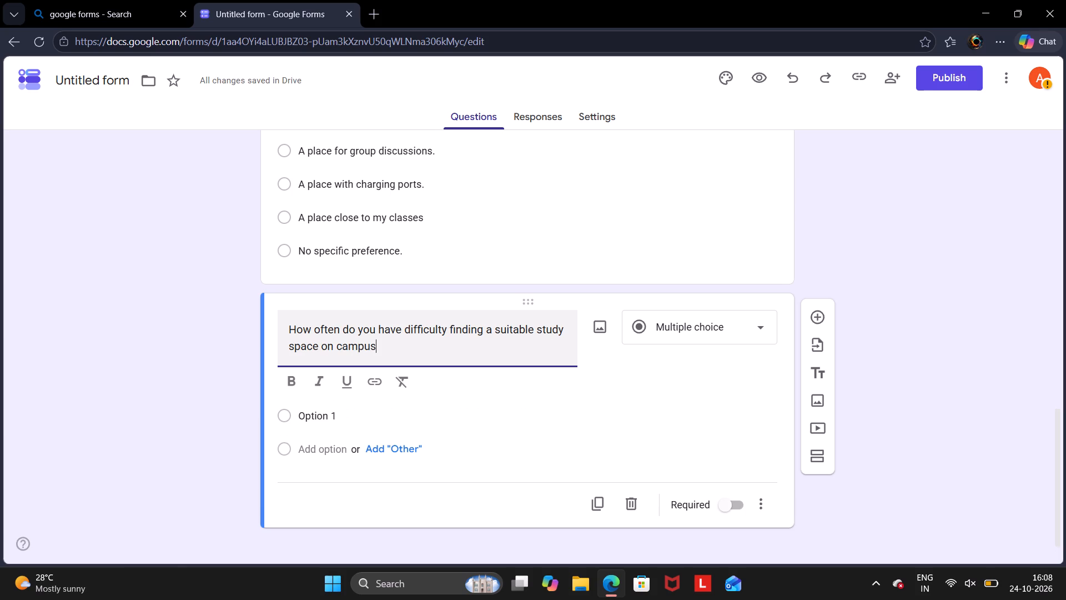
key("shift+question")
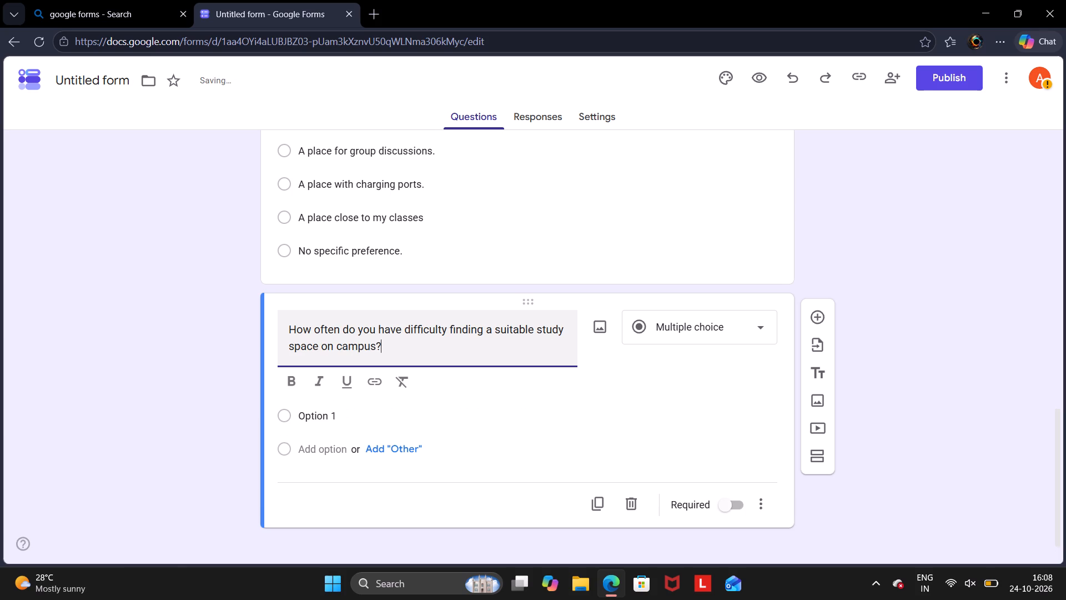
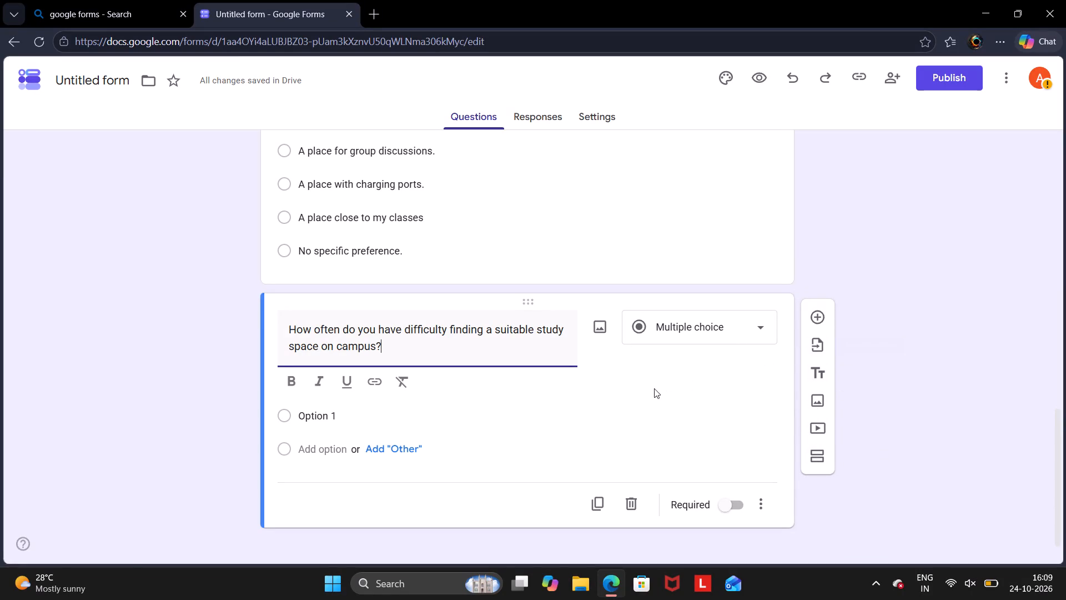
Replace the first answer option of the study-space difficulty question with "Often".
left_click(343, 380)
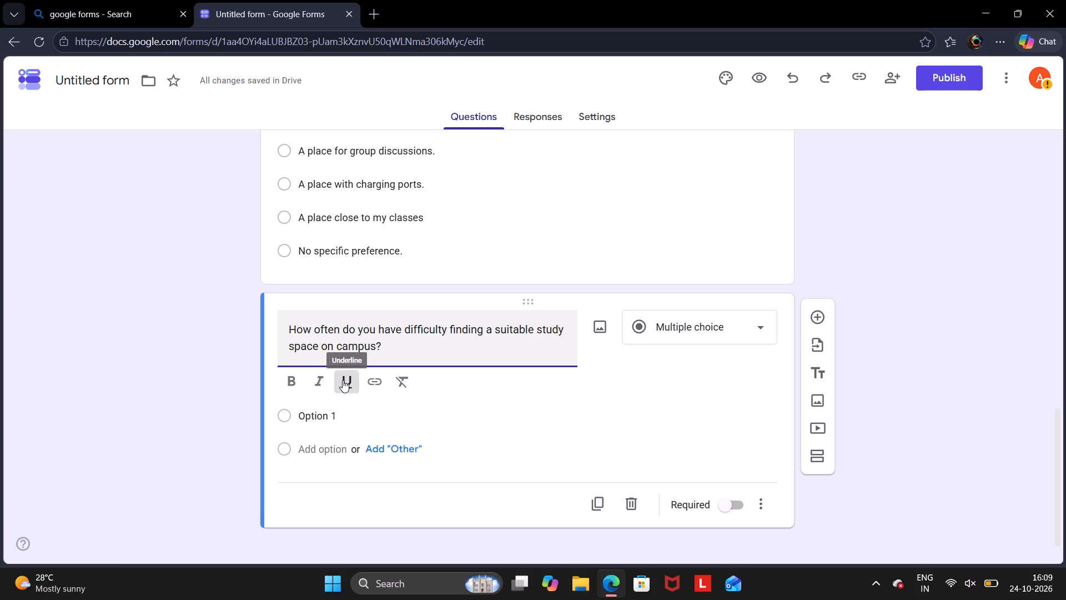
left_click(343, 380)
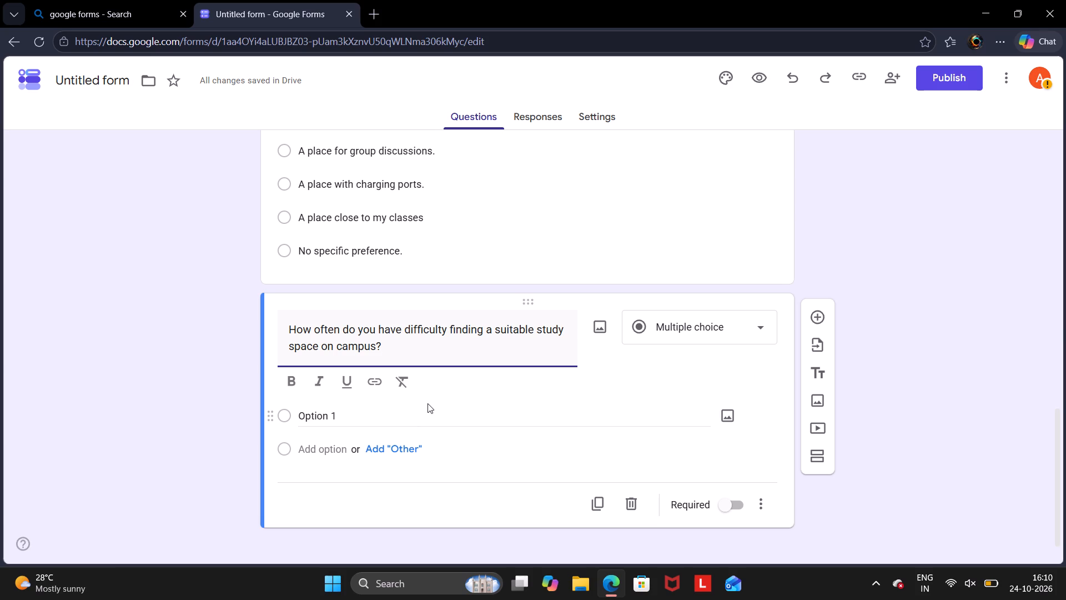
left_click(358, 412)
key("BackSpace")
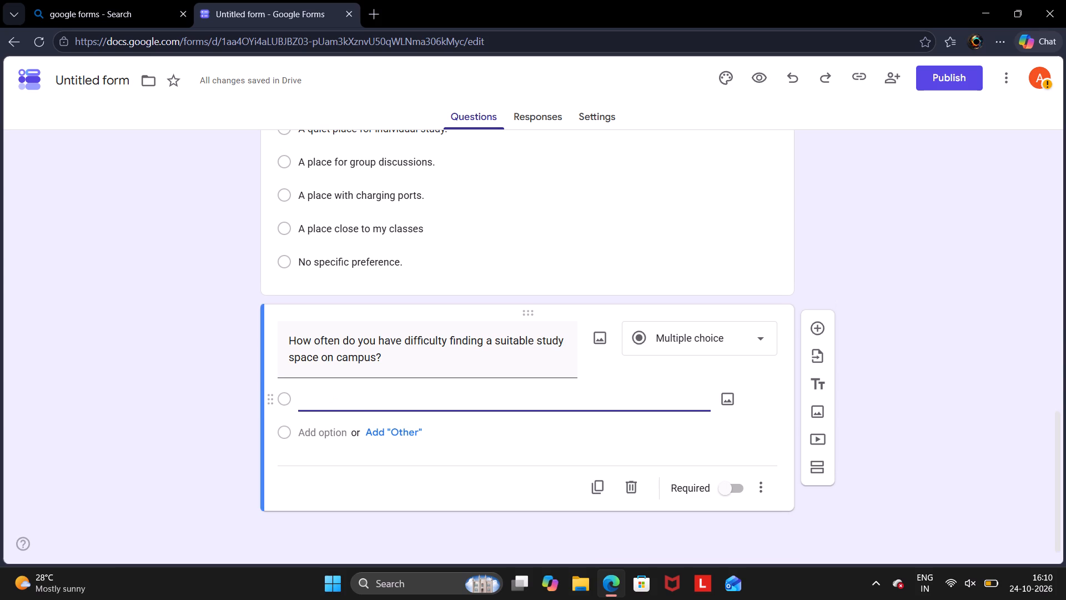
key("shift+o")
type("fften")
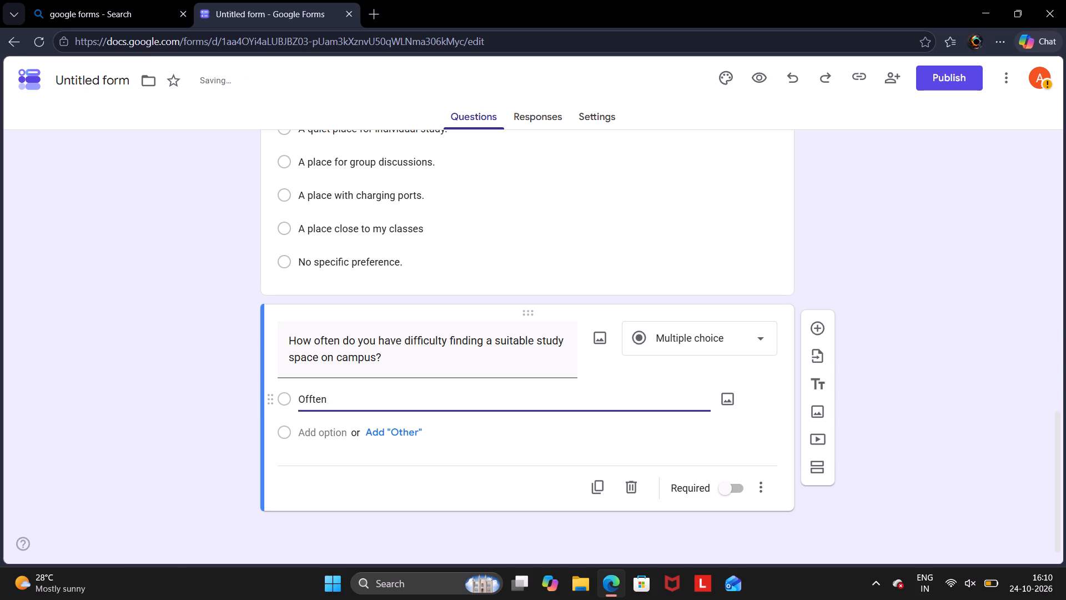
key("BackSpace")
key("BackSpace")
key("BackSpace")
key("BackSpace")
type("ten")
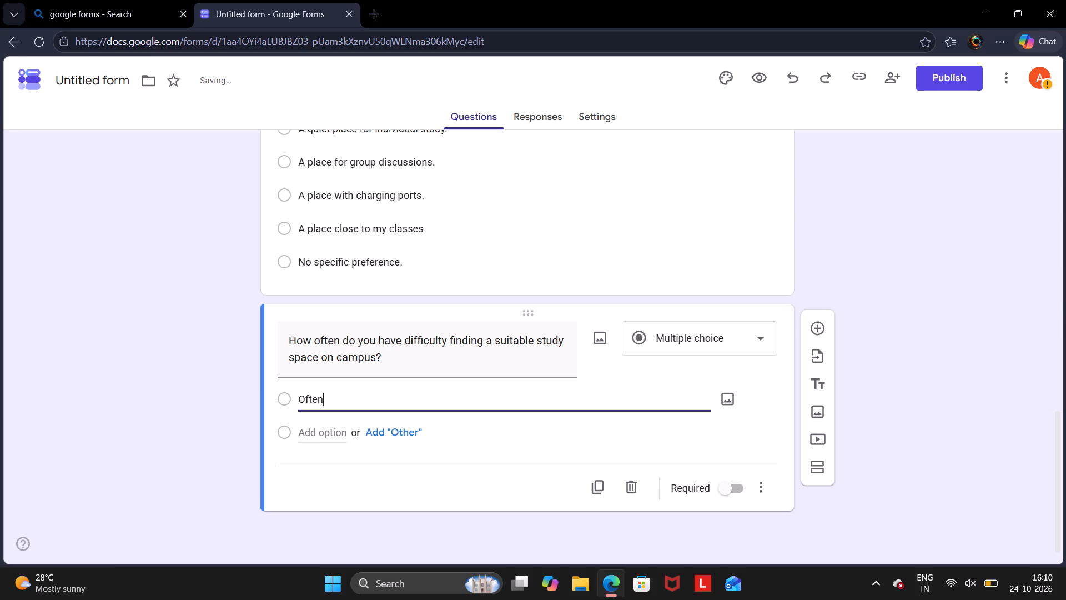
Add three more answer options to the study-space difficulty question: "Sometimes", "Rarely" and "Never".
left_click(346, 429)
key("BackSpace")
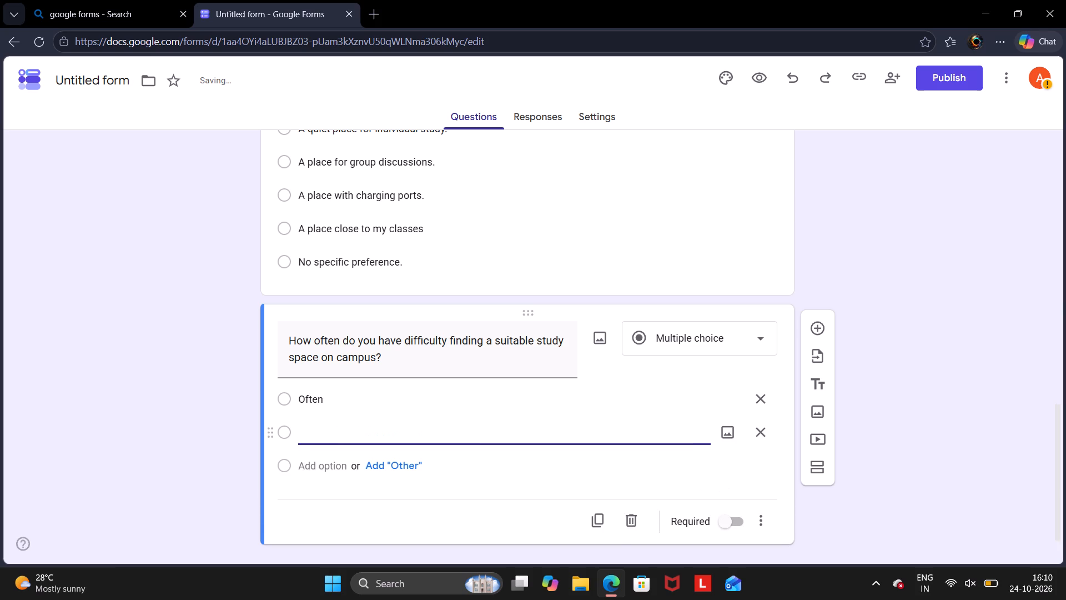
type("Sometimes")
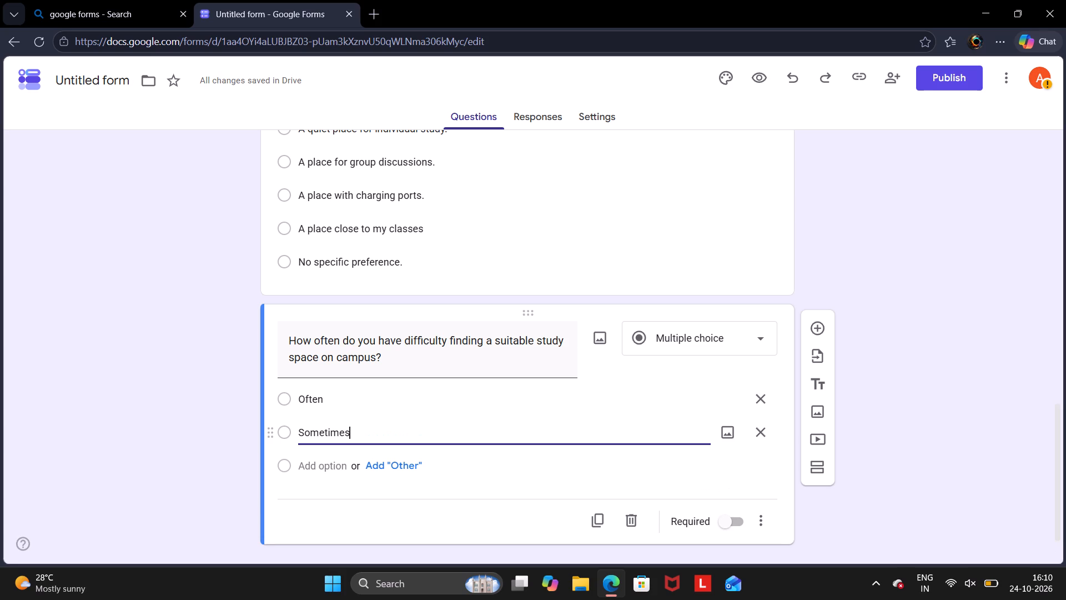
left_click(328, 459)
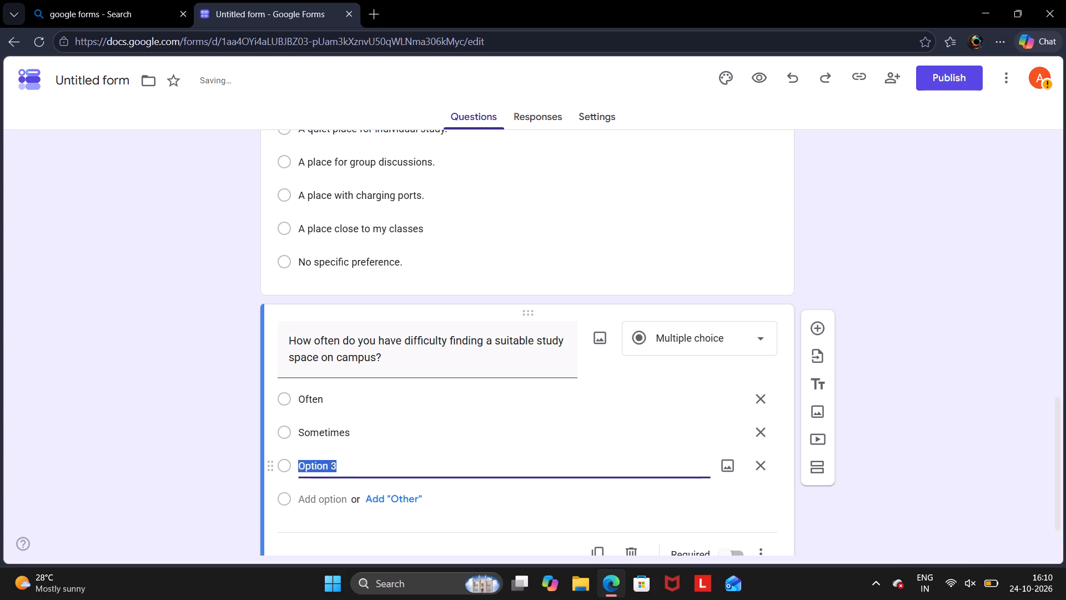
key("BackSpace")
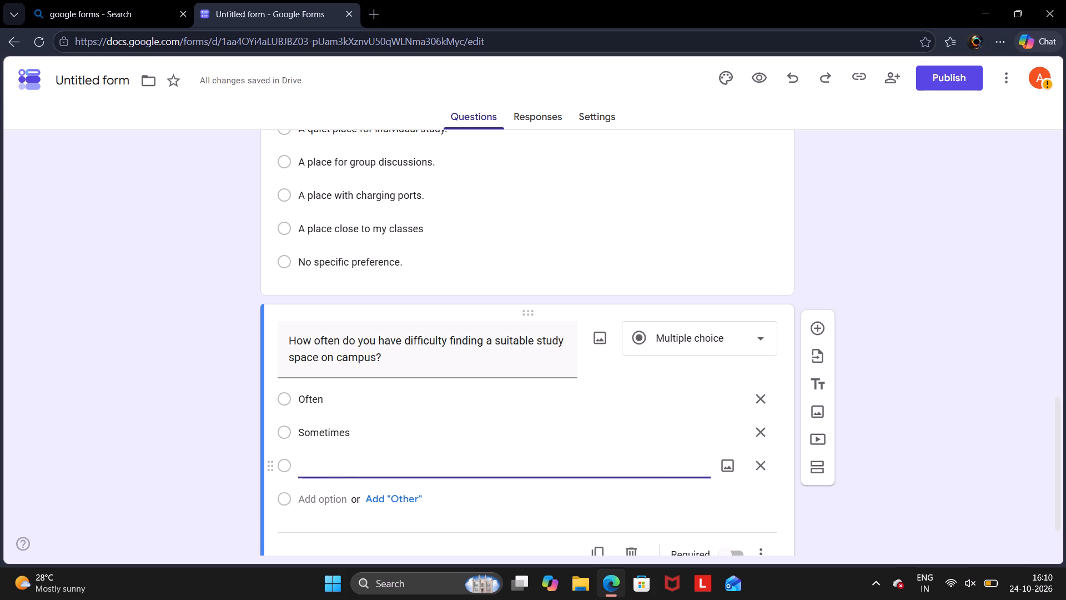
type("Rarely")
left_click(325, 504)
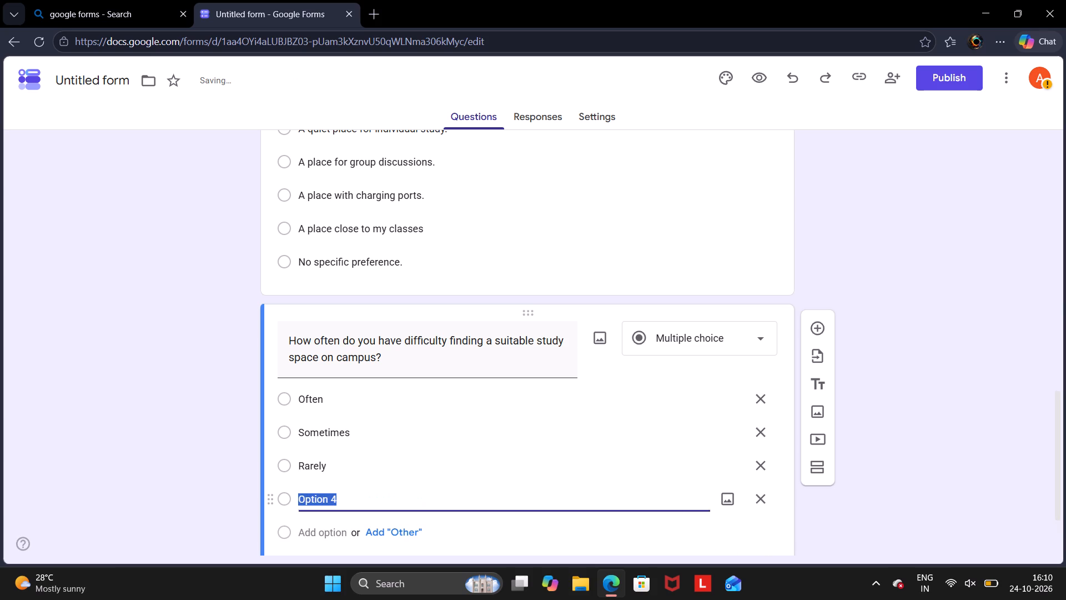
key("BackSpace")
type("Never")
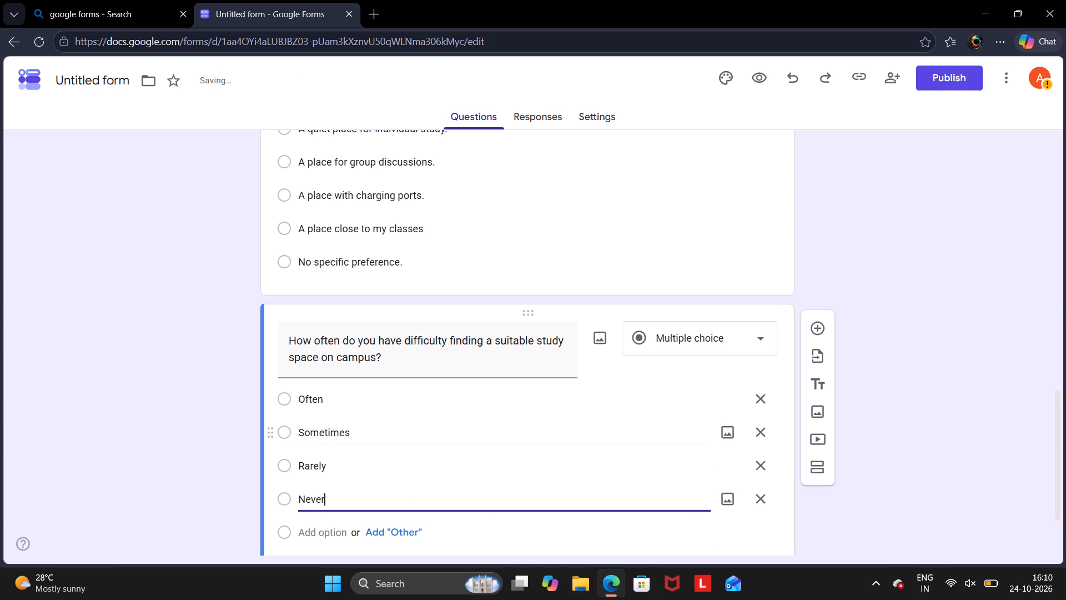
Make the study-space difficulty question required.
scroll(385, 438, "down", 3)
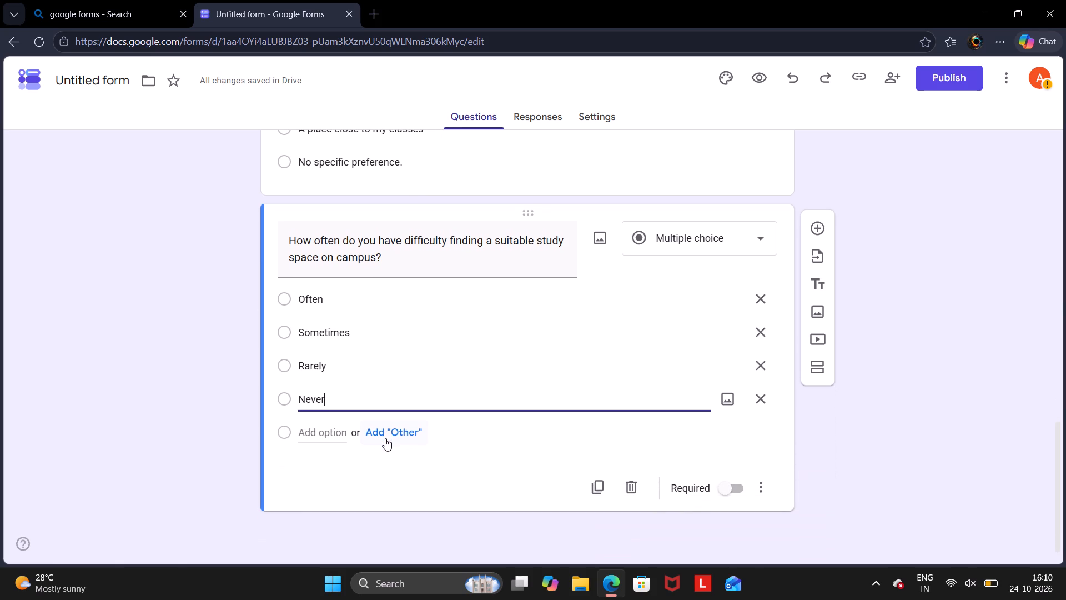
left_click(728, 487)
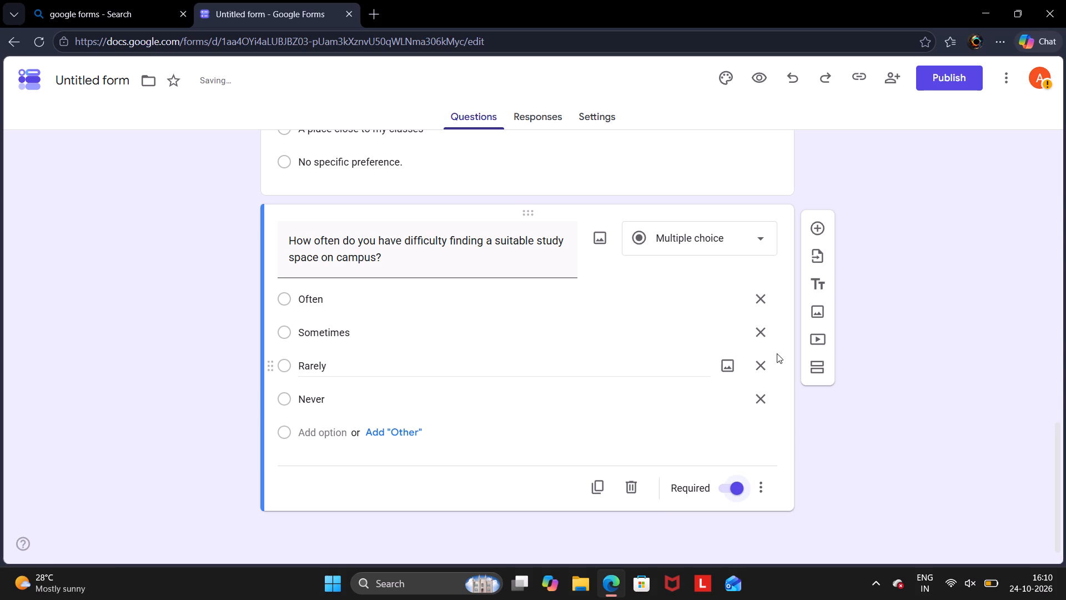
Add a new question below the study-space difficulty question, begin its title with "W" and set its type to Multiple choice.
left_click(818, 231)
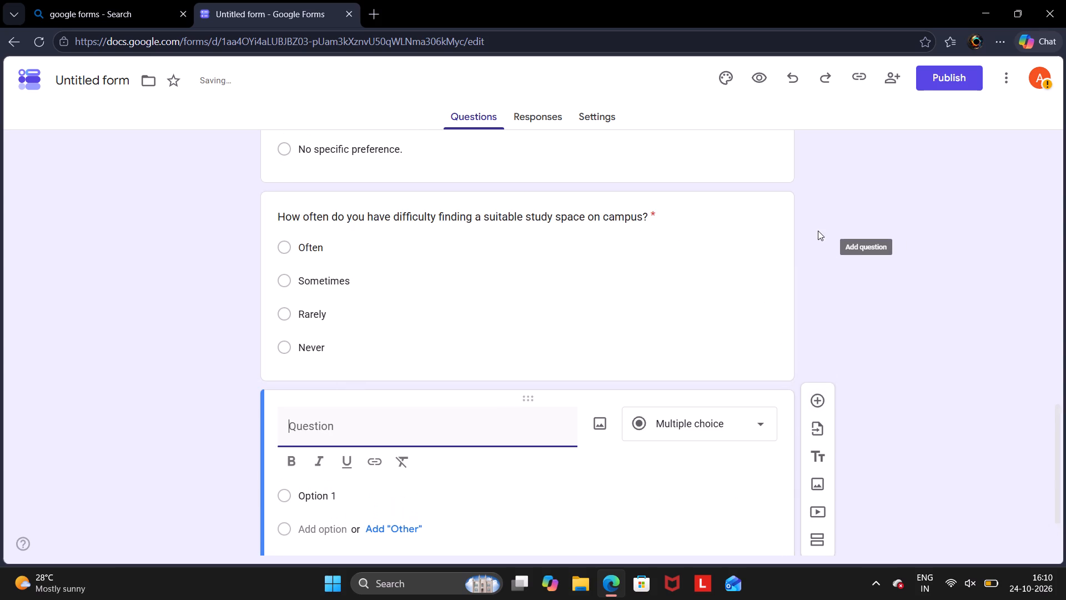
scroll(454, 437, "down", 1)
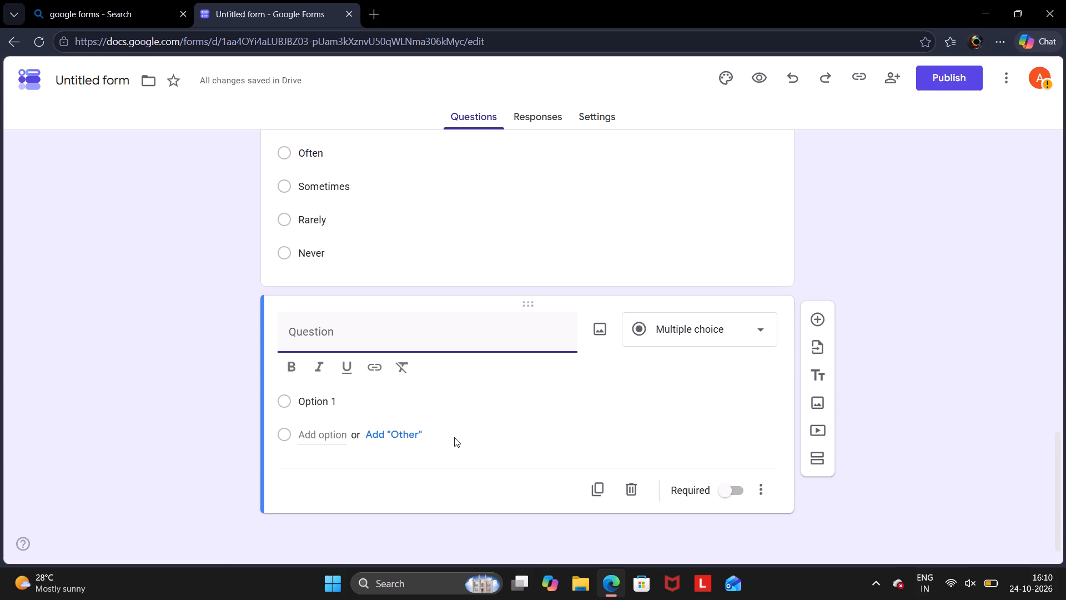
type("what")
key("space")
key("BackSpace")
key("BackSpace")
key("BackSpace")
key("BackSpace")
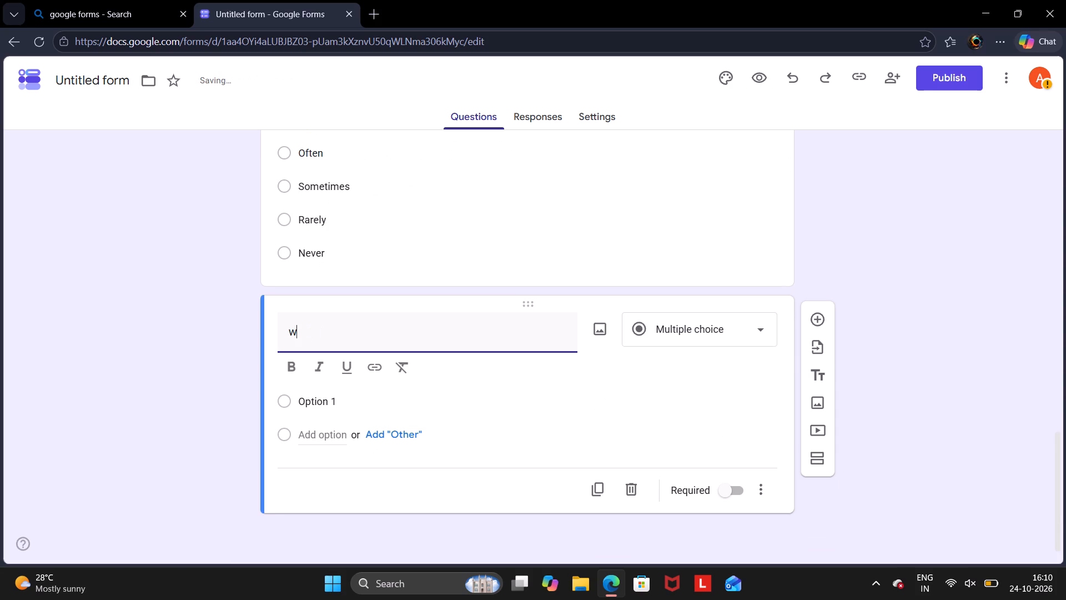
key("BackSpace")
type("What")
key("space")
key("BackSpace")
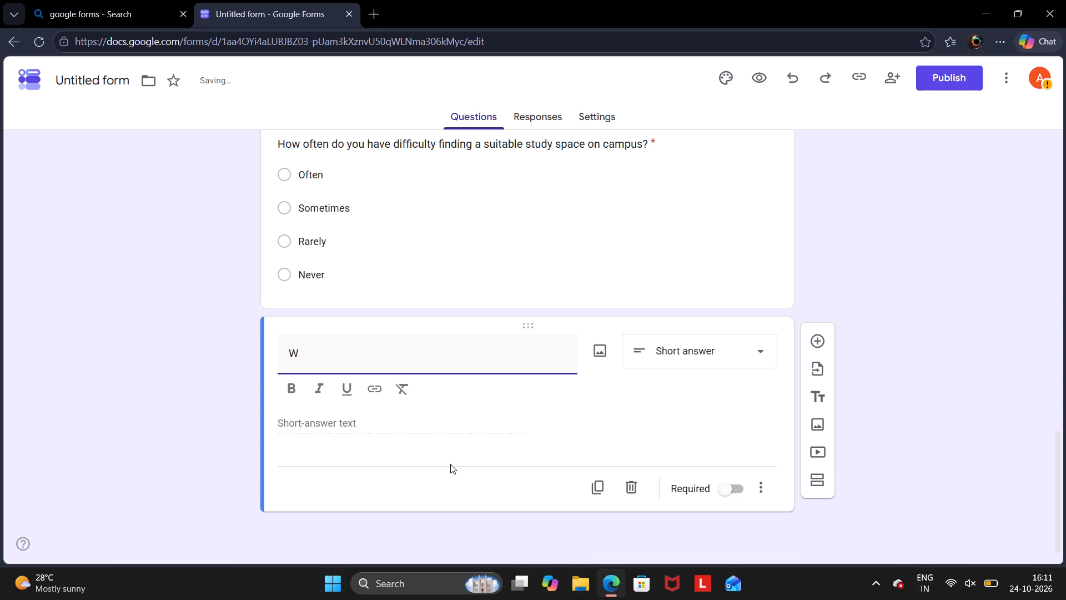
left_click(694, 363)
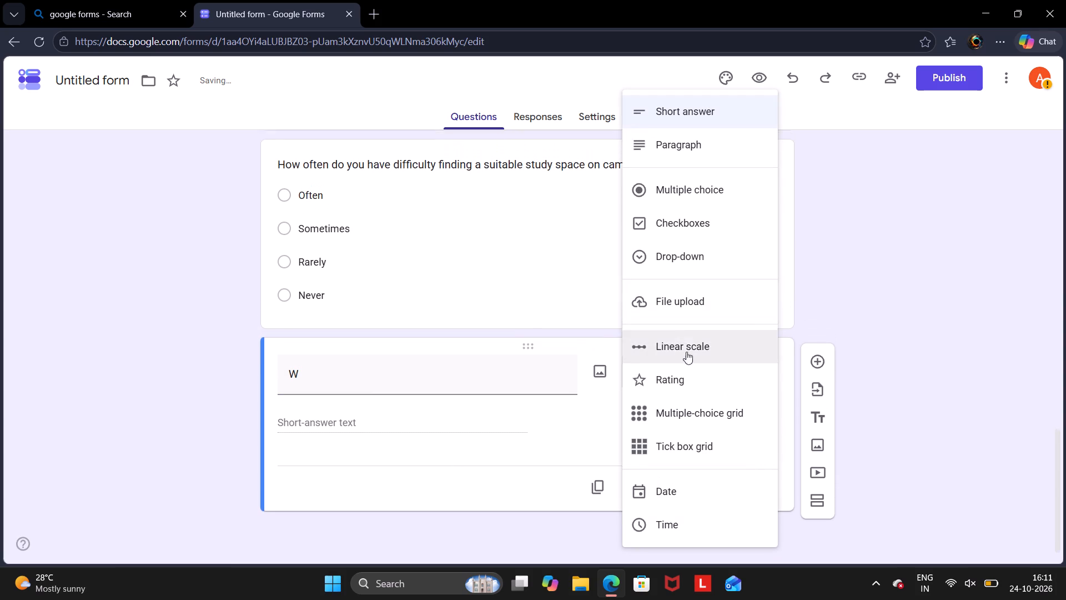
left_click(691, 196)
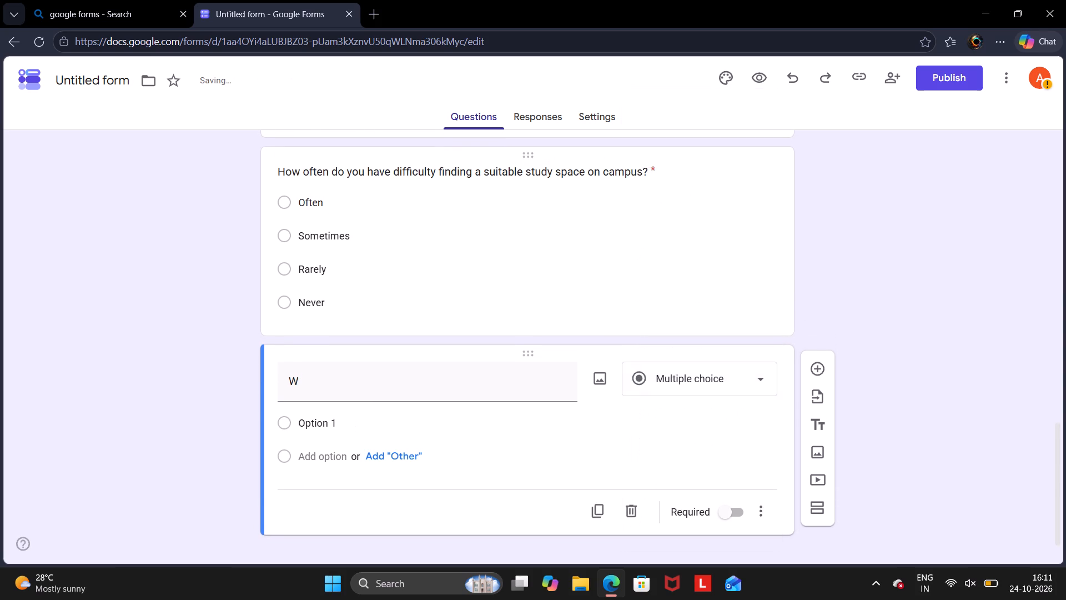
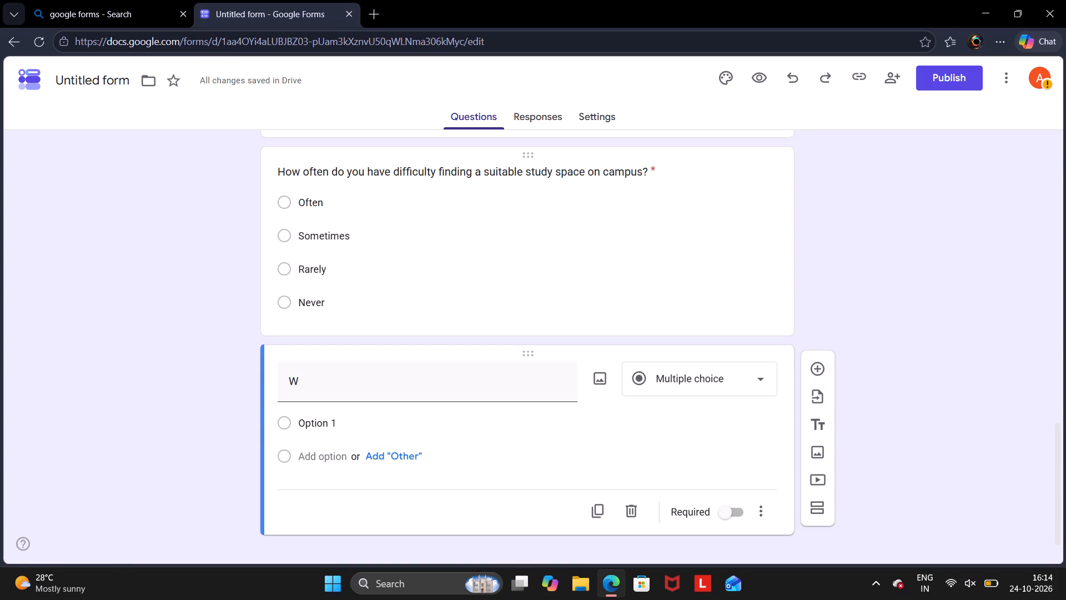
Review the earlier survey questions on study location, study frequency and preferred study environment.
scroll(512, 267, "up", 5)
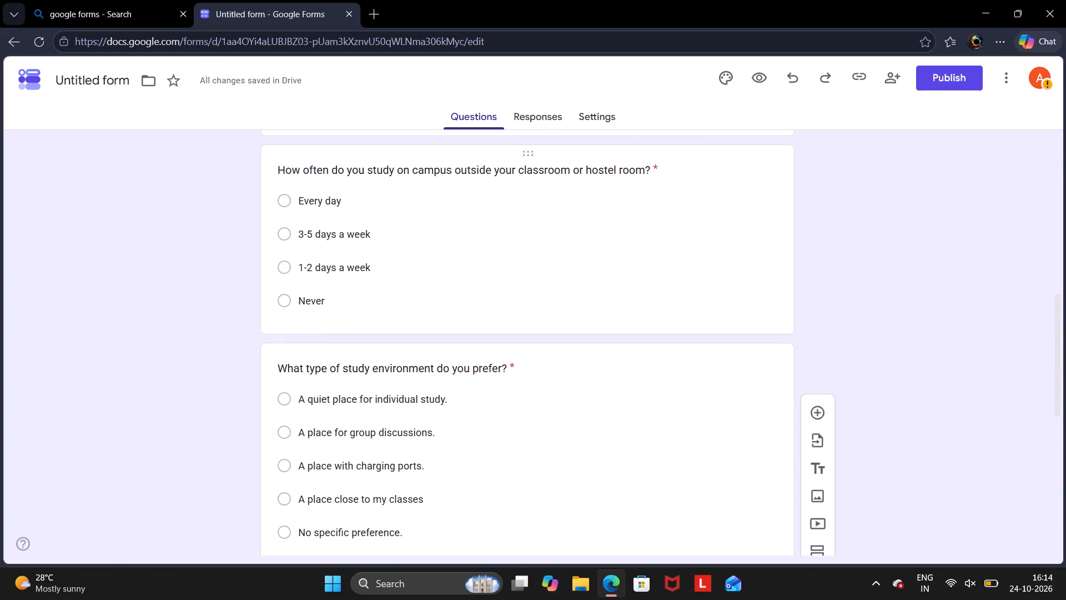
scroll(512, 267, "up", 4)
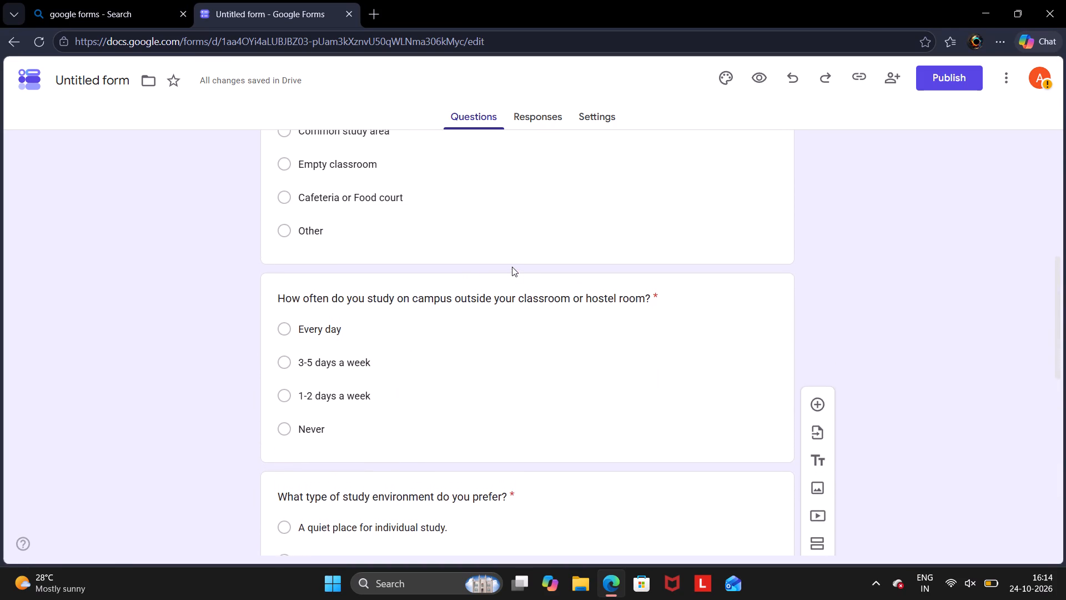
scroll(512, 267, "up", 2)
scroll(512, 267, "down", 1)
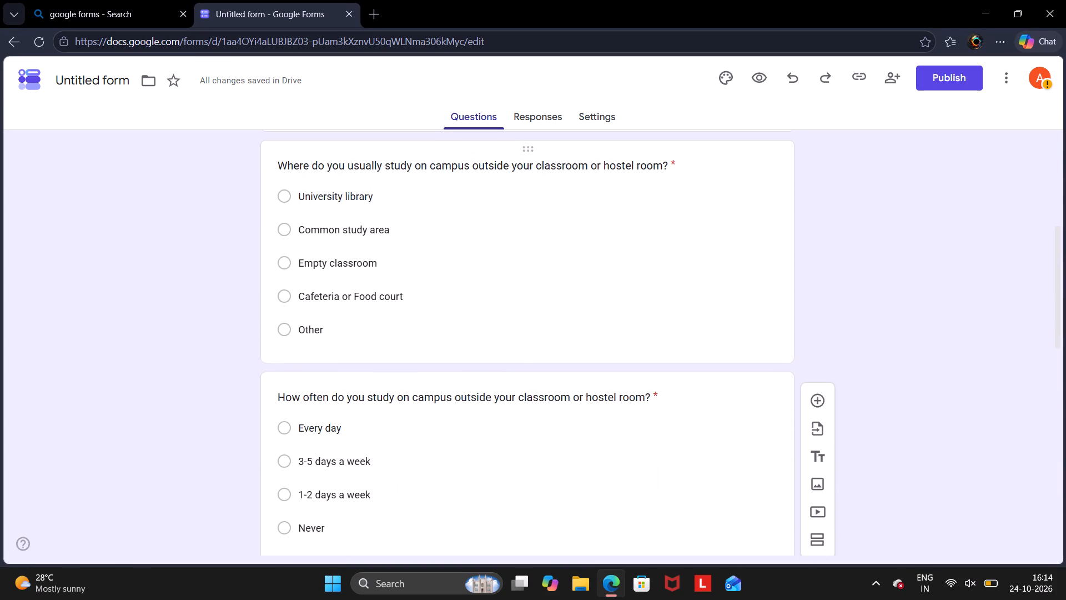
scroll(512, 267, "down", 1)
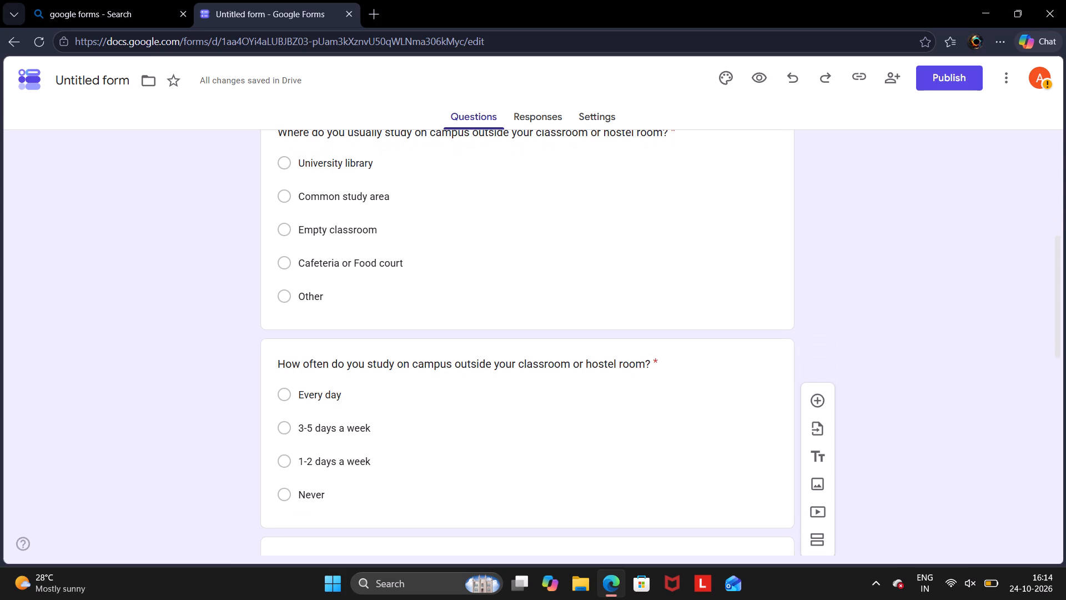
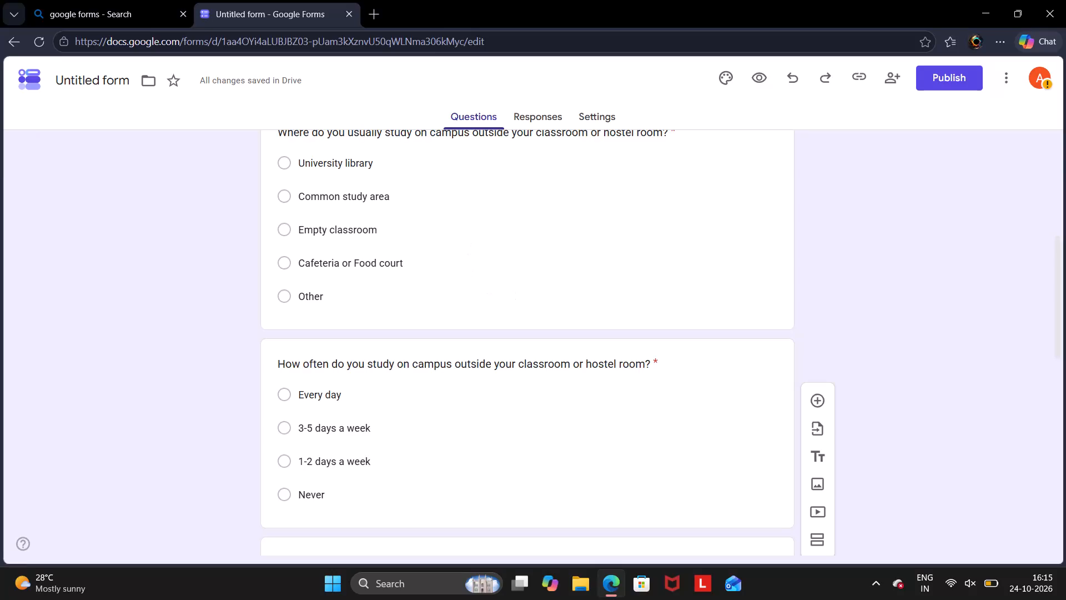
Replace the study frequency question's text with "What problems do you face while looking for a study space?".
scroll(413, 253, "up", 4)
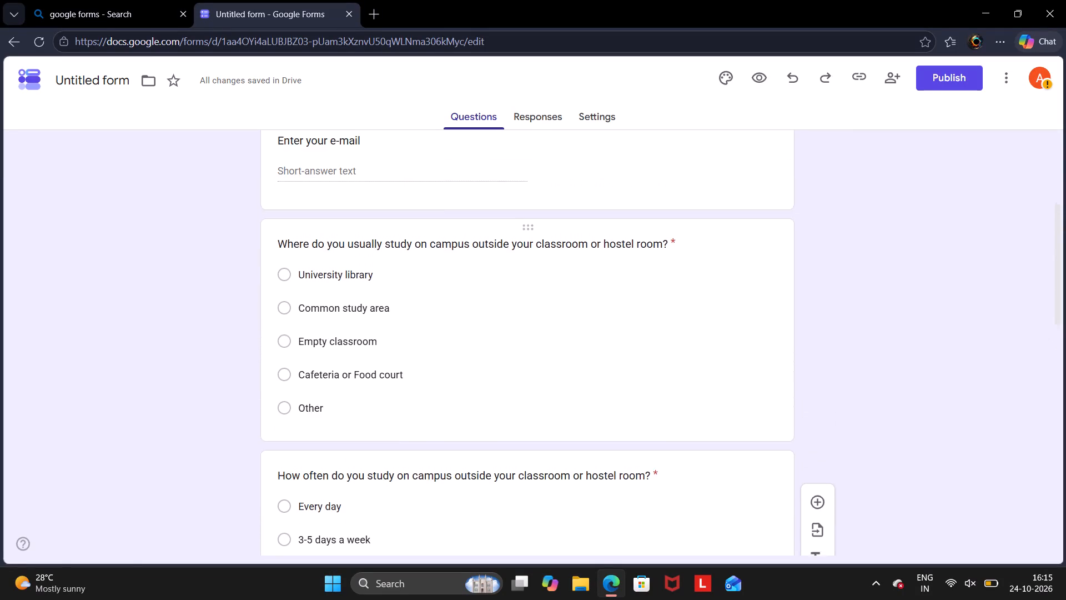
scroll(413, 253, "up", 4)
scroll(413, 253, "down", 2)
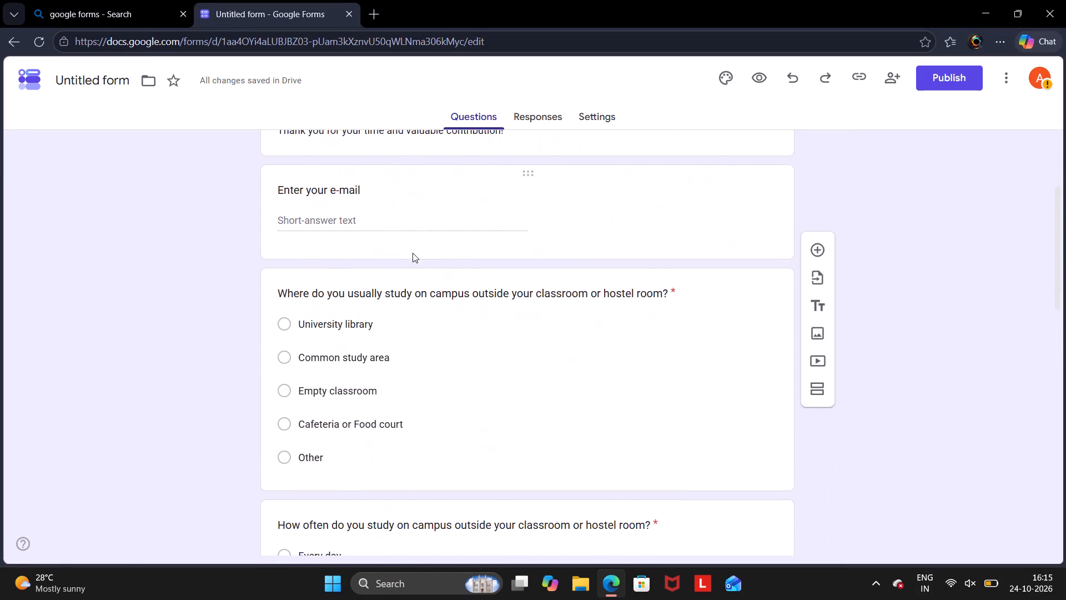
scroll(413, 253, "down", 5)
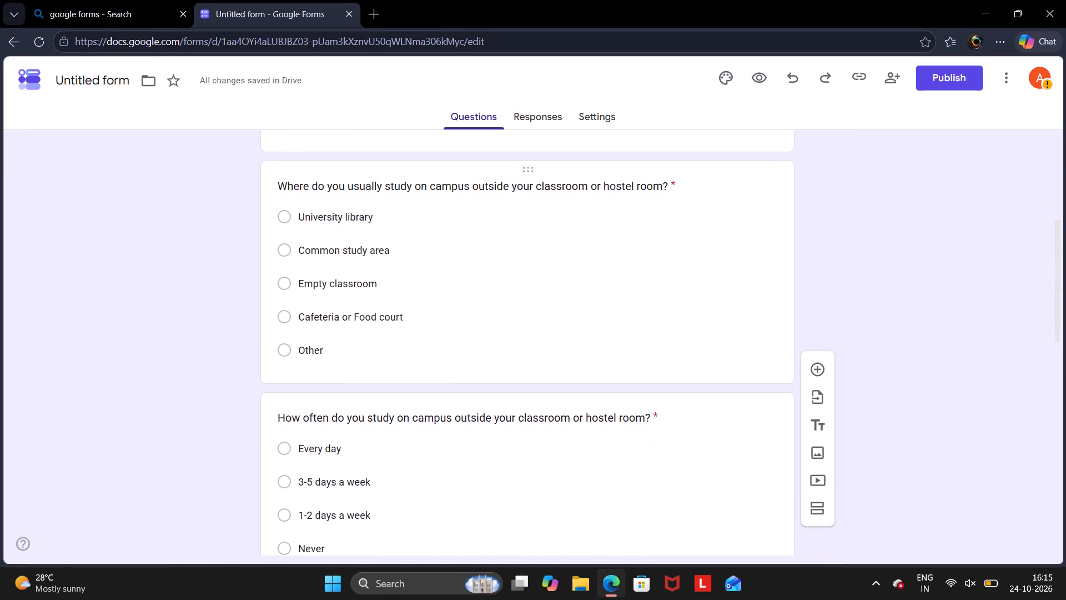
scroll(413, 253, "down", 3)
left_click(413, 253)
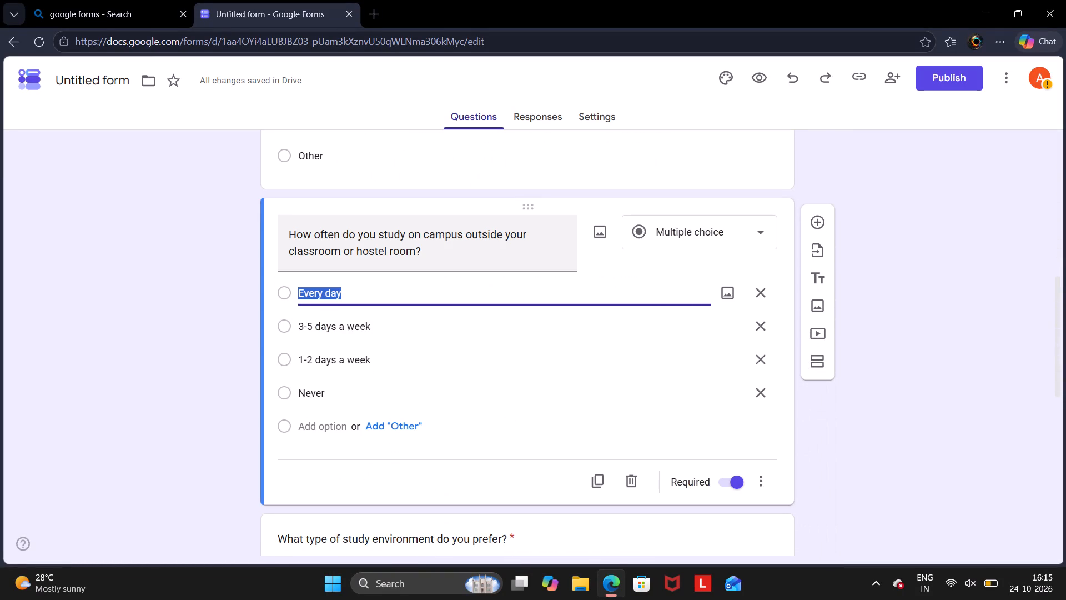
left_click_drag(440, 248, 305, 231)
key("BackSpace")
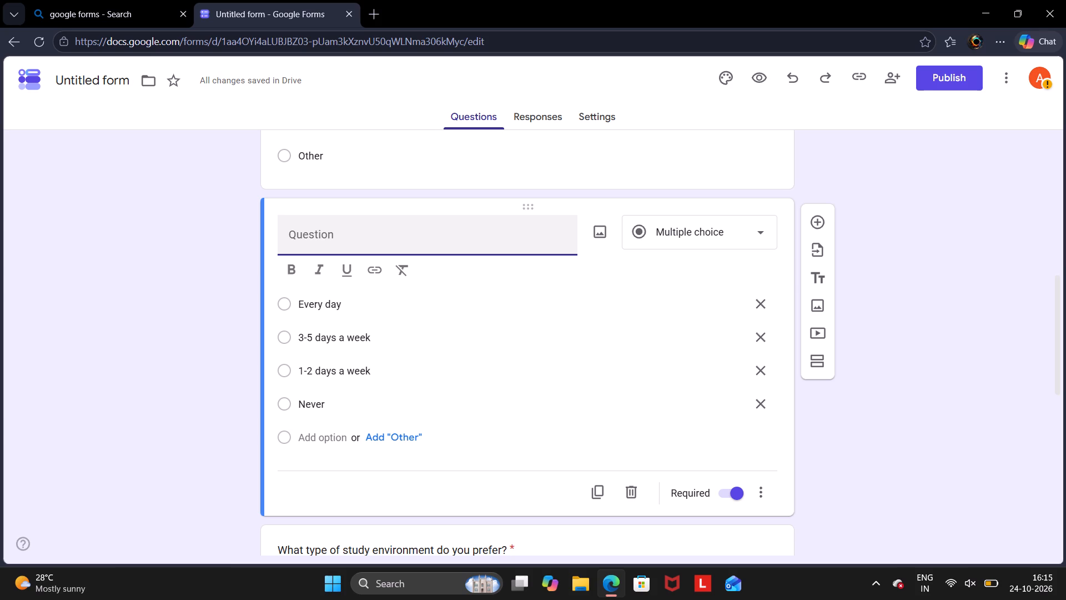
type("HW")
key("shift+BackSpace")
key("shift+BackSpace")
key("shift+w")
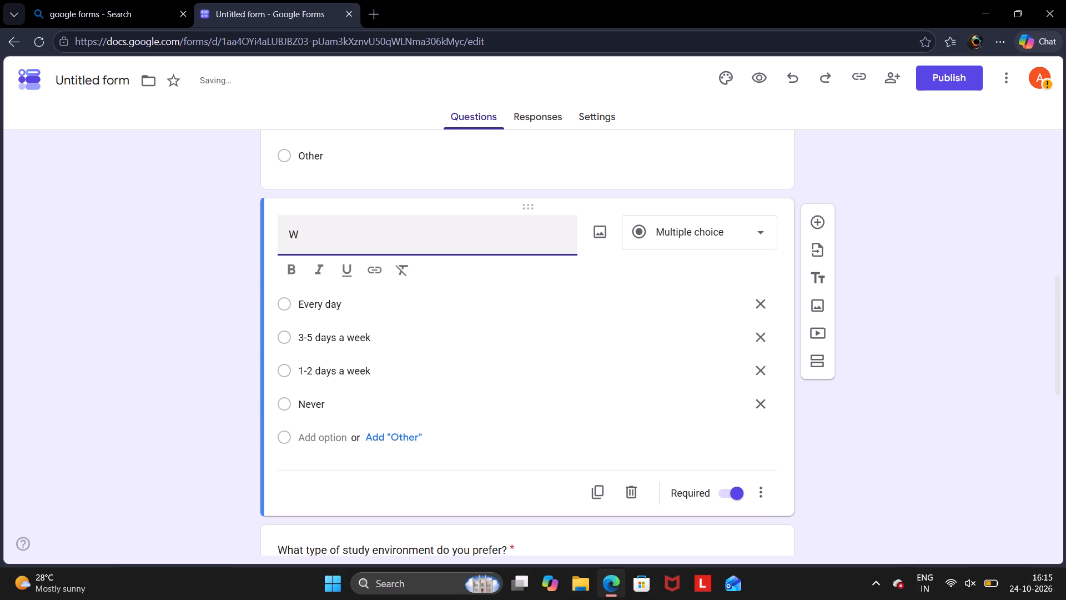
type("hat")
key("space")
Complete the title of the study frequency question so it reads "What problems do you face while looking for a study space?".
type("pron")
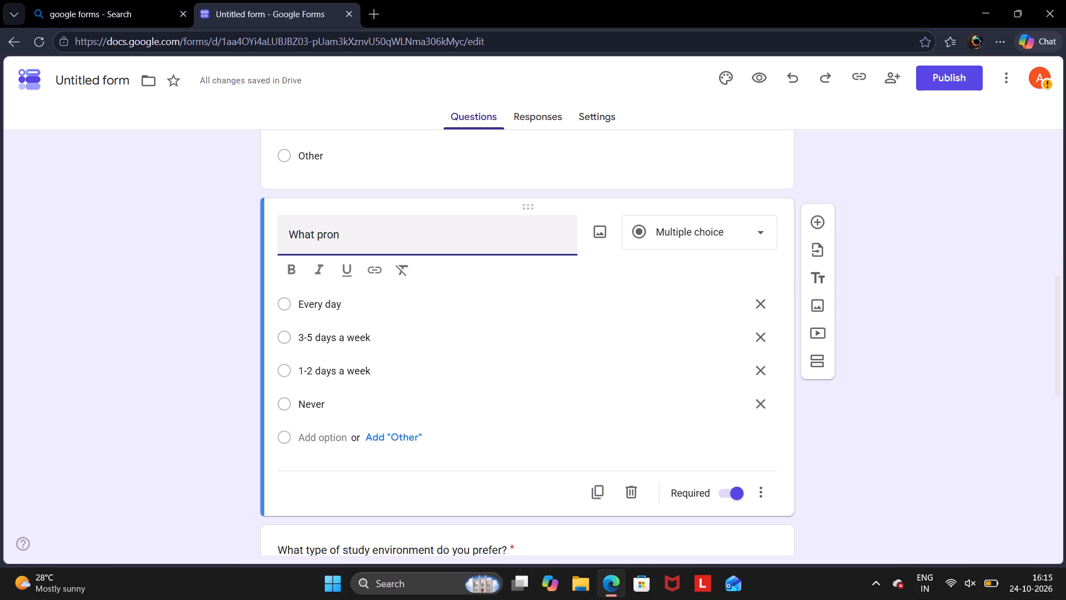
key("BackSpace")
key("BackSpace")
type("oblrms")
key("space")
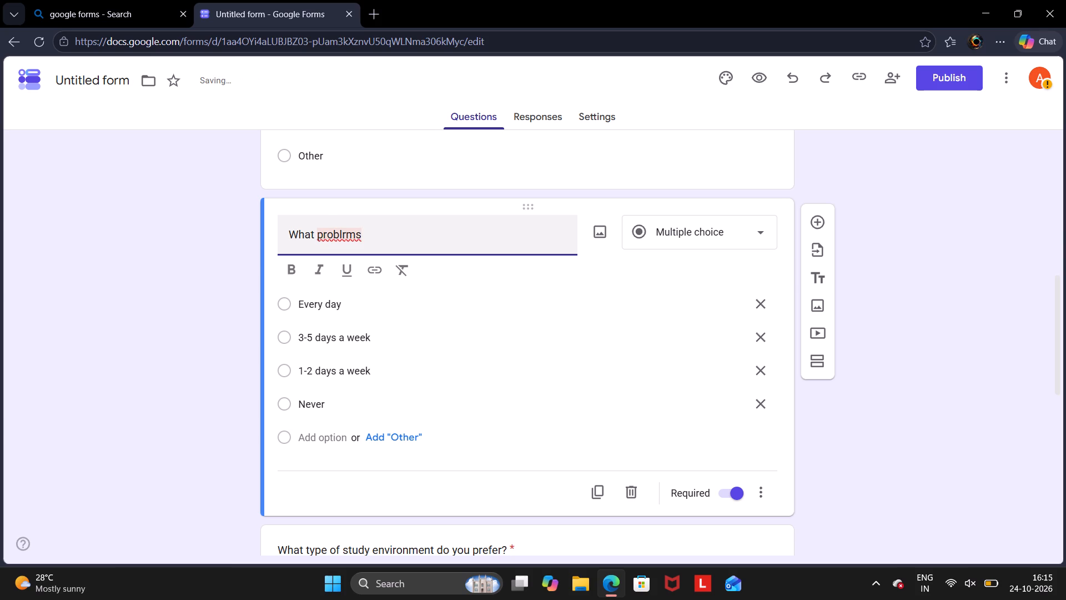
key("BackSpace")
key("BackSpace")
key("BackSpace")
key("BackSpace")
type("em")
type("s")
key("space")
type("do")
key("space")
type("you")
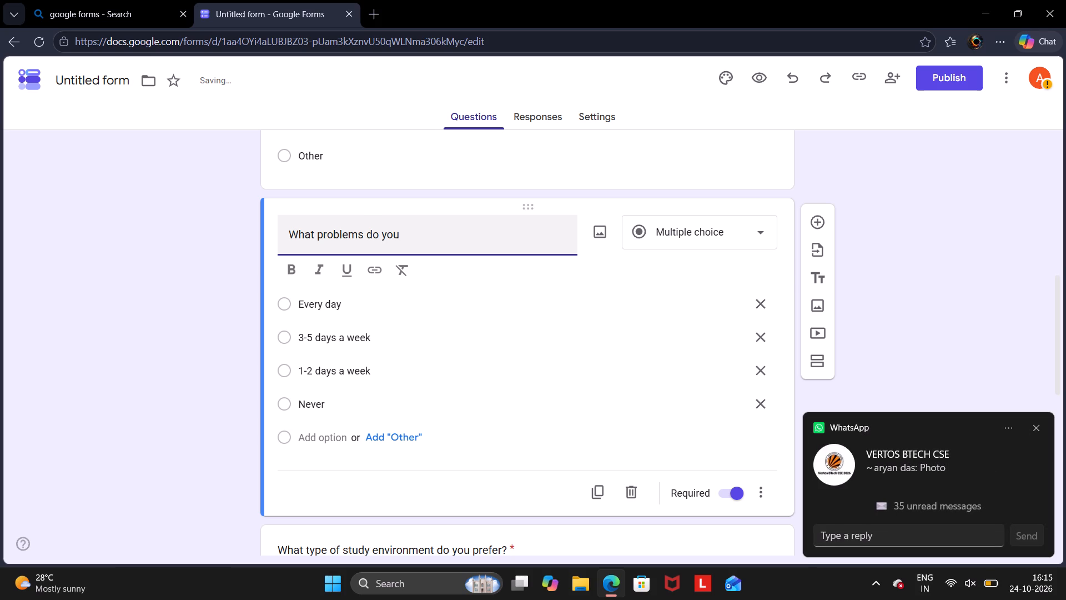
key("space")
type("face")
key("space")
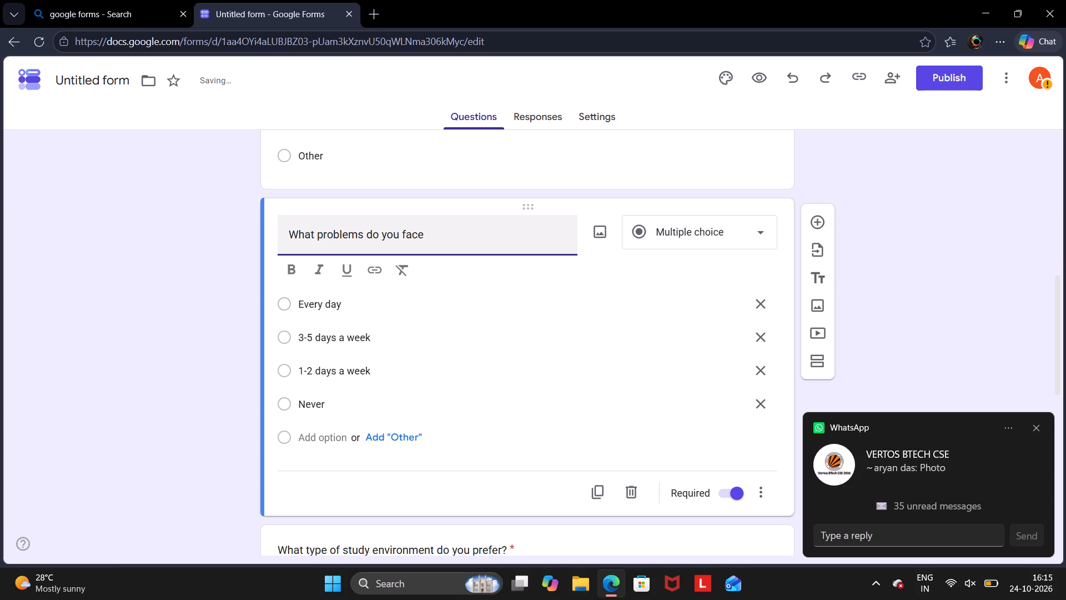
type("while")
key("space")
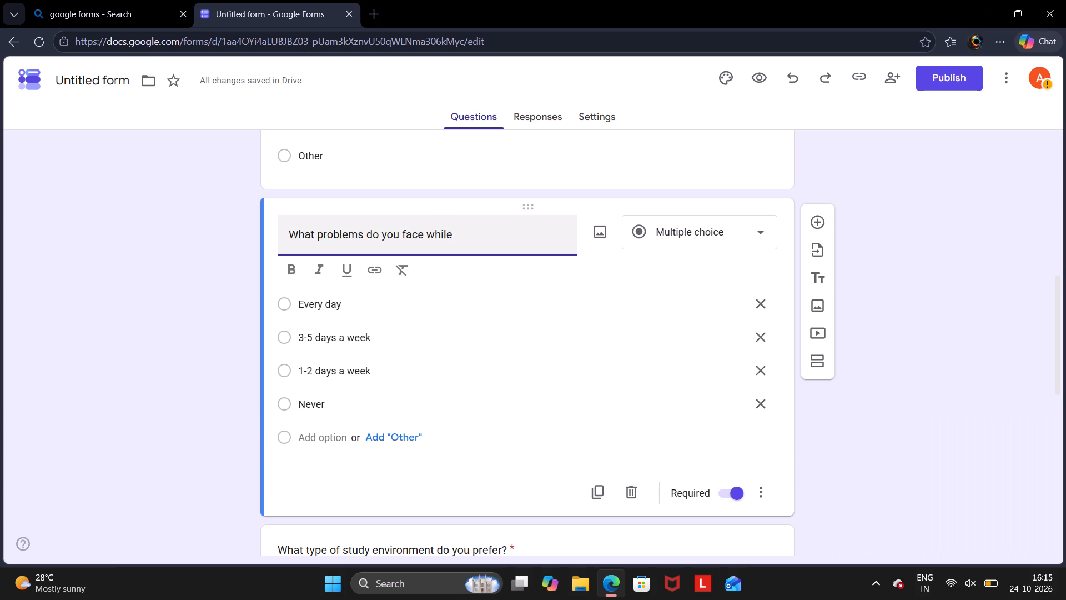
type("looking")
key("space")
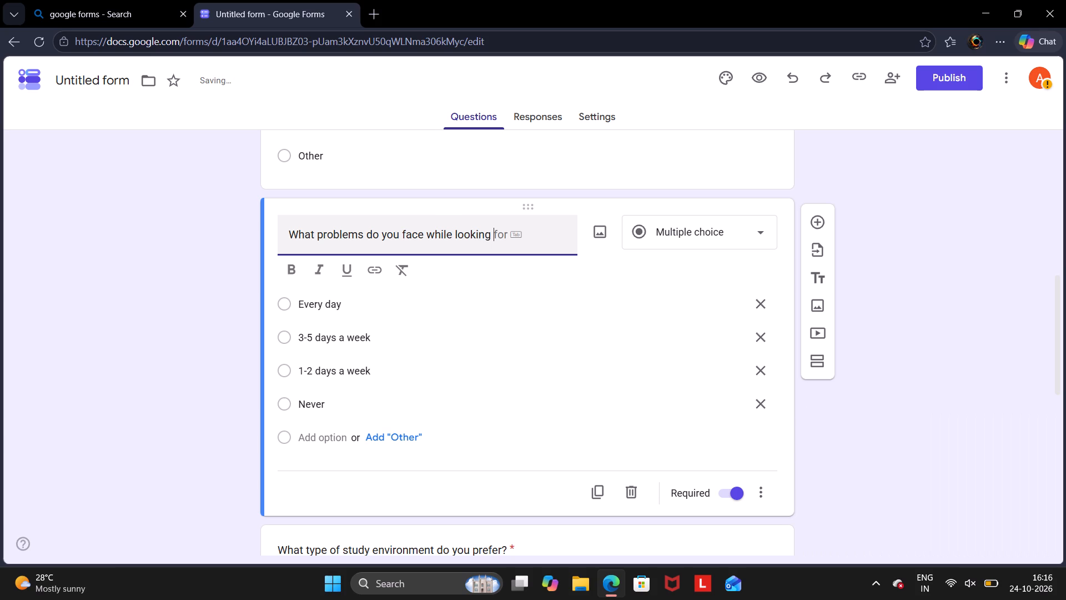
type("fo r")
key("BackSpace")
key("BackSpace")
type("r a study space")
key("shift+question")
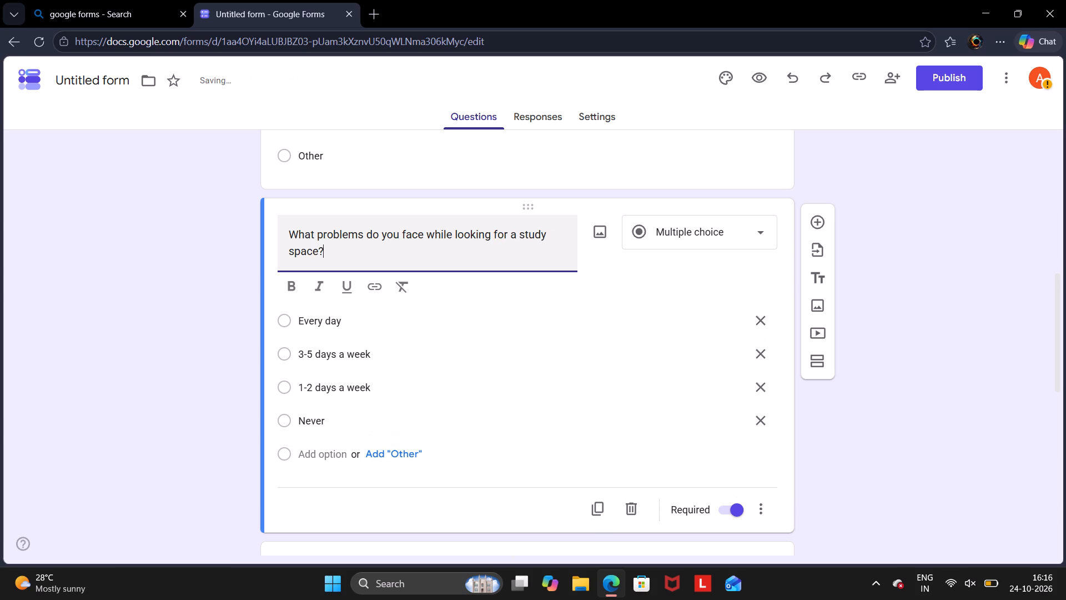
Change the answer type of the study space problems question to Checkboxes.
left_click(666, 231)
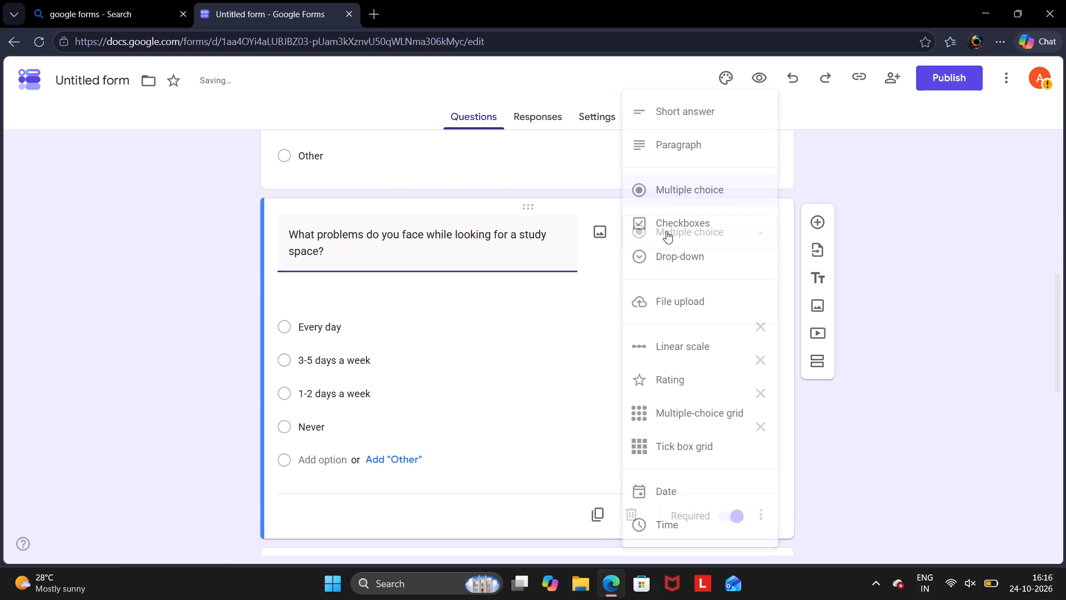
left_click(671, 214)
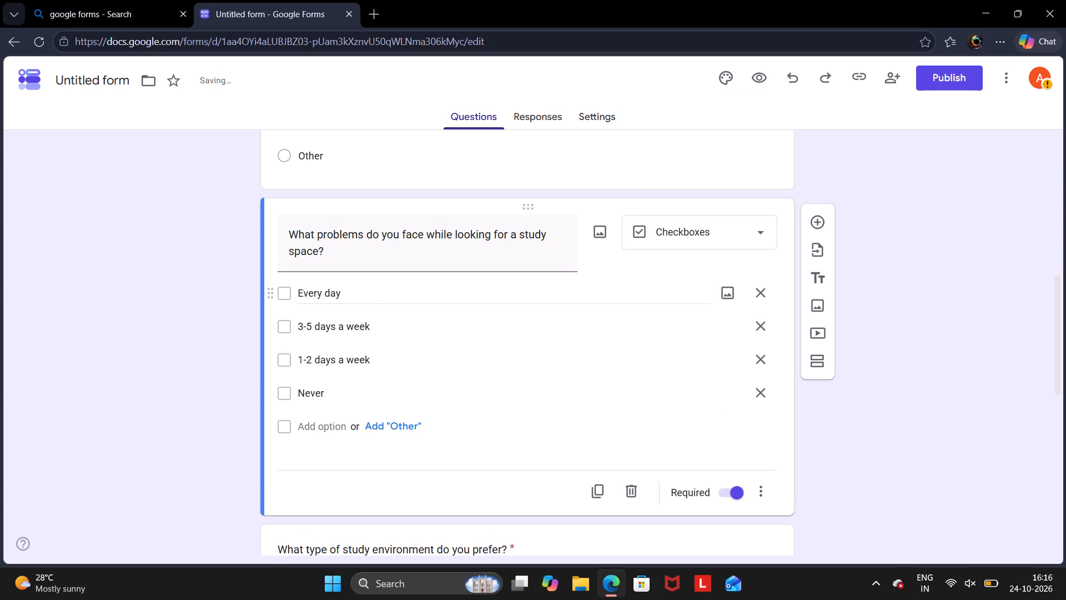
Replace the "Every day" option of the study space problems question with "All seats are occupied".
left_click(376, 289)
key("BackSpace")
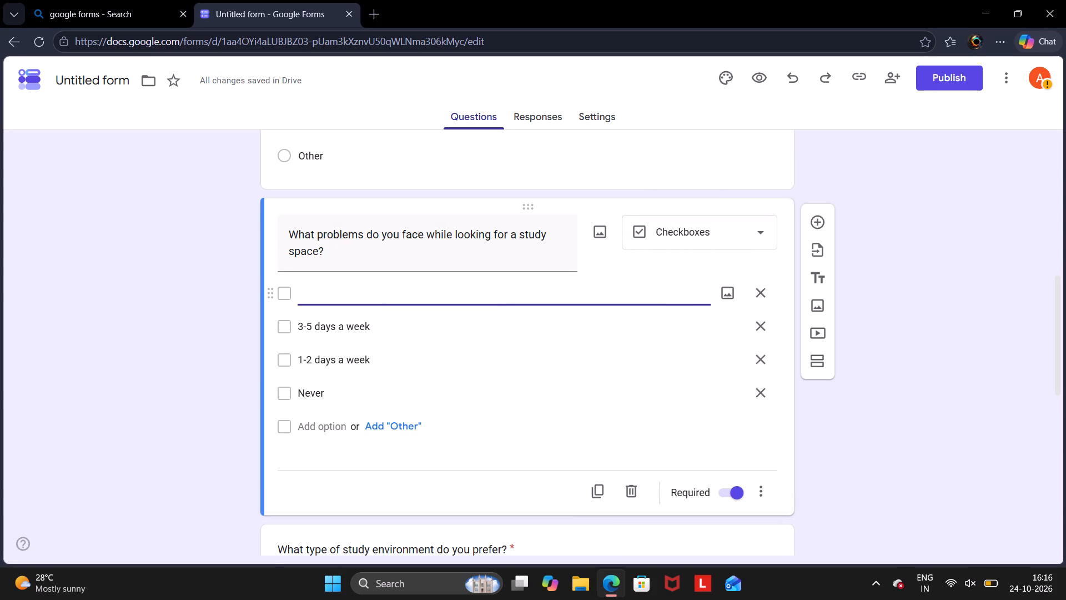
key("shift+a")
key("BackSpace")
key("shift+a")
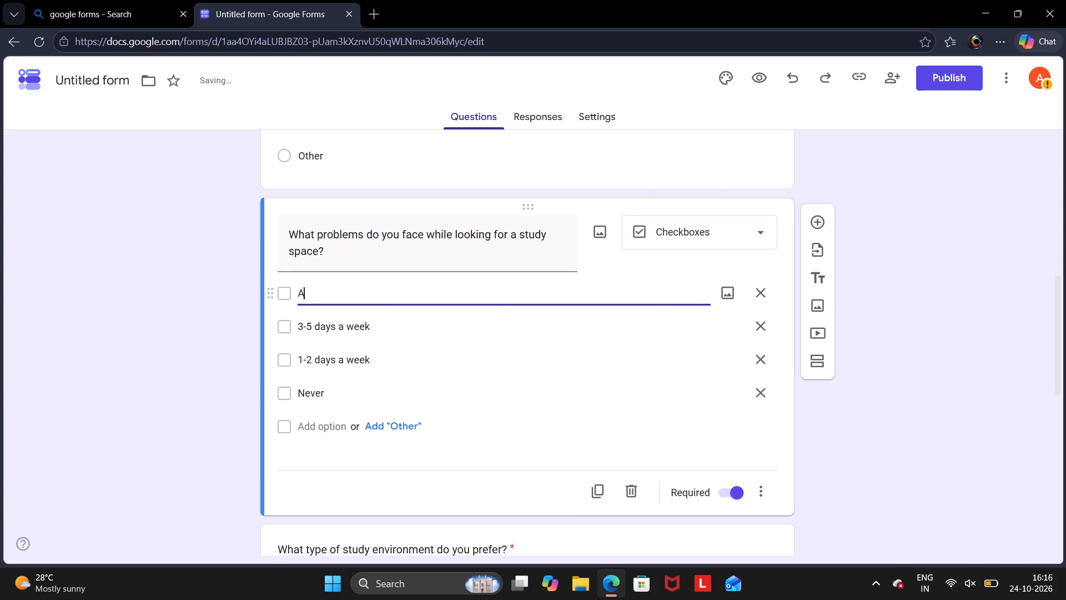
type("ll")
key("space")
type("seats are")
key("space")
type("occu")
type("pied")
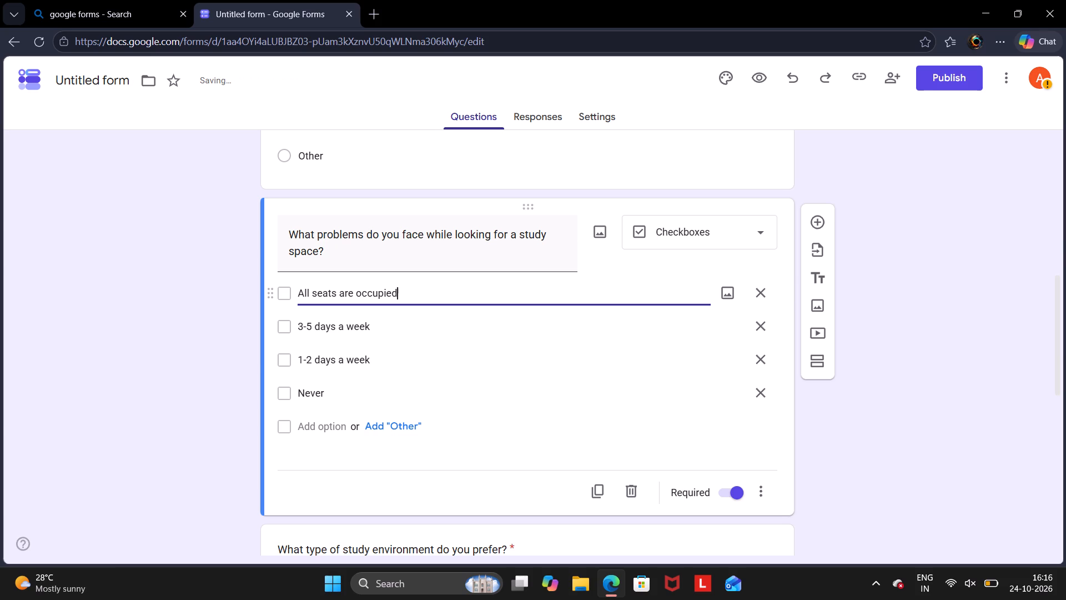
Replace the second and third options of the problems question with "Too much noisy" and "Uncomfortable seating".
left_click(376, 329)
key("BackSpace")
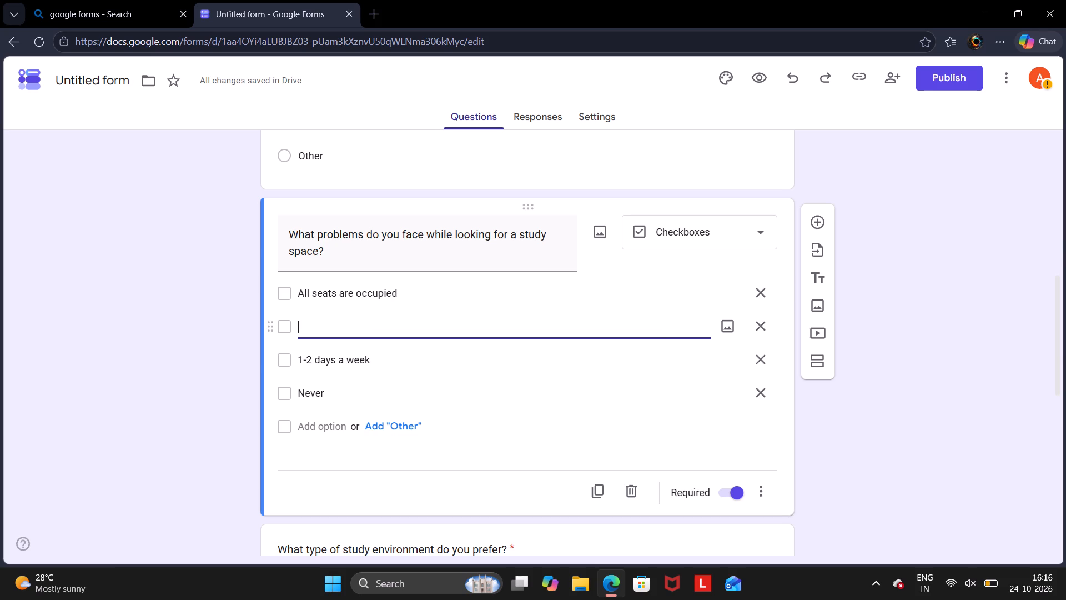
type("Too")
key("space")
type("much noisy")
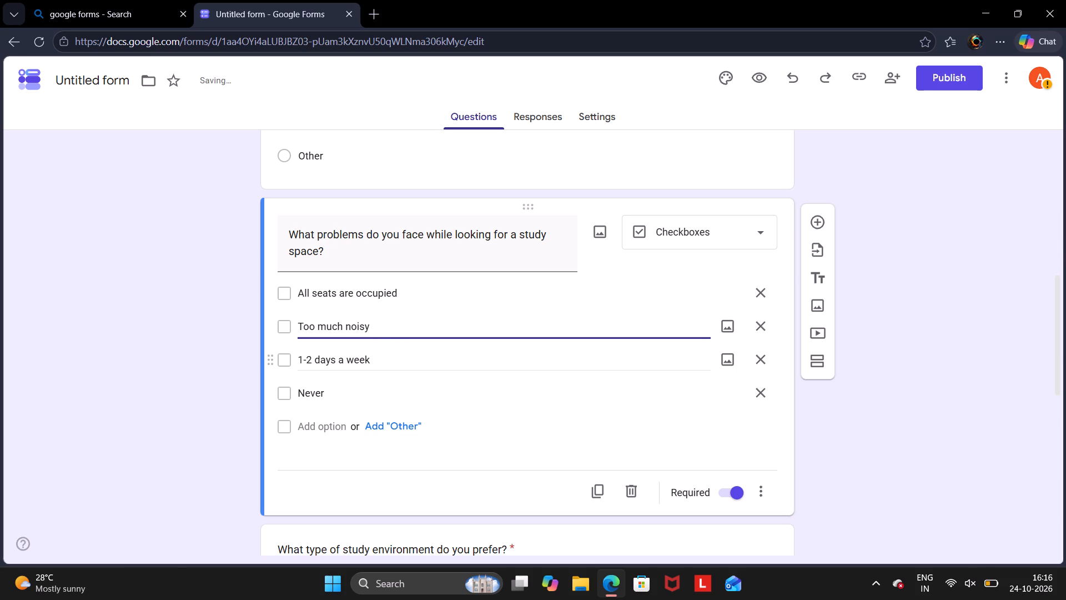
left_click(383, 359)
key("BackSpace")
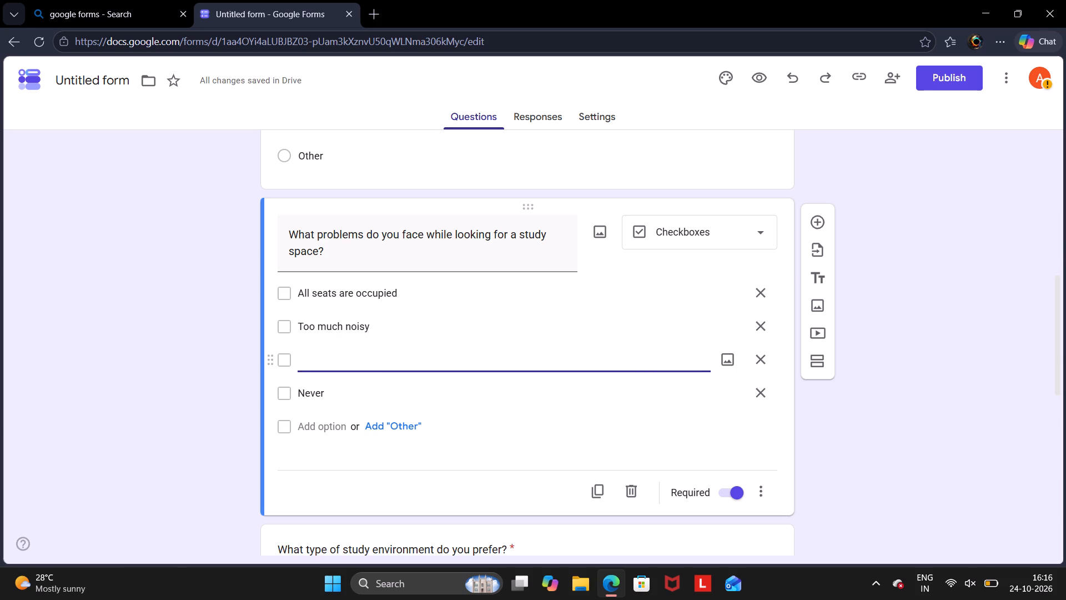
type("Un")
type("comfortable seating")
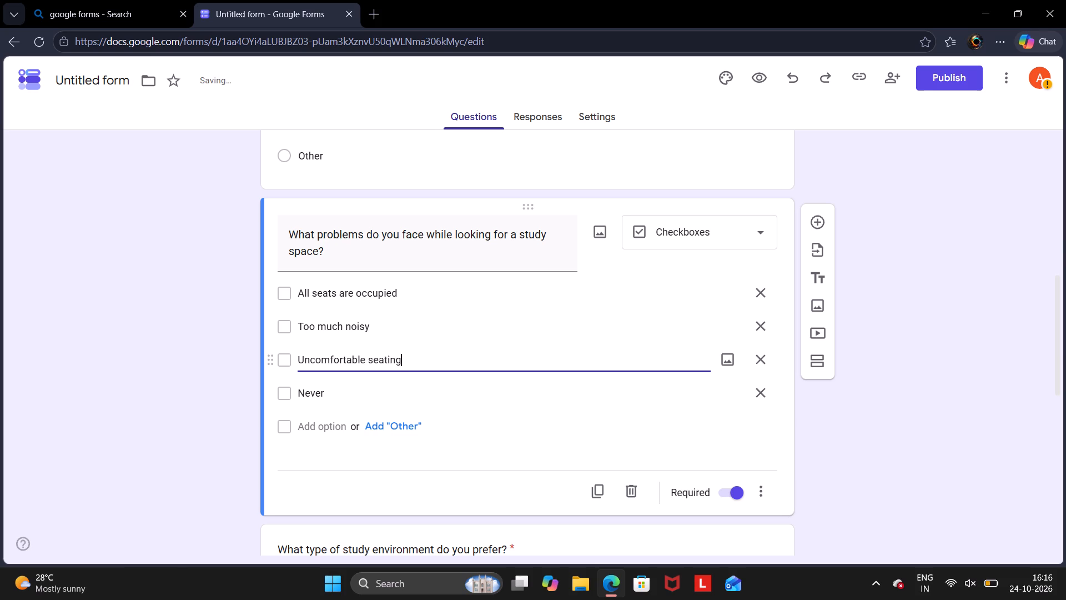
Replace the "Never" option of the problems question with "No charging ports".
left_click(361, 384)
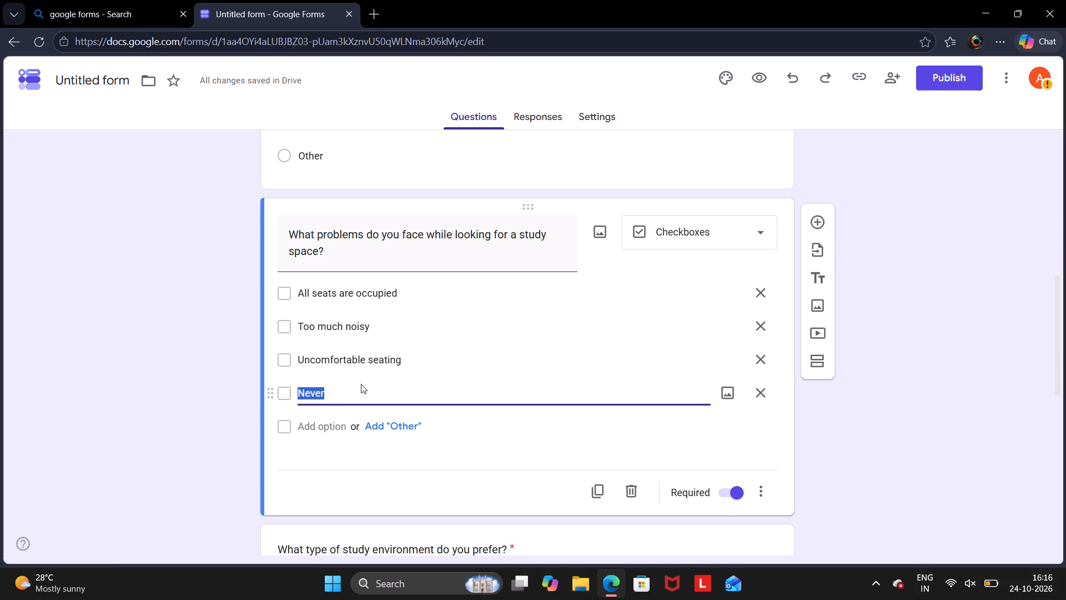
key("BackSpace")
type("No charging")
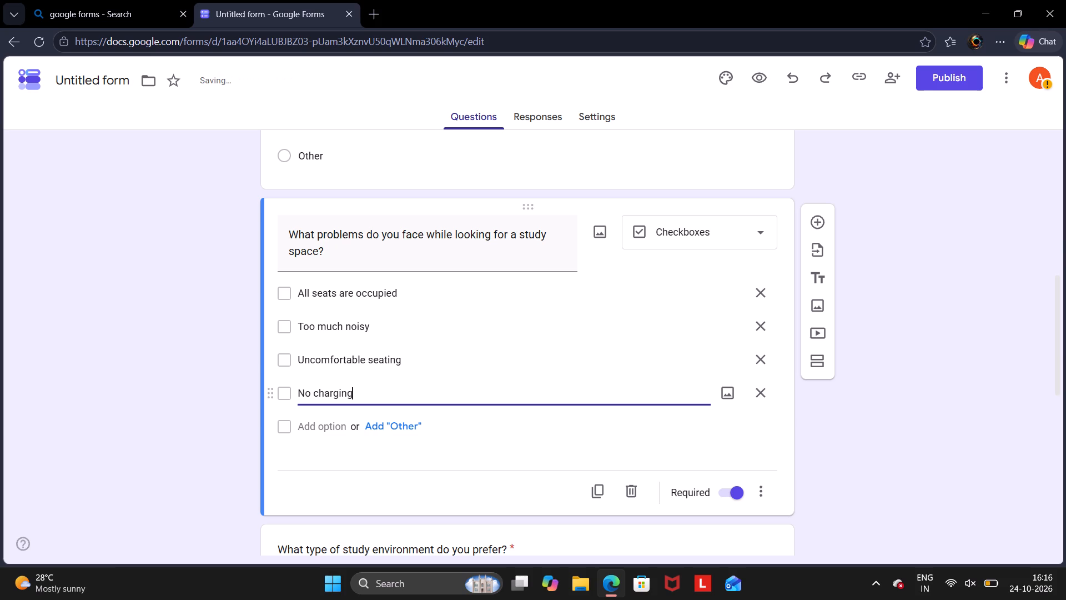
key("space")
type("pors")
key("BackSpace")
type("ts")
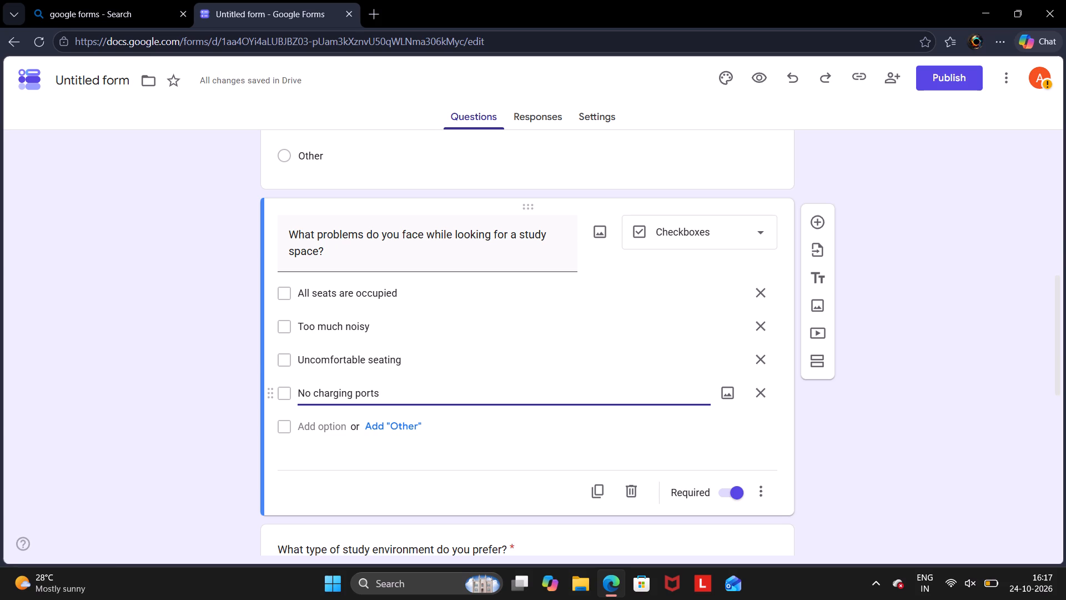
Add a fifth option, "Study areas are too far away", to the study space problems question.
left_click(324, 420)
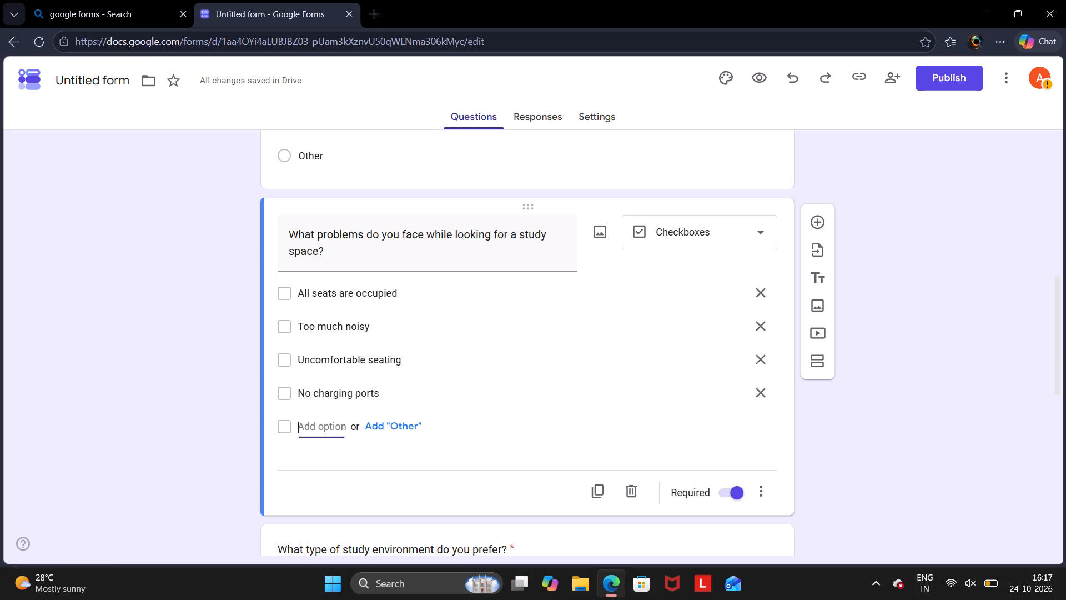
key("BackSpace")
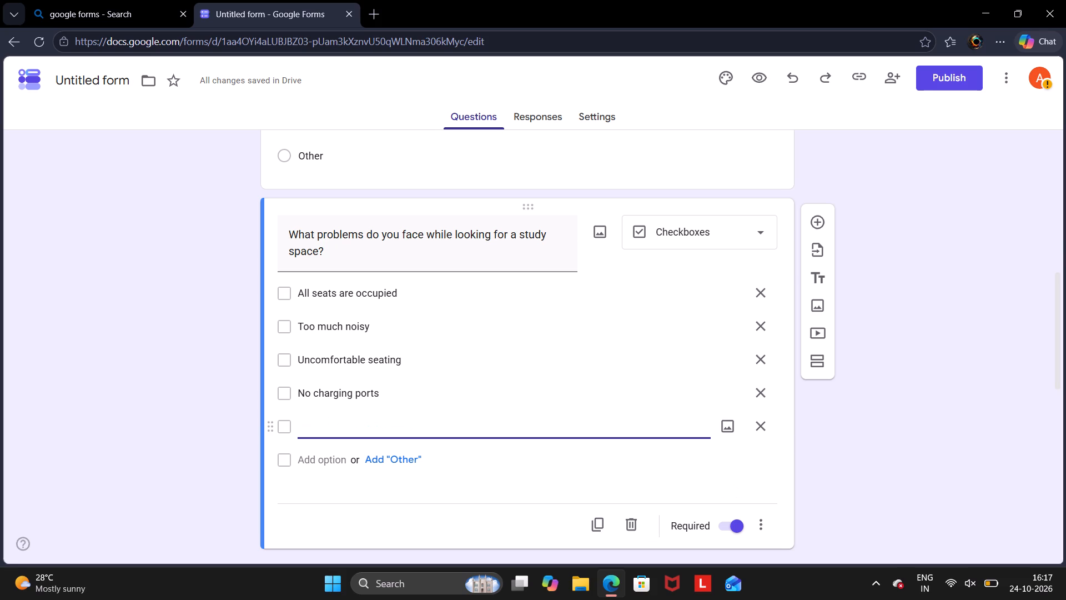
type("Study aea")
key("BackSpace")
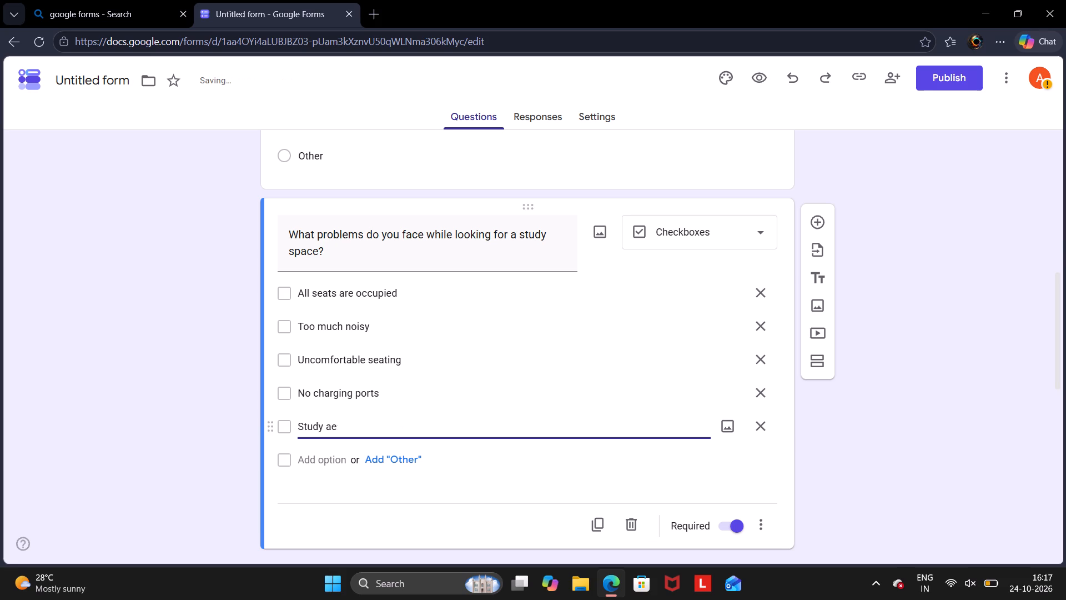
key("BackSpace")
type("reas are")
key("space")
type("too far")
key("space")
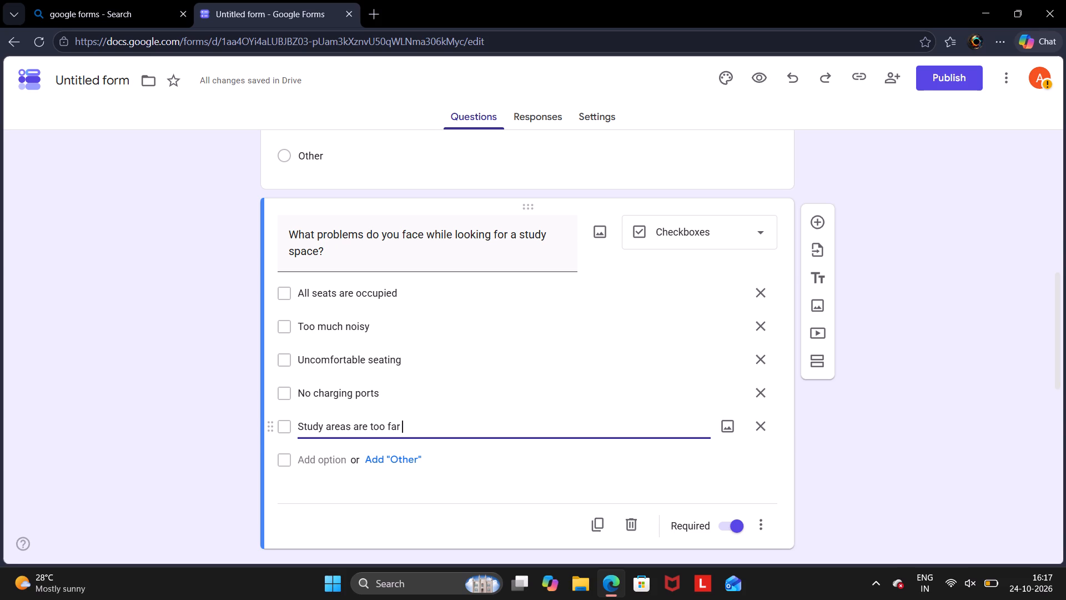
type("away")
Add the sixth and seventh options "I don't face any problems" and "Other" to the study space problems question.
left_click(321, 454)
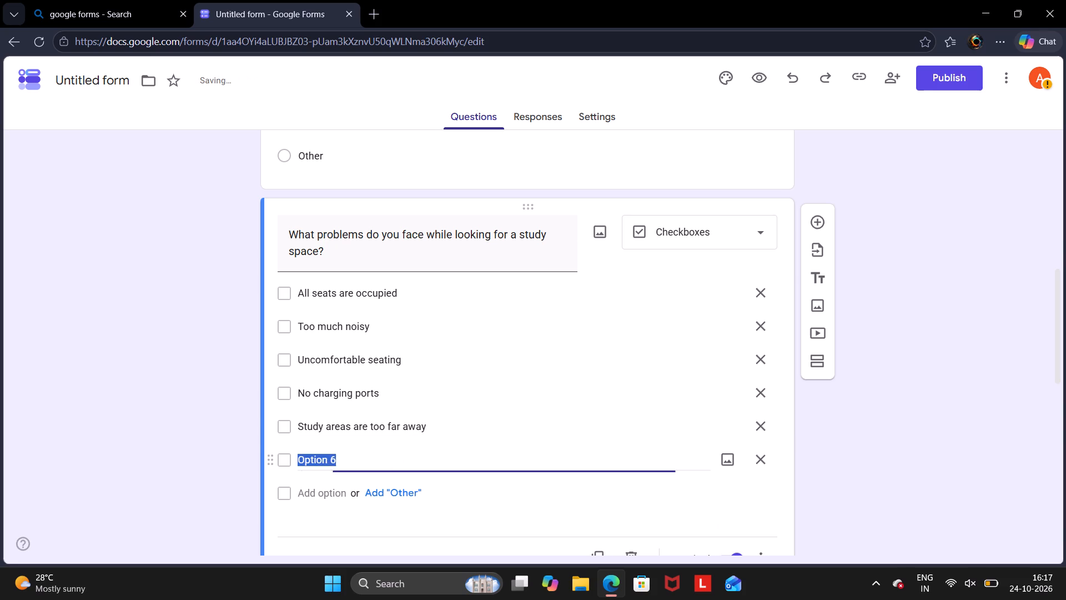
key("BackSpace")
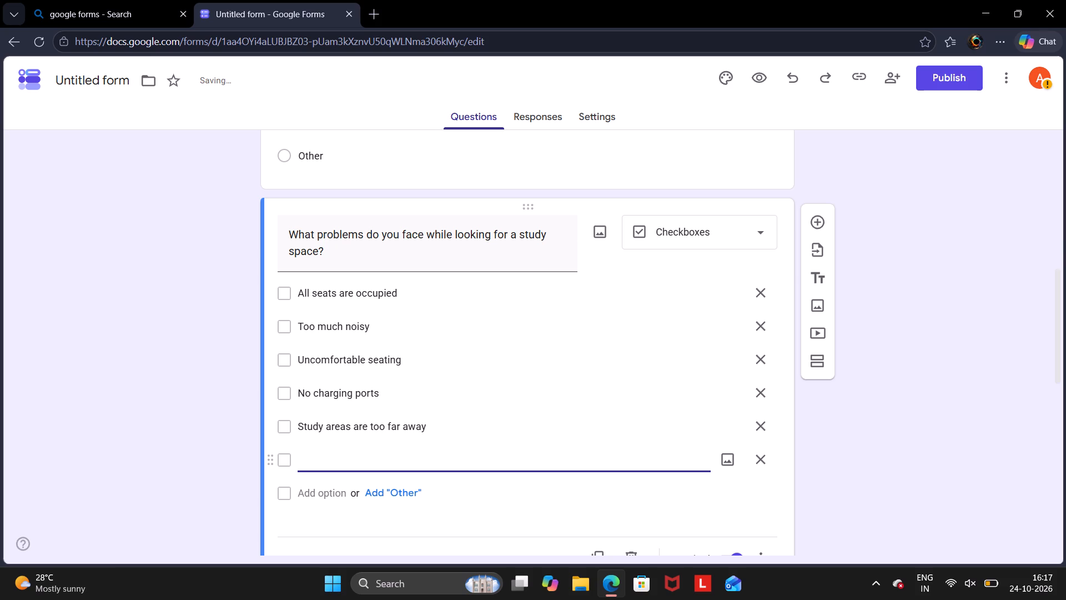
type("I dont")
key("BackSpace")
key("apostrophe")
type("t face any problem")
key("s")
left_click(333, 493)
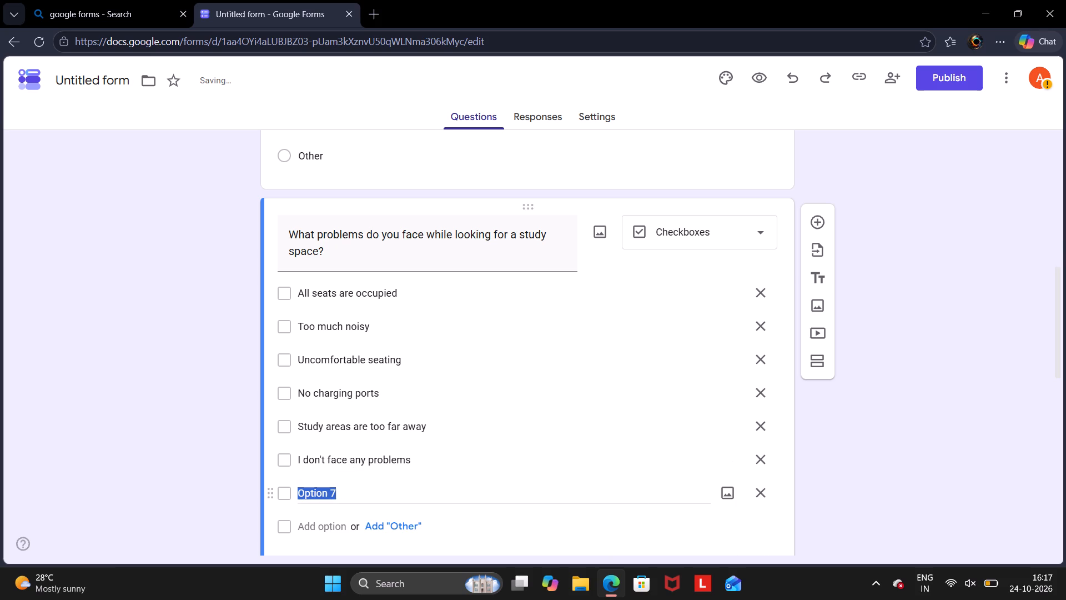
key("BackSpace")
type("Other")
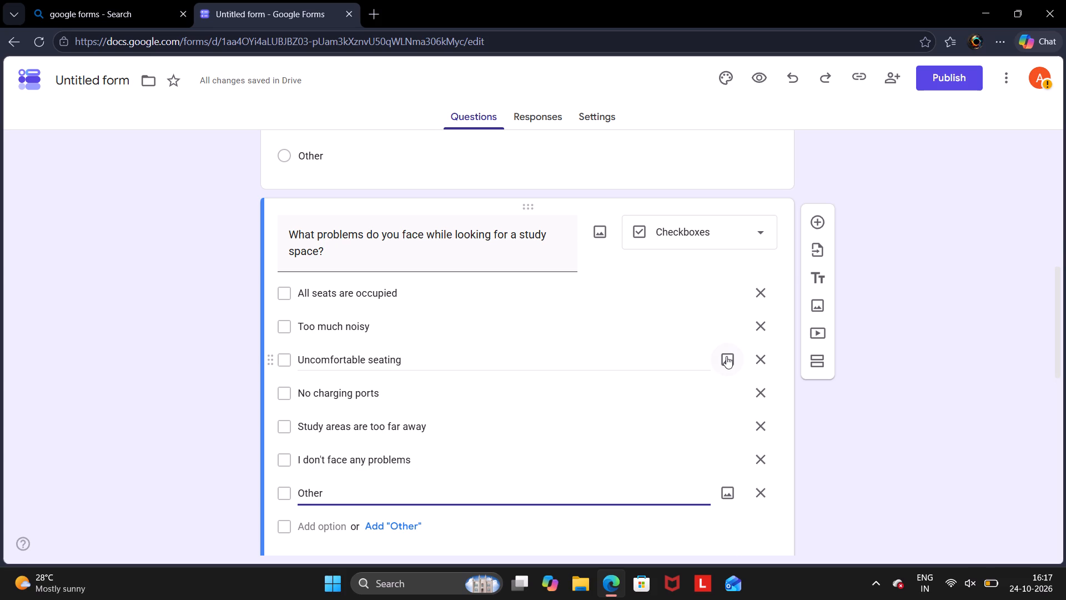
Delete the "Uncomfortable seating" option from the study space problems question.
left_click(762, 357)
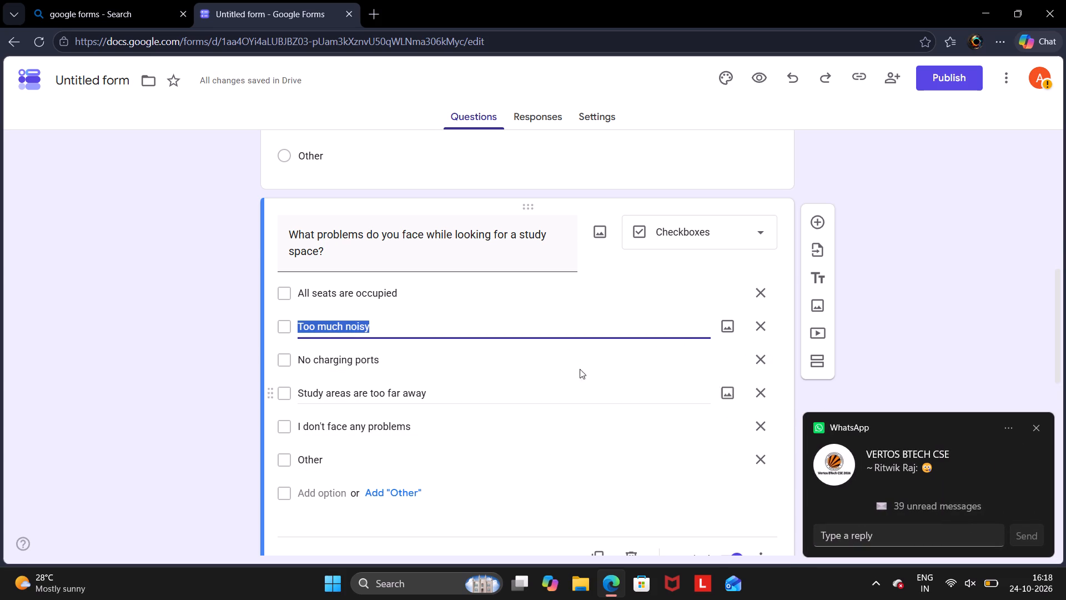
Replace the title "W" of the last question with "When do you usually face the most difficulty finding a study space?".
scroll(569, 402, "down", 2)
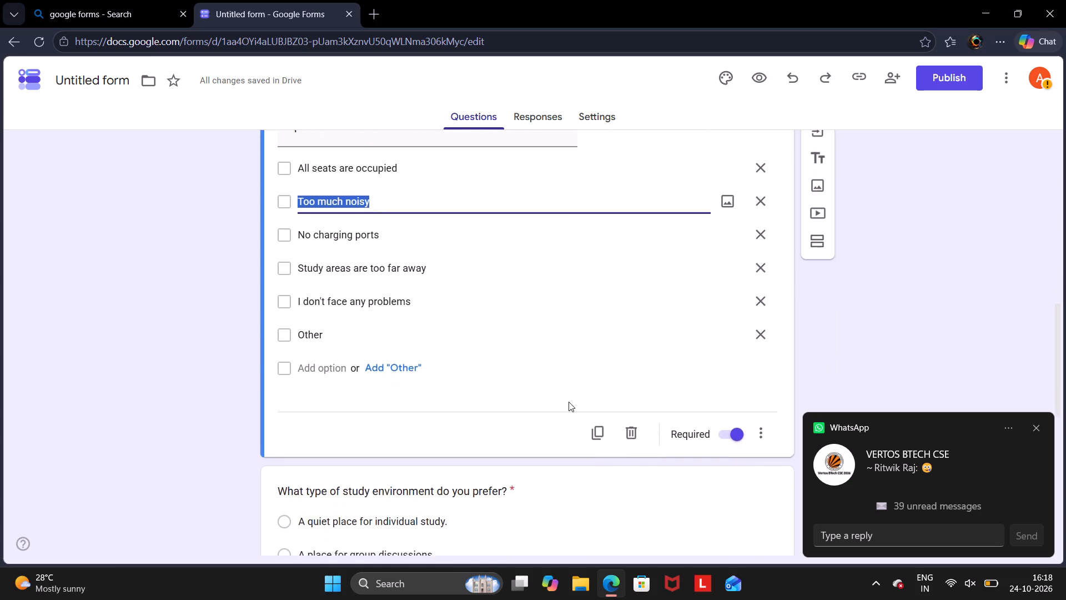
scroll(569, 402, "down", 2)
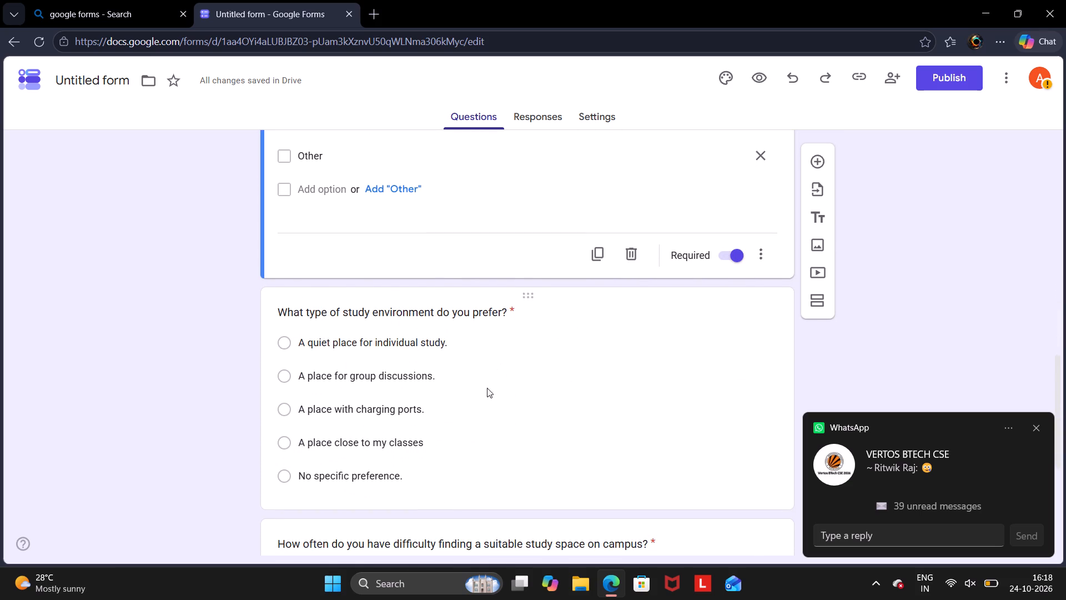
scroll(485, 427, "down", 4)
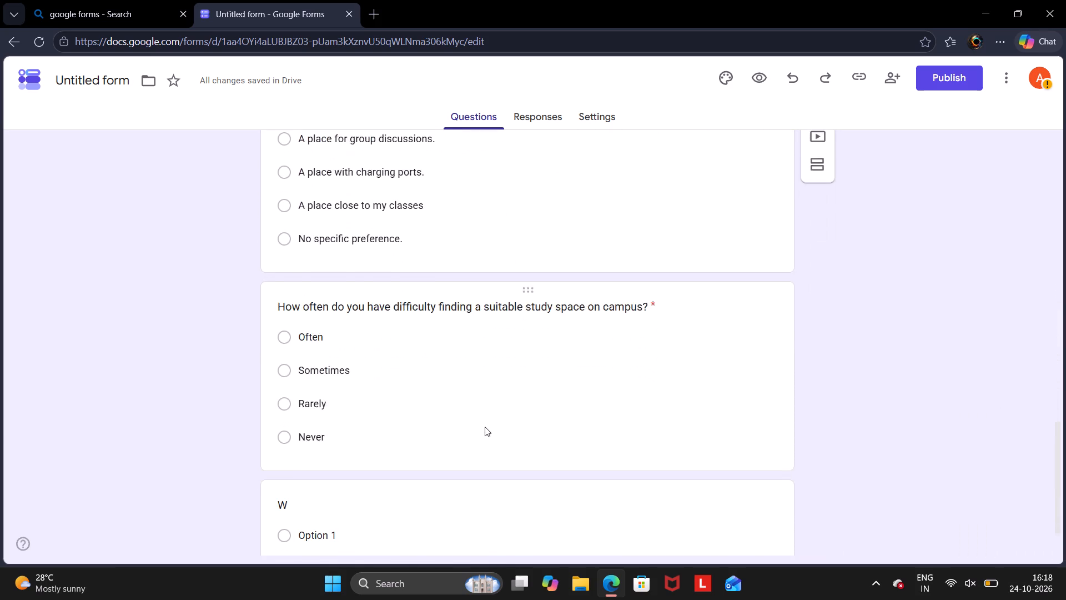
scroll(485, 427, "down", 1)
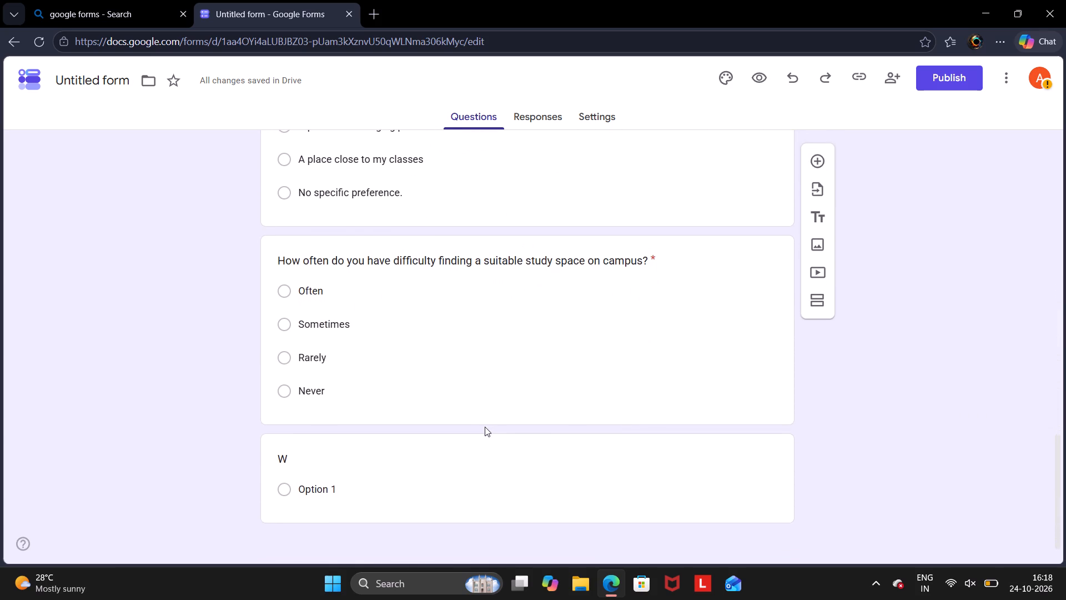
left_click(461, 467)
key("BackSpace")
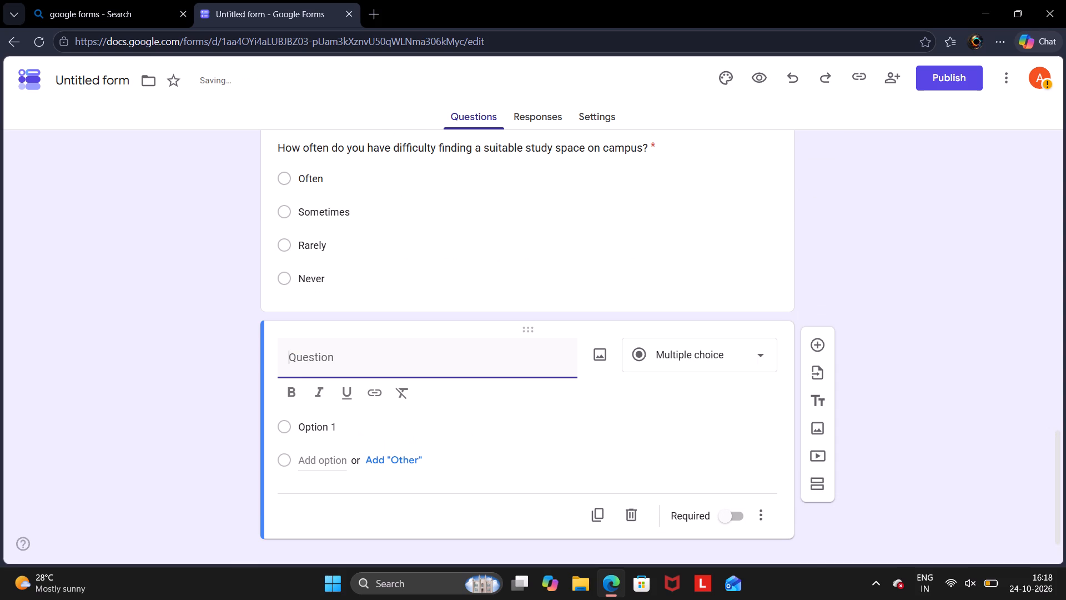
type("When")
key("space")
key("p")
key("BackSpace")
key("d")
type("o")
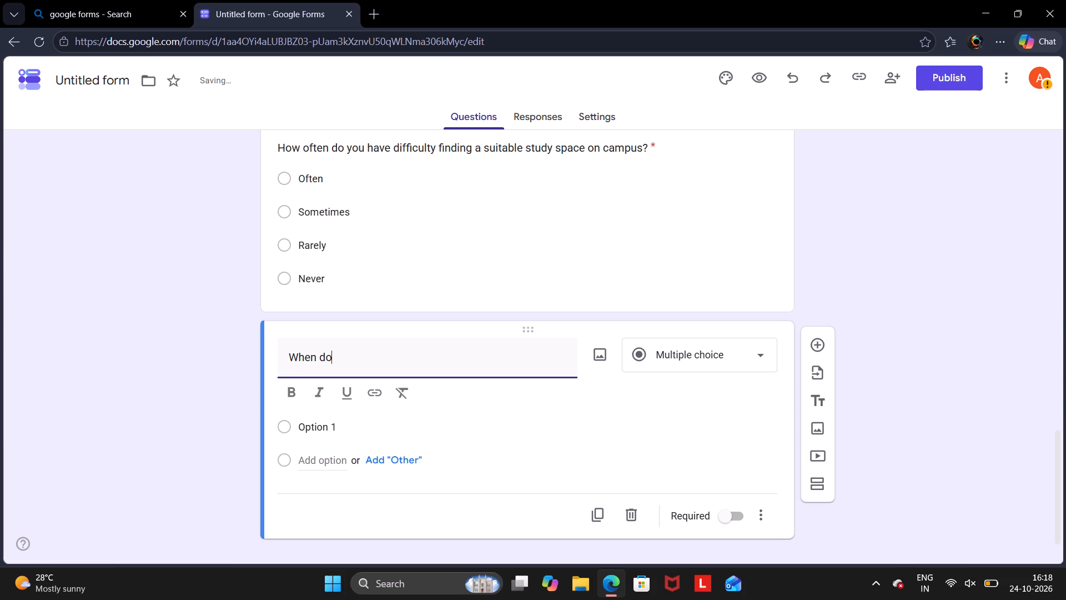
key("space")
type("you")
key("space")
type("usually")
key("space")
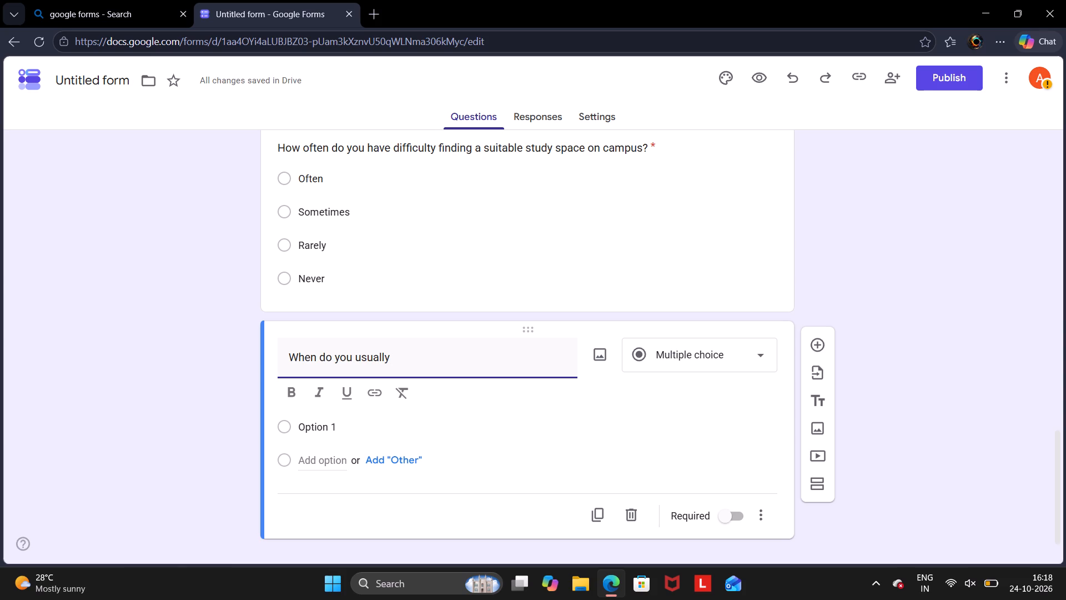
type("face")
key("space")
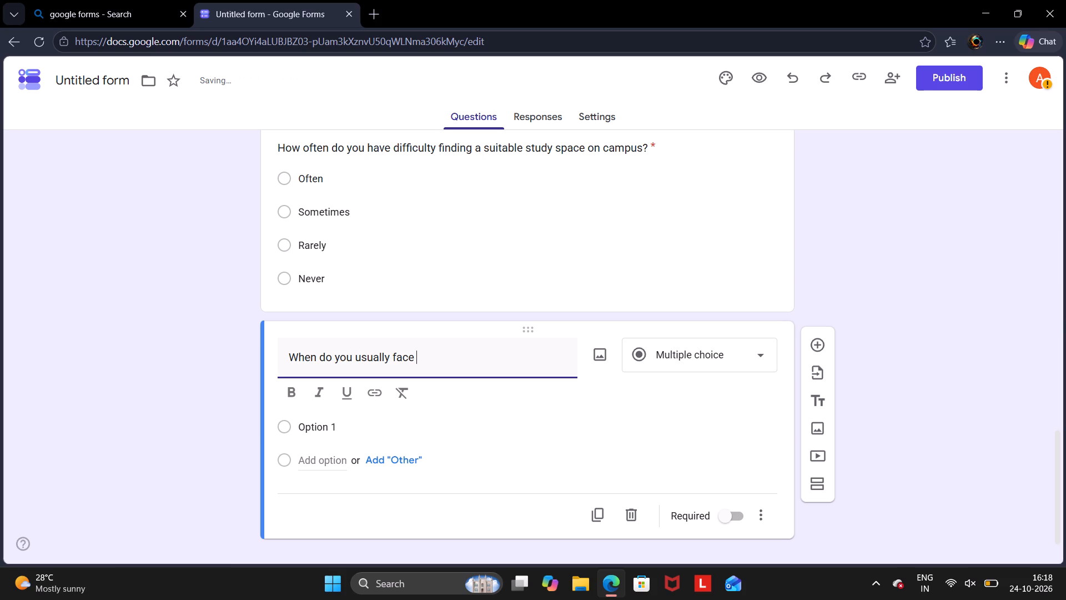
type("the most")
key("space")
key("BackSpace")
key("space")
type("difficu")
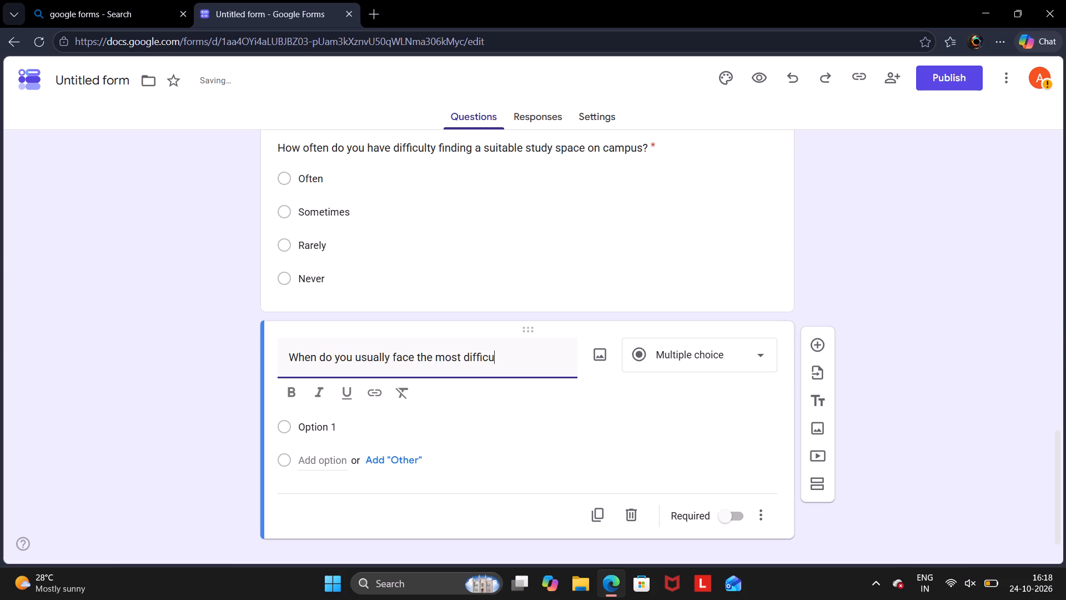
type("lty")
key("space")
type("fi")
type("nding")
key("space")
type("a study spave")
key("BackSpace")
key("BackSpace")
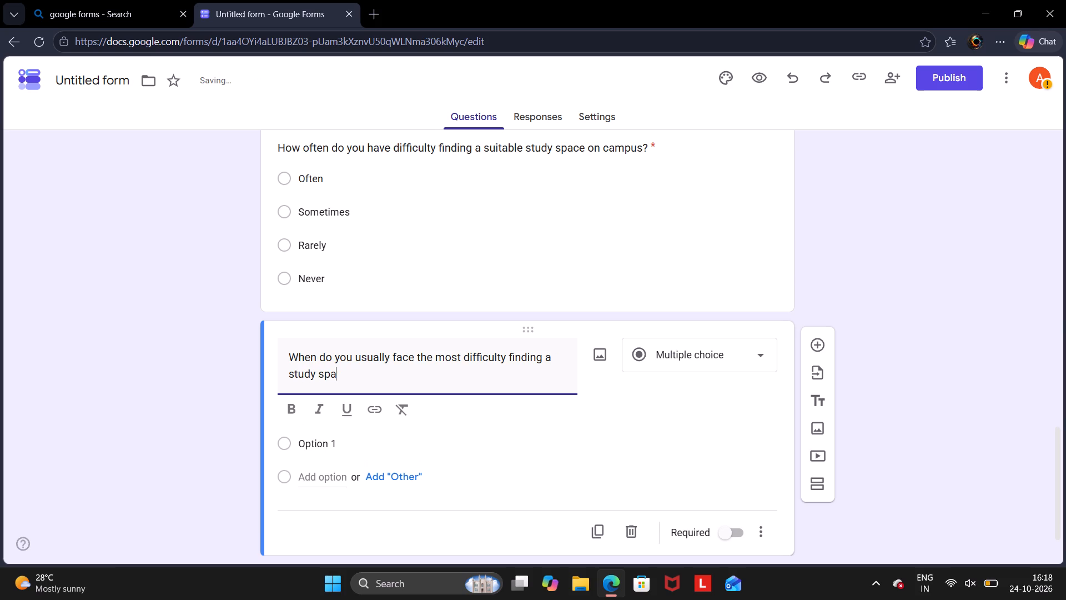
type("ce")
key("space")
key("BackSpace")
key("shift+question")
Set the first option of the most-difficulty timing question to "Morning".
left_click(702, 346)
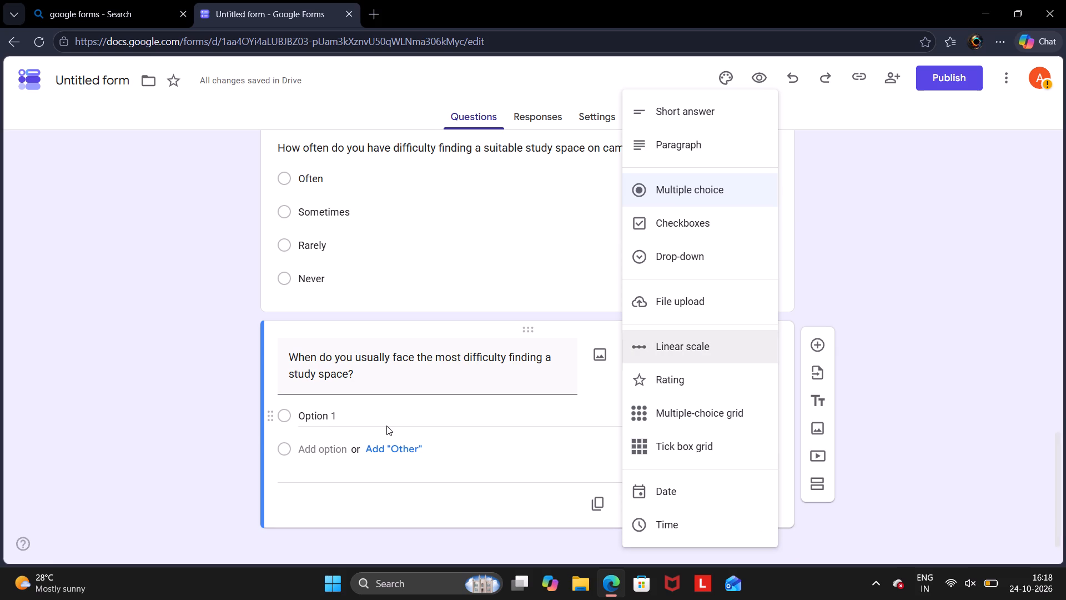
left_click(379, 417)
key("BackSpace")
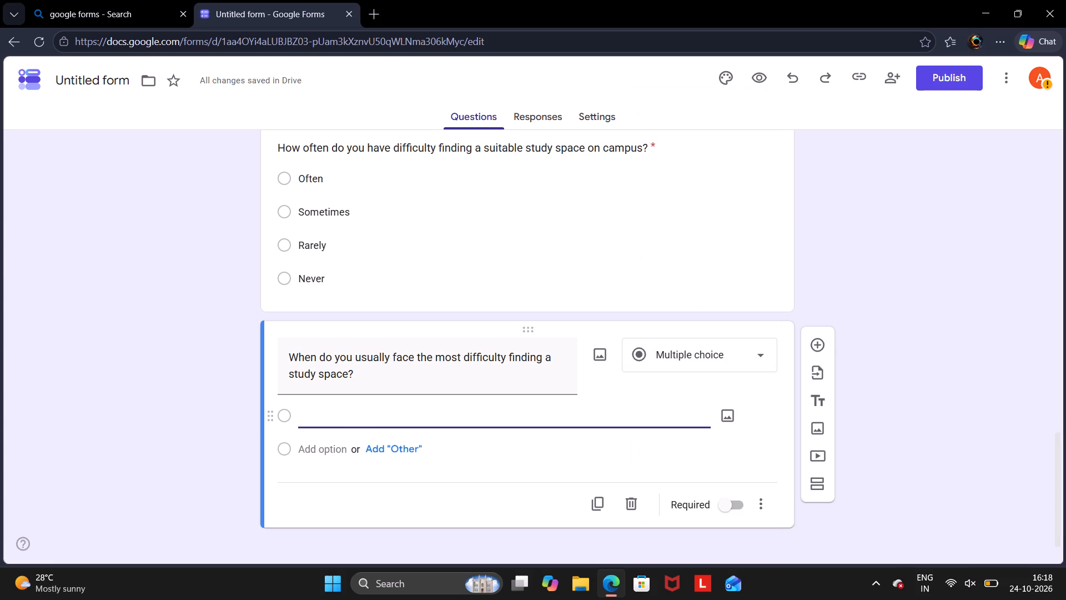
type("Morning")
key("space")
left_click_drag(349, 453, 326, 473)
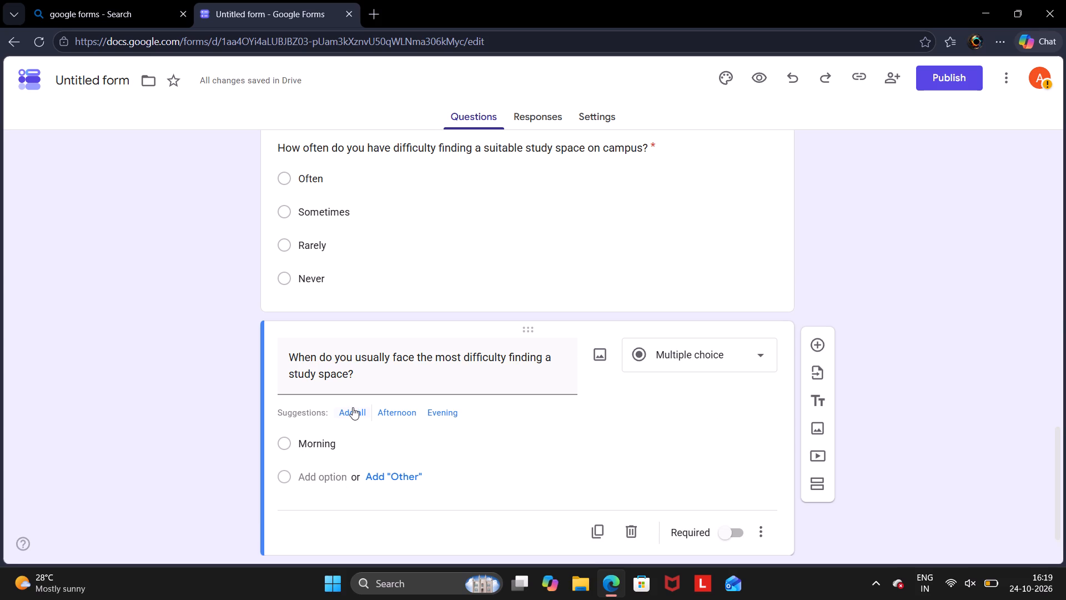
Add all the suggested options, "Afternoon" and "Evening", to the most-difficulty timing question.
left_click(353, 407)
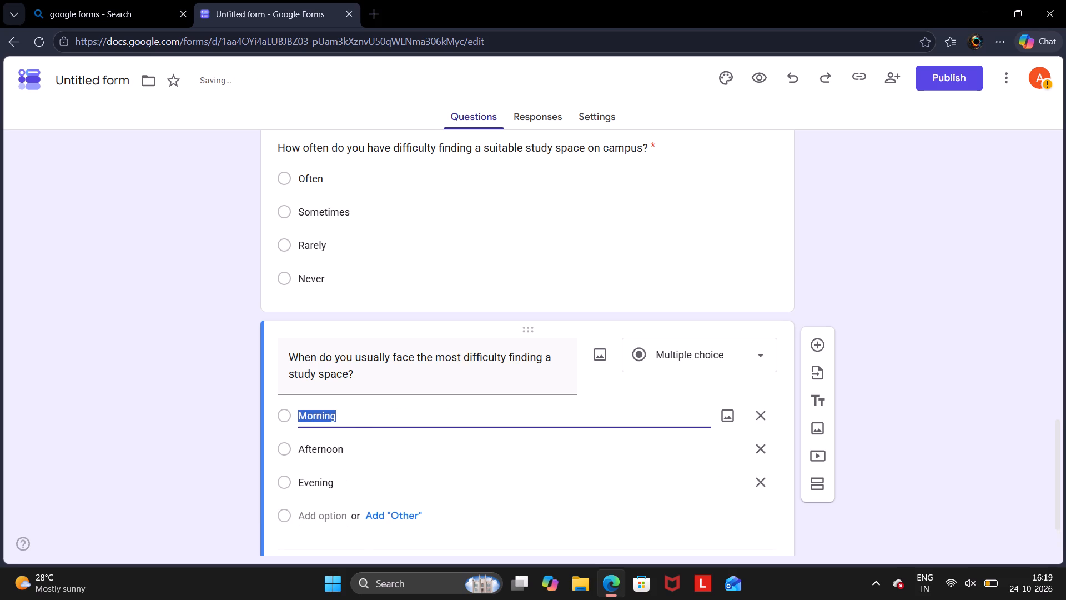
Add a fourth option, "Night", to the most-difficulty timing question.
left_click(341, 513)
key("BackSpace")
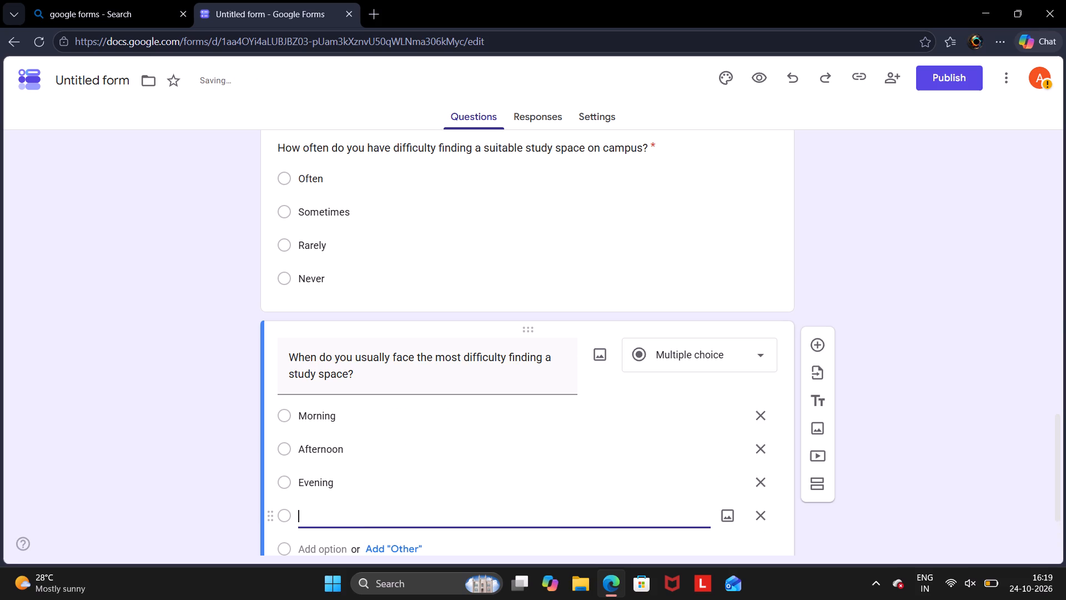
type("Night")
Replace the "Night" option of the most-difficulty timing question with "No particular time".
scroll(332, 541, "down", 1)
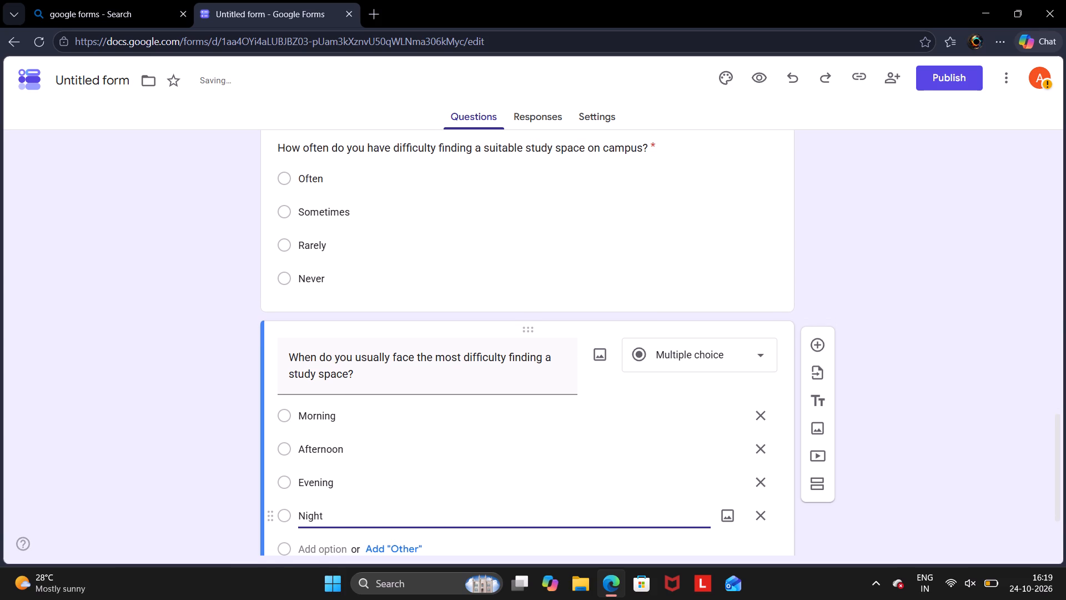
key("BackSpace")
key("BackSpace")
key("BackSpace")
key("BackSpace")
key("BackSpace")
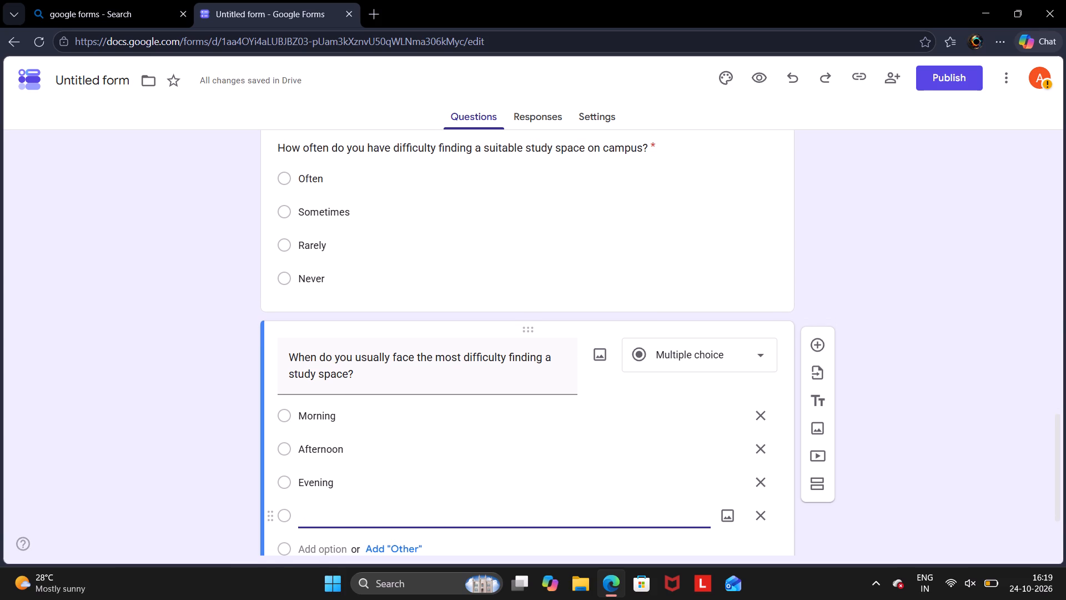
type("No particu")
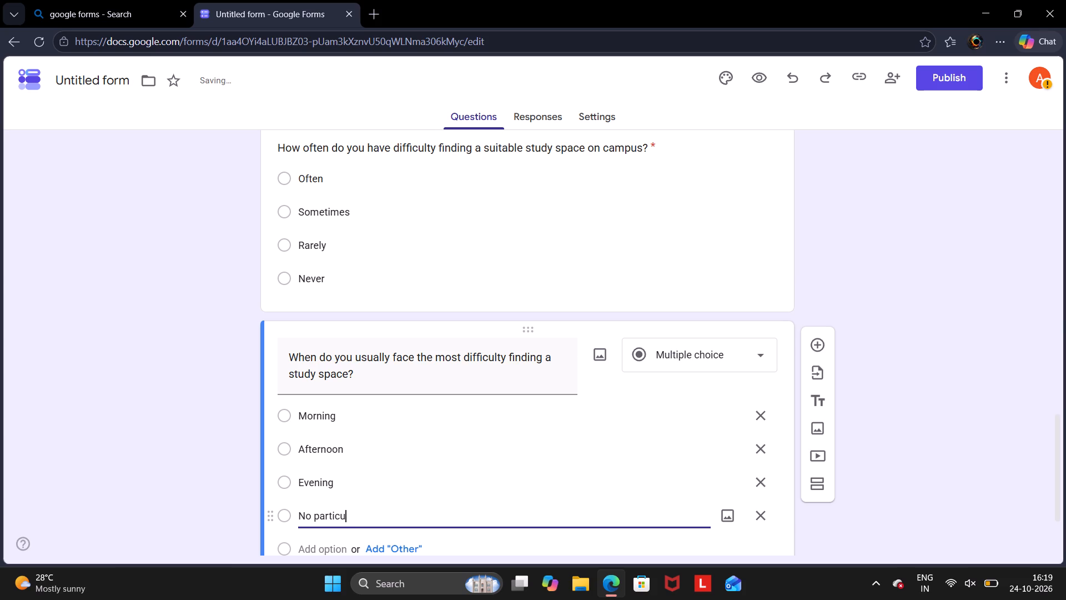
type("lar time")
Add a fifth option, "I rarely face this problem", to the most-difficulty timing question.
left_click(319, 550)
scroll(329, 533, "down", 1)
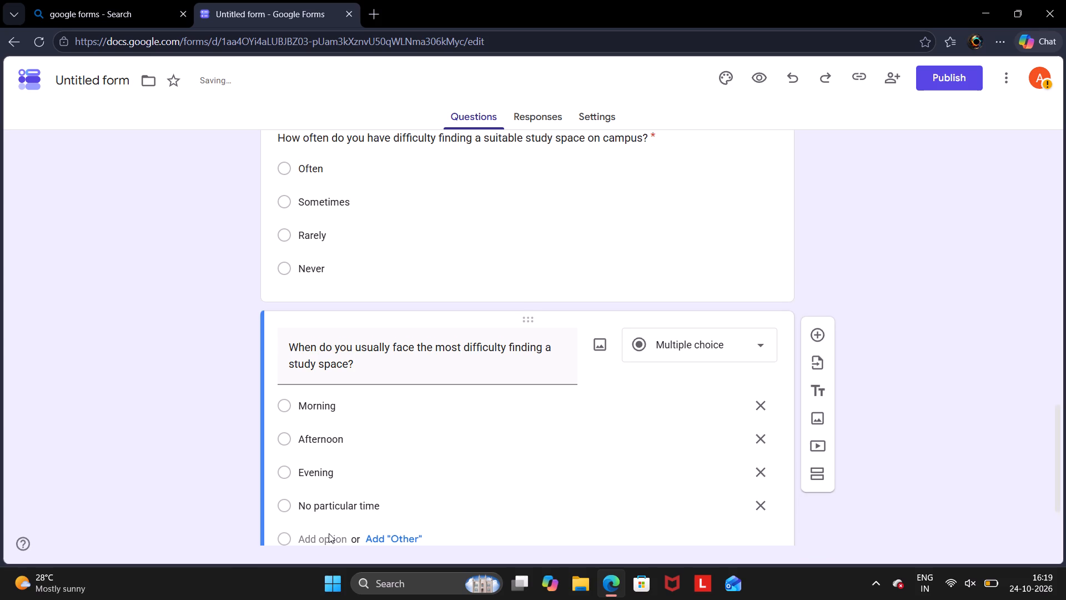
scroll(329, 533, "down", 1)
left_click(325, 543)
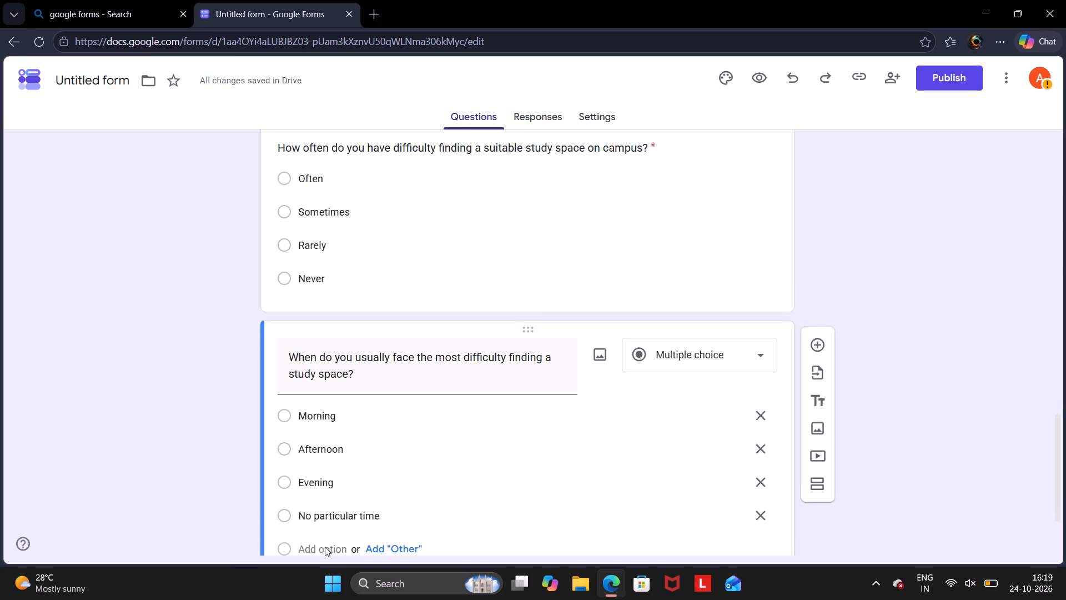
double_click(325, 547)
left_click(308, 527)
scroll(308, 527, "down", 3)
scroll(308, 527, "up", 5)
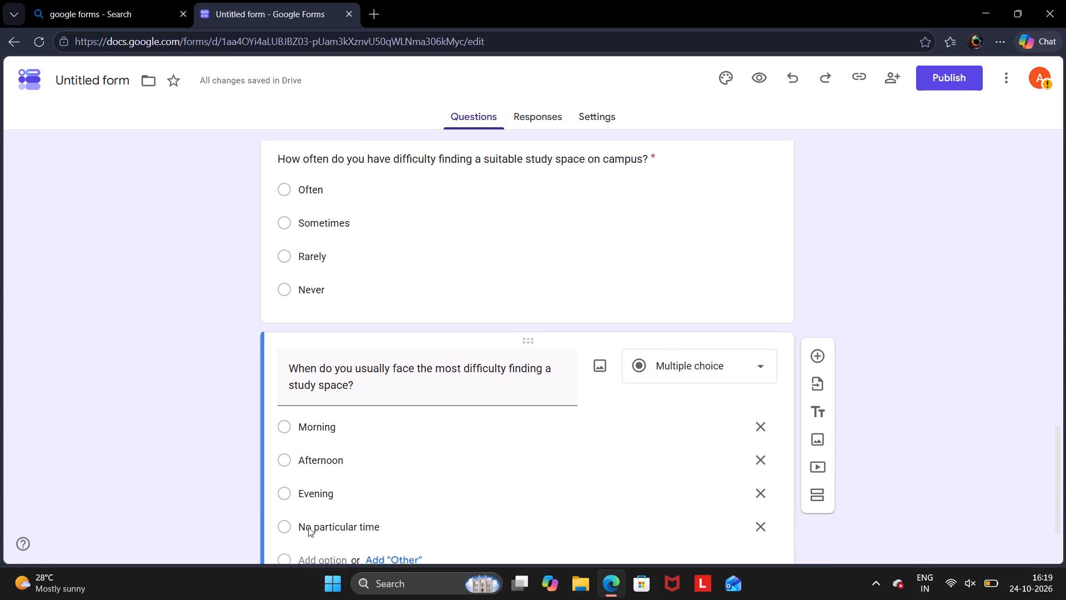
scroll(308, 527, "up", 3)
scroll(399, 184, "up", 6)
scroll(399, 184, "down", 7)
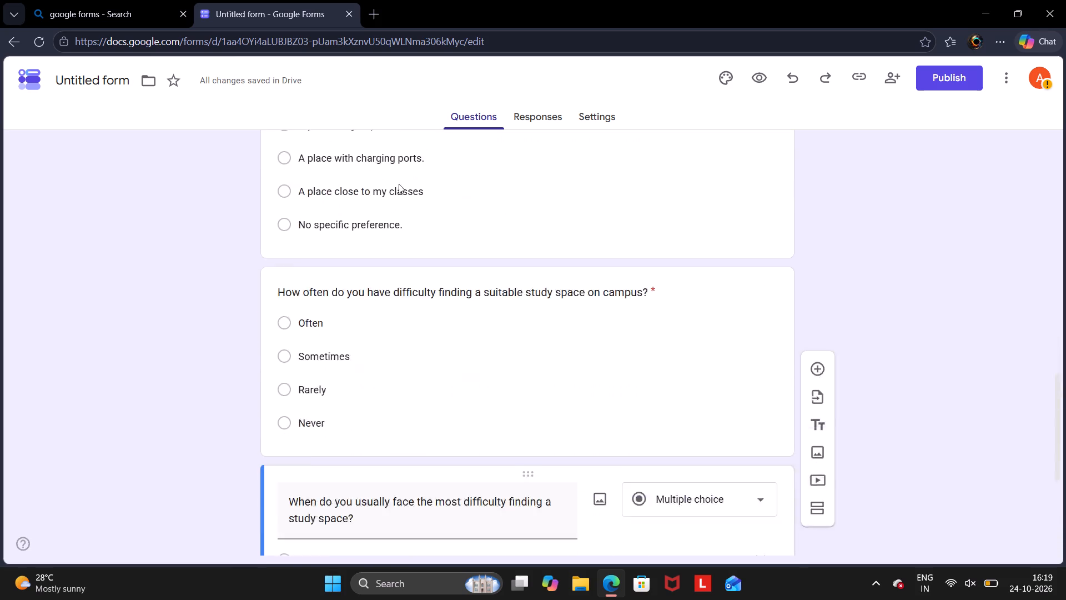
left_click(324, 431)
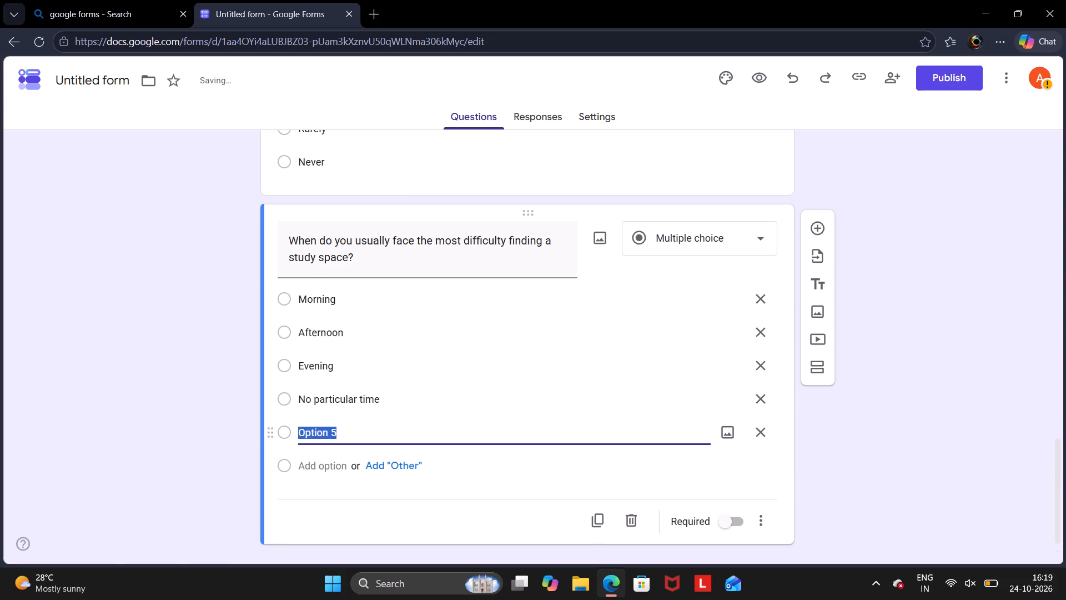
key("BackSpace")
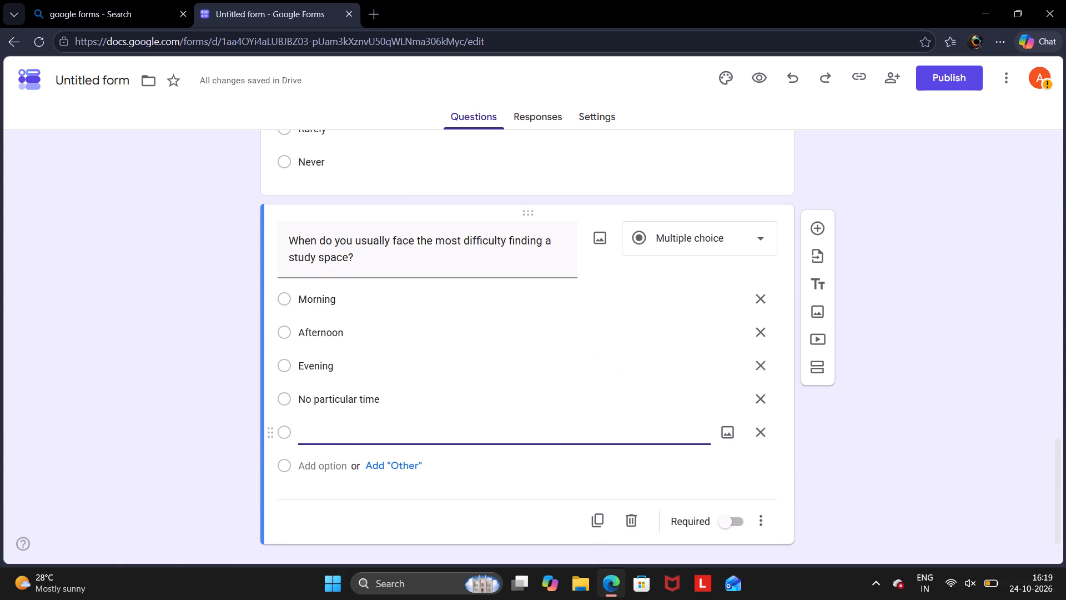
type("I")
key("space")
type("rare")
type("ly")
key("space")
type("face any")
key("space")
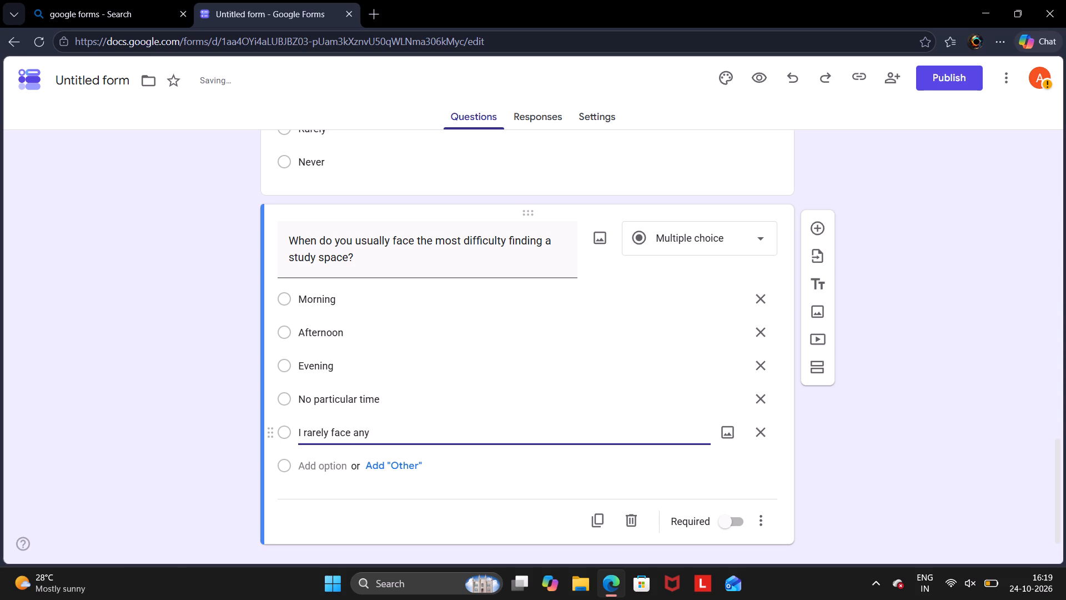
key("BackSpace")
key("BackSpace")
key("BackSpace")
key("BackSpace")
type("this")
key("space")
type("problem")
key("space")
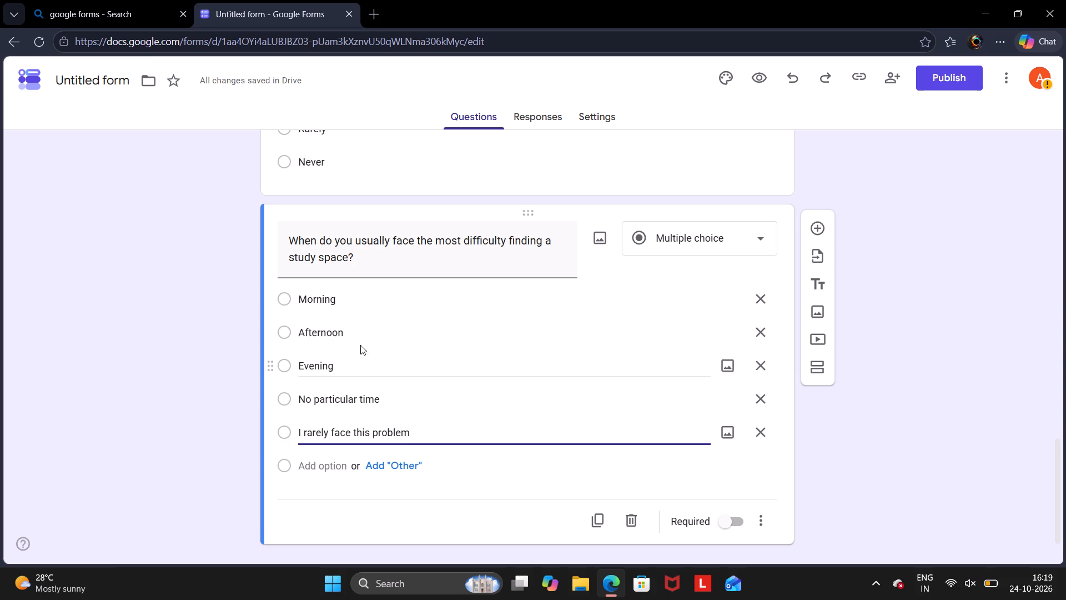
Make the most-difficulty timing question required.
scroll(572, 295, "right", 1)
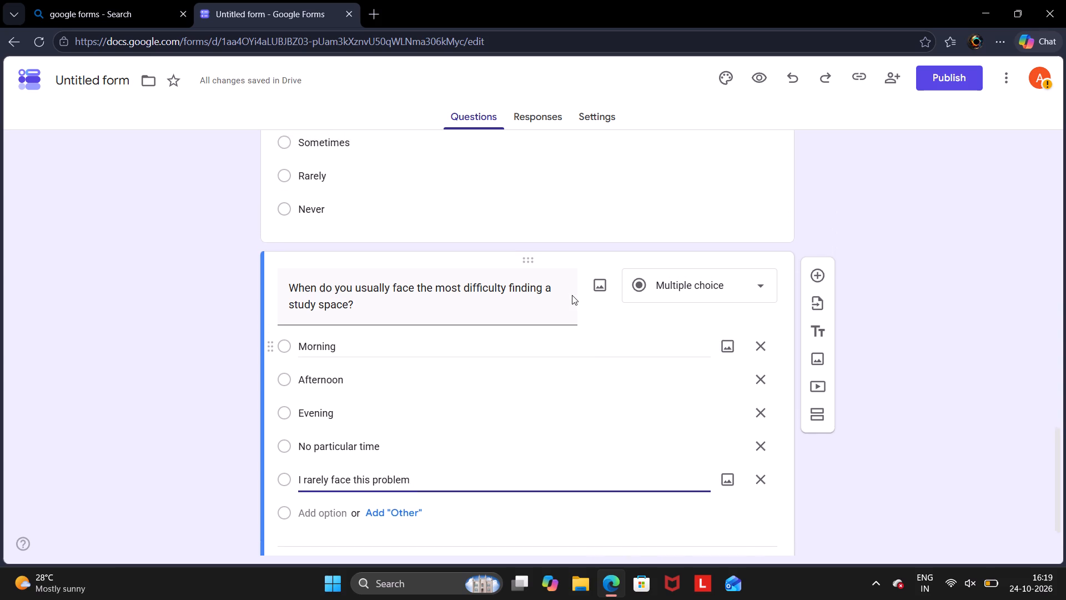
scroll(572, 295, "right", 1)
left_click_drag(741, 499, 731, 487)
left_click(731, 487)
Review the existing questions from the difficulty-frequency question back up to the form's title and description.
scroll(664, 374, "up", 4)
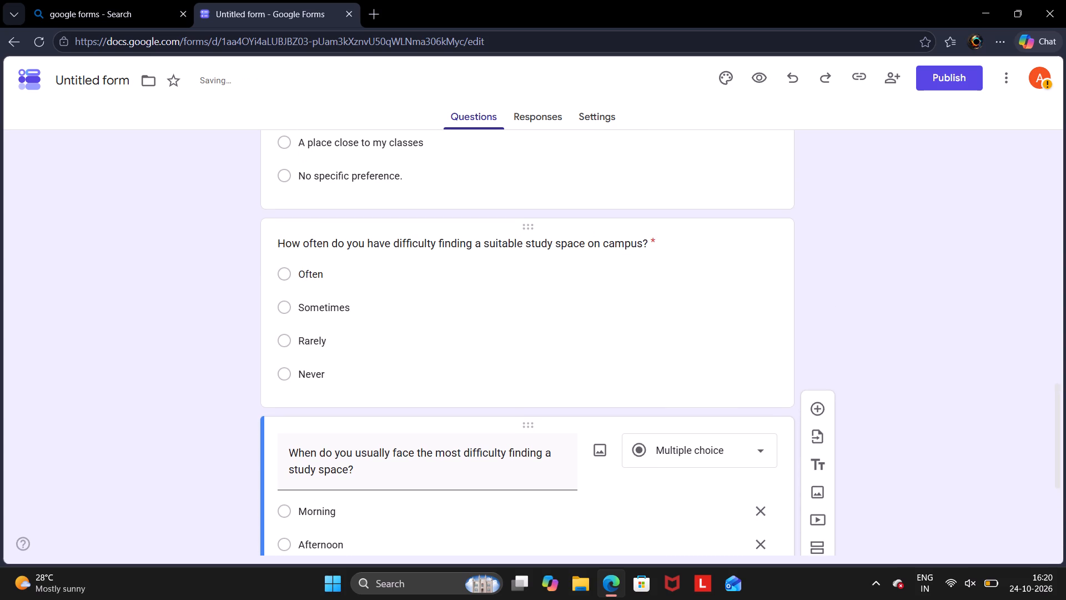
left_click(663, 316)
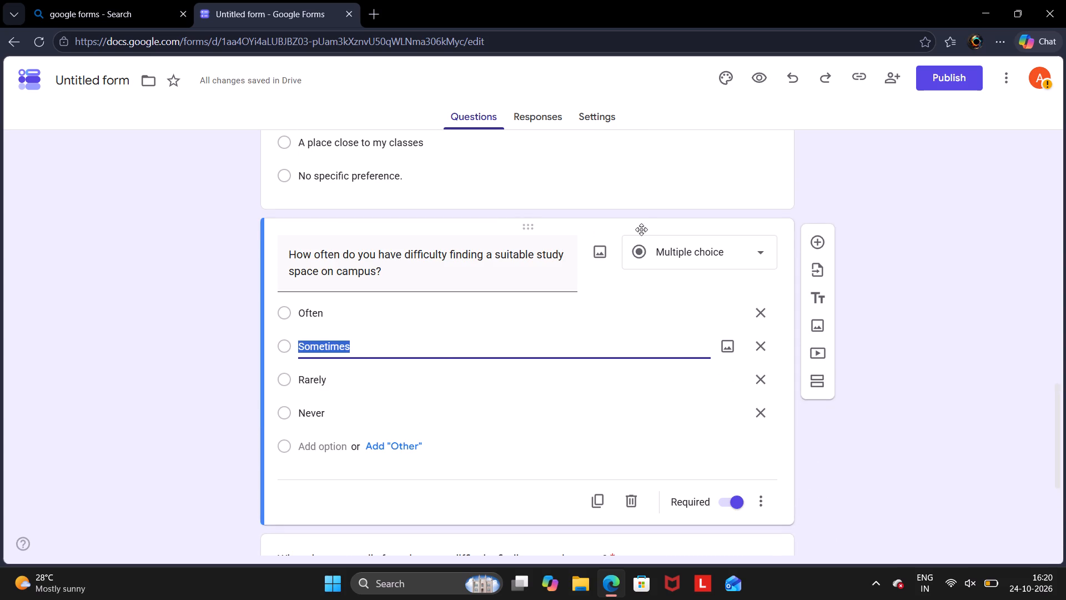
scroll(641, 229, "up", 7)
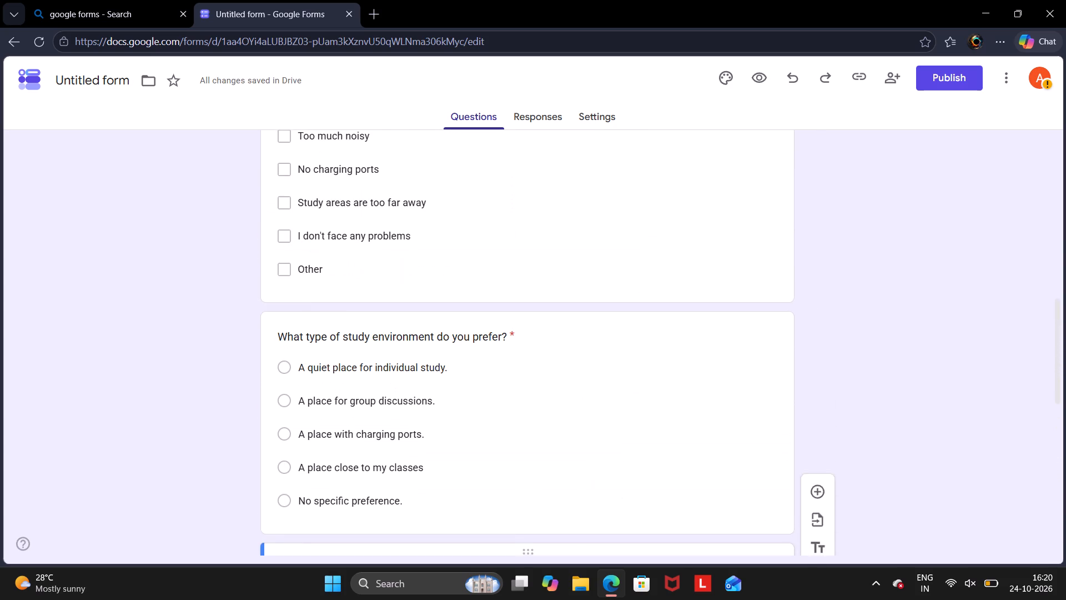
left_click(585, 329)
scroll(585, 329, "up", 1)
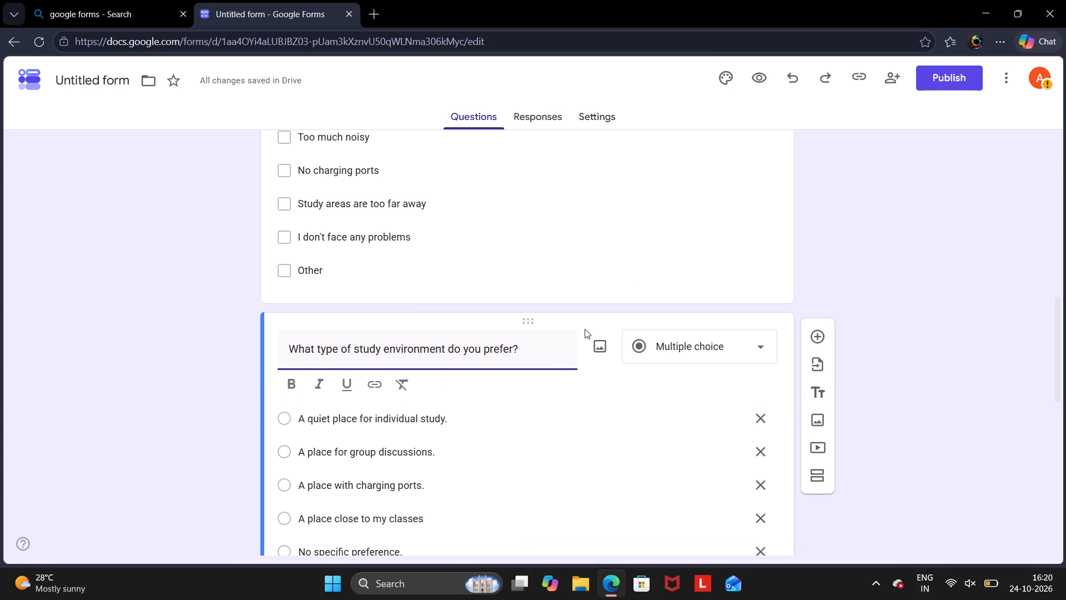
scroll(585, 329, "up", 8)
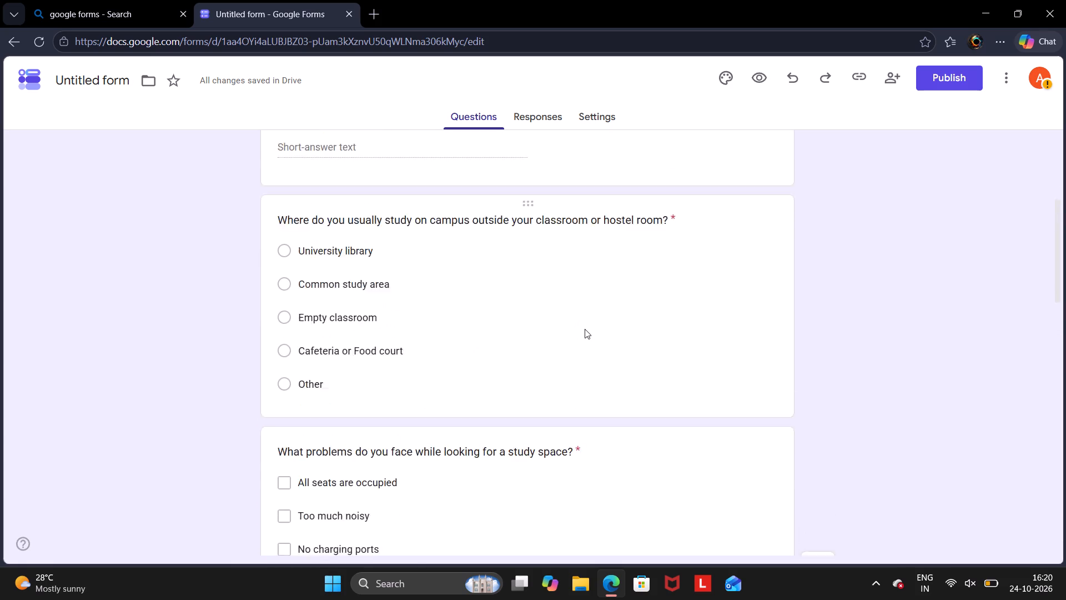
scroll(585, 329, "up", 4)
scroll(585, 329, "down", 6)
scroll(585, 329, "up", 1)
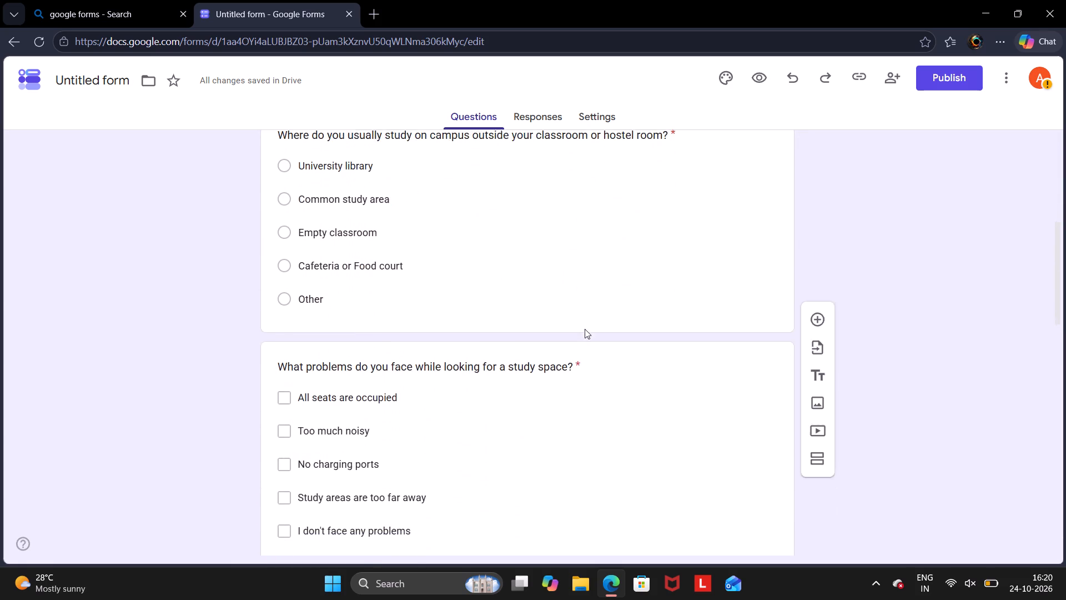
scroll(585, 329, "up", 2)
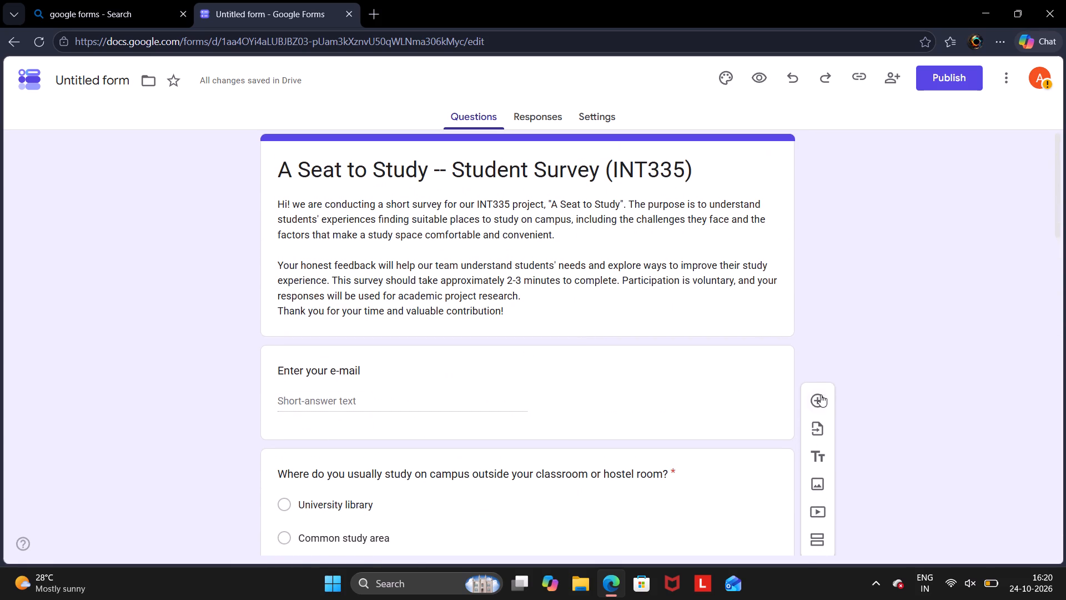
Add a multiple-choice question after the study environment question, reading "Which year of study are you currently in?".
left_click(818, 397)
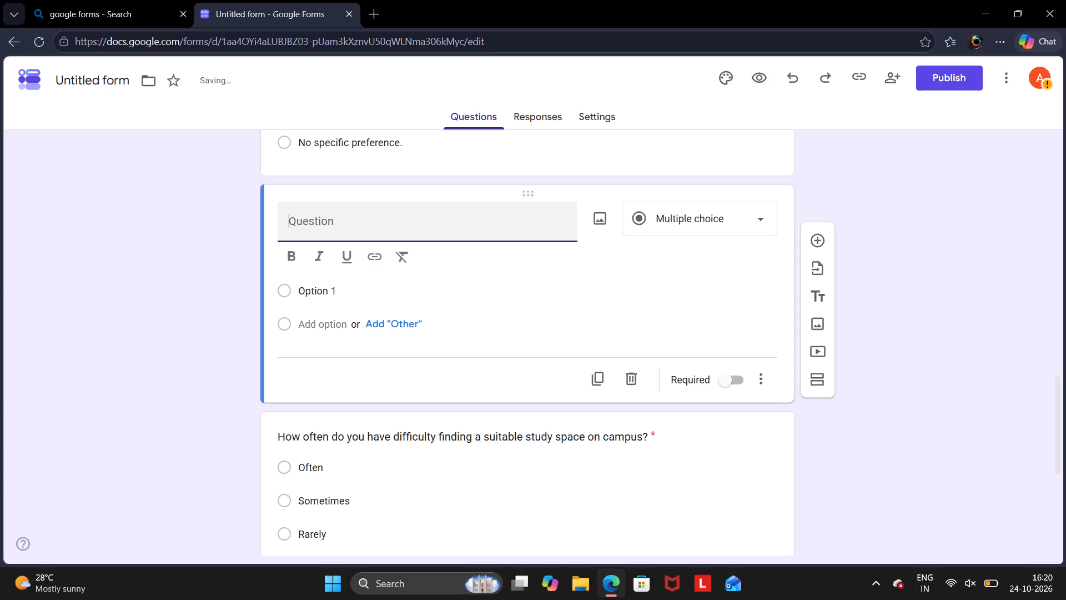
left_click(486, 229)
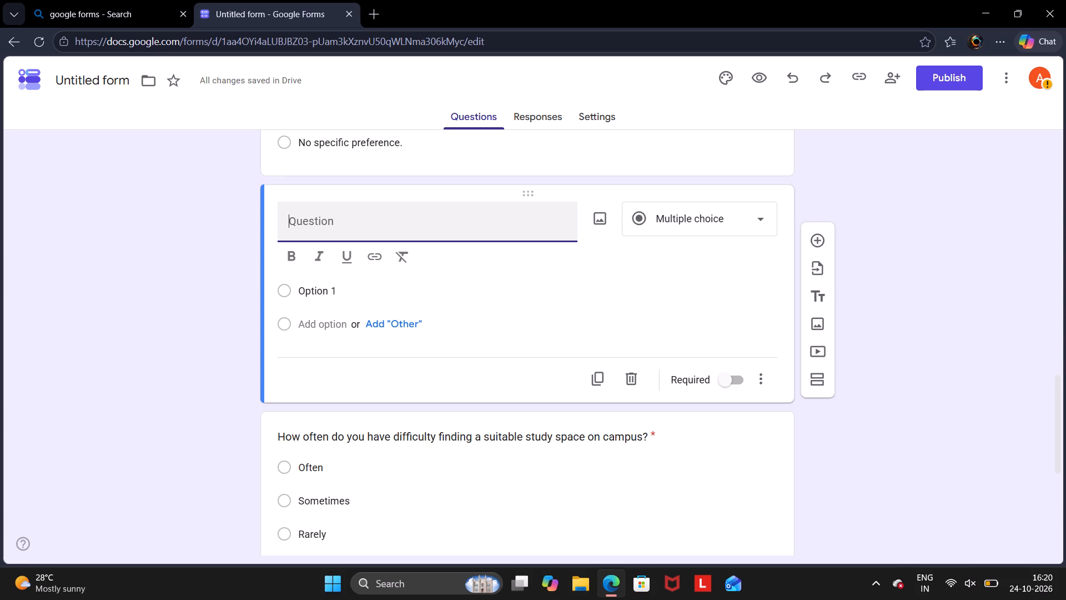
key("shift+w")
type("his")
key("BackSpace")
type("hich")
key("space")
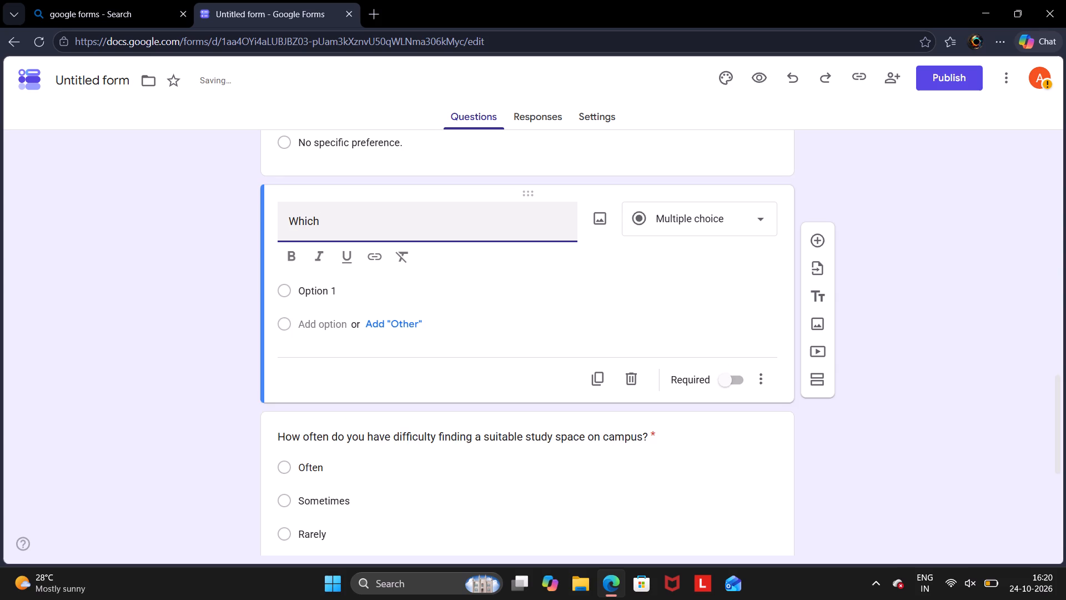
type("year")
key("space")
type("of")
key("space")
type("stuy")
key("space")
key("BackSpace")
key("BackSpace")
type("dy")
key("space")
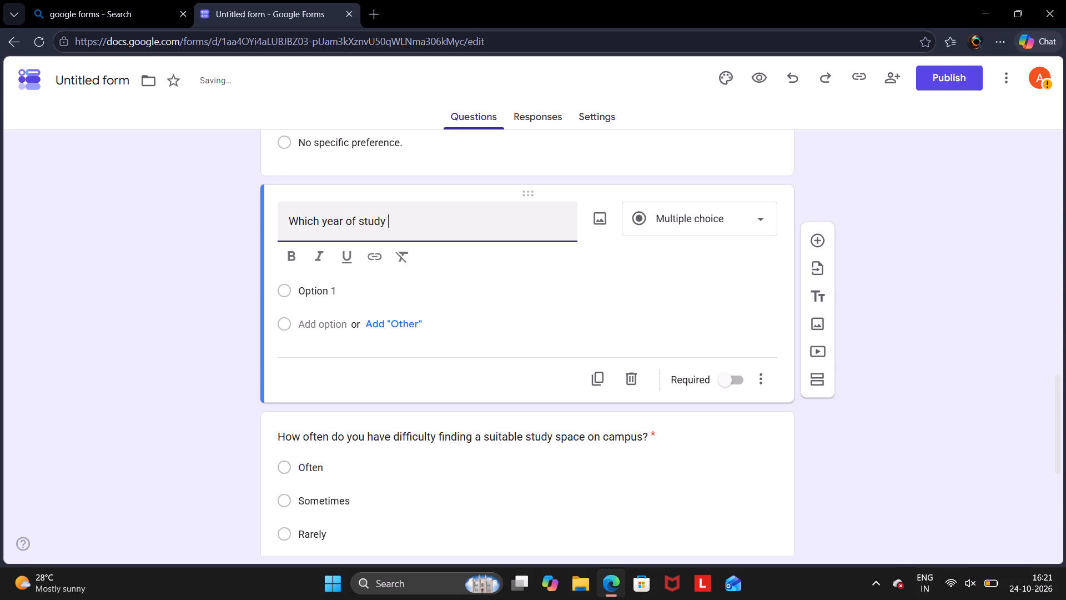
type("are")
key("space")
type("you")
key("space")
type("cure")
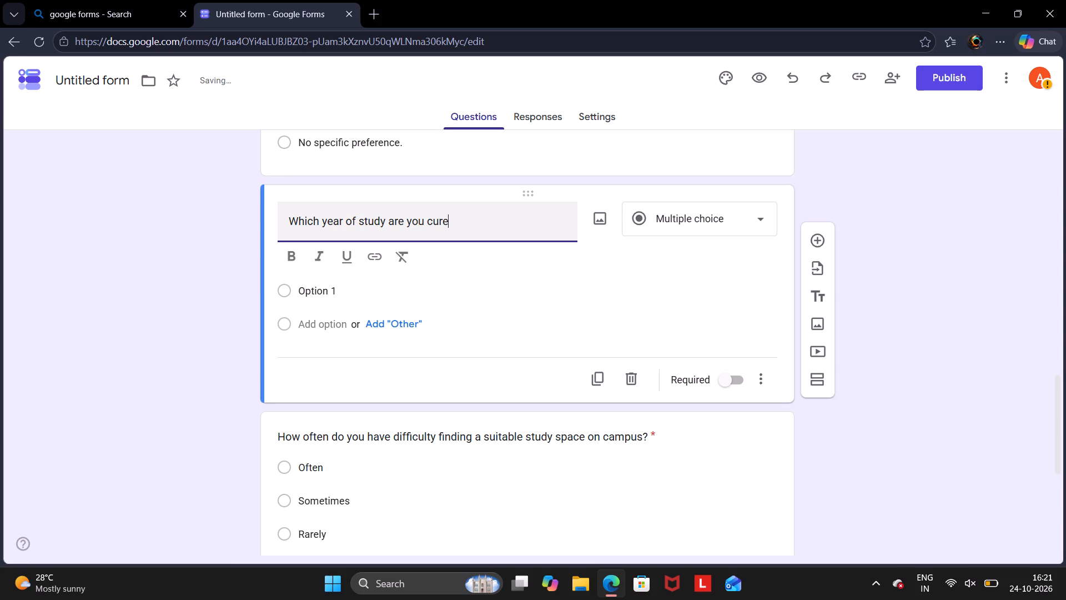
key("BackSpace")
type("rently in")
key("shift+question")
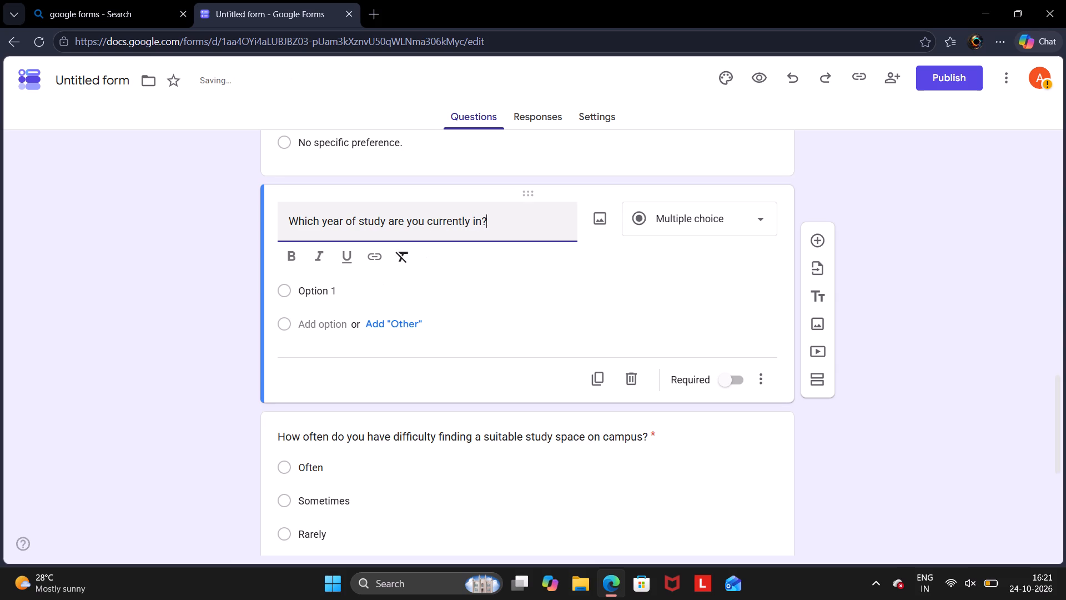
Enter "1st" and "2nd" as the first two options of the year-of-study question.
left_click(373, 288)
key("BackSpace")
type("1st")
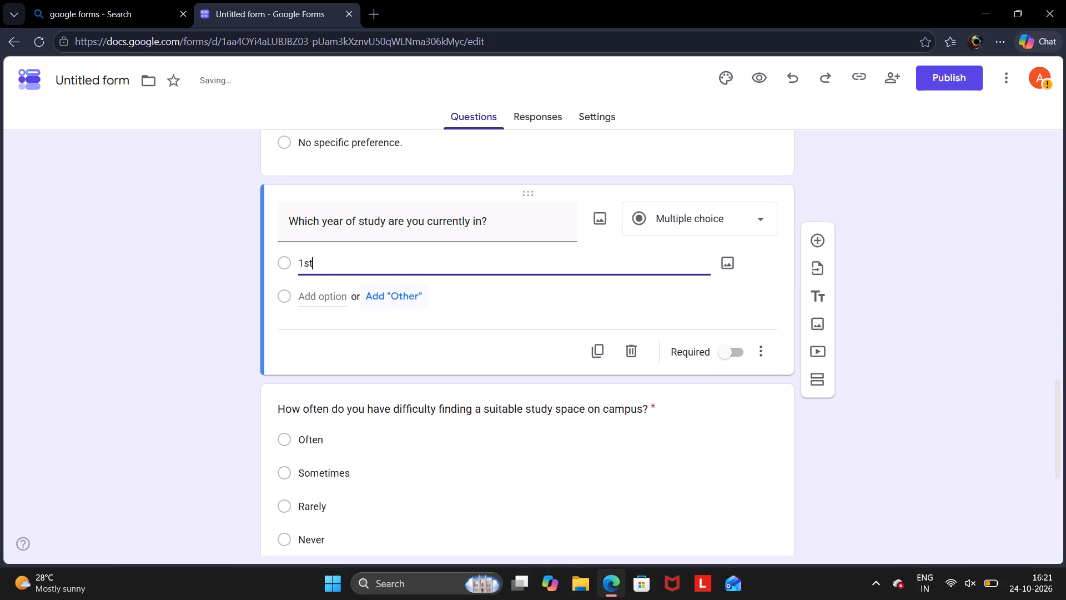
left_click(321, 292)
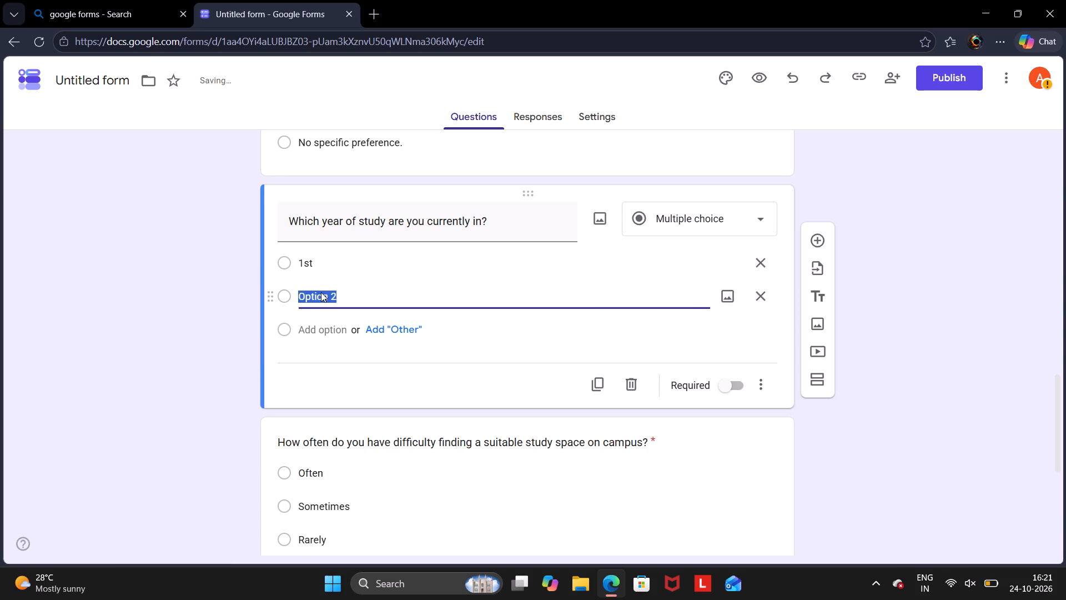
key("BackSpace")
type("2nd")
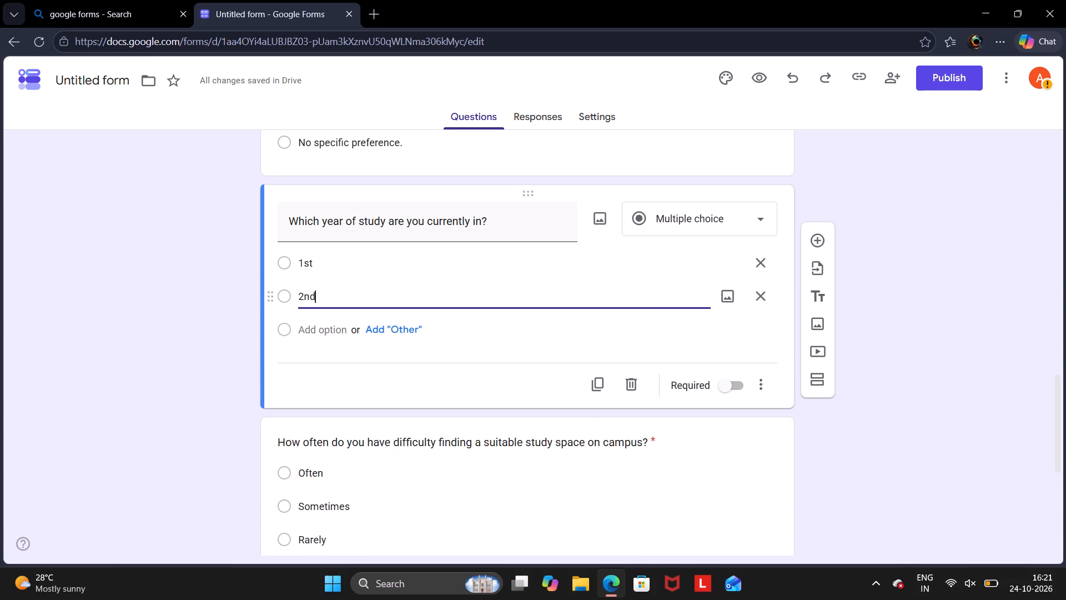
Extend the first two options of the year-of-study question to read "1st Year" and "2nd Year".
left_click(341, 265)
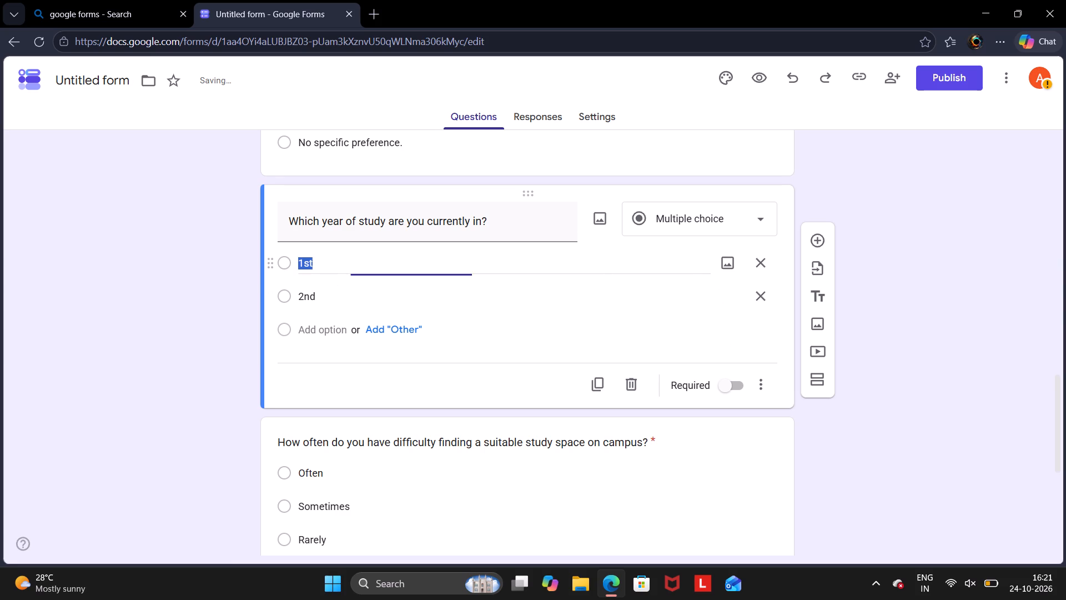
left_click(341, 265)
key("space")
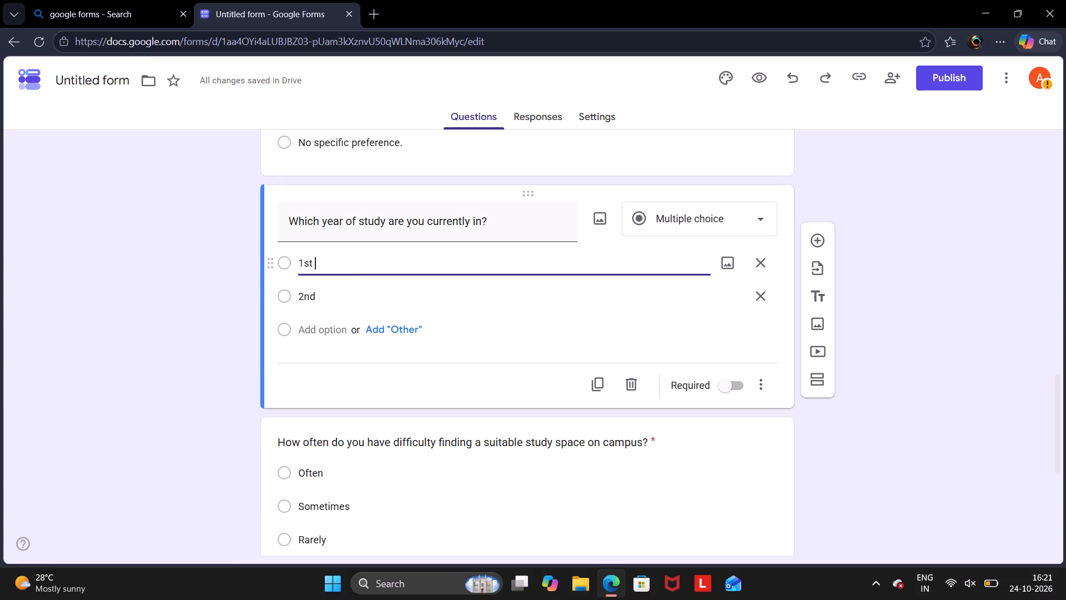
type("Yeaa")
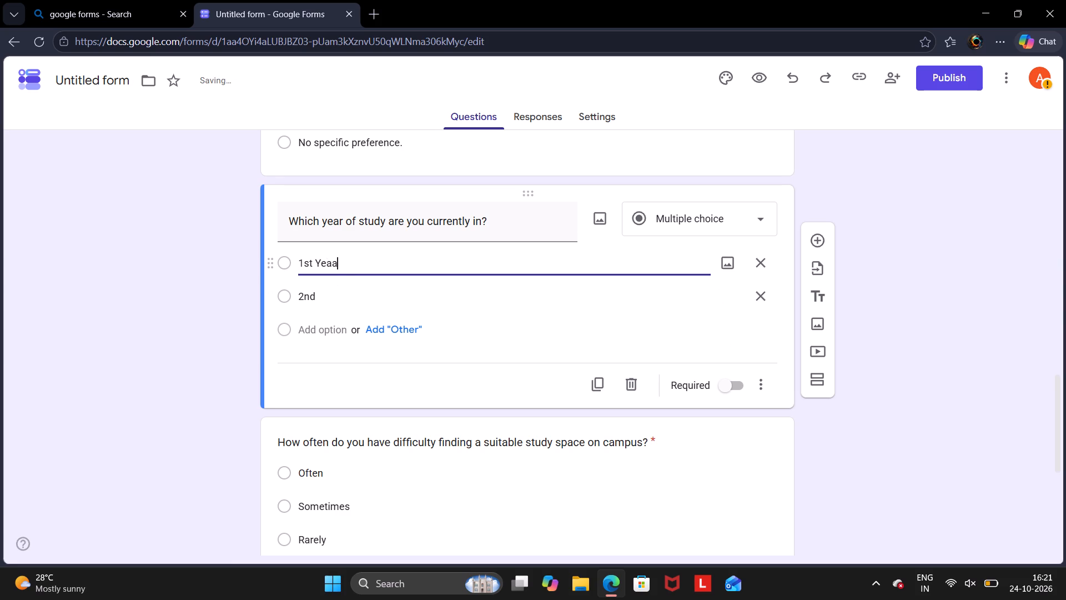
key("BackSpace")
key("a")
key("BackSpace")
key("r")
left_click(334, 303)
left_click(334, 303)
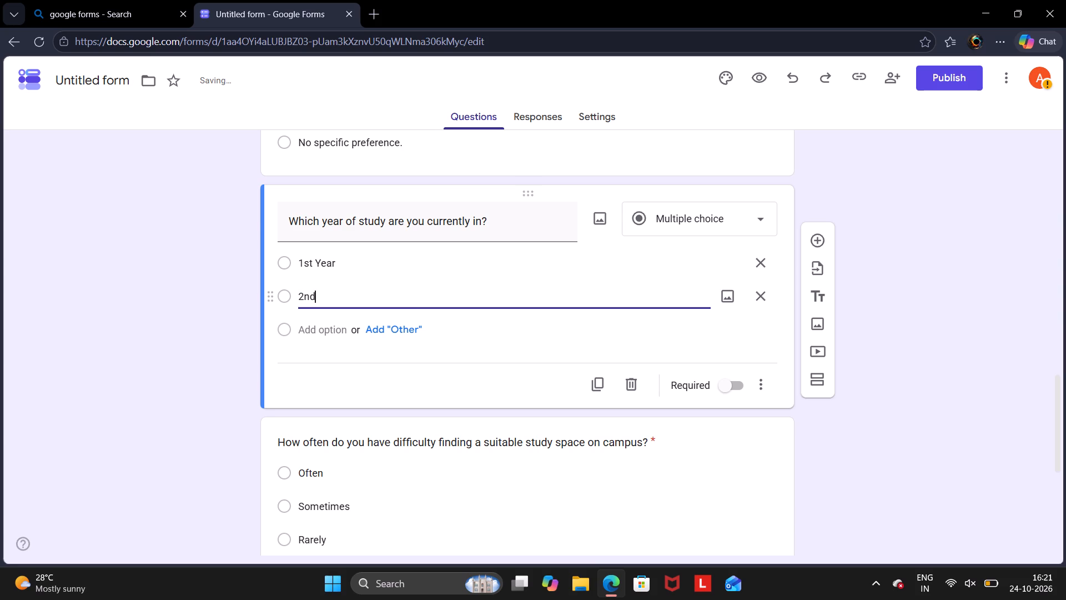
key("space")
type("Yer")
key("BackSpace")
type("ar")
Add "3rd Year" and "4th Year" as the third and fourth options of the year-of-study question.
left_click(321, 324)
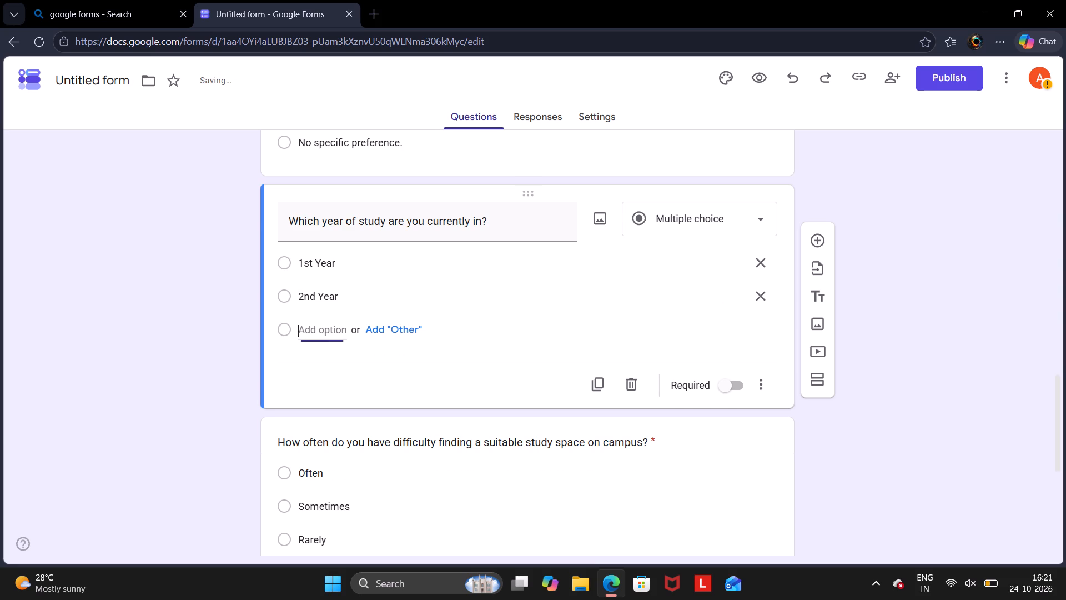
key("BackSpace")
type("3rd")
key("space")
type("Year")
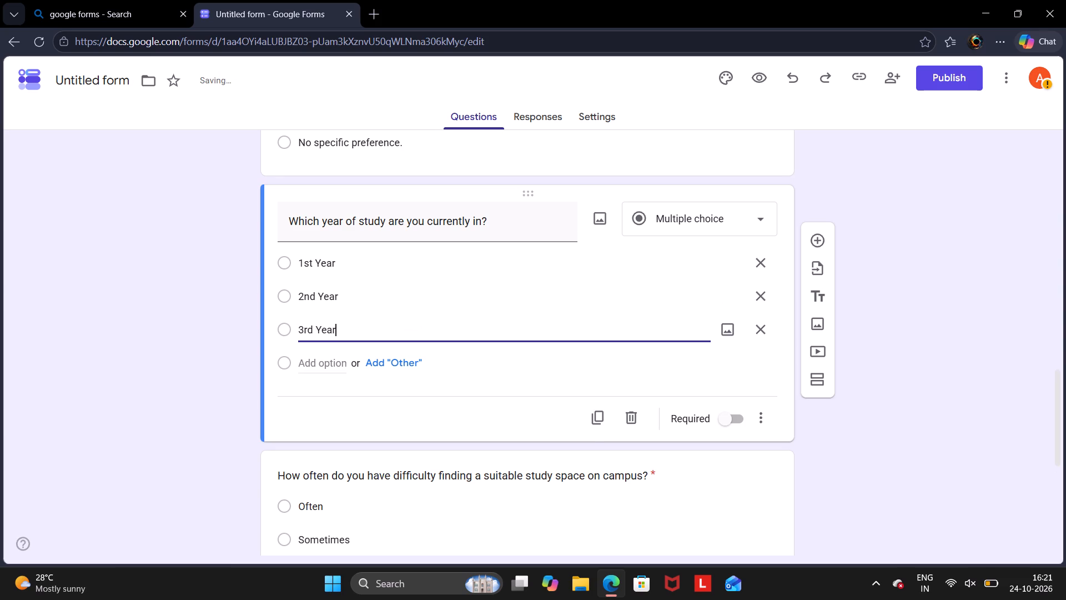
left_click(309, 358)
key("BackSpace")
type("4th")
key("space")
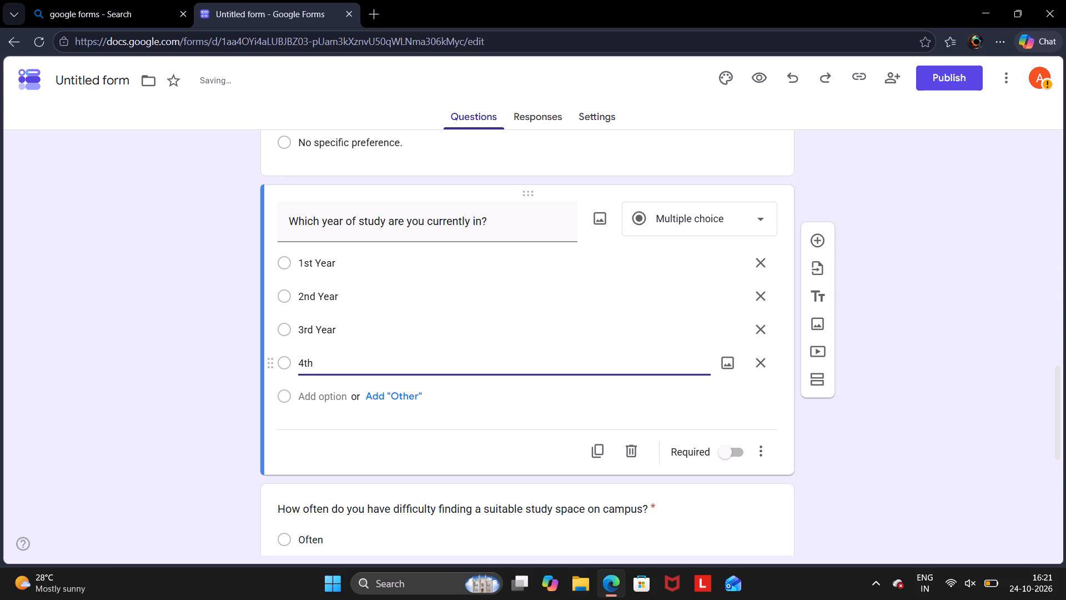
type("Year")
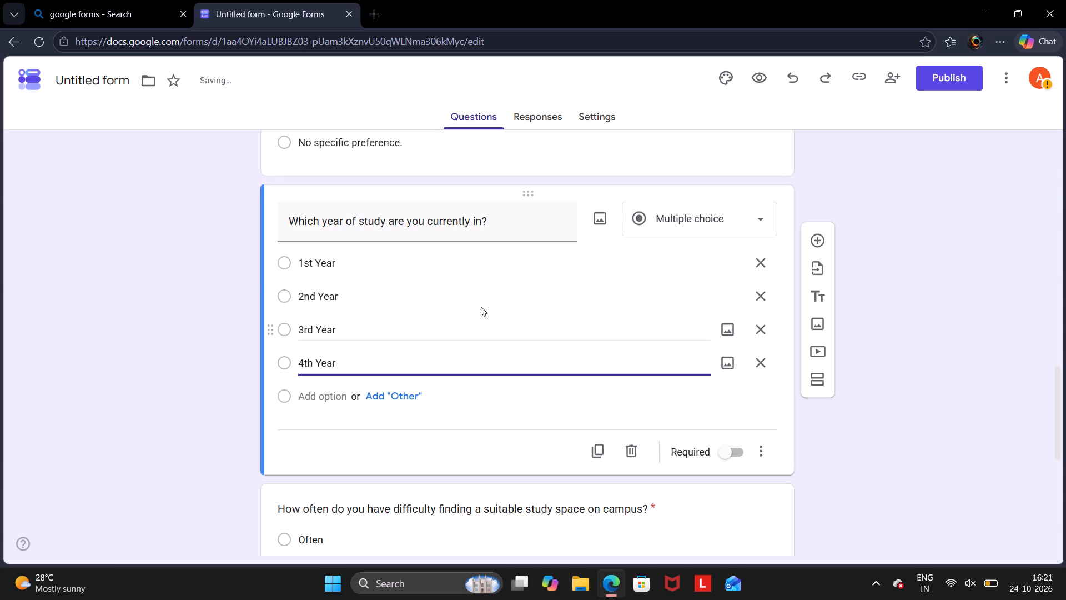
Make the year-of-study question required.
left_click(728, 454)
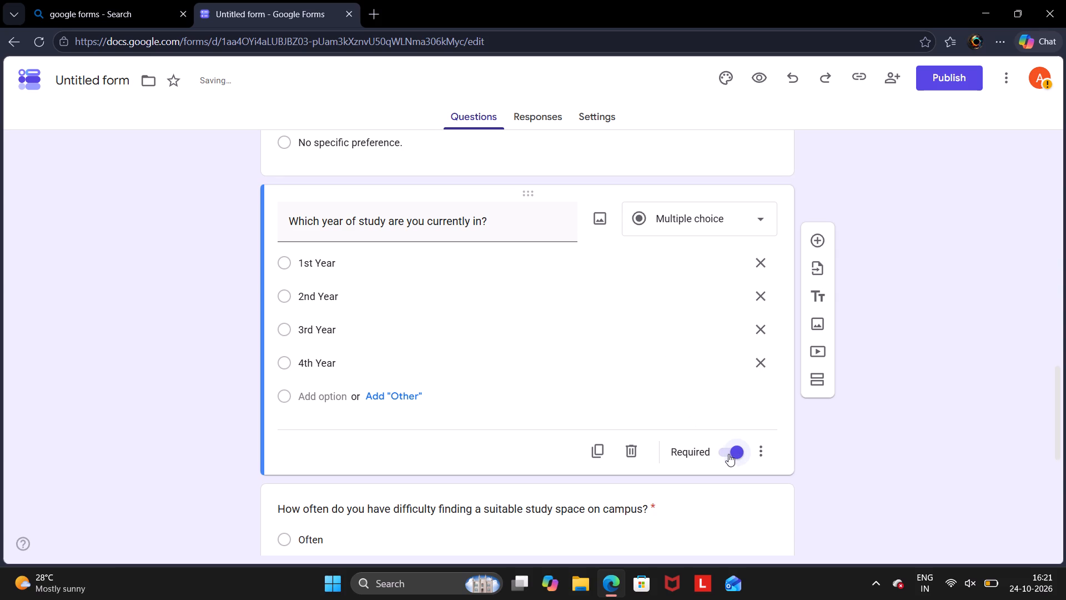
Move the year-of-study question up the form so it sits directly after the e-mail question.
scroll(502, 367, "down", 3)
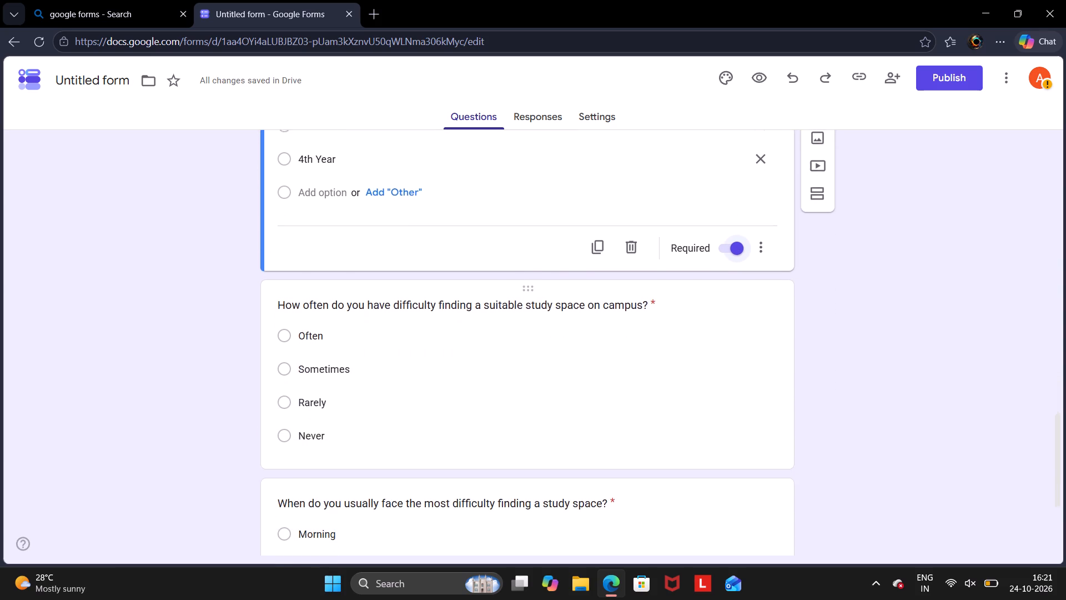
scroll(502, 367, "down", 1)
scroll(502, 367, "up", 10)
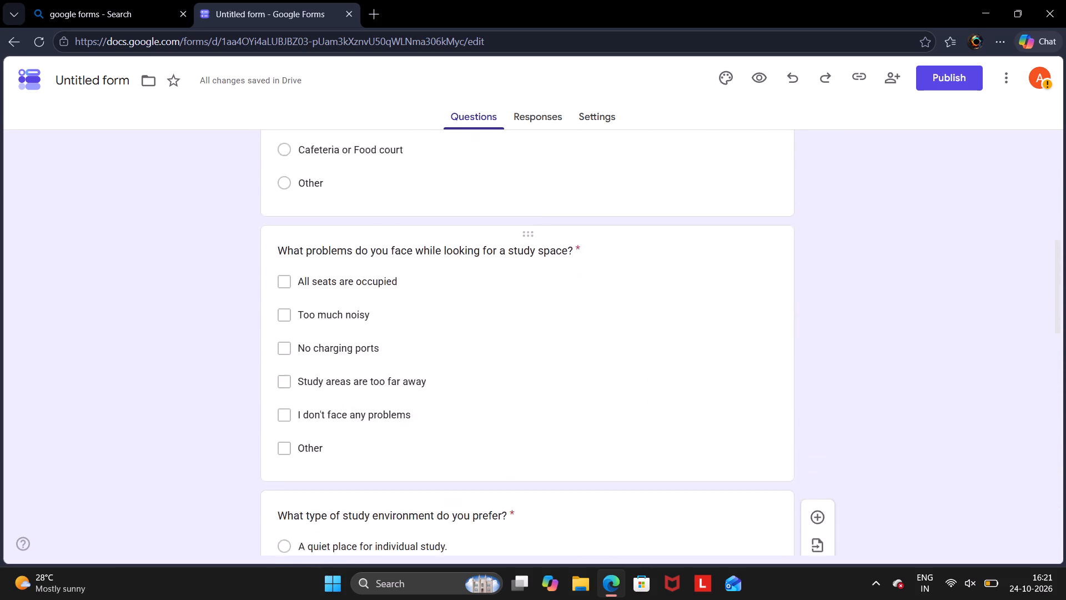
scroll(502, 367, "up", 7)
scroll(502, 367, "down", 13)
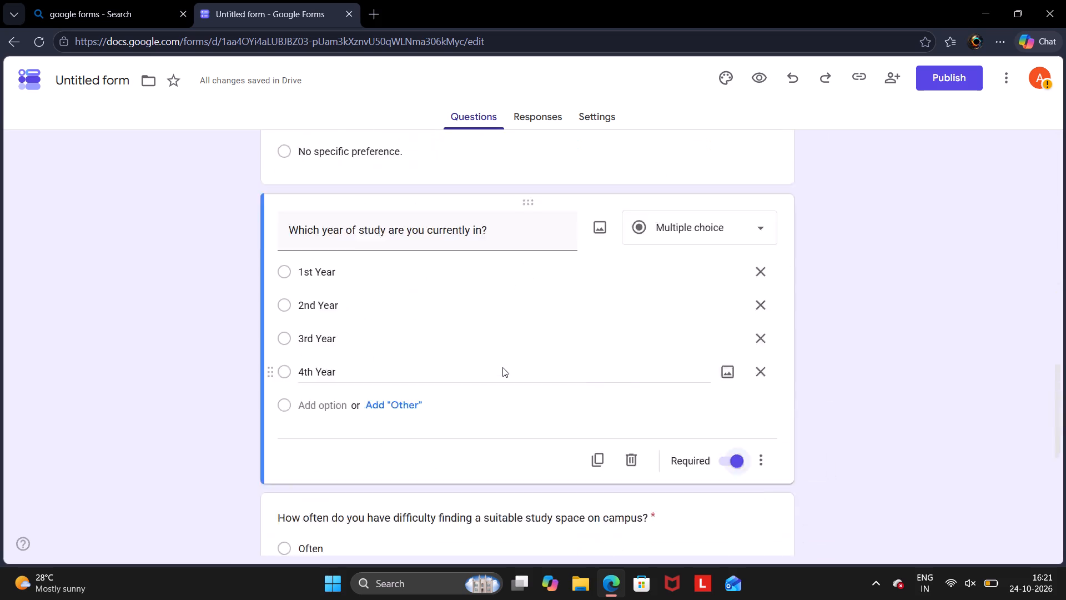
scroll(502, 367, "up", 6)
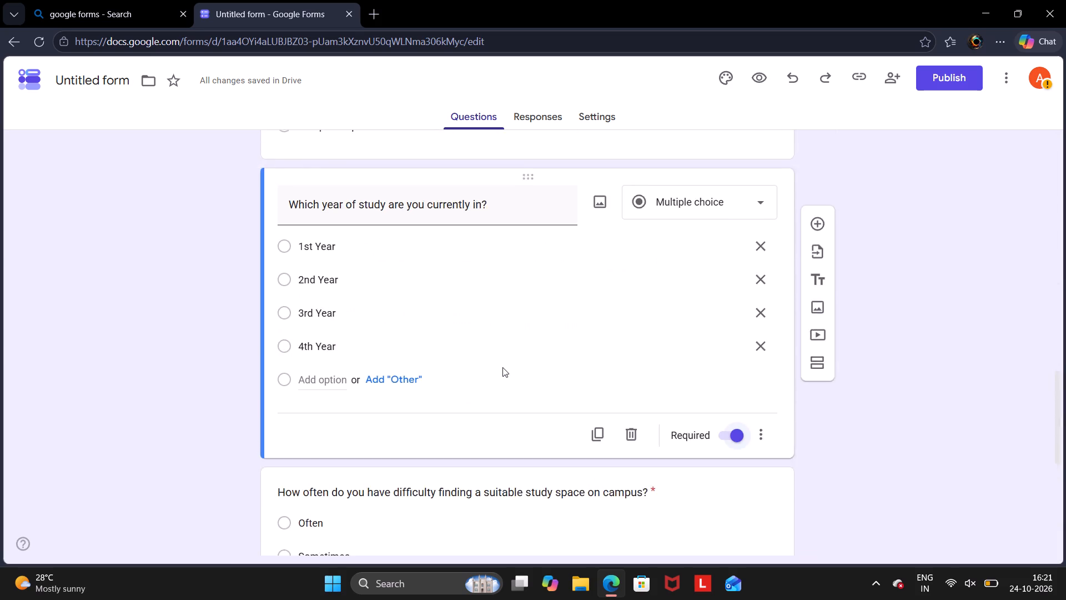
scroll(502, 367, "up", 1)
left_click_drag(530, 411, 521, 307)
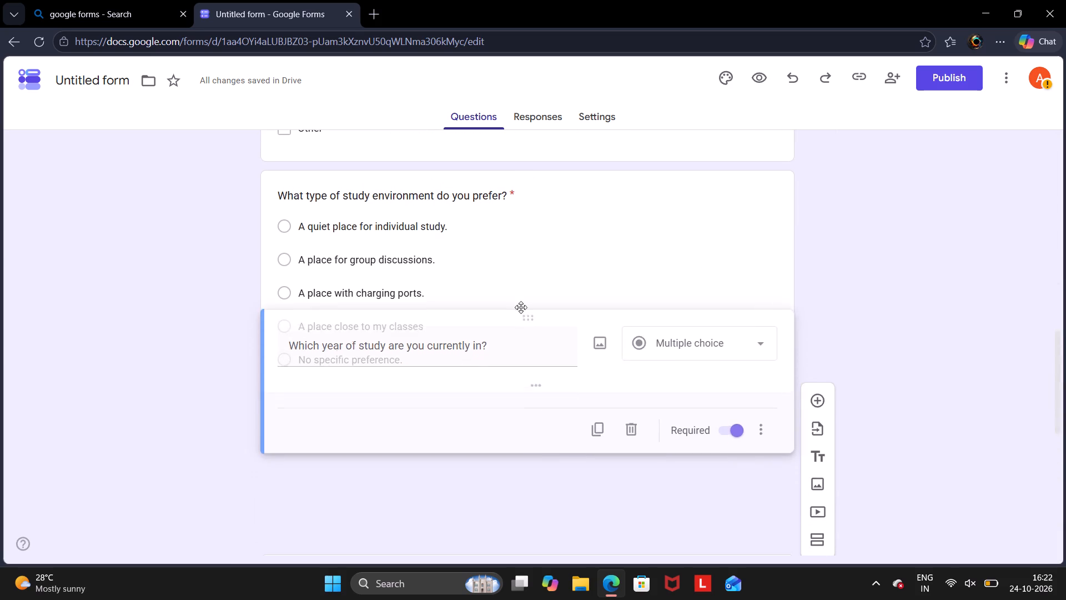
left_click_drag(521, 307, 512, 493)
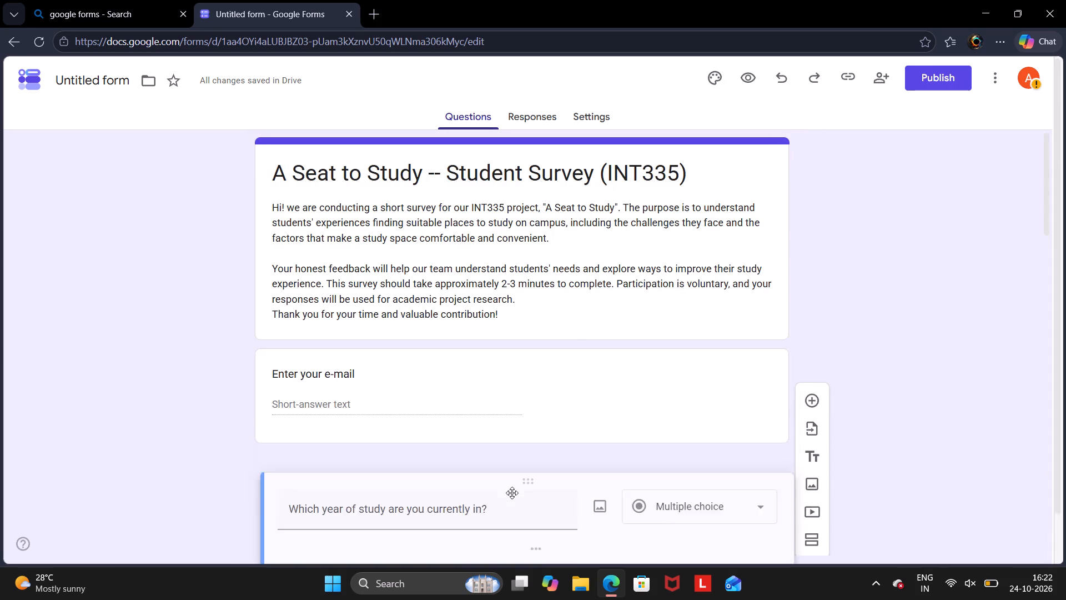
left_click_drag(512, 493, 500, 374)
Add a new blank multiple-choice question directly after the year-of-study question.
scroll(500, 374, "down", 2)
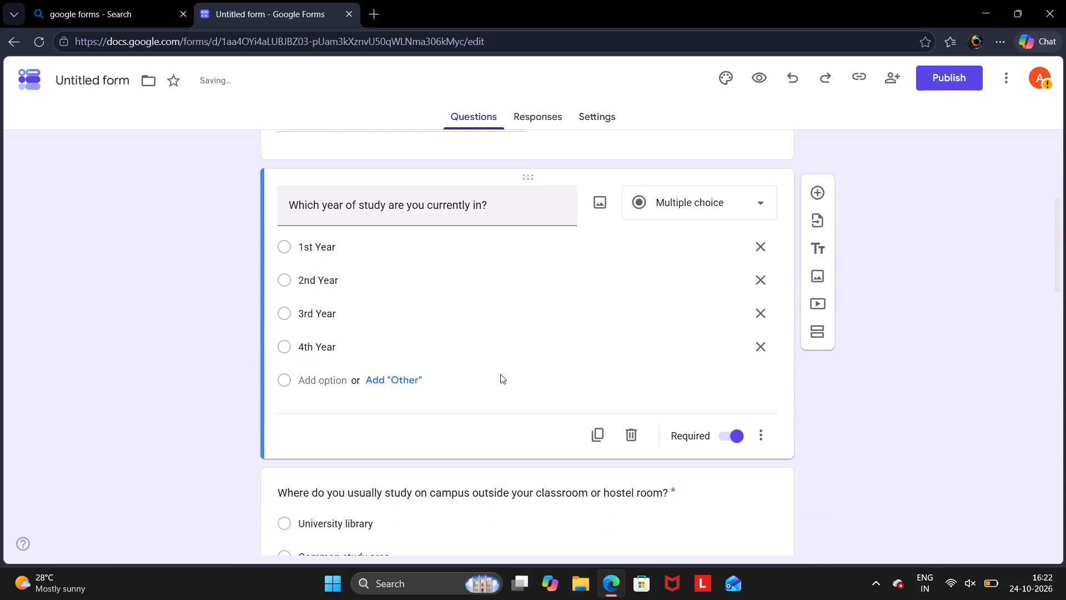
scroll(500, 374, "down", 4)
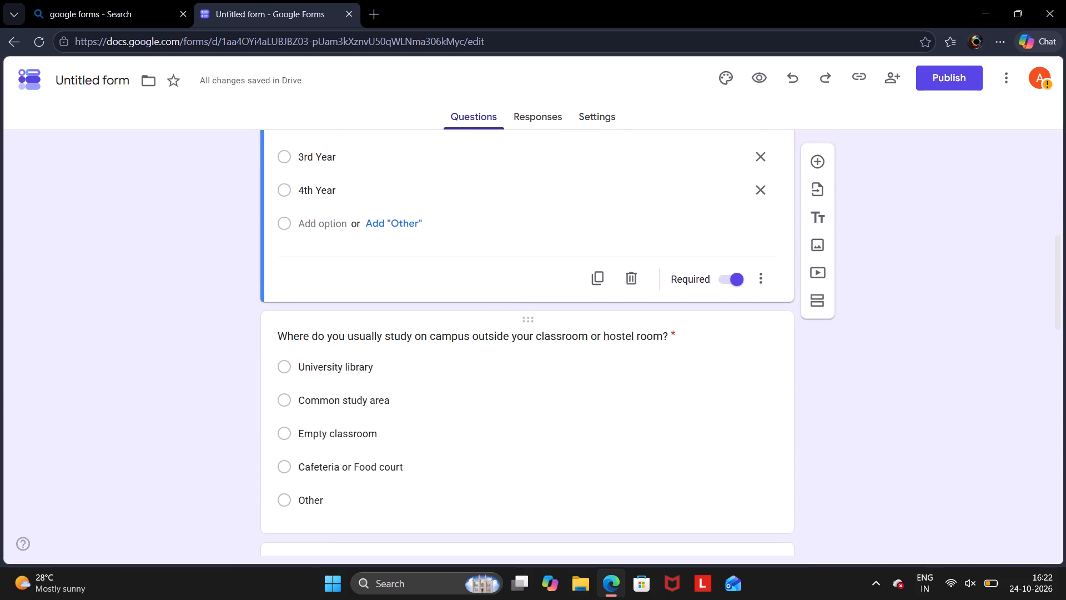
scroll(500, 374, "down", 1)
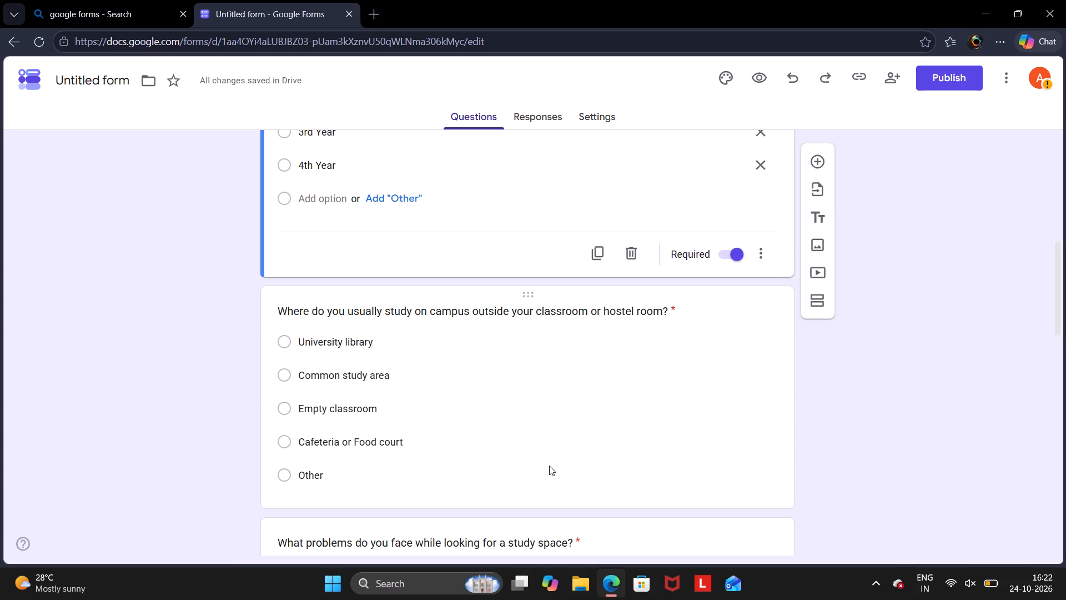
scroll(549, 466, "down", 12)
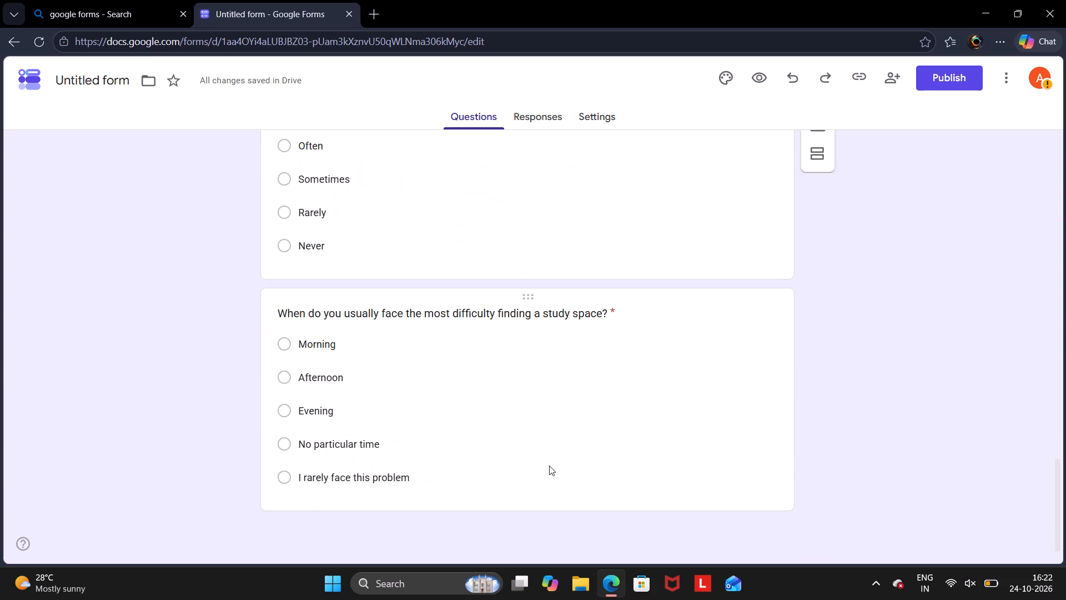
scroll(549, 466, "down", 2)
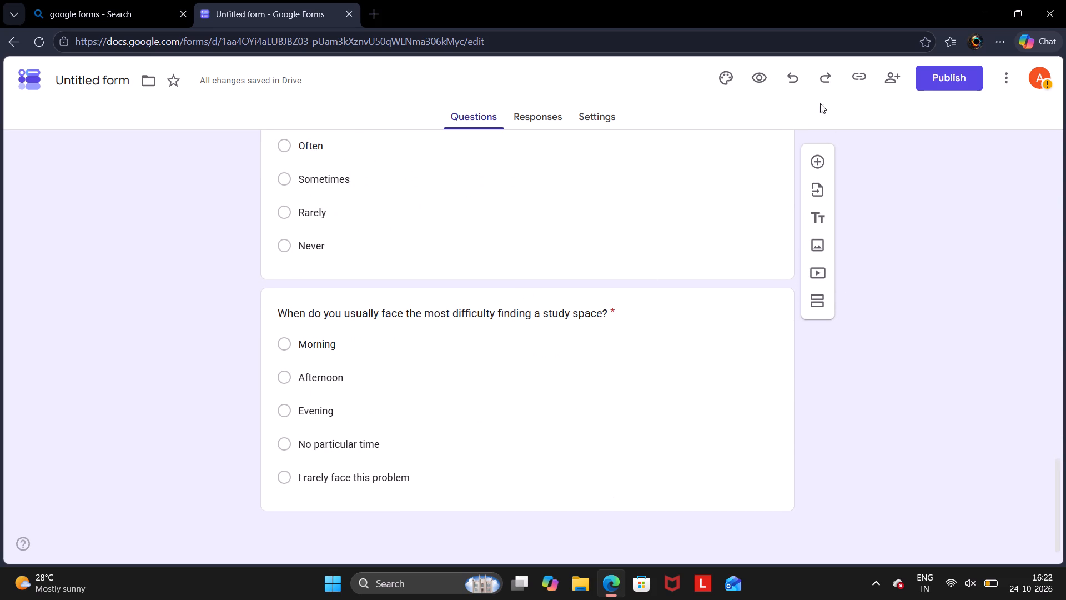
left_click(819, 159)
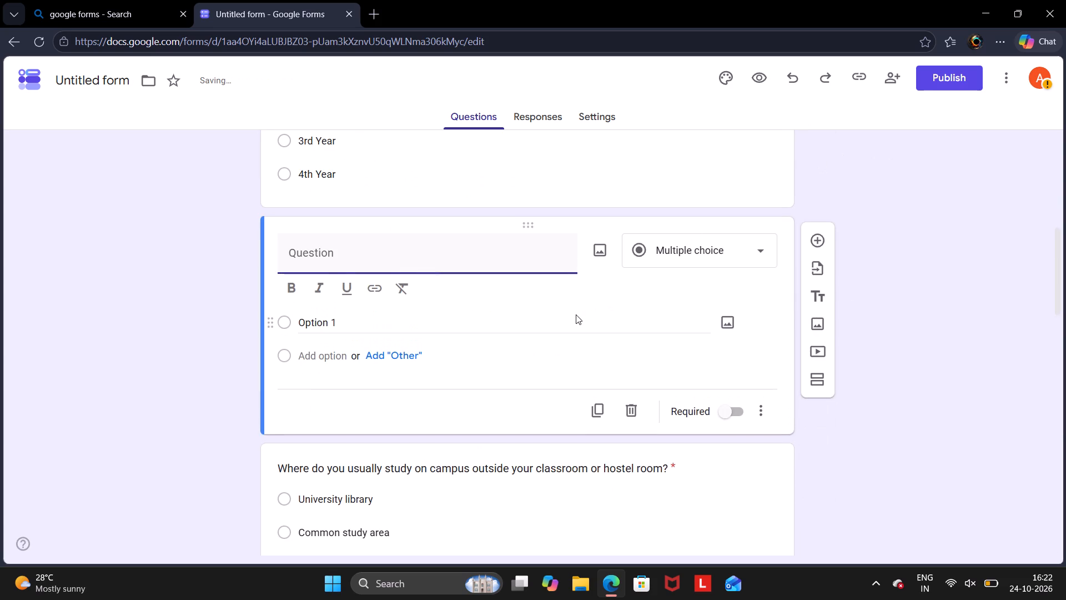
scroll(576, 314, "down", 10)
scroll(576, 314, "up", 2)
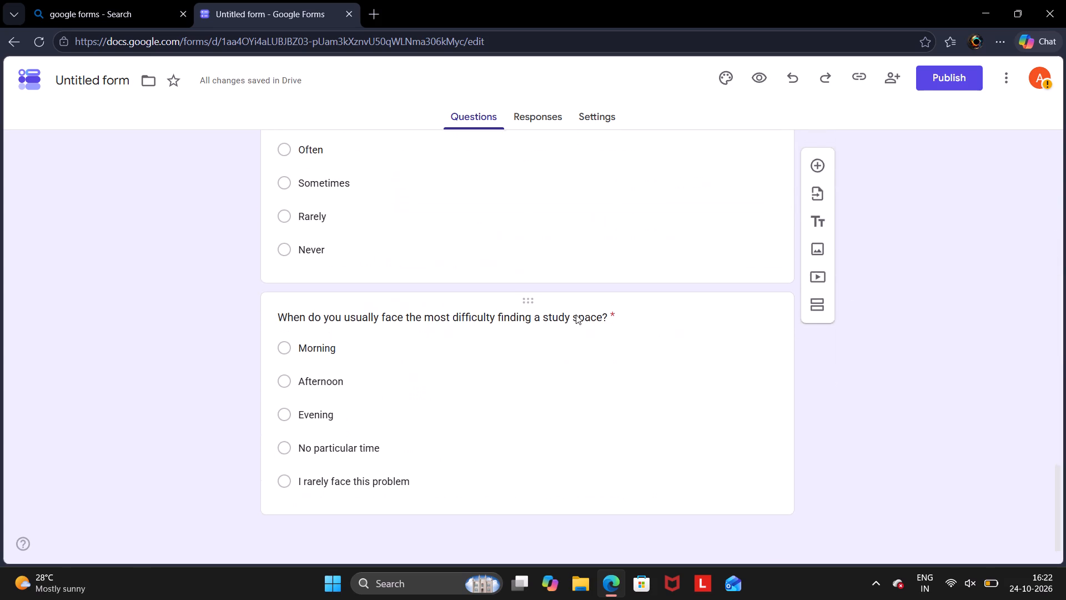
scroll(576, 314, "up", 9)
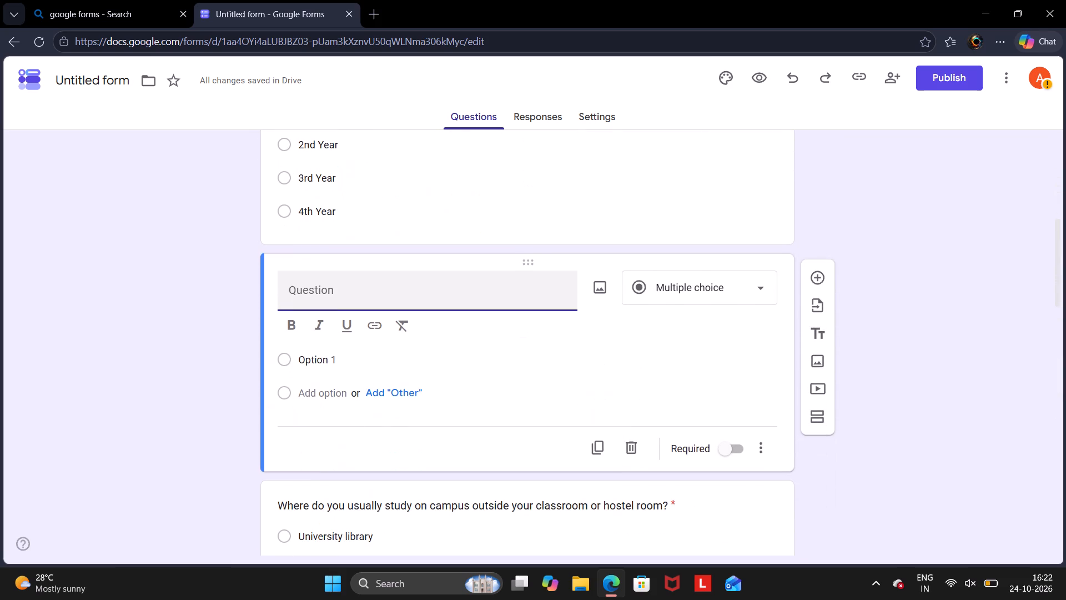
Enter "What do you usually do when your preferred study area is full?" as the text of the blank multiple-choice question.
left_click(522, 297)
type("wh")
key("BackSpace")
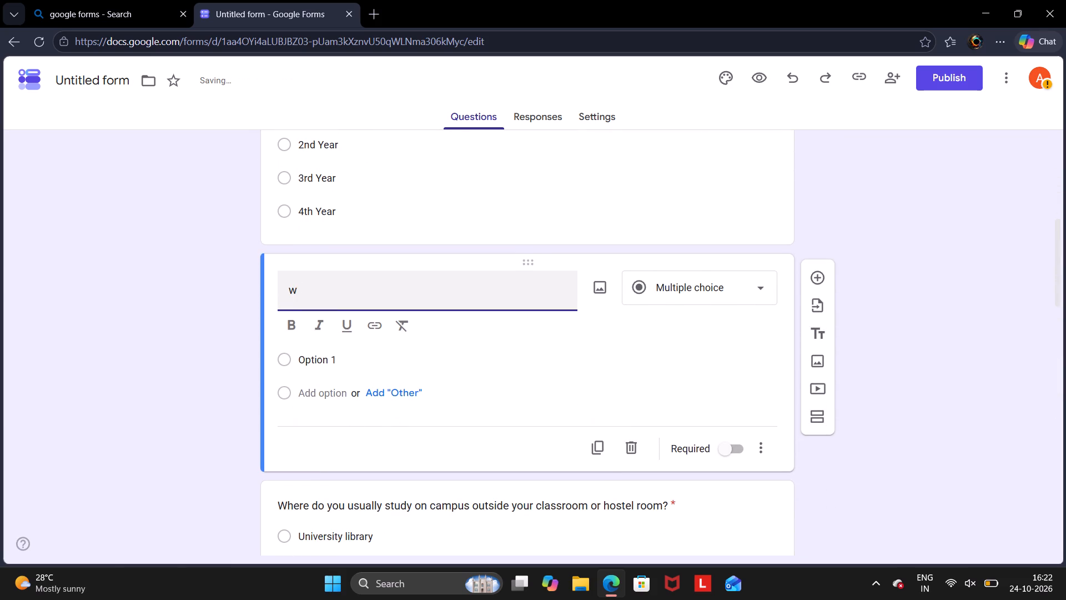
key("BackSpace")
type("What do you")
key("space")
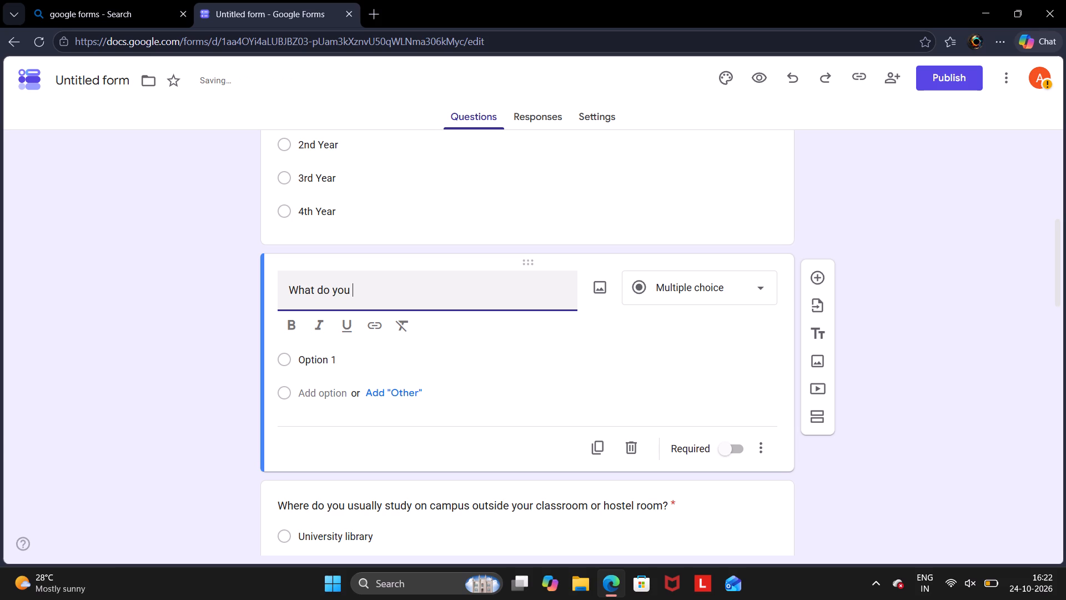
type("usua")
type("lly do when")
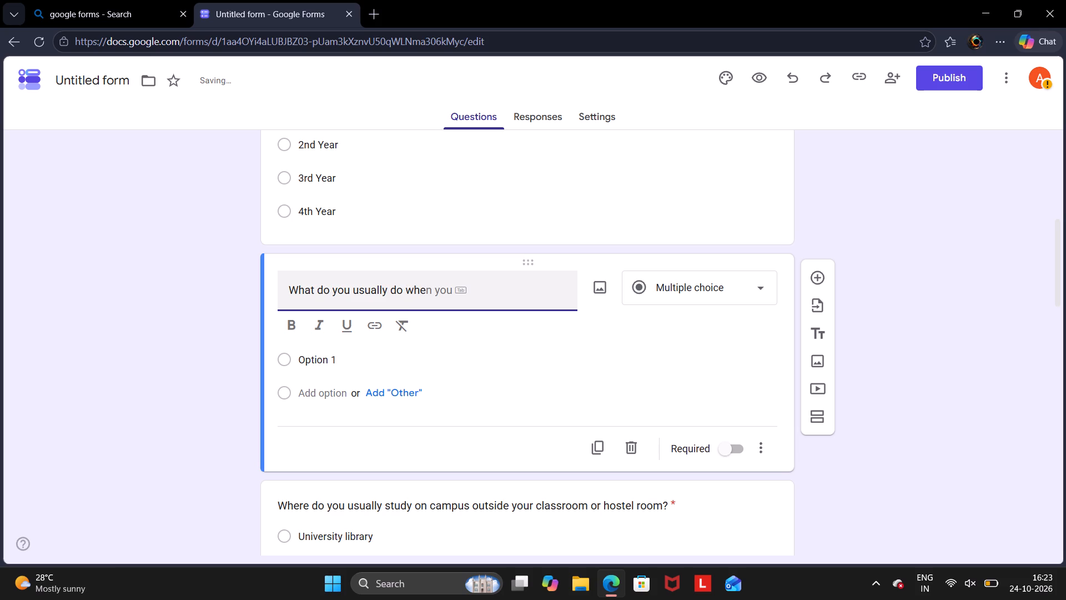
key("space")
type("you")
key("space")
key("BackSpace")
type("r")
key("space")
type("preffres")
key("BackSpace")
type("d")
key("space")
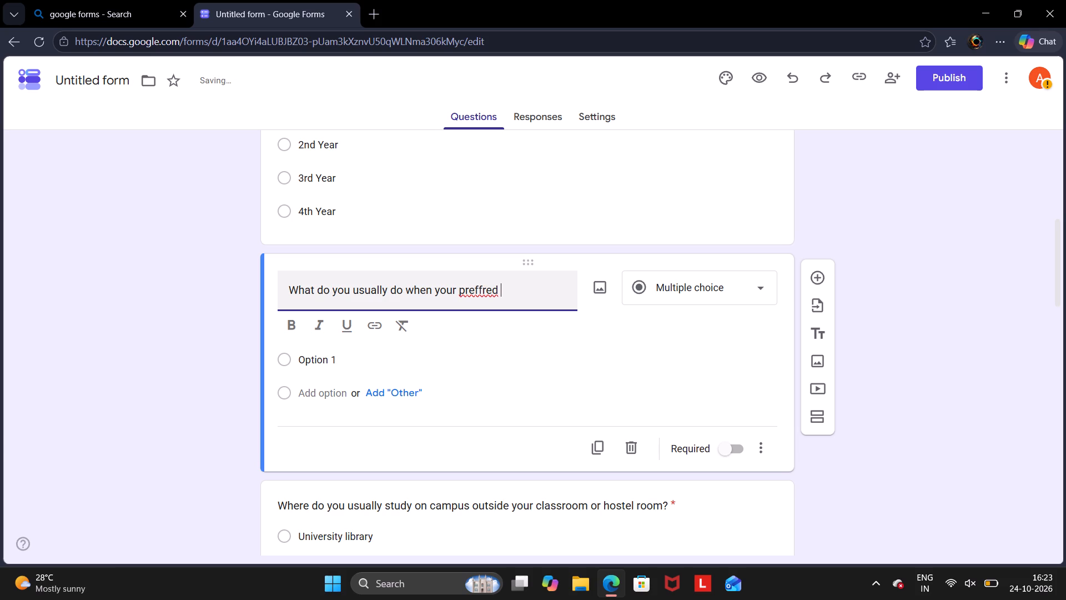
key("BackSpace")
key("BackSpace")
key("BackSpace")
key("BackSpace")
key("BackSpace")
type("erred")
key("space")
type("study ares")
key("BackSpace")
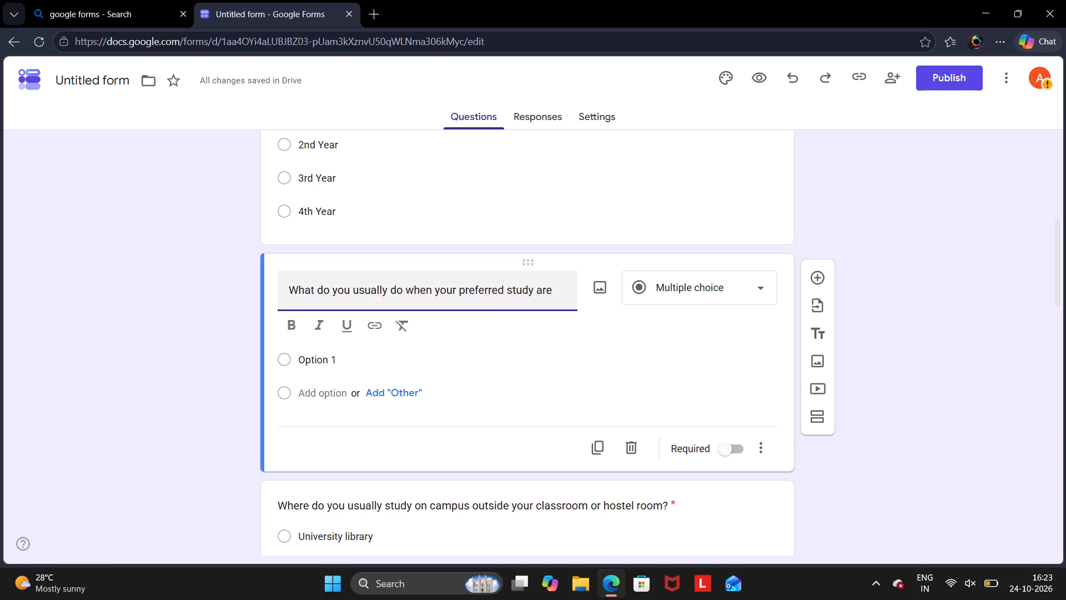
type("a")
key("space")
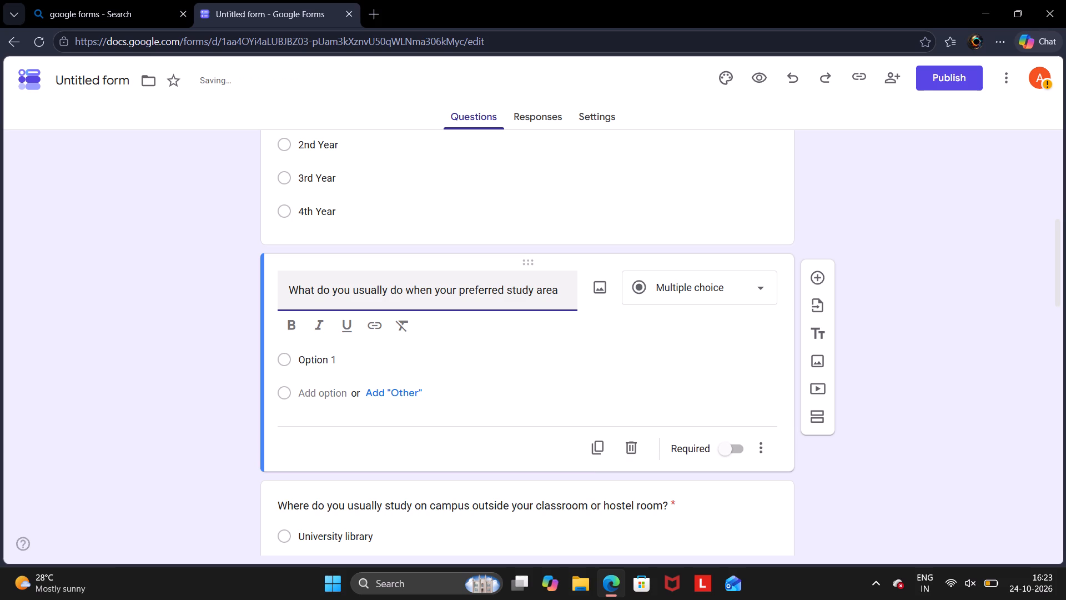
type("is")
key("space")
type("fu")
type("ll")
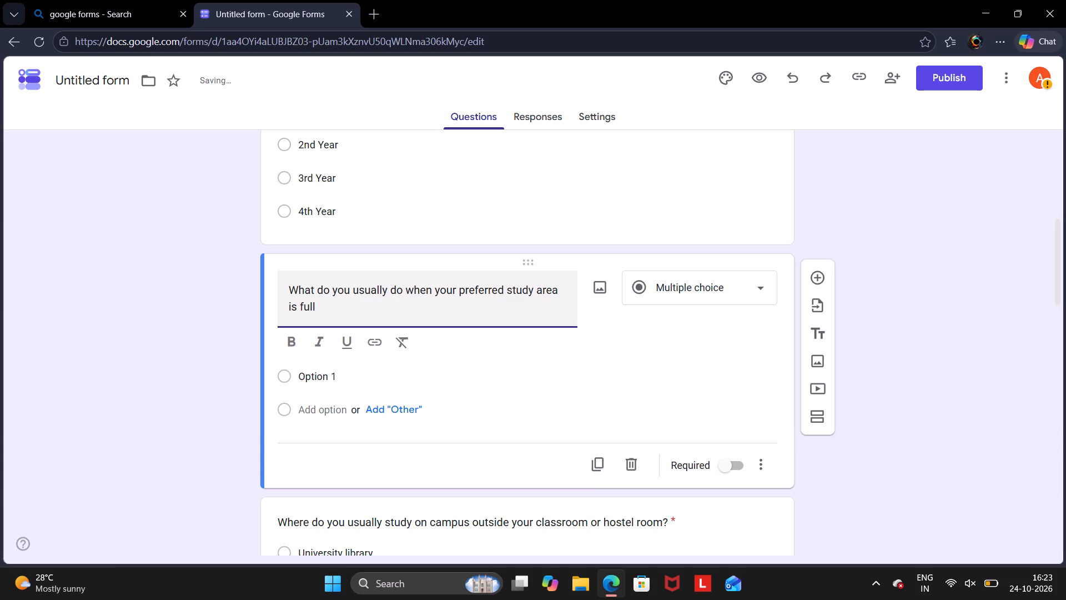
key("shift+question")
Set the first option of the full-study-area question to "Look for another study area".
left_click(335, 373)
key("BackSpace")
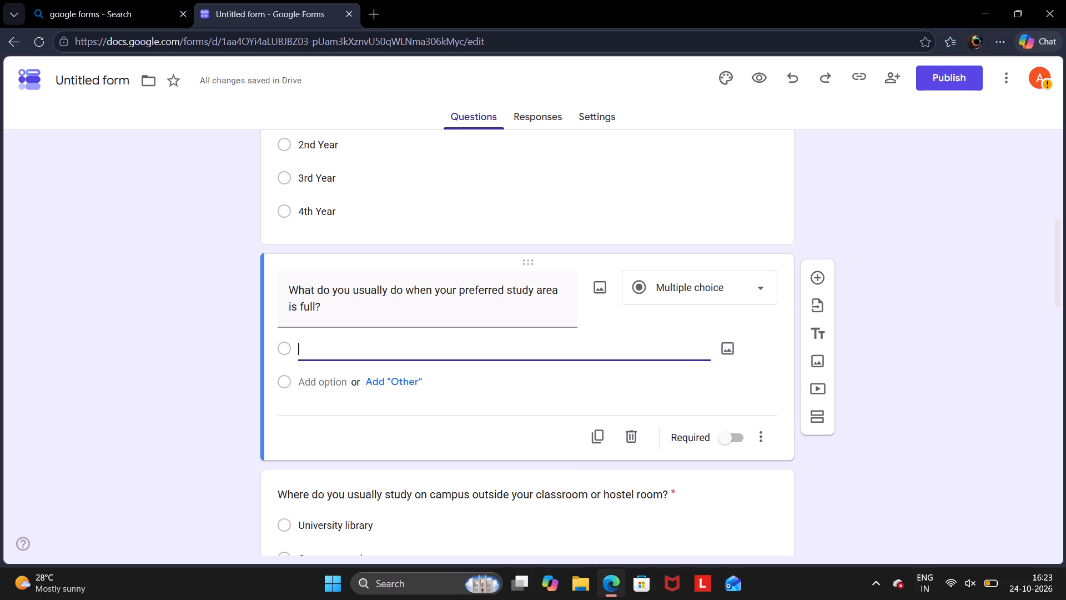
type("Loo")
type("k")
key("space")
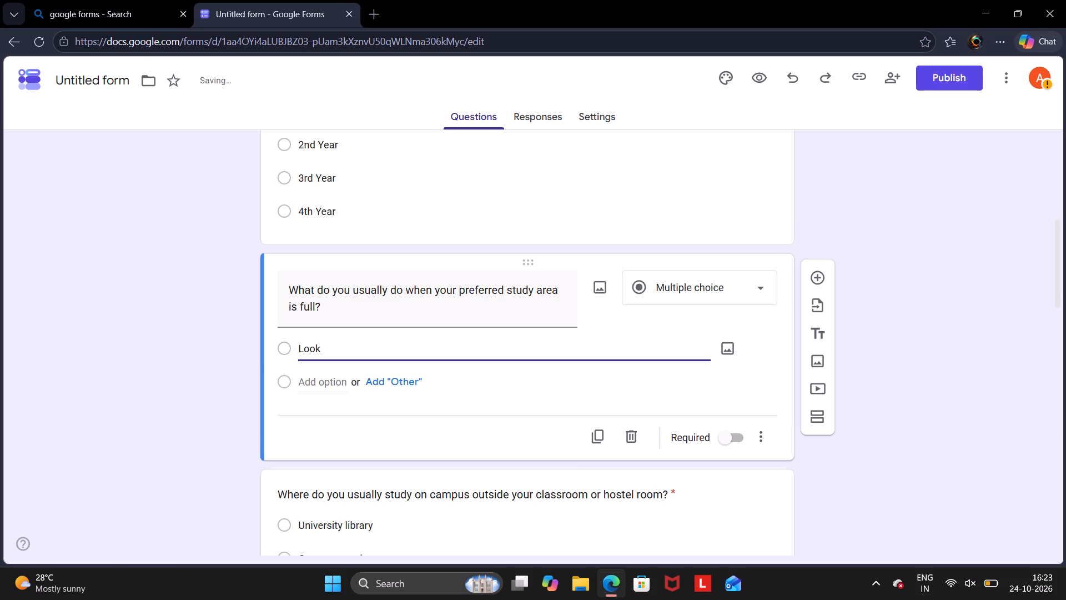
type("for")
key("space")
type("ano")
type("ther")
key("space")
type("study area")
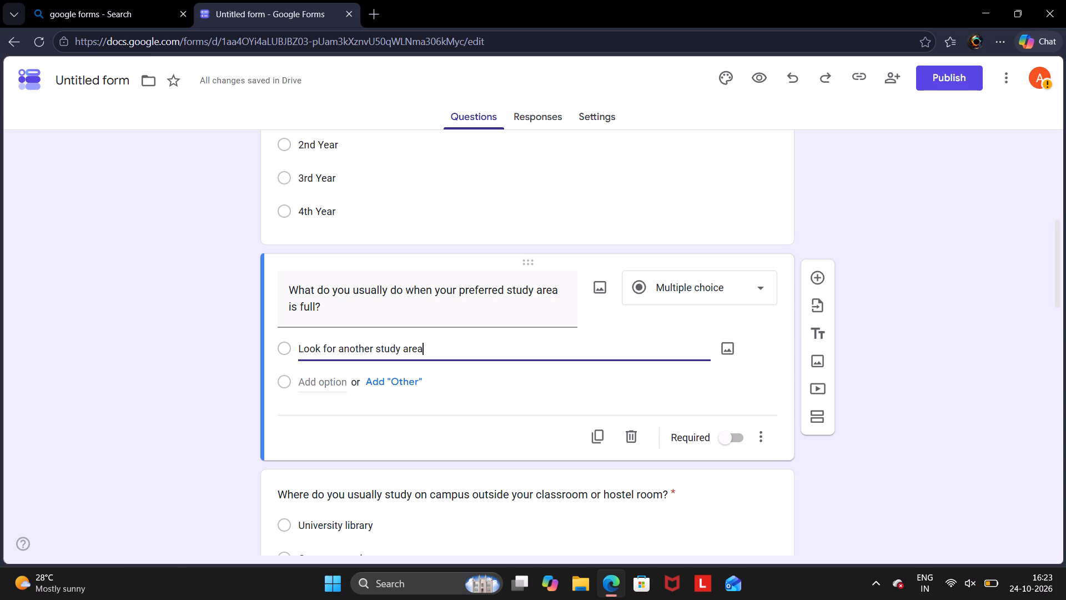
Add "Wait for a seat" as the second option of the full-study-area question, with a placeholder third option below it.
left_click(315, 383)
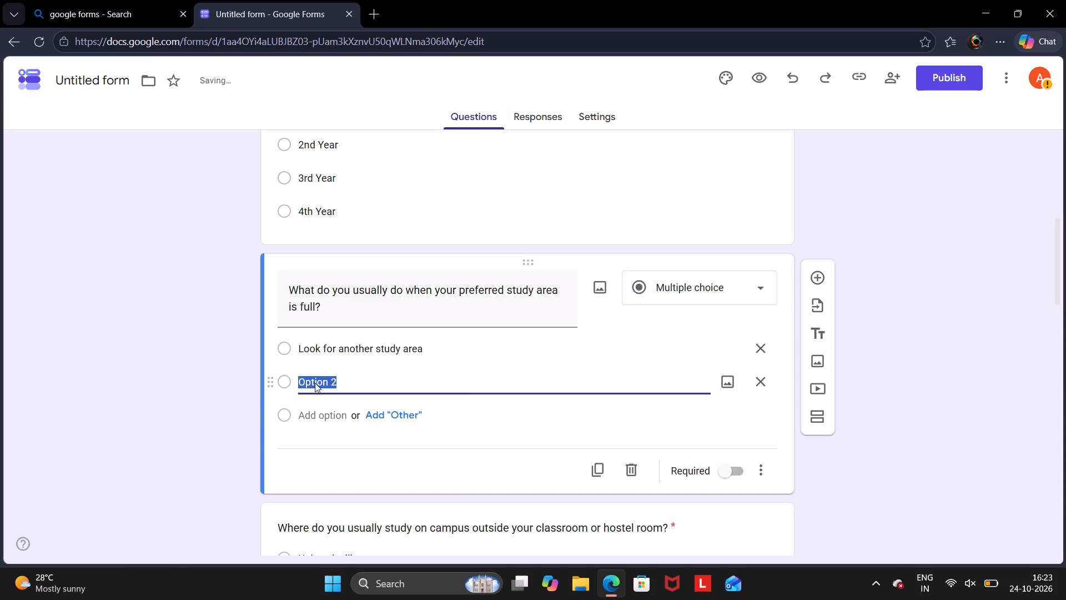
key("BackSpace")
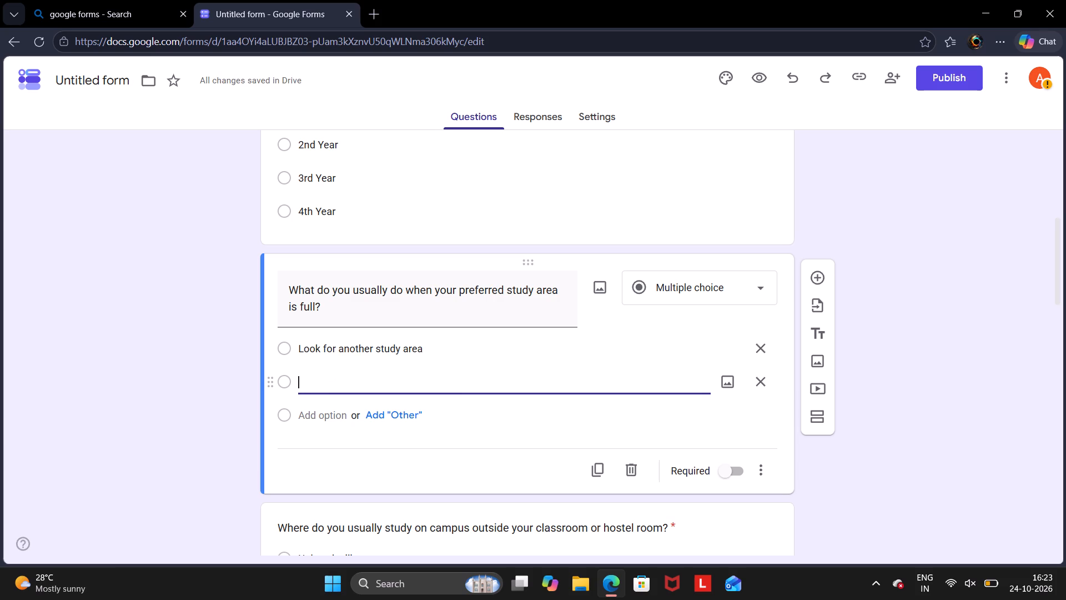
type("wait for a seat")
key("space")
left_click(328, 404)
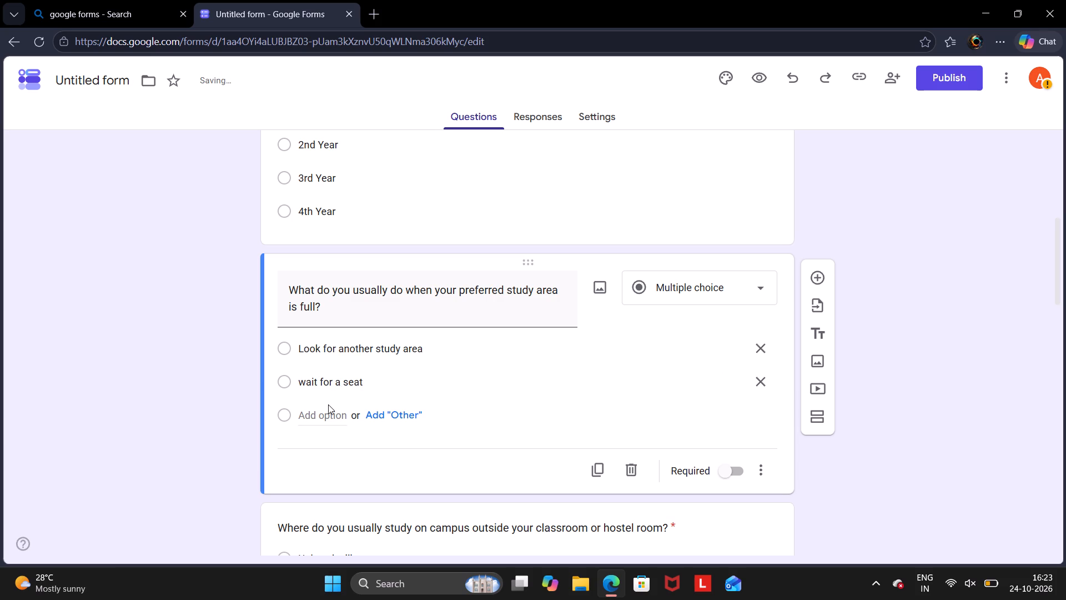
left_click(328, 419)
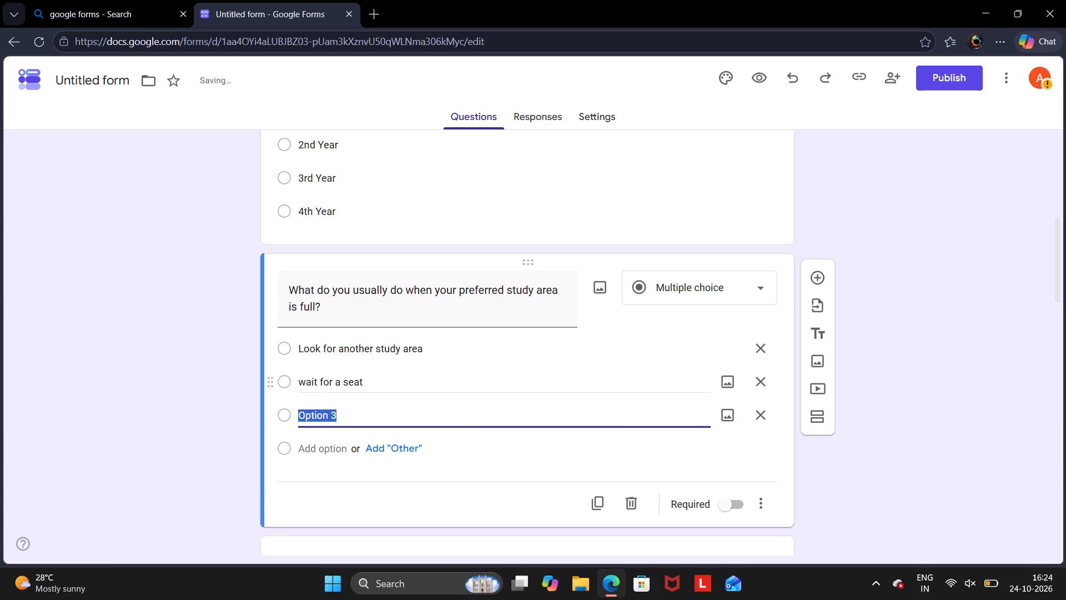
left_click(303, 381)
left_click(303, 381)
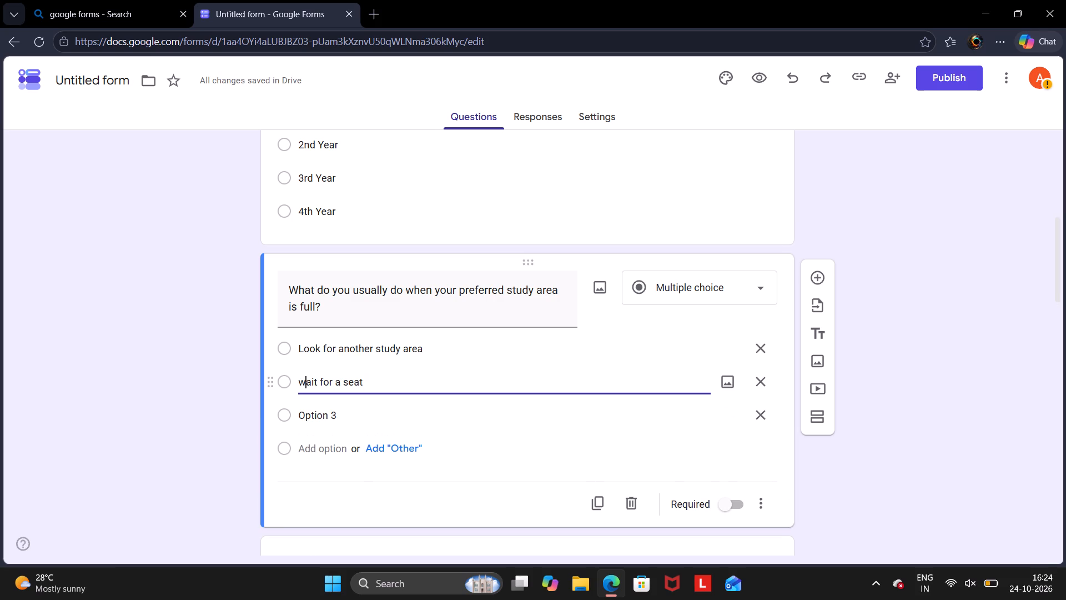
key("BackSpace")
key("shift+w")
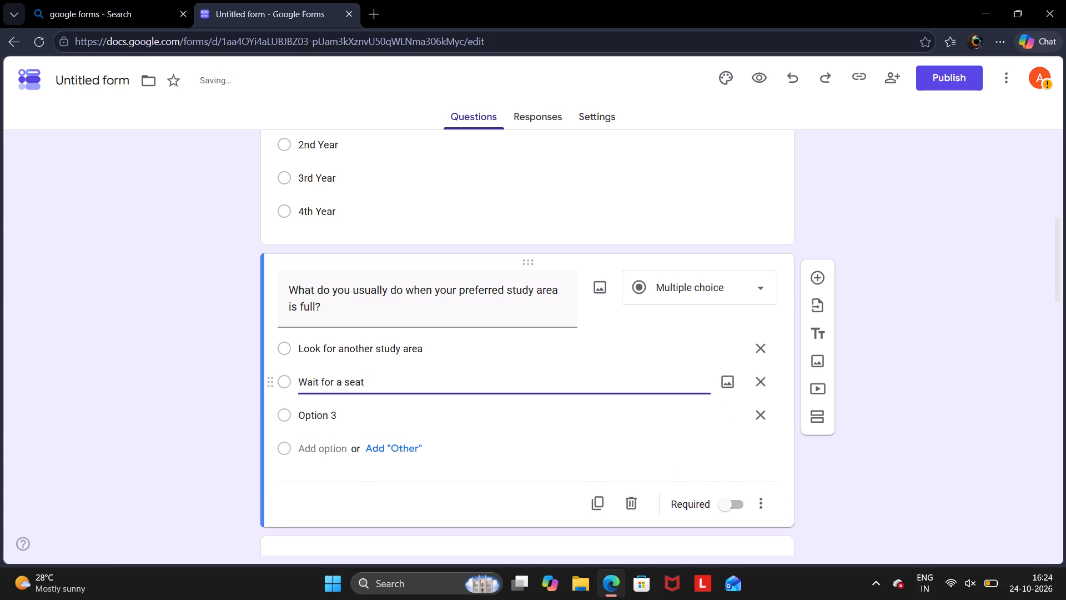
Set the third option of the full-study-area question to "Use a classroom or common area".
left_click(315, 412)
key("BackSpace")
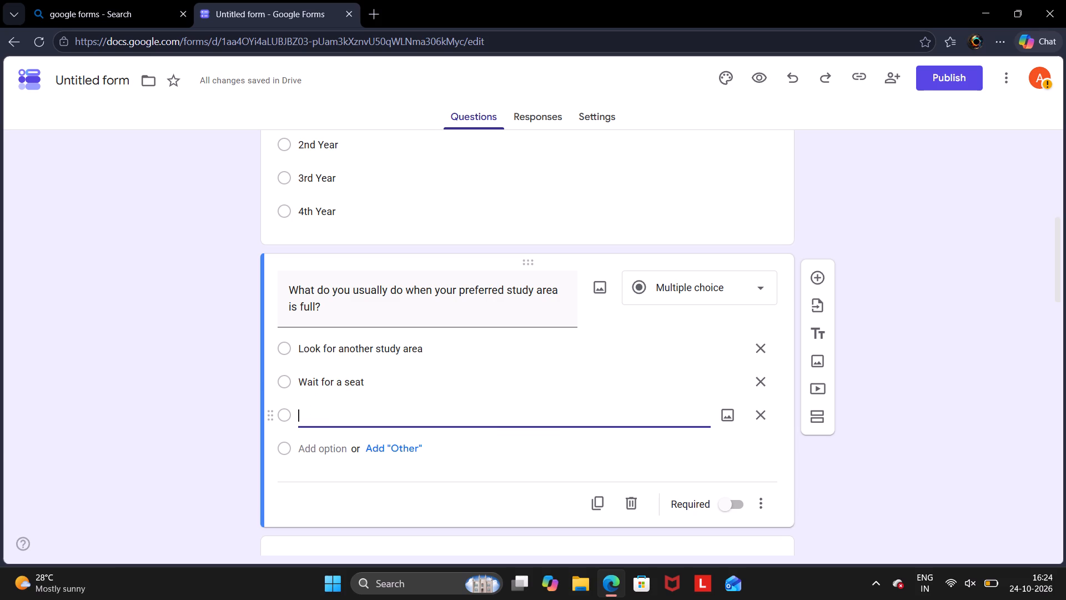
key("shift+r")
type("et")
key("BackSpace")
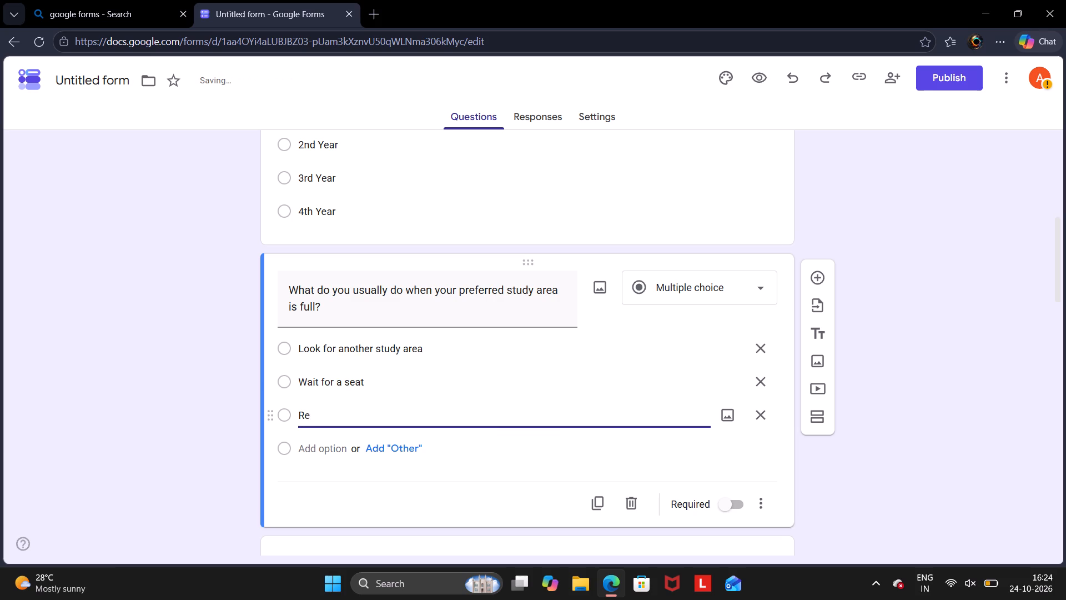
key("BackSpace")
key("BackSpace")
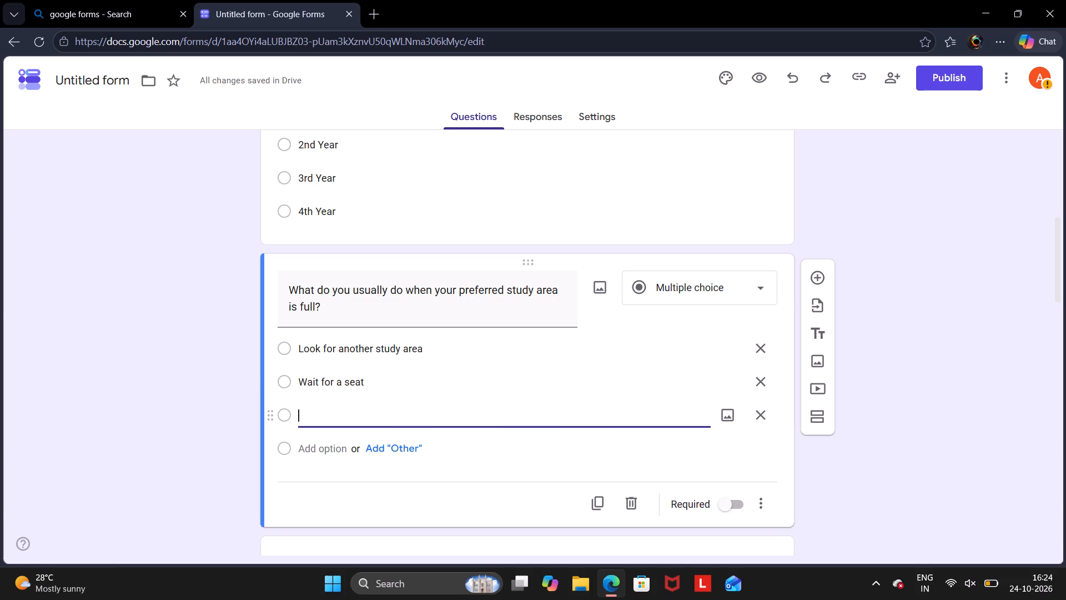
type("use")
key("space")
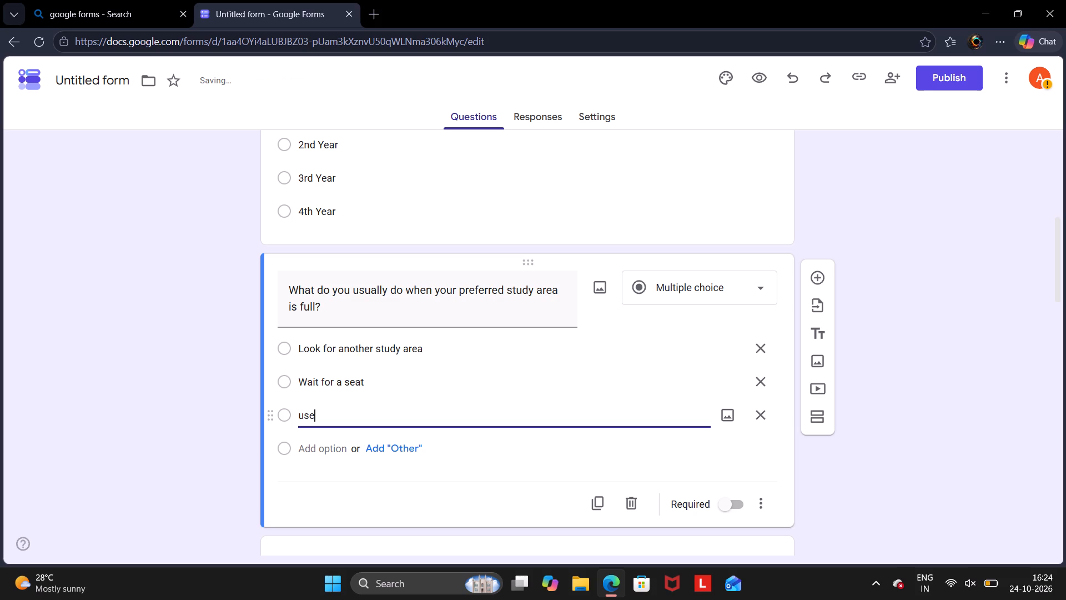
key("BackSpace")
key("BackSpace")
key("BackSpace")
key("BackSpace")
type("Use")
key("space")
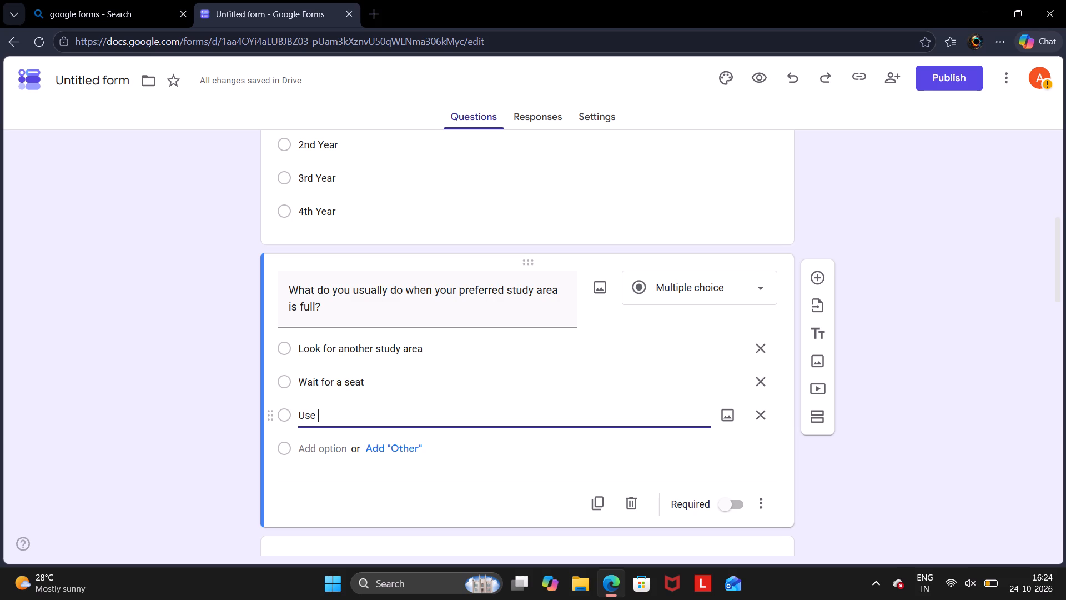
type("a")
key("space")
type("classroom")
key("space")
type("or")
key("space")
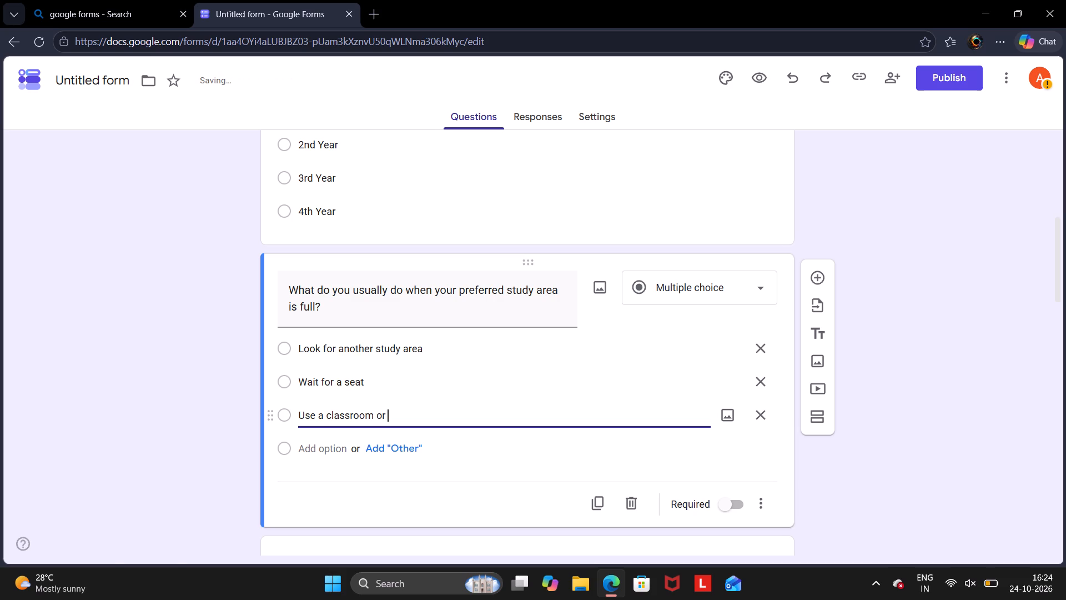
type("common")
key("space")
type("area")
Add "Postpone or Skip studying" as the fourth option of the full-study-area question.
left_click(315, 444)
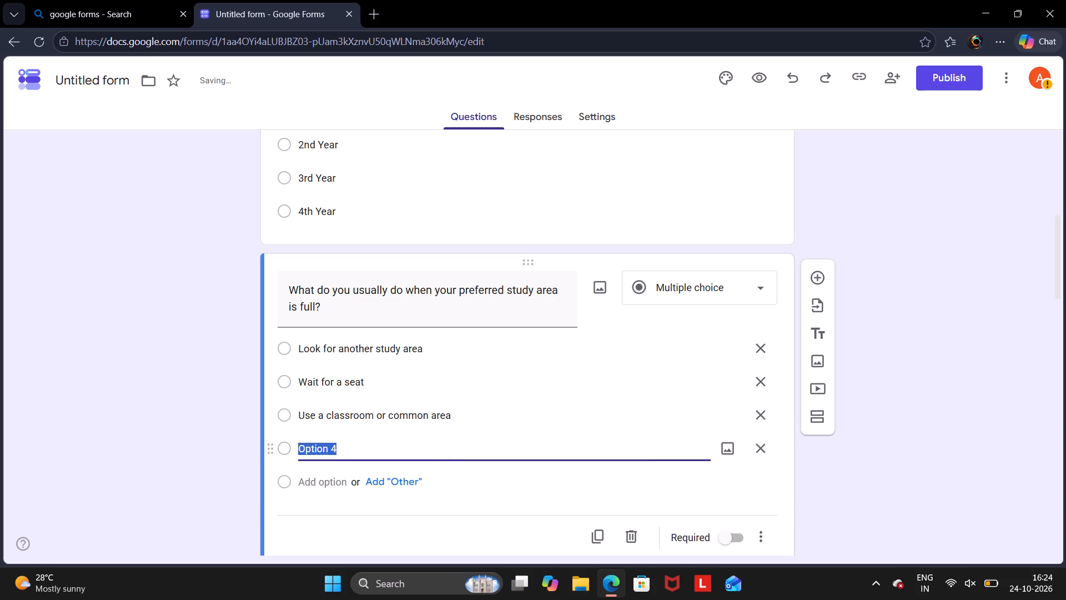
key("BackSpace")
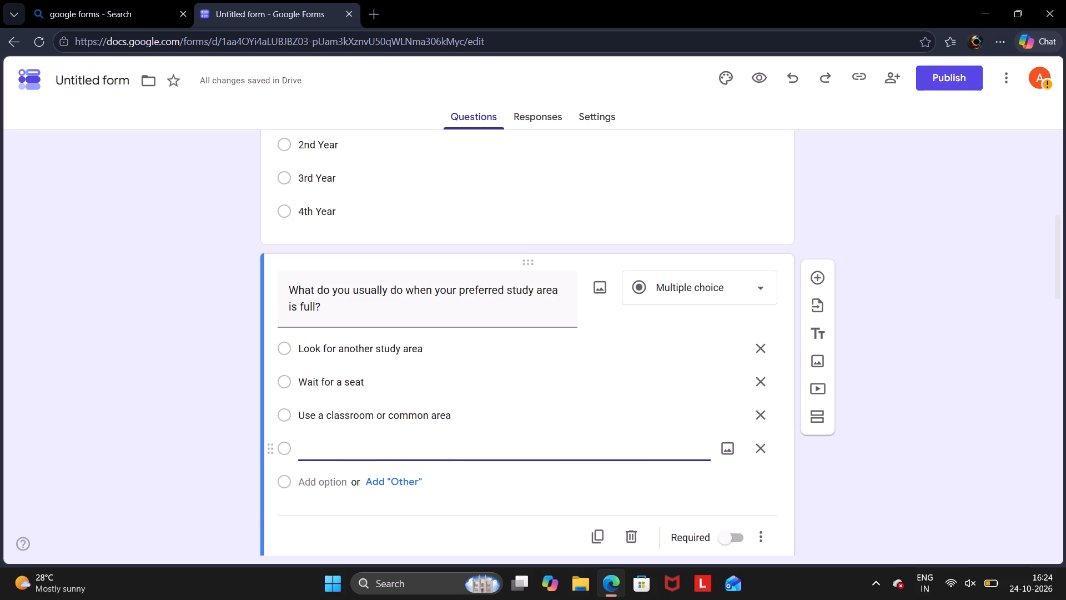
type("Po")
type("st")
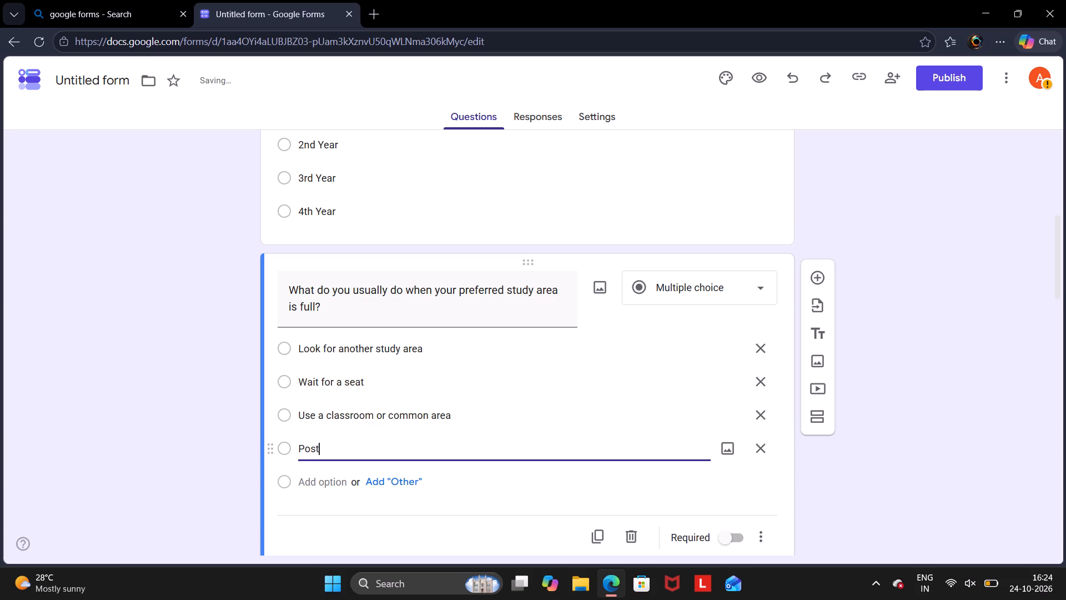
type("pone")
key("space")
type("or")
key("space")
type("Skip stdying")
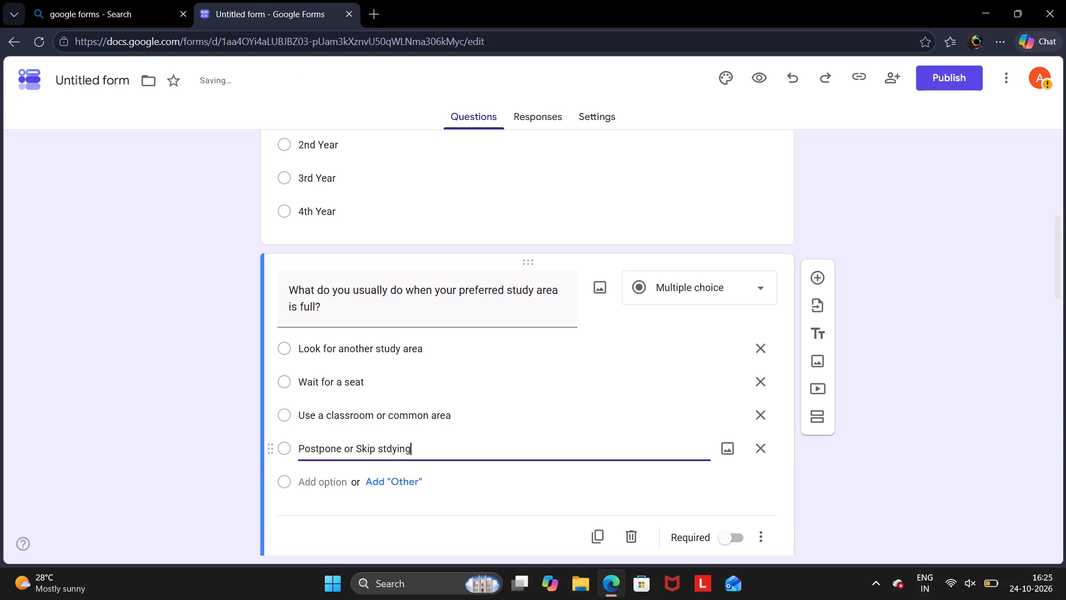
key("BackSpace")
key("BackSpace")
key("BackSpace")
key("BackSpace")
key("BackSpace")
type("udying")
Add "Other" as the fifth option of the full-study-area question.
left_click(311, 474)
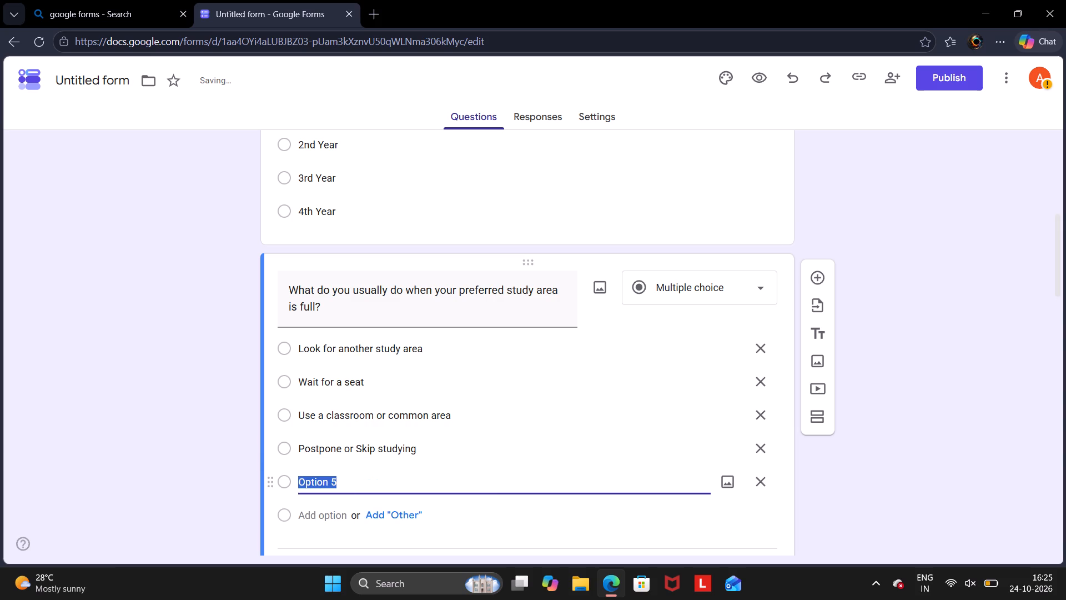
key("BackSpace")
key("shift+o")
type("ther")
Add a new blank multiple-choice question directly after the last question, about when finding a study space is most difficult.
scroll(399, 457, "down", 1)
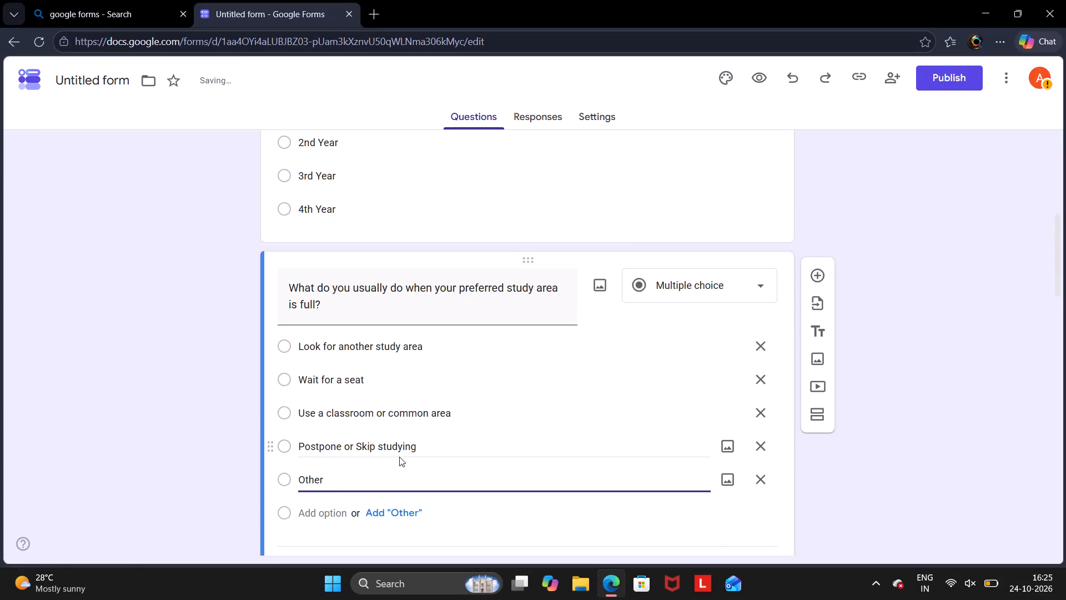
scroll(399, 457, "down", 3)
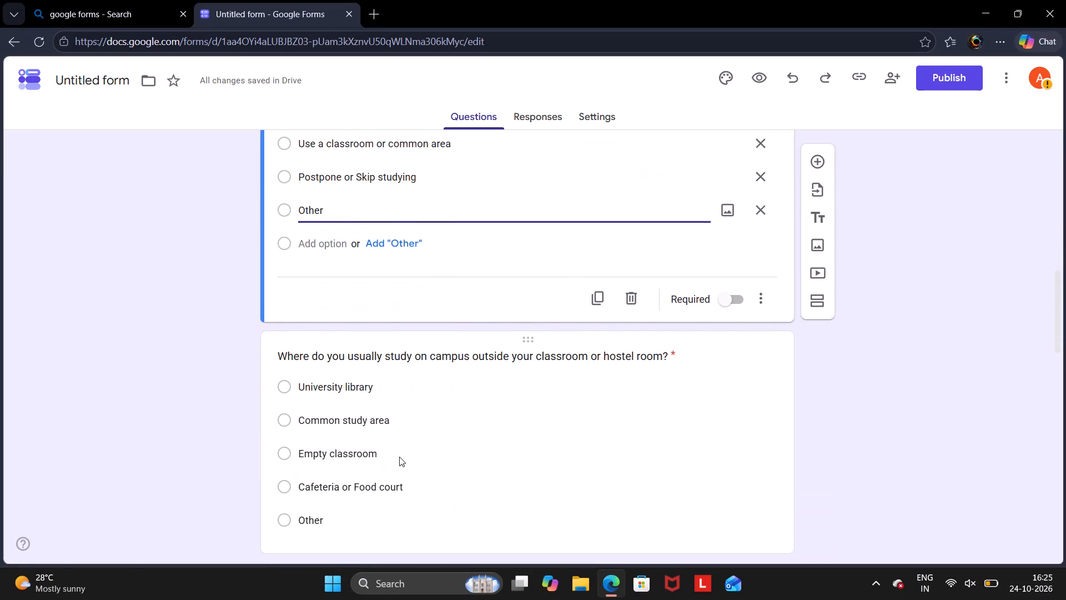
scroll(399, 457, "down", 10)
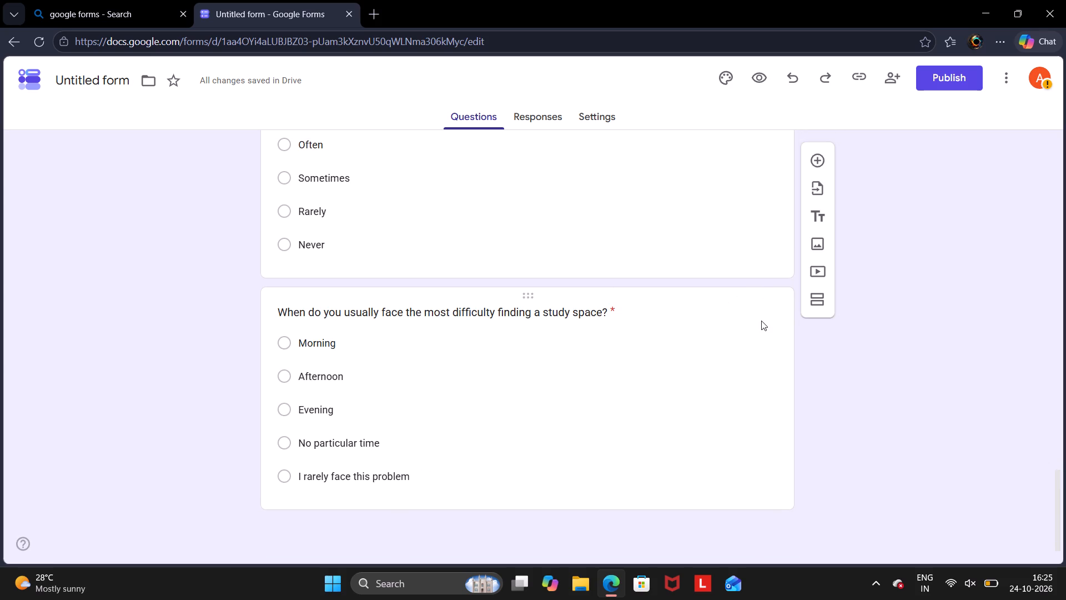
scroll(521, 189, "up", 4)
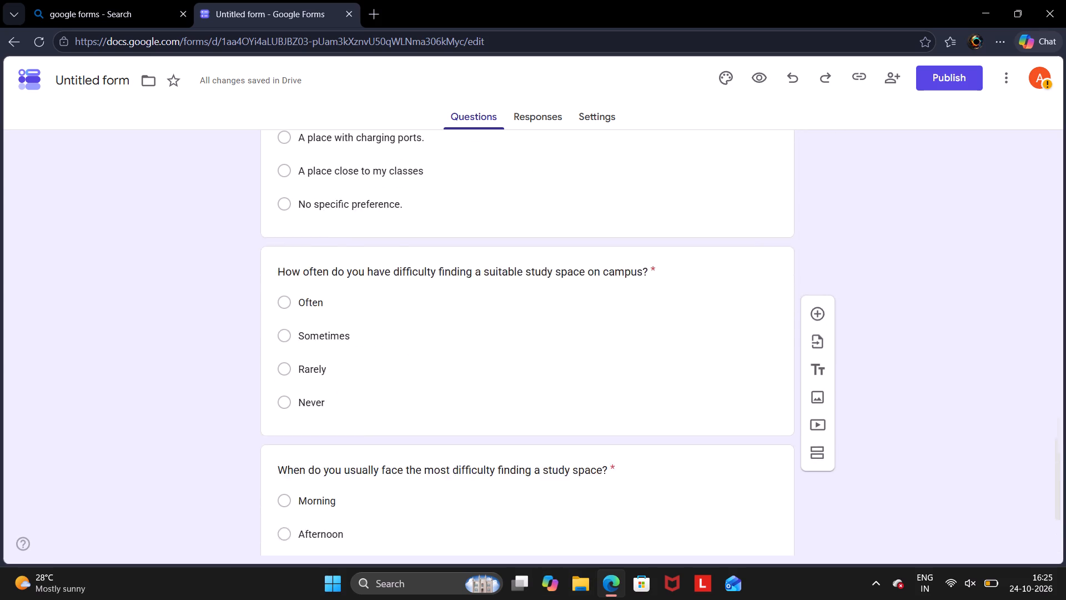
scroll(521, 189, "up", 2)
scroll(521, 189, "down", 7)
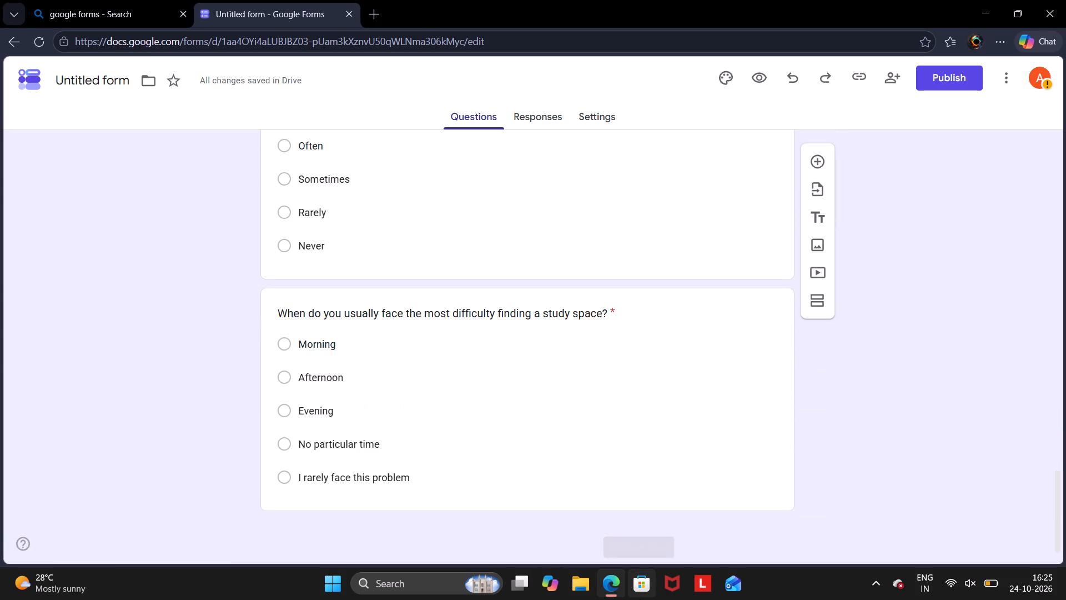
left_click(633, 380)
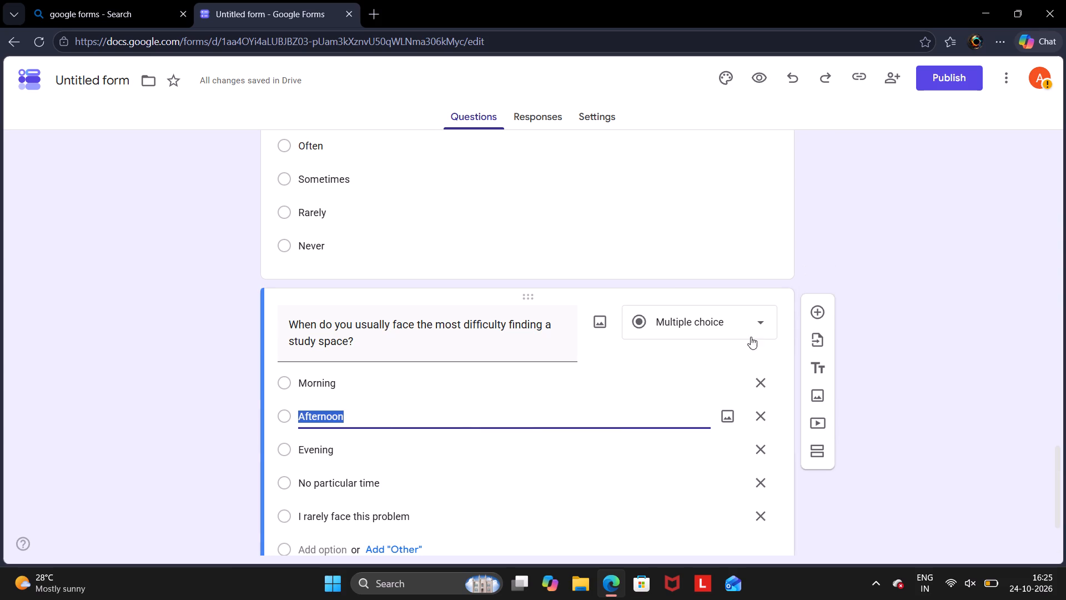
left_click(818, 310)
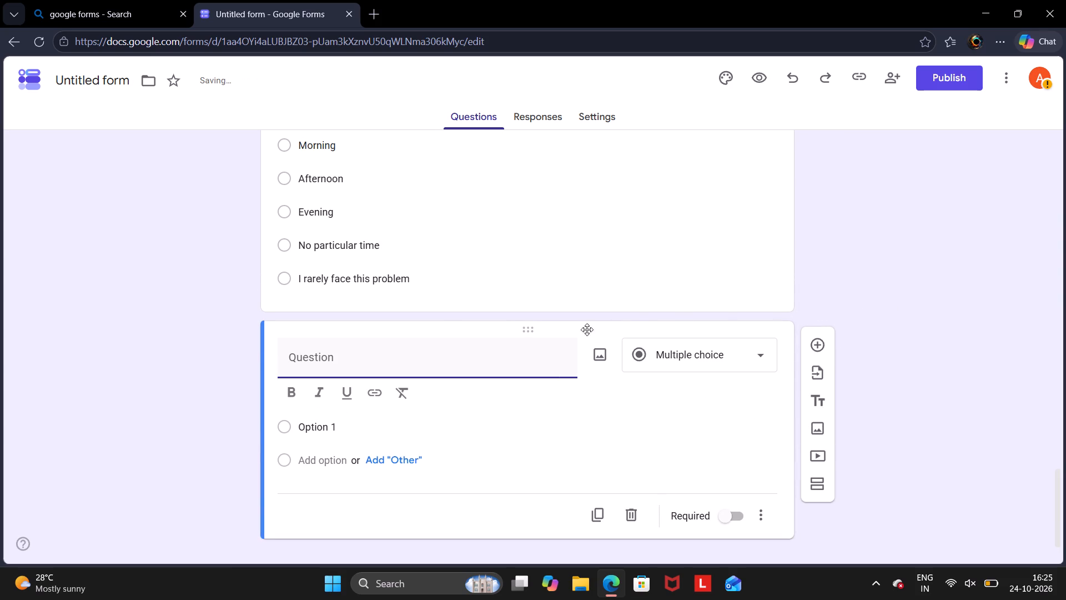
Enter question text beginning "Has difficulty finding a study spaces" in the new blank multiple-choice question.
left_click(502, 352)
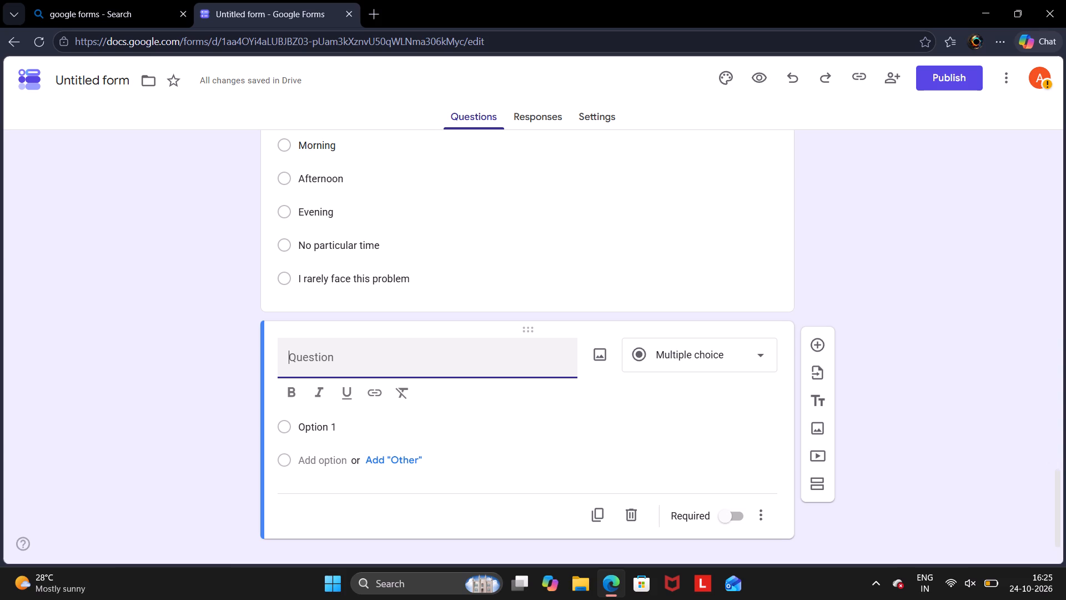
type("Has")
key("space")
type("difficy")
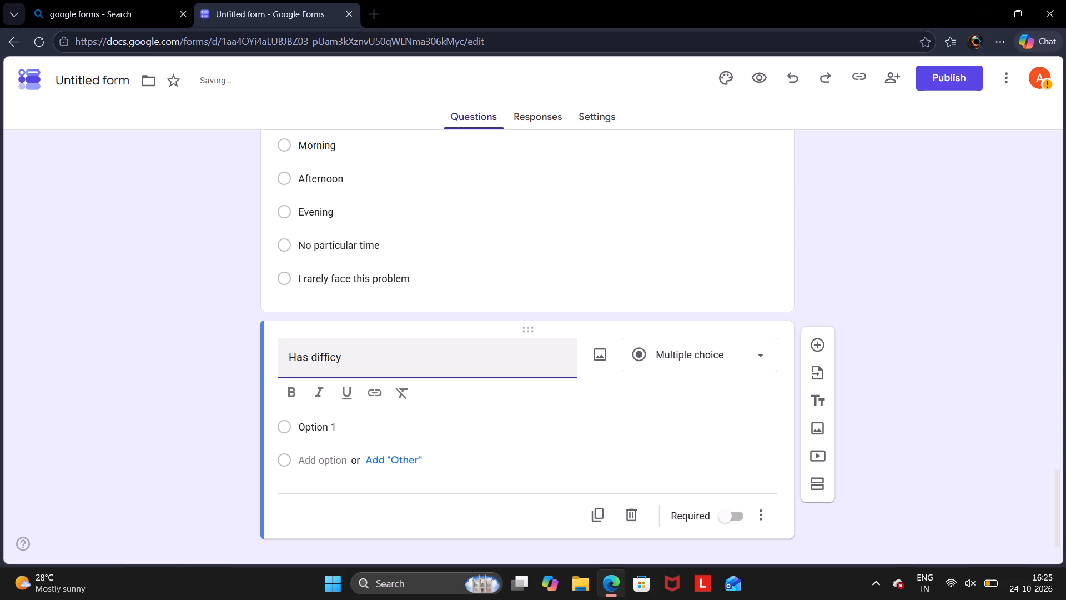
key("BackSpace")
type("ulty")
key("space")
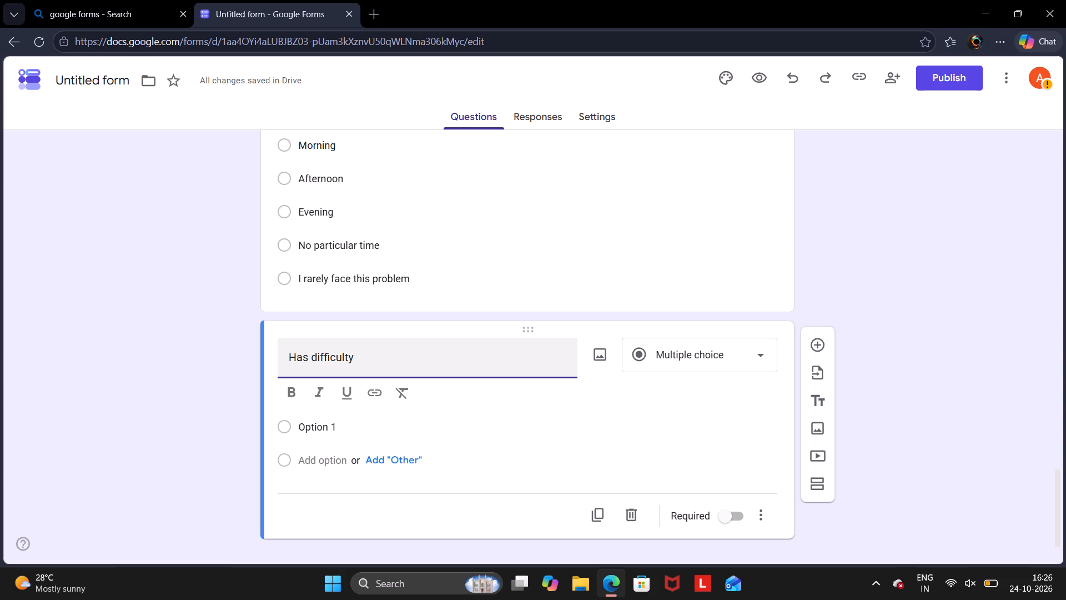
type("finding")
key("space")
type("a")
key("space")
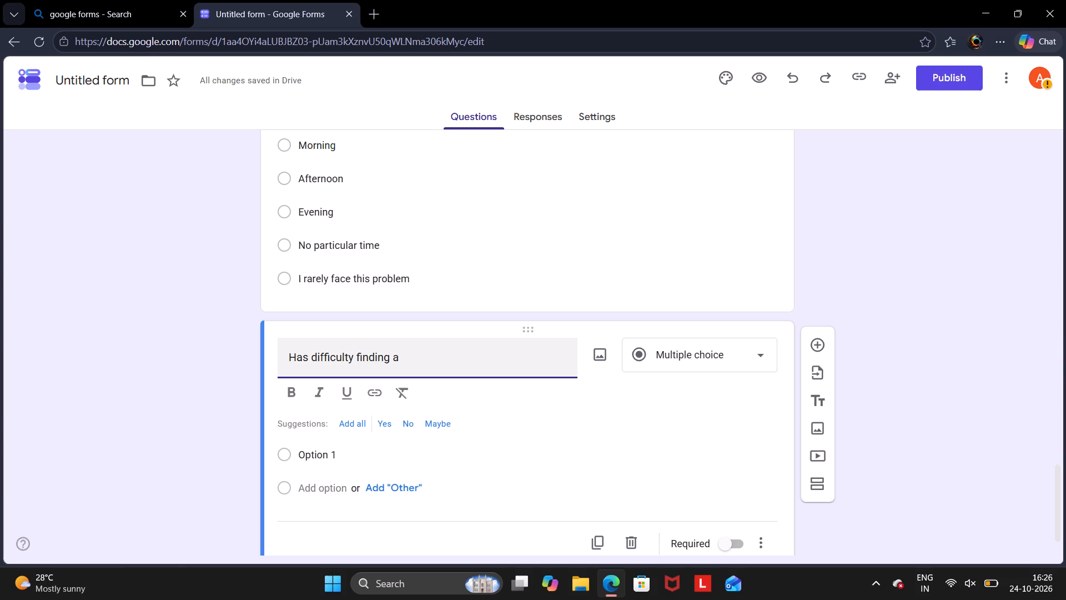
type("study")
key("space")
type("spaces")
key("space")
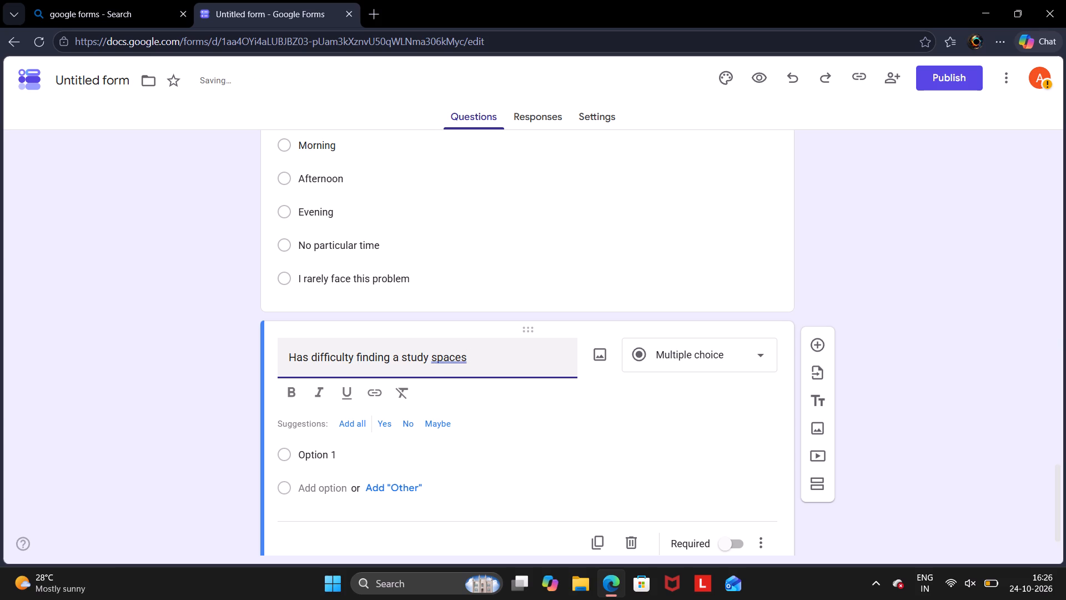
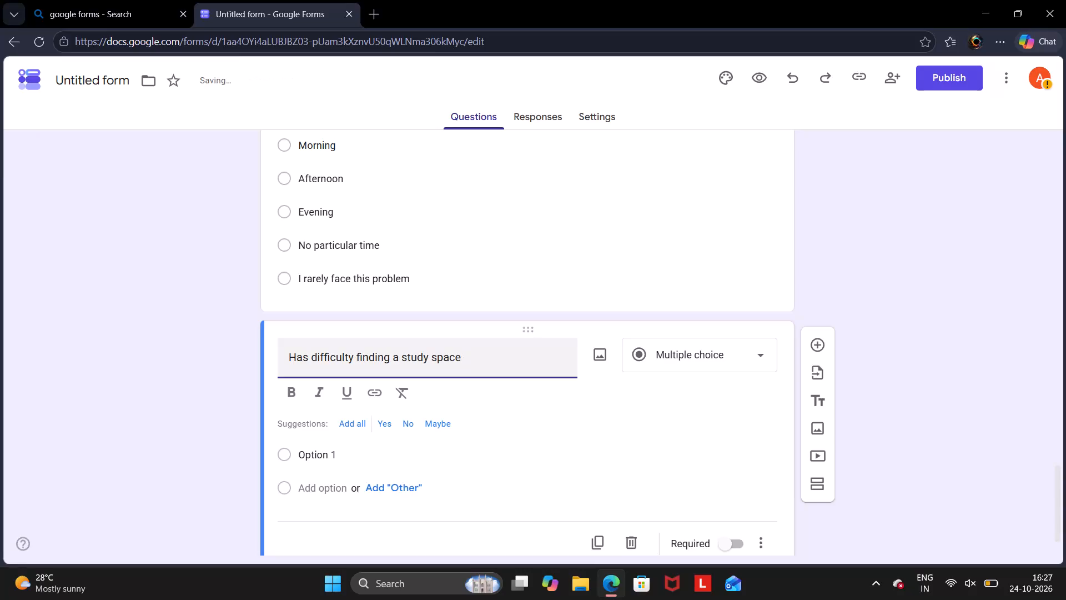
Continue the new question's text with "ever affected your" after "Has difficulty finding a study space".
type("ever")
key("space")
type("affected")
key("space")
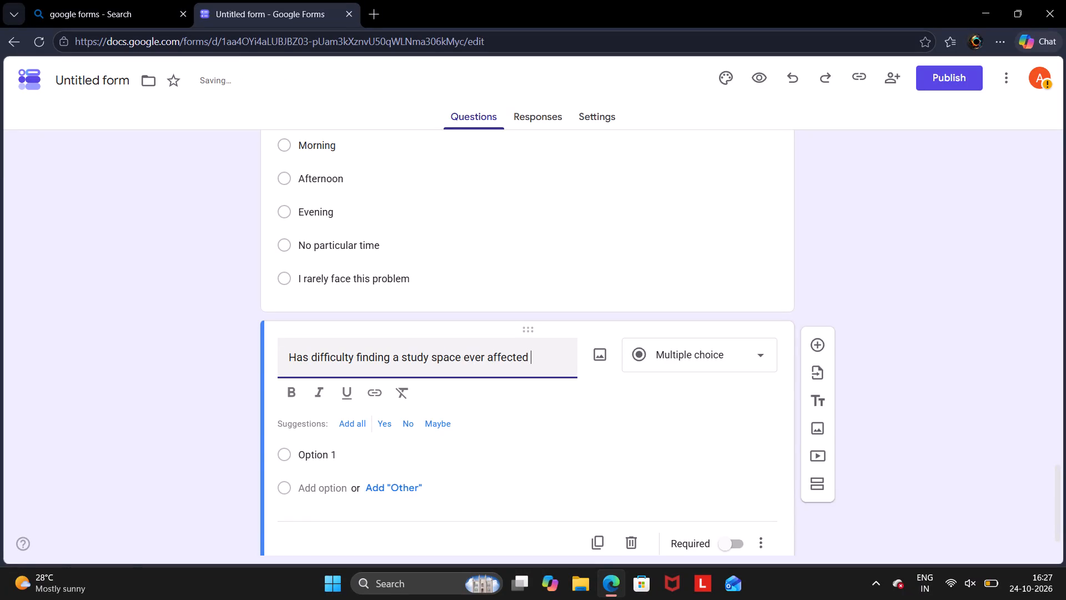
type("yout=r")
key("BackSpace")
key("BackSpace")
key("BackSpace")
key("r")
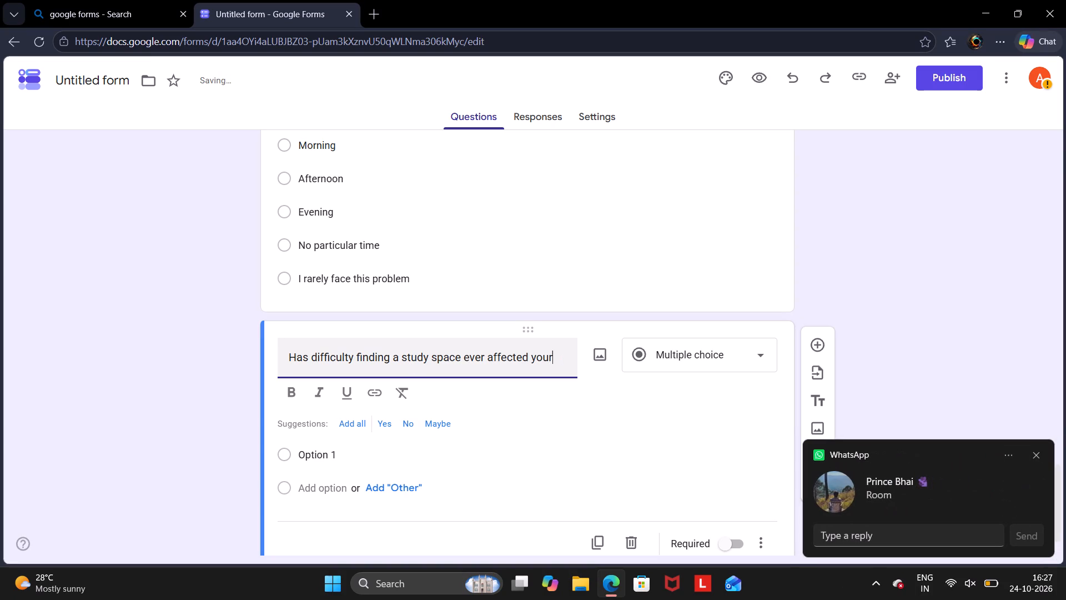
left_click(910, 532)
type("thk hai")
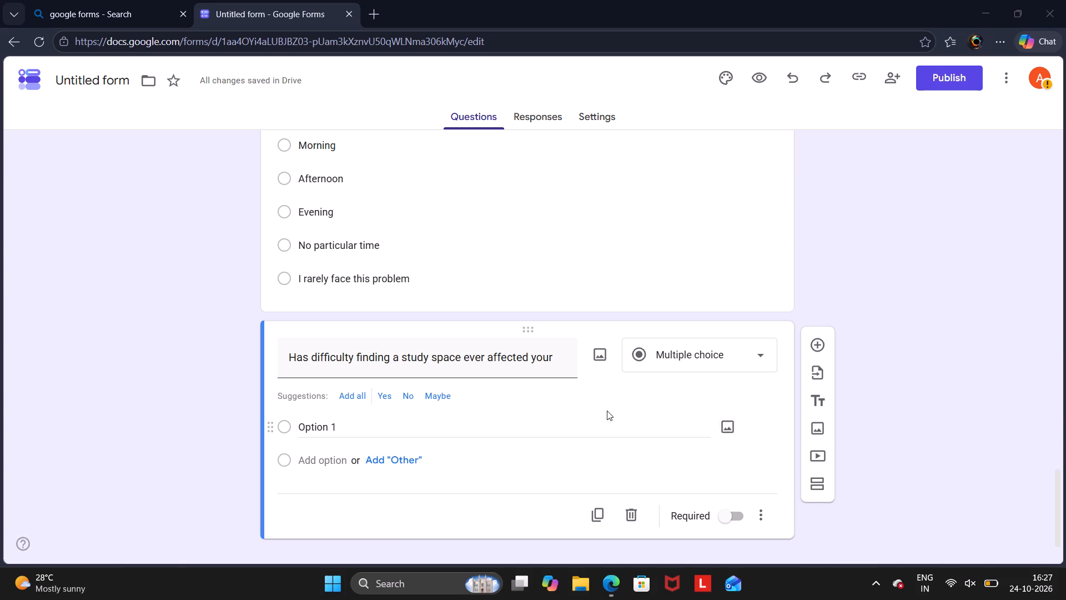
Resume editing at the end of the question text "Has difficulty finding a study space ever affected your".
left_click(557, 364)
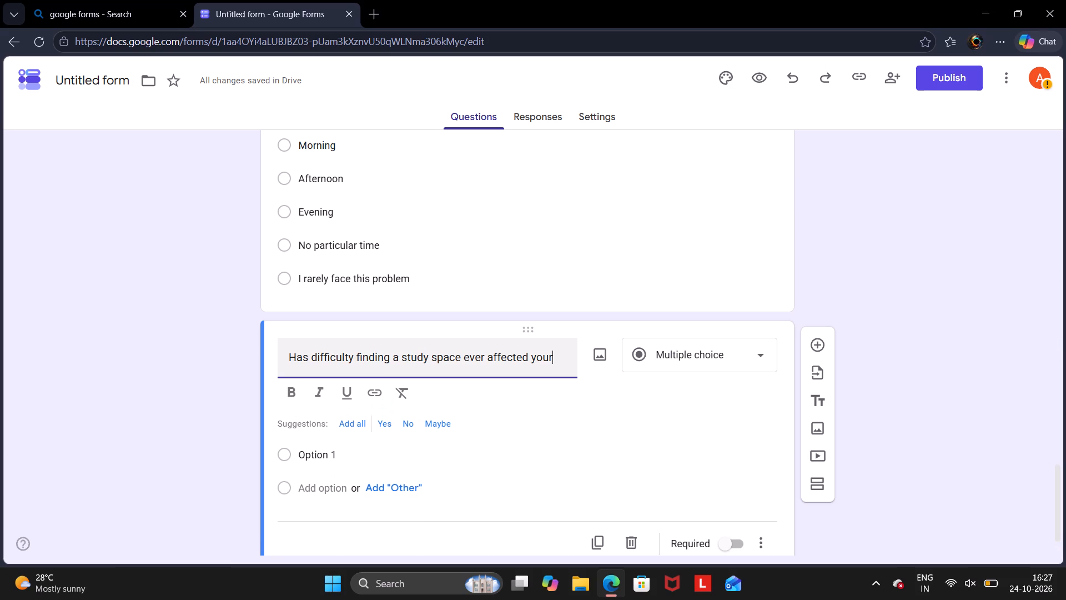
Complete the question "Has difficulty finding a study space ever affected your" with the words "study plans?".
key("space")
type("study")
key("space")
type("pls")
key("BackSpace")
type("an")
key("space")
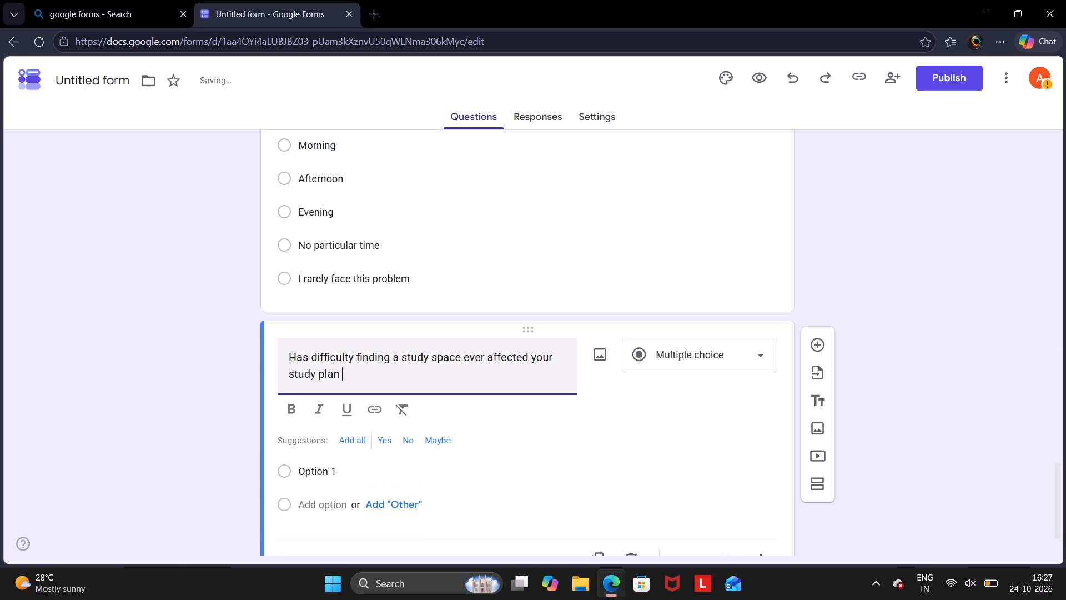
key("BackSpace")
key("s")
key("slash")
key("BackSpace")
key("shift+question")
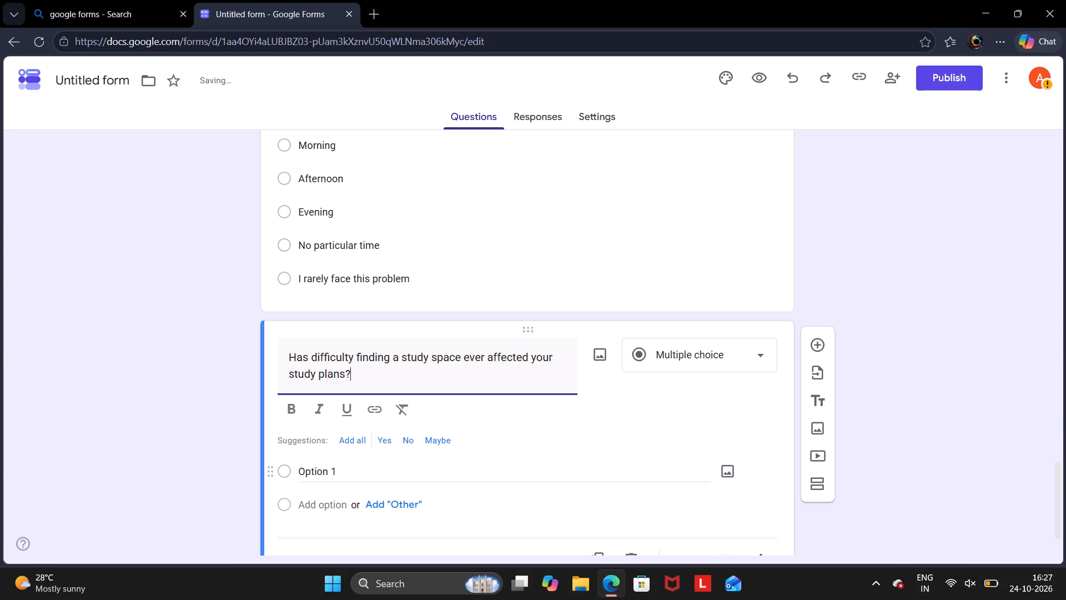
Enter "Frequently" and "Sometimes" as the first two options of the study-plans question.
left_click(332, 470)
key("BackSpace")
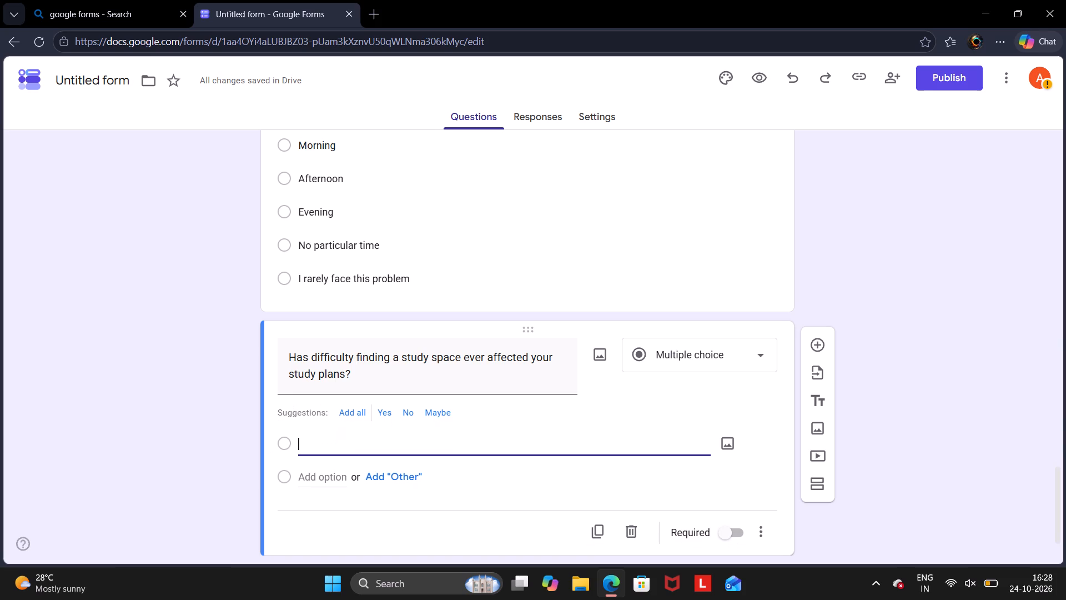
type("Fre")
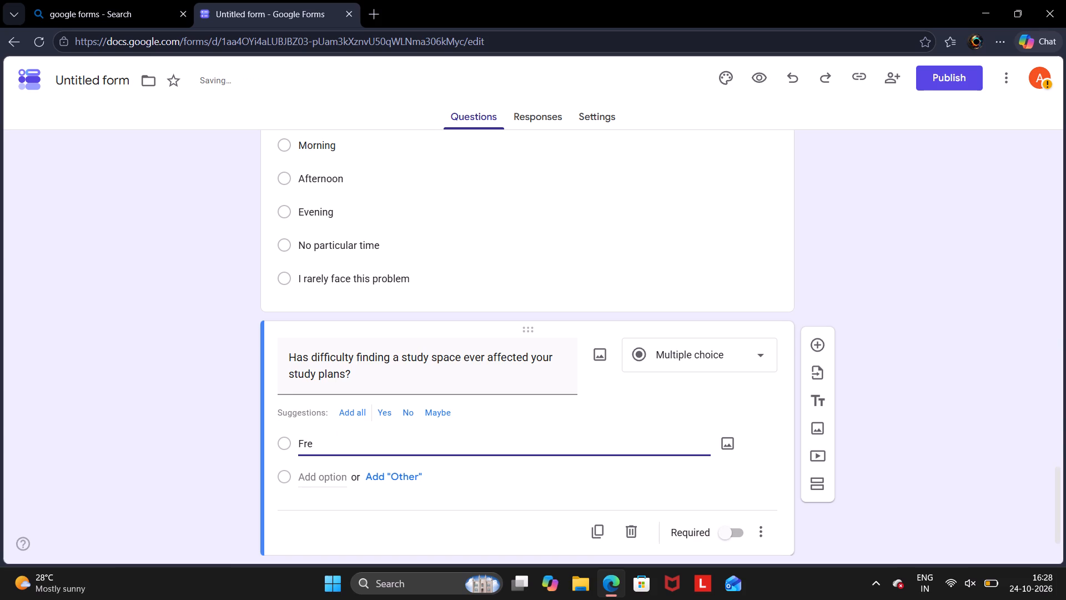
type("quet")
key("BackSpace")
type("ntly")
left_click(320, 482)
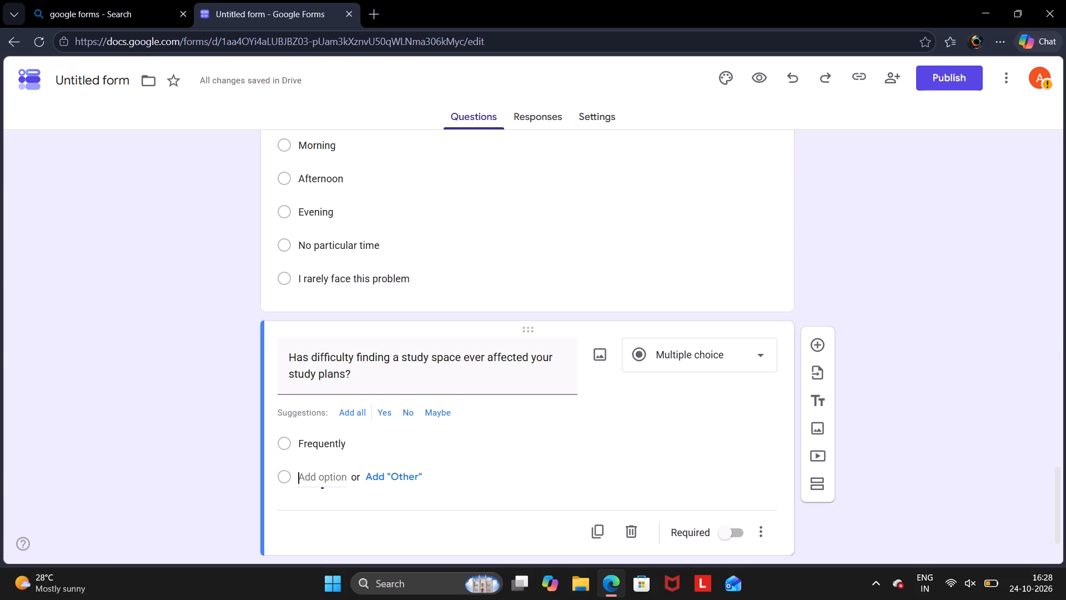
key("BackSpace")
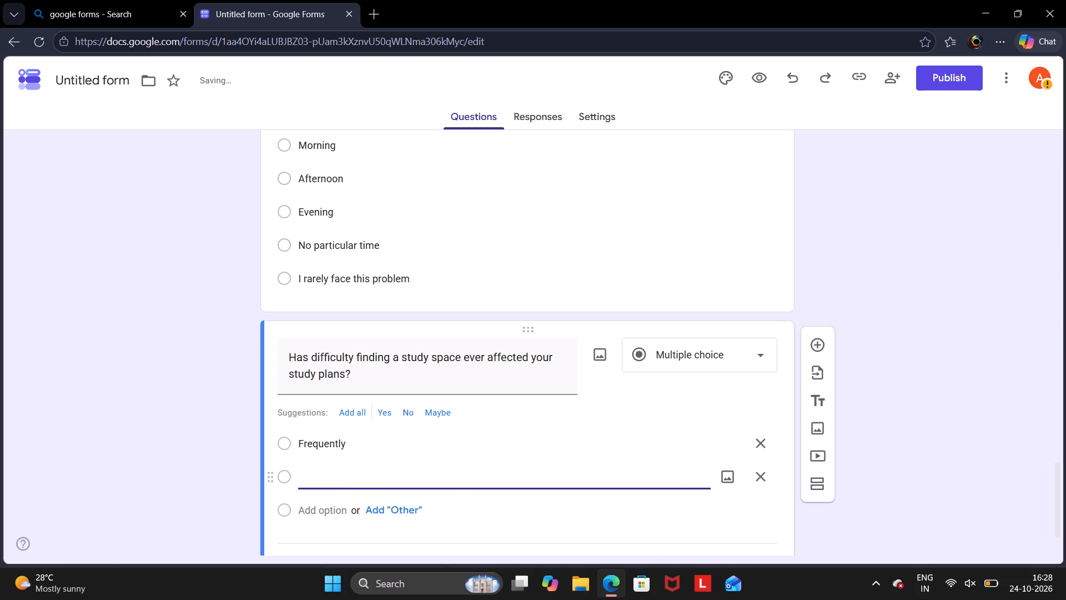
type("Sometimes")
Add "Rarely" and "Never" as the third and fourth options of the study-plans question.
left_click(318, 509)
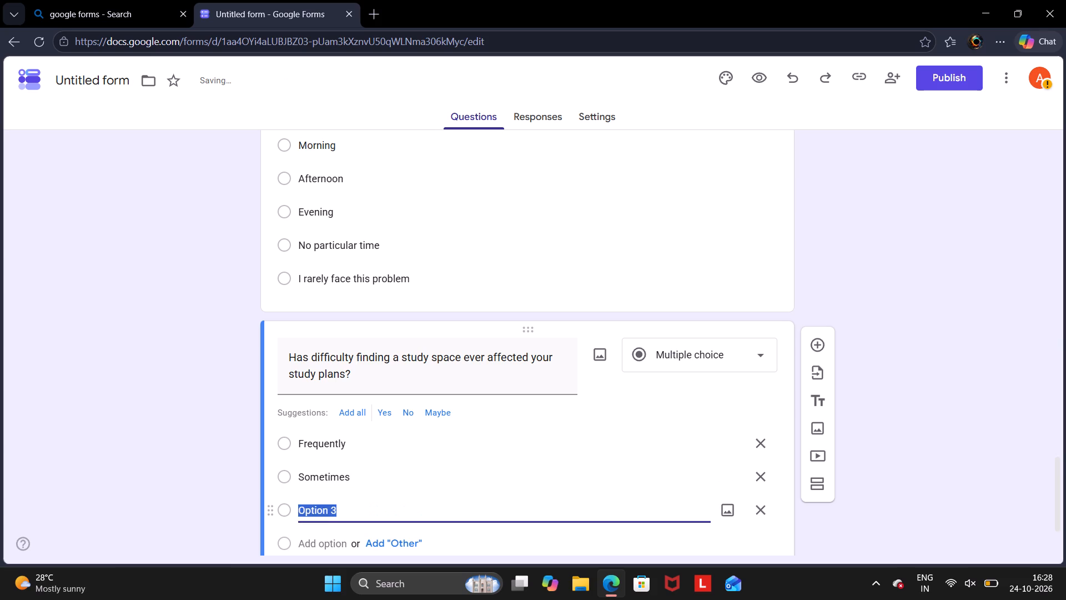
key("BackSpace")
type("Rarely")
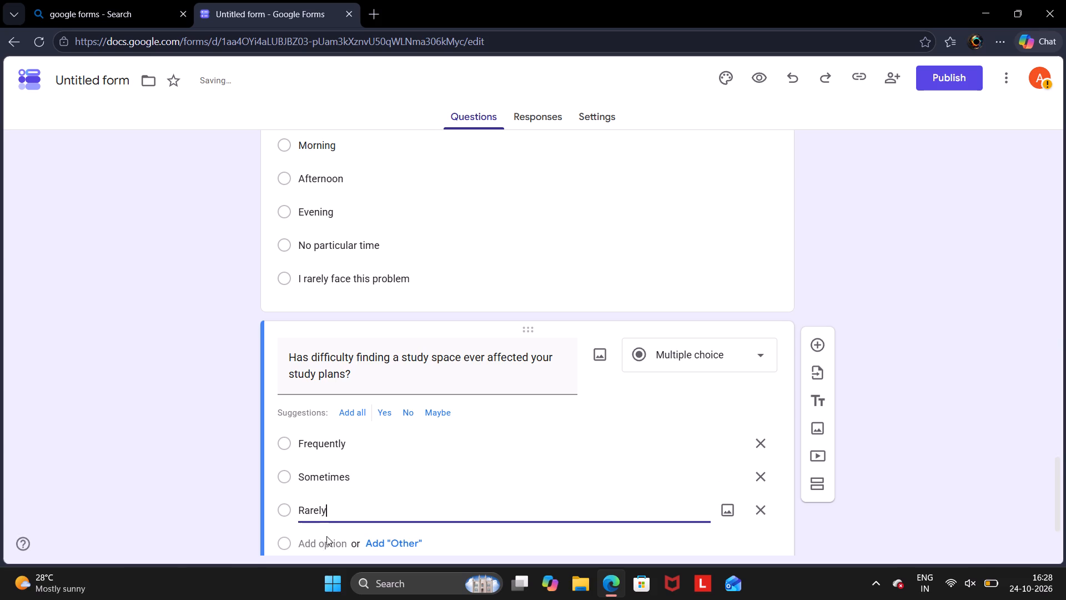
scroll(326, 536, "down", 1)
scroll(383, 477, "down", 2)
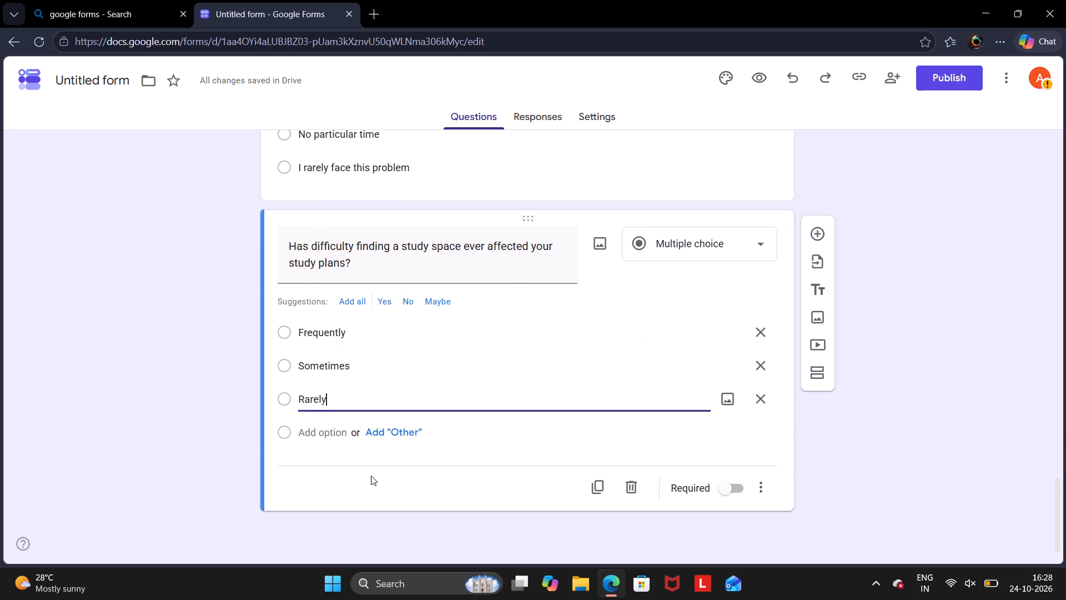
left_click(326, 432)
key("BackSpace")
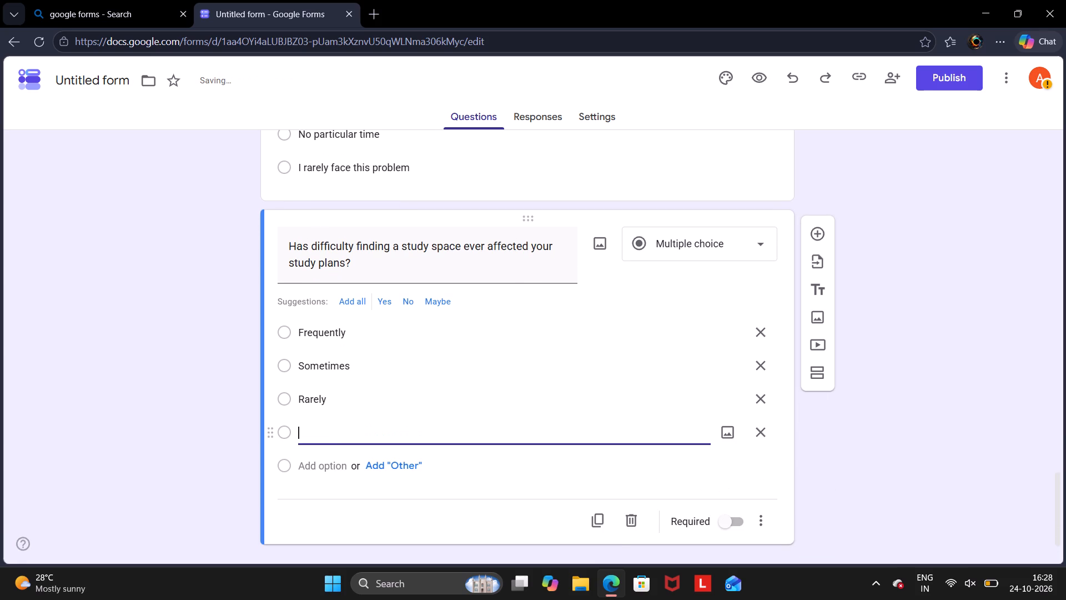
type("Ne")
type("ve")
key("r")
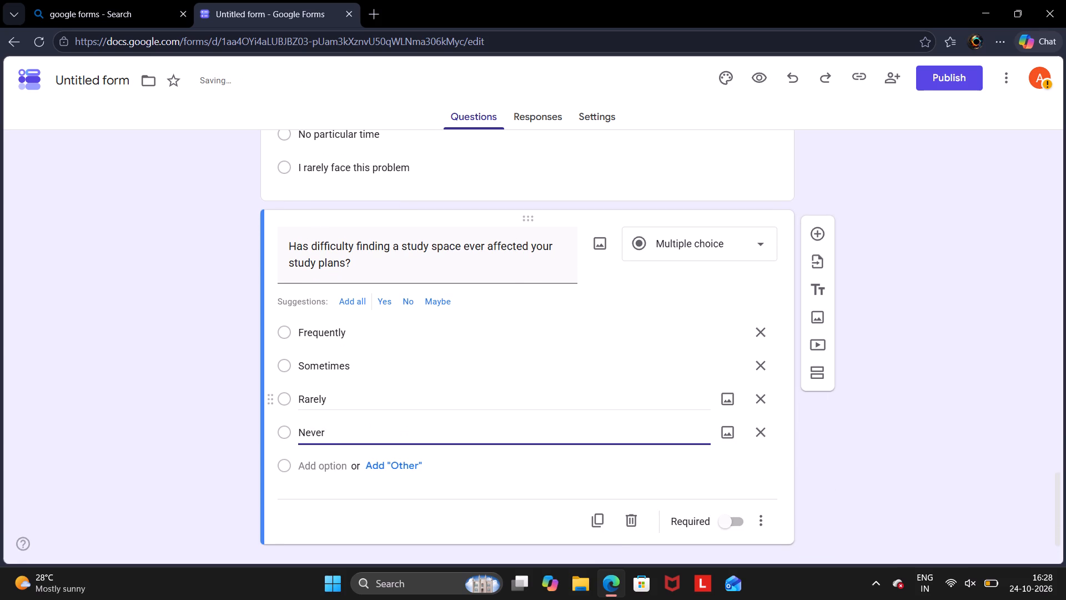
Add a new question after the study-plans question and begin its text with "What information would".
left_click(826, 234)
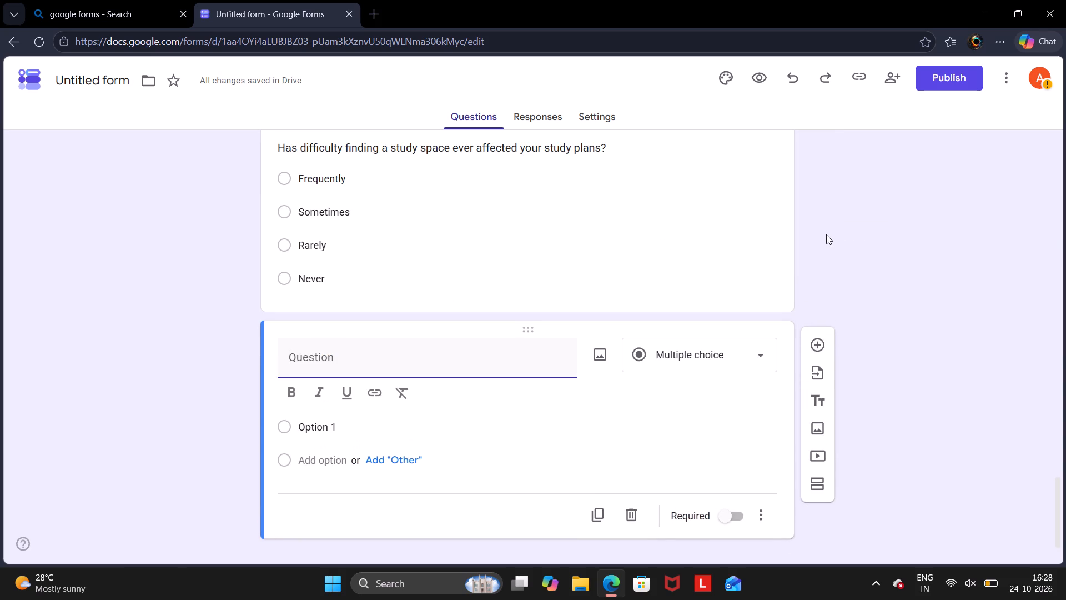
type("what")
key("space")
key("BackSpace")
key("BackSpace")
key("BackSpace")
key("BackSpace")
key("BackSpace")
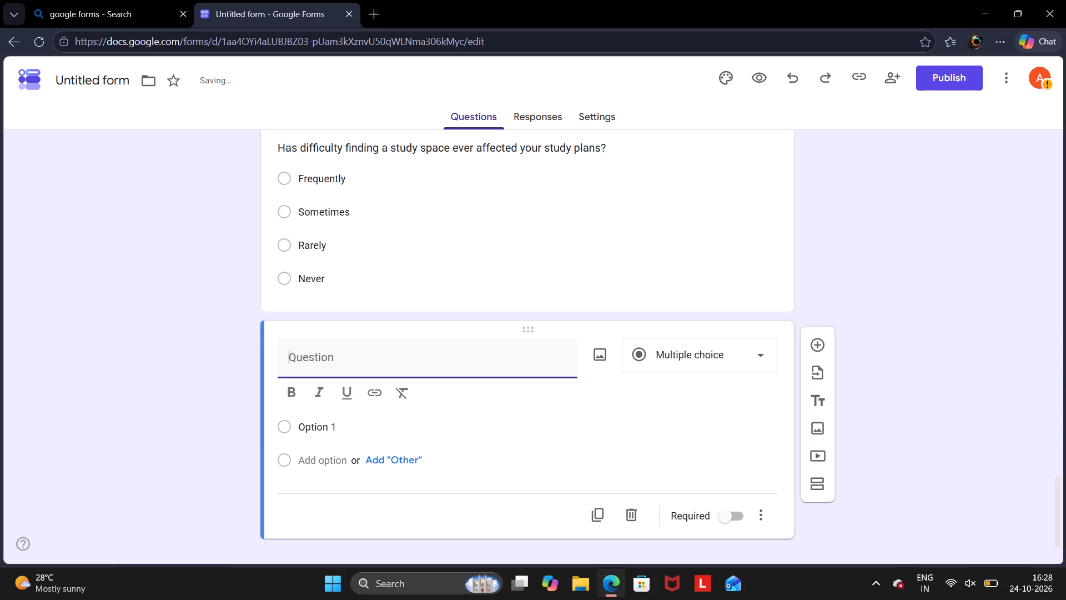
type("What")
key("space")
type("informations")
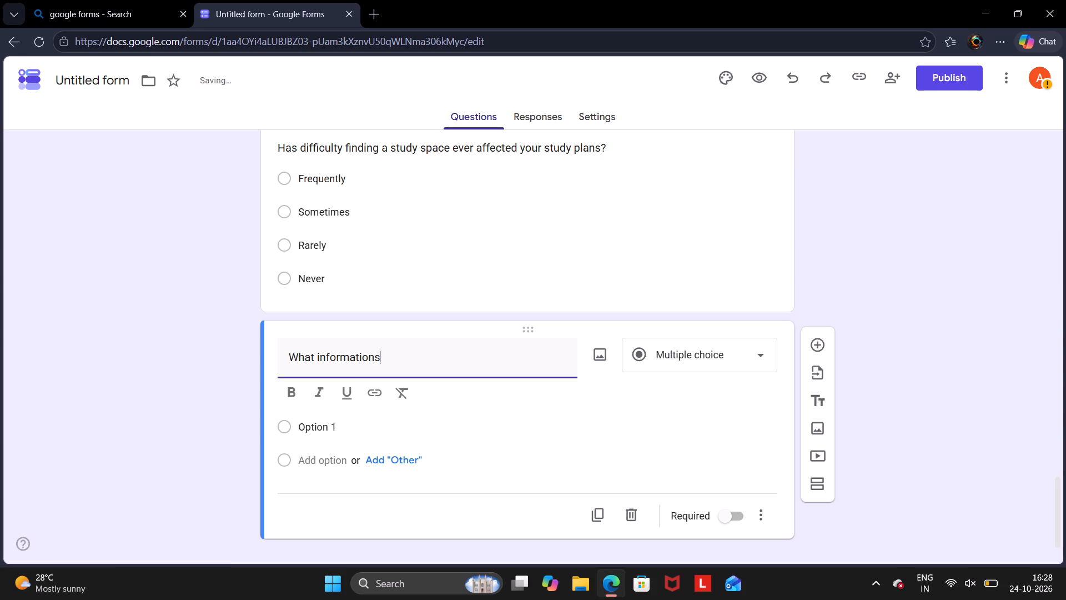
key("space")
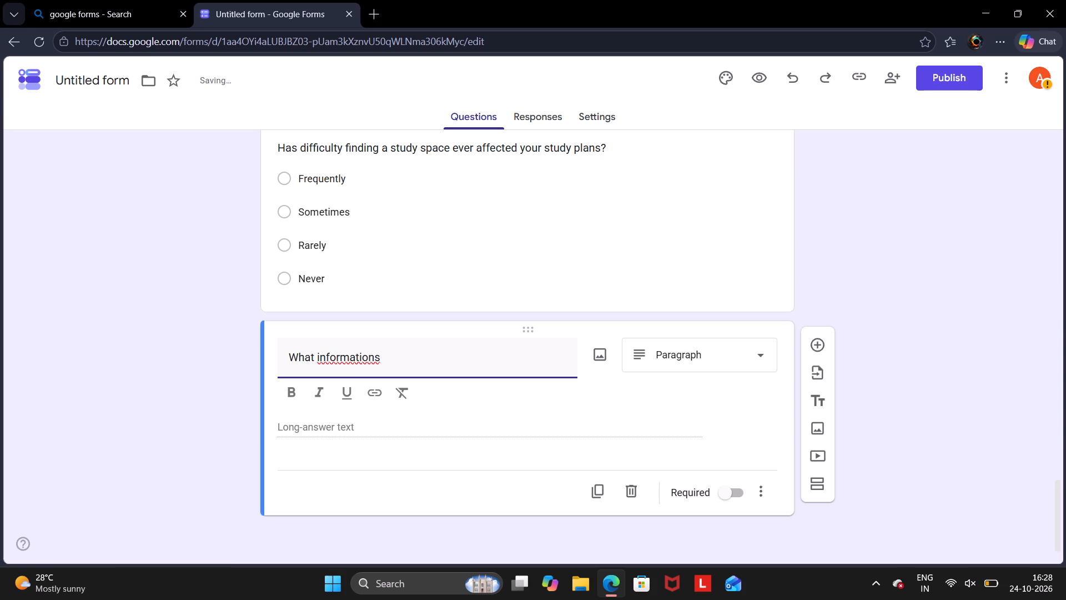
key("BackSpace")
key("BackSpace")
key("space")
type("would")
key("space")
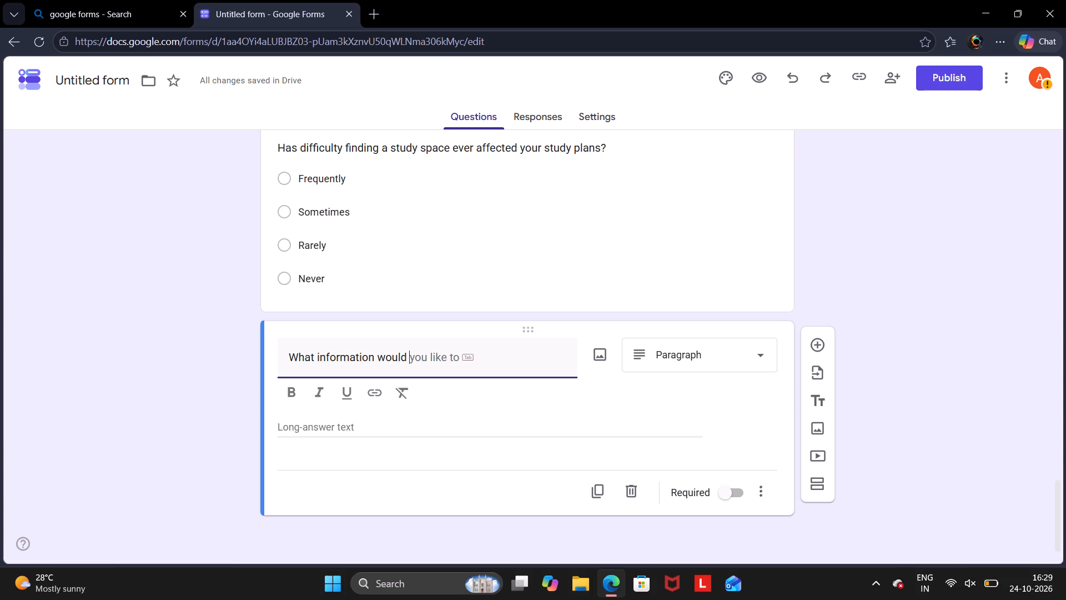
Complete the new question's text with "help you choose a suitable study space?".
type("help")
key("space")
type("you")
key("space")
type("choose")
key("space")
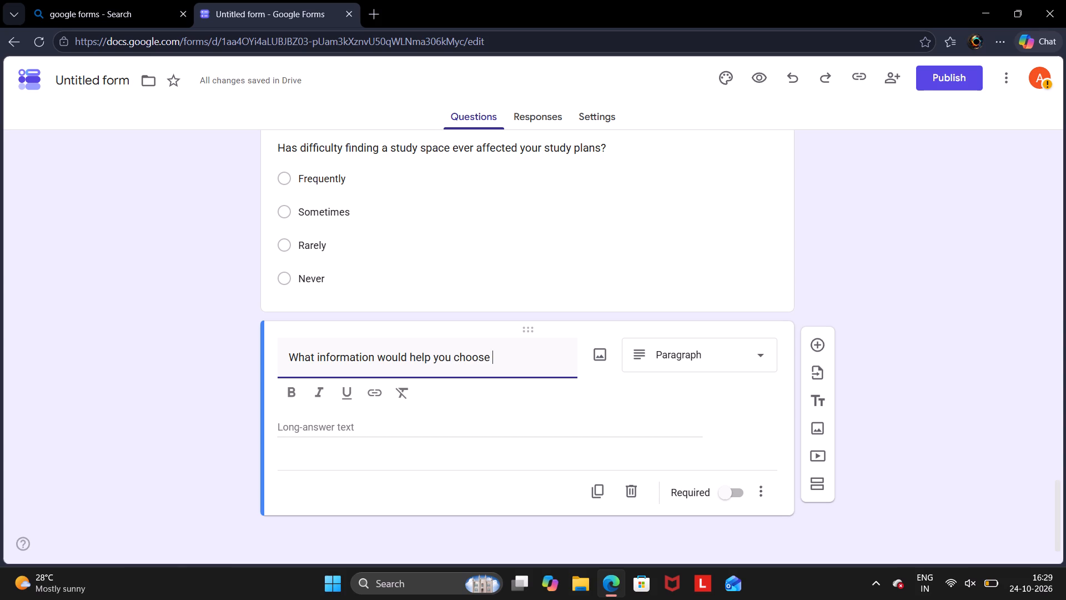
type("a suitable")
key("space")
type("study")
key("space")
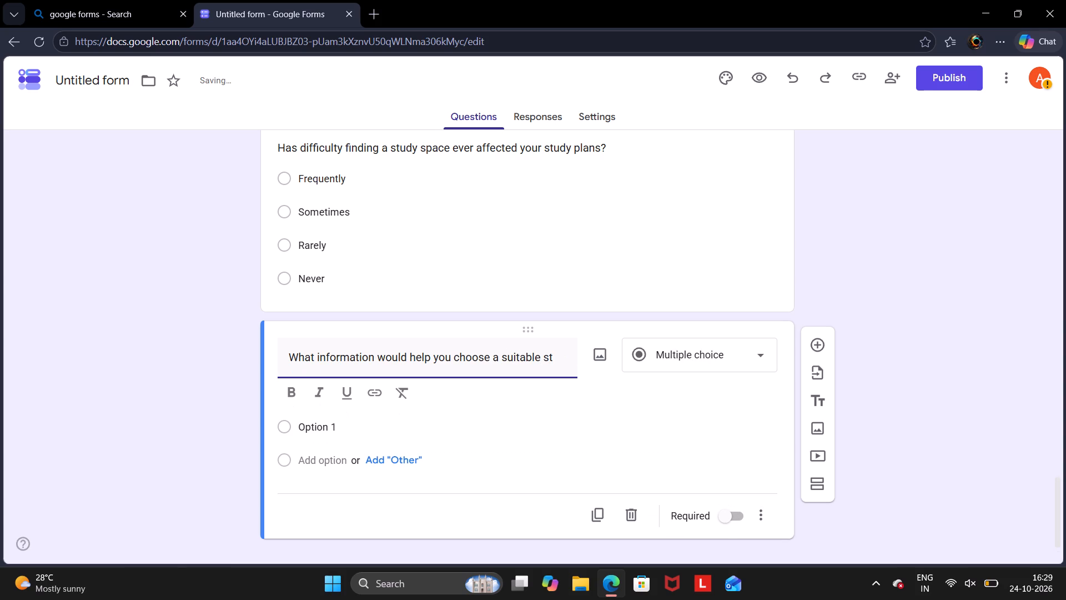
key("BackSpace")
type("udy")
key("space")
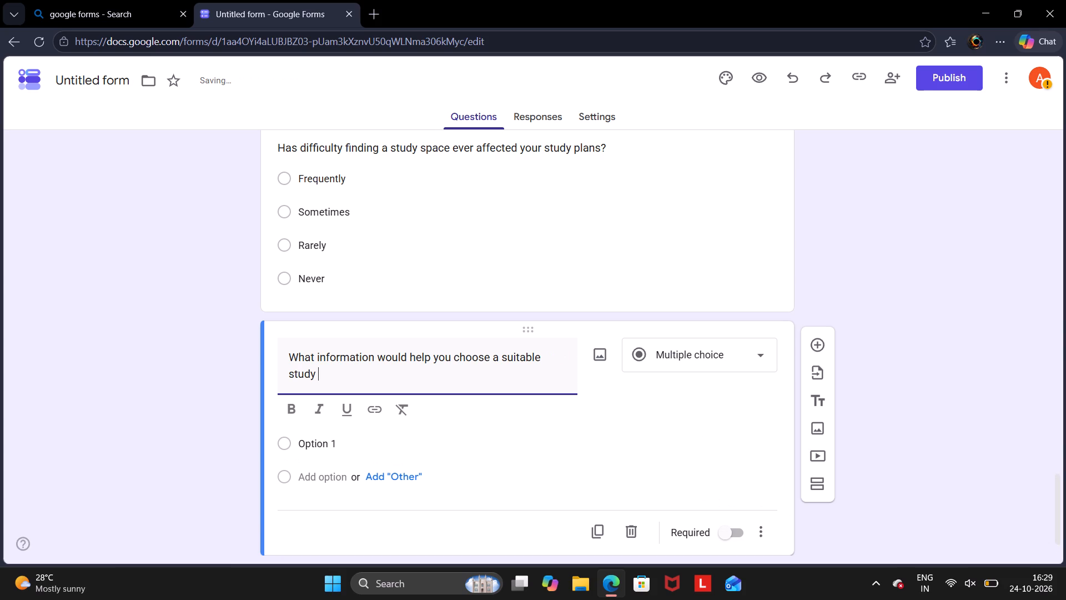
type("spav")
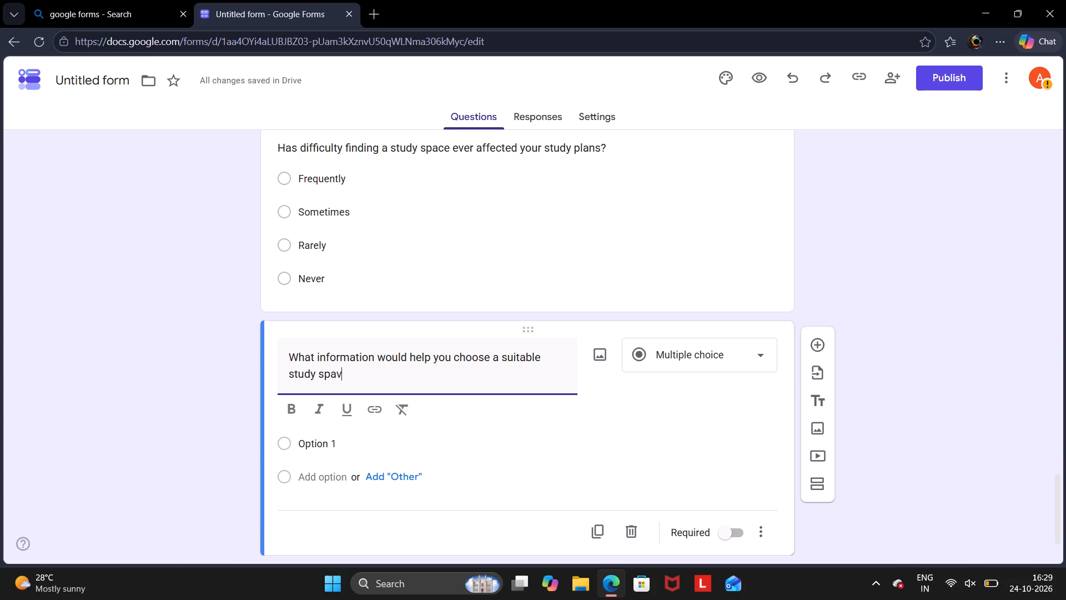
key("BackSpace")
type("ce")
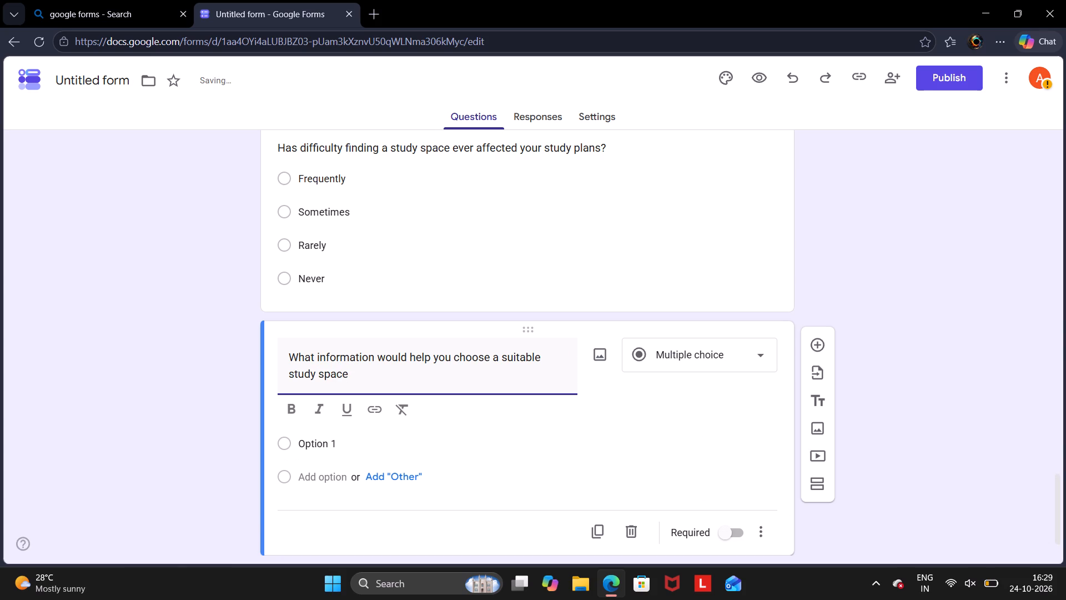
key("shift+question")
Change the answer type of the suitable-study-space information question to Checkboxes.
left_click(737, 362)
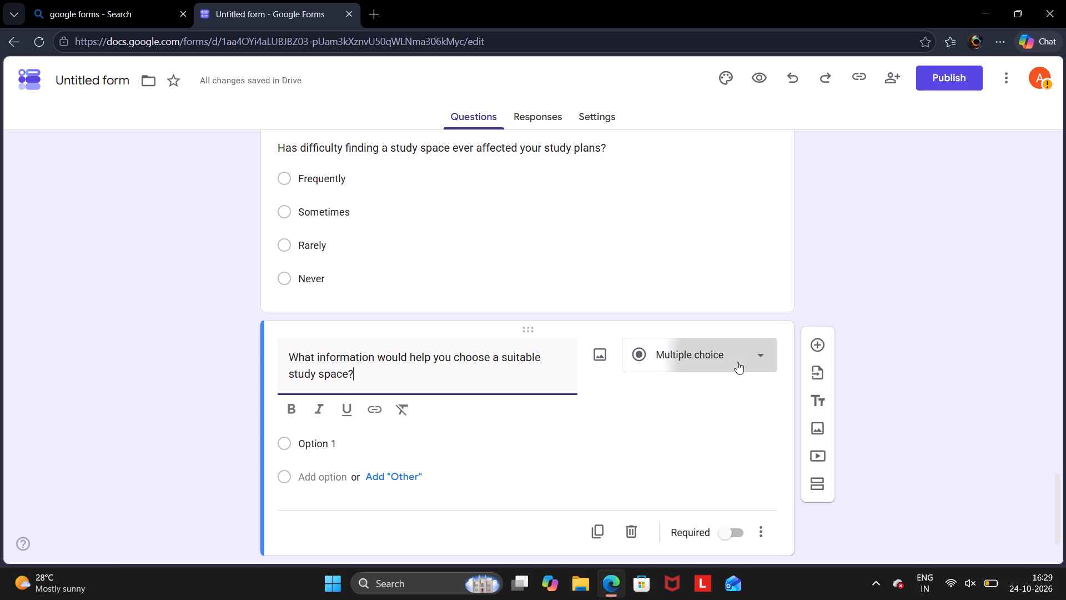
left_click(682, 222)
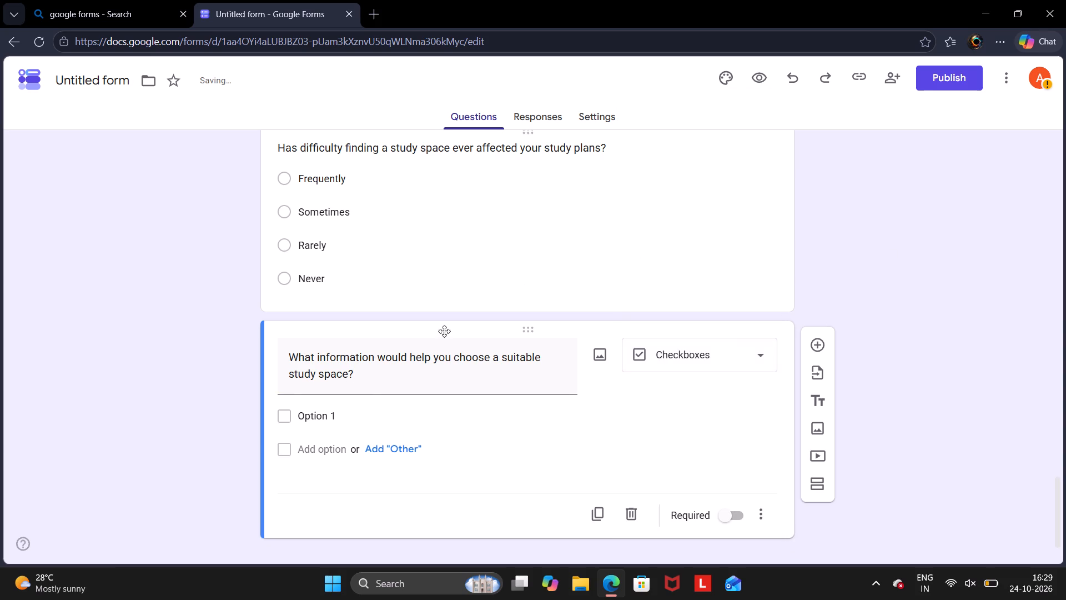
Set the first option of the suitable-study-space information question to "Availability of seats".
left_click(341, 418)
key("BackSpace")
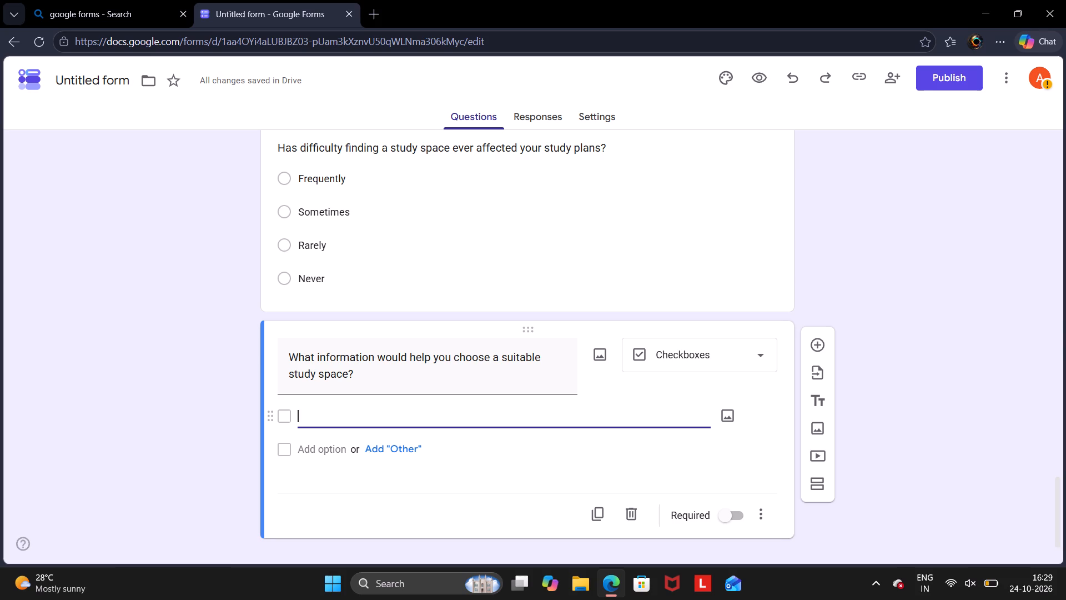
type("Ava")
type("il")
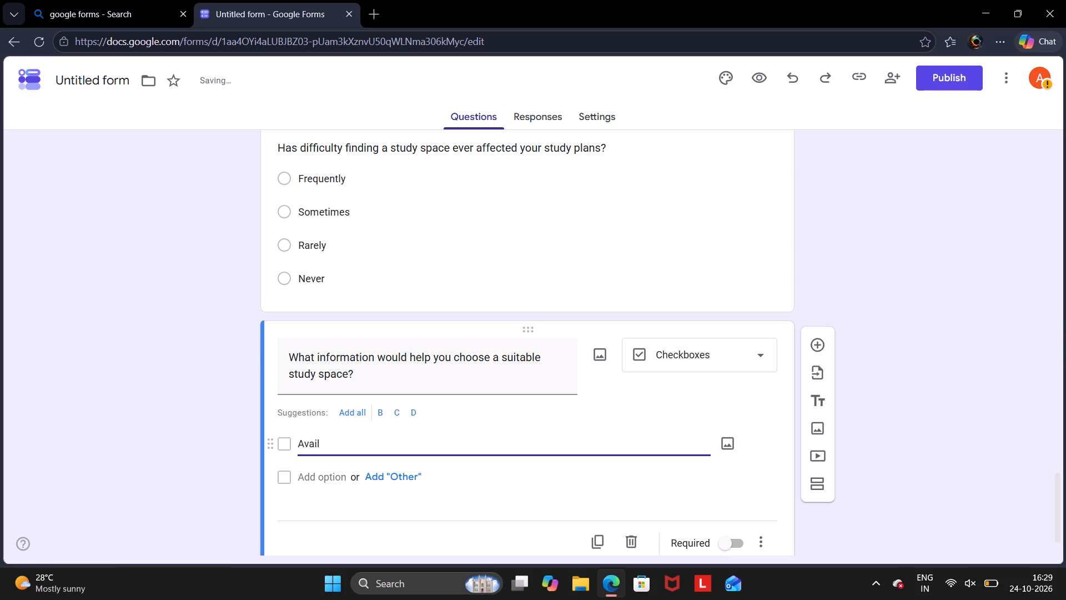
type("ability")
key("space")
type("of seats")
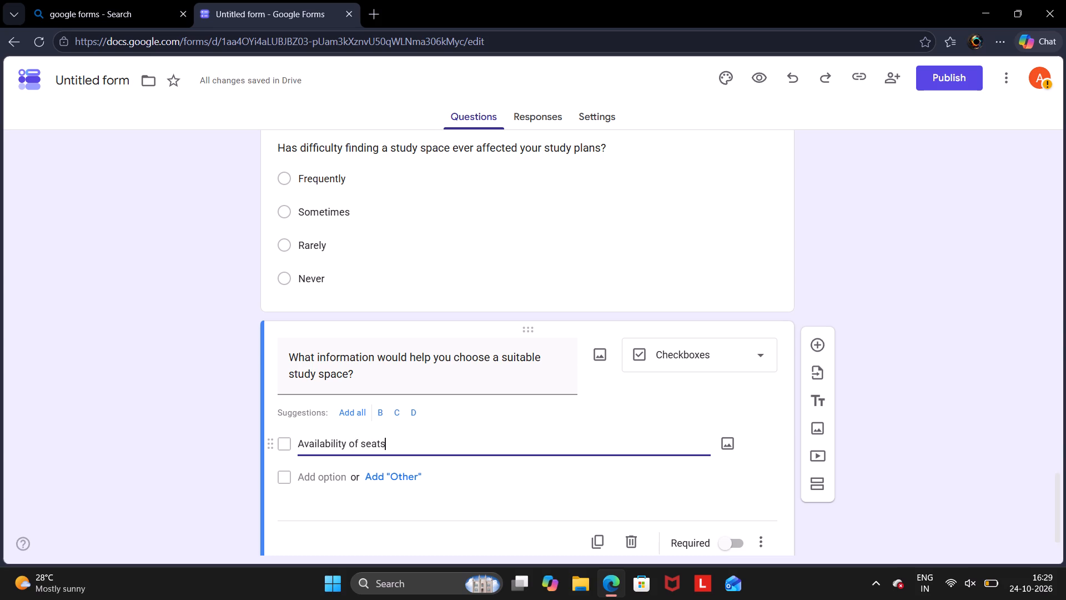
key("space")
Add "Noise level" as the second option of the suitable-study-space information question.
left_click(325, 467)
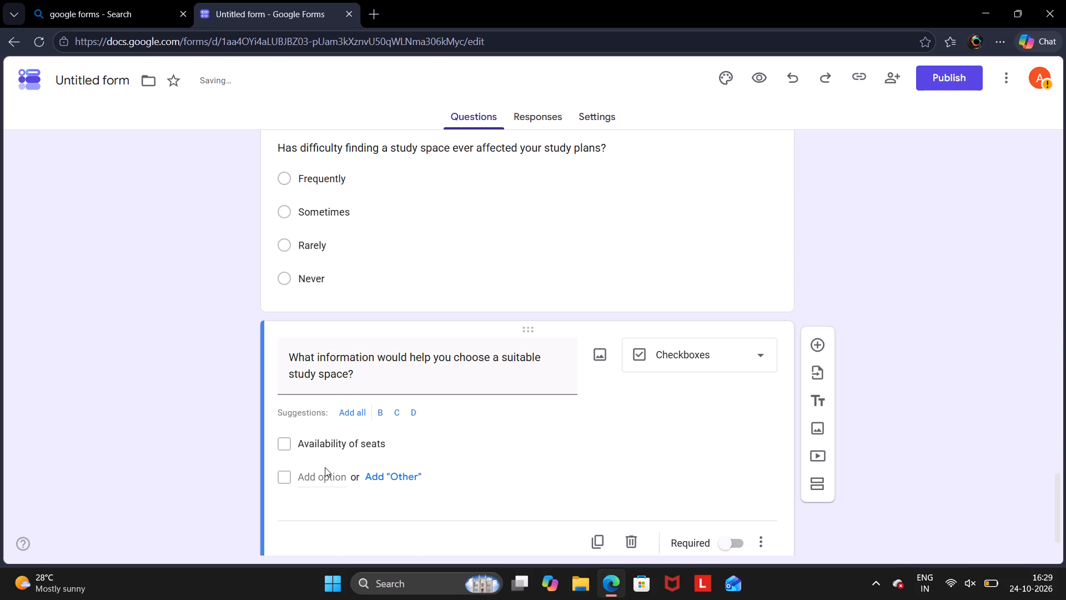
left_click(325, 481)
key("BackSpace")
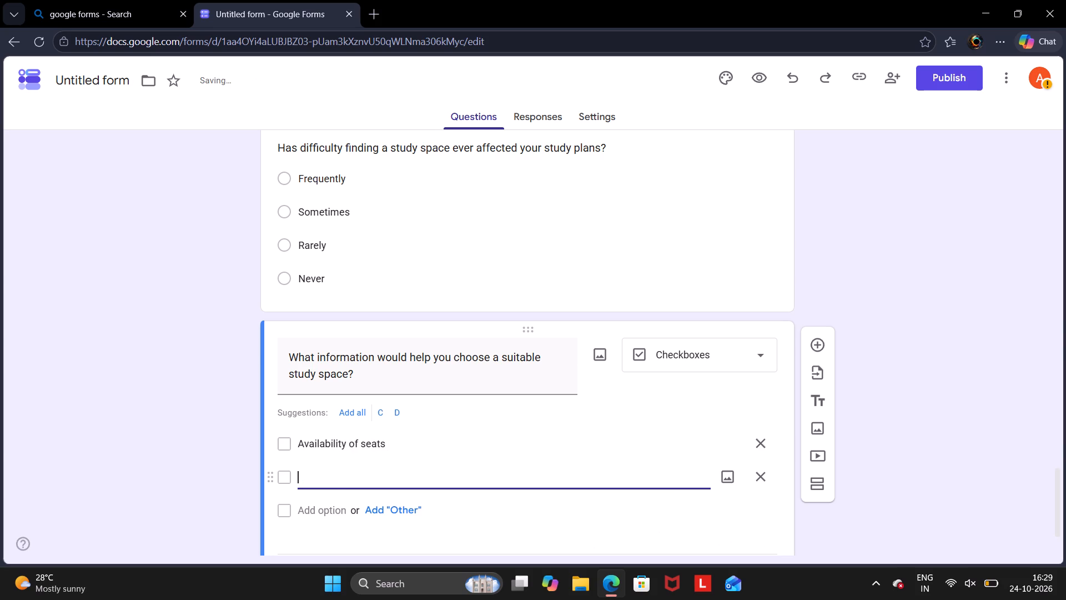
type("Noise")
key("space")
type("level")
key("space")
Add a third option reading "Availibility of charging ports" to the suitable-study-space information question.
left_click(321, 506)
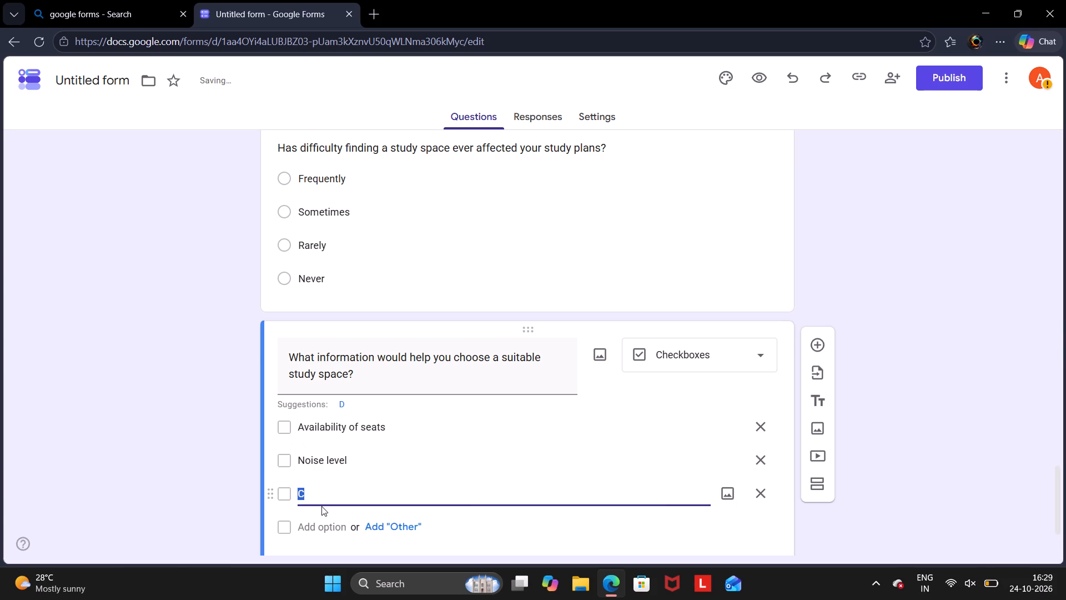
key("BackSpace")
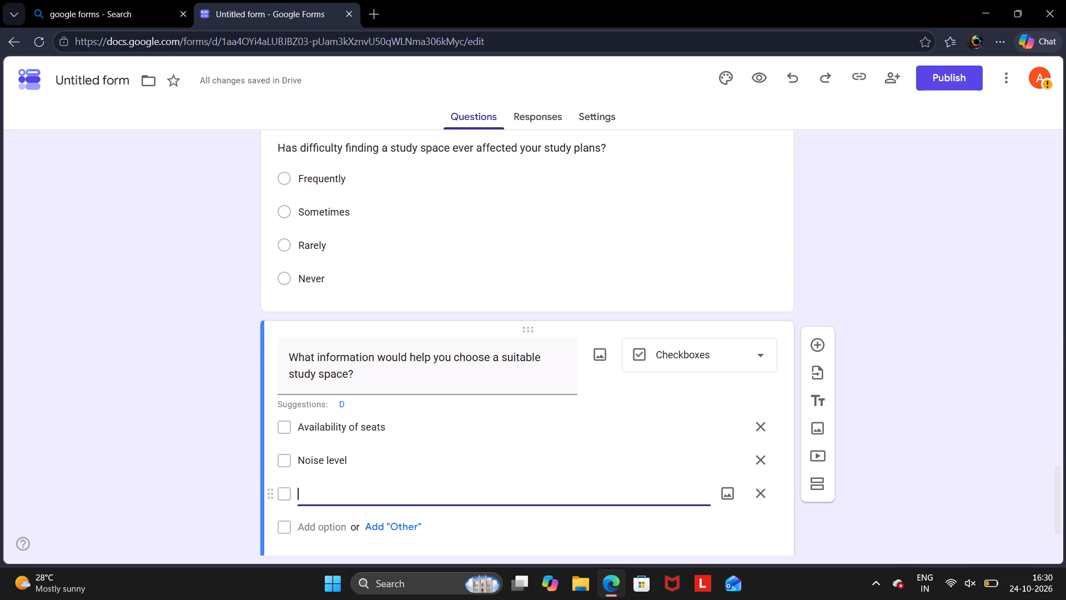
key("shift+d")
type("ist")
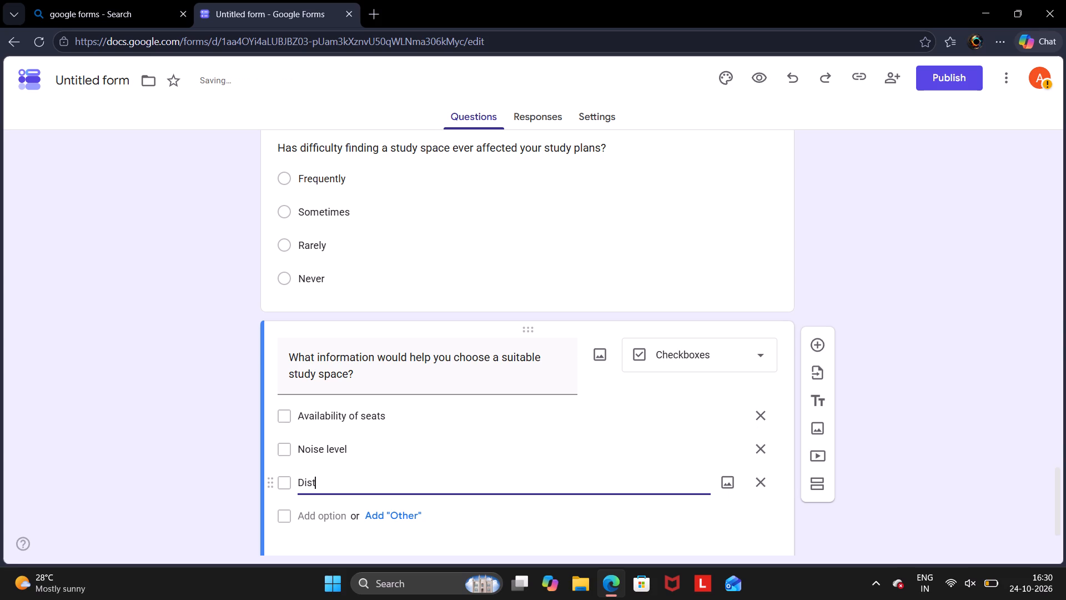
key("n")
key("BackSpace")
key("BackSpace")
key("BackSpace")
key("BackSpace")
key("BackSpace")
type("Availiv")
key("BackSpace")
type("bity")
key("BackSpace")
key("BackSpace")
type("lity")
key("space")
type("of charging ports")
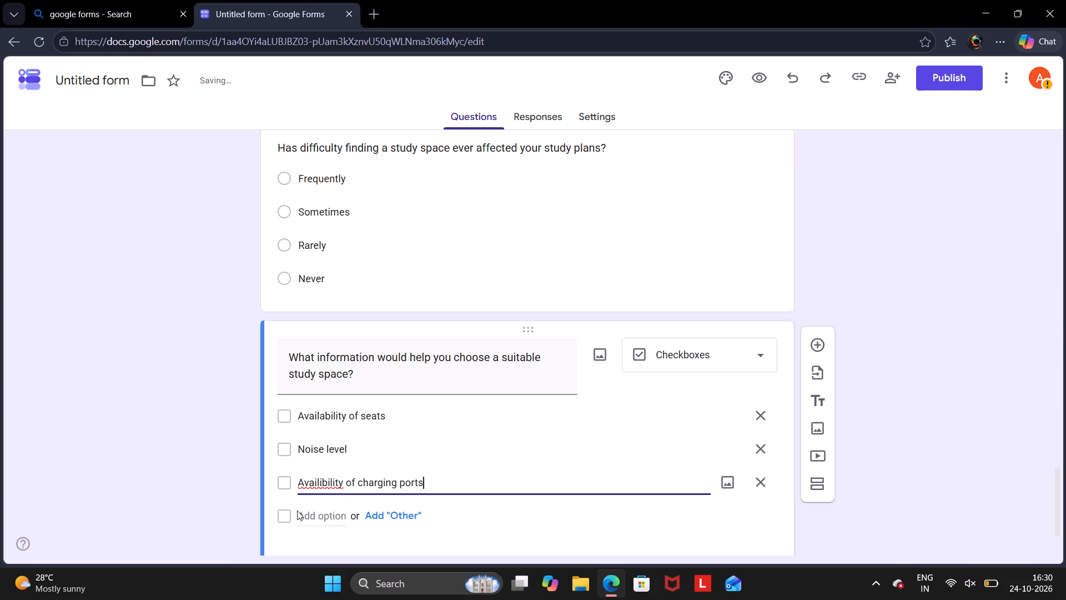
Correct the spelling of the first word in the charging ports option to "Availability".
left_click(345, 479)
key("BackSpace")
key("BackSpace")
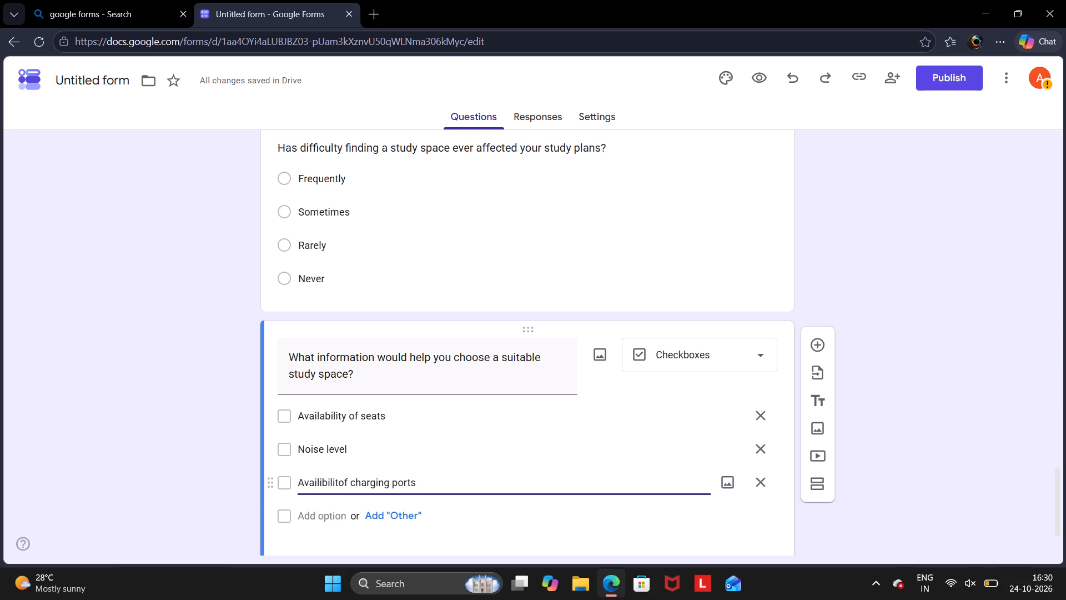
key("BackSpace")
key("BackSpace")
key("BackSpace")
key("BackSpace")
key("BackSpace")
key("BackSpace")
key("BackSpace")
key("BackSpace")
key("BackSpace")
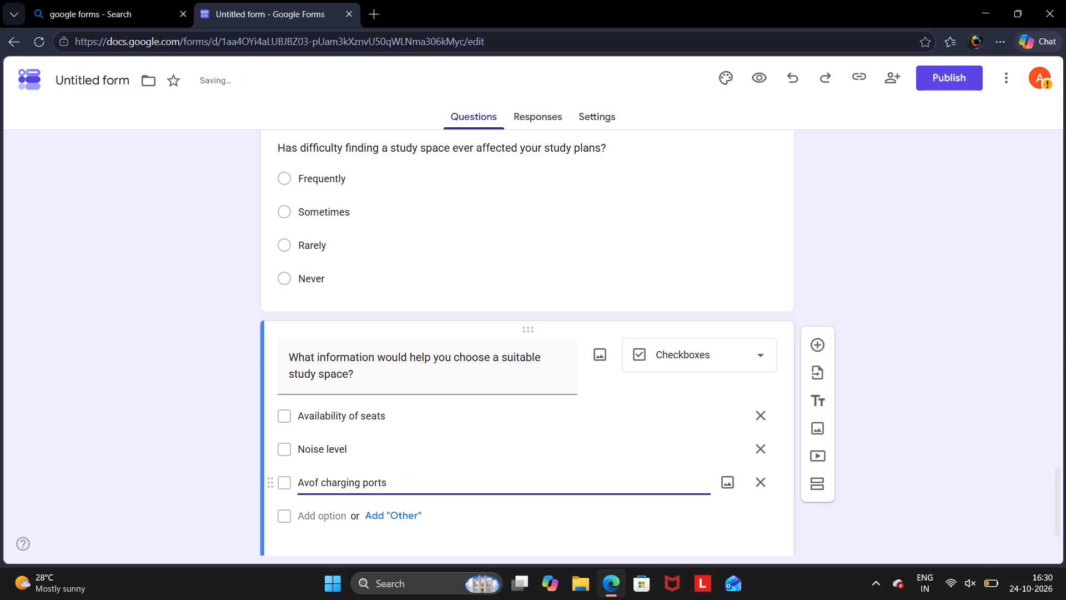
type("ailibility")
key("space")
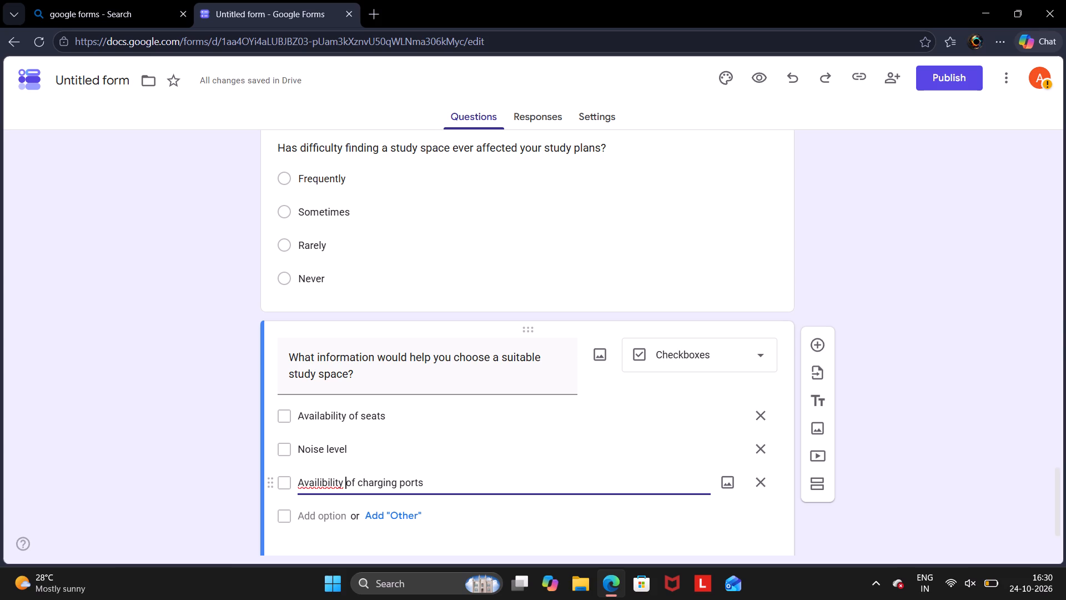
left_click(319, 479)
key("Right")
key("BackSpace")
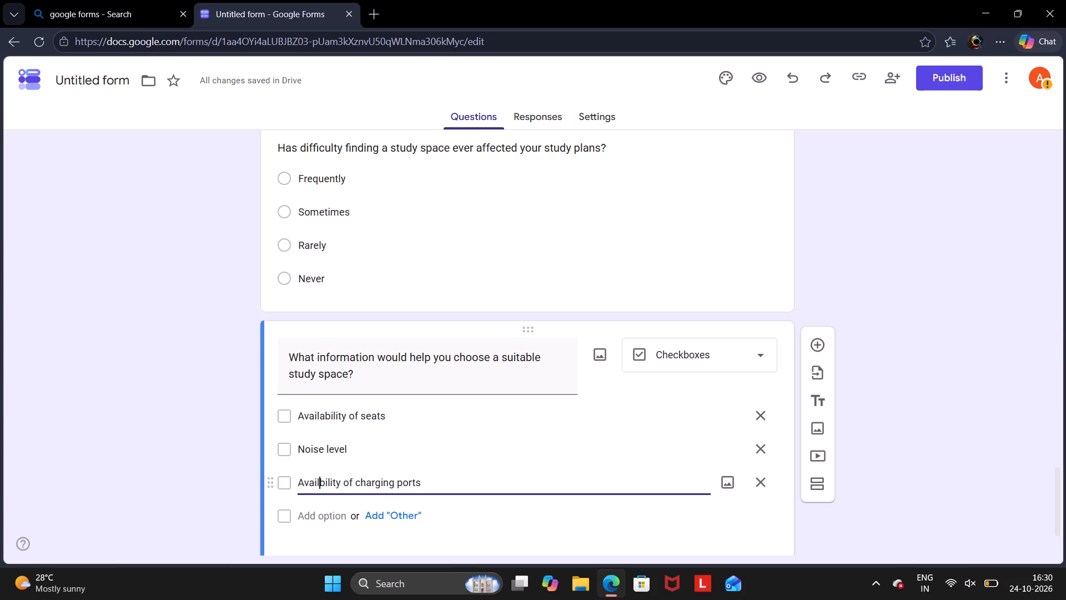
key("a")
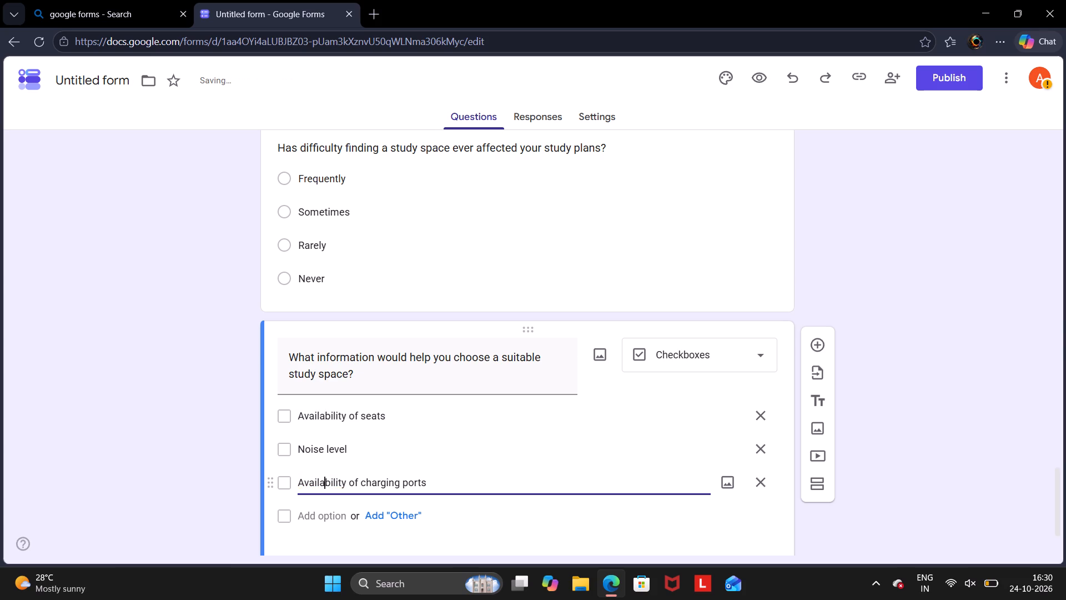
left_click(436, 482)
Add "Seating comfort" as the fourth option of the suitable-study-space information question.
left_click(340, 511)
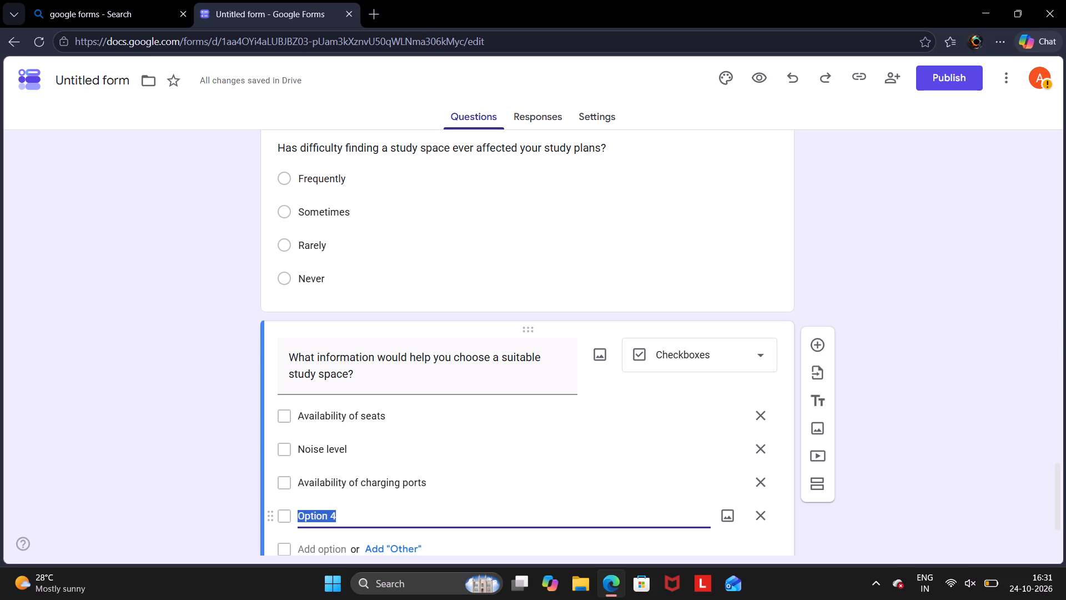
key("BackSpace")
key("shift+s")
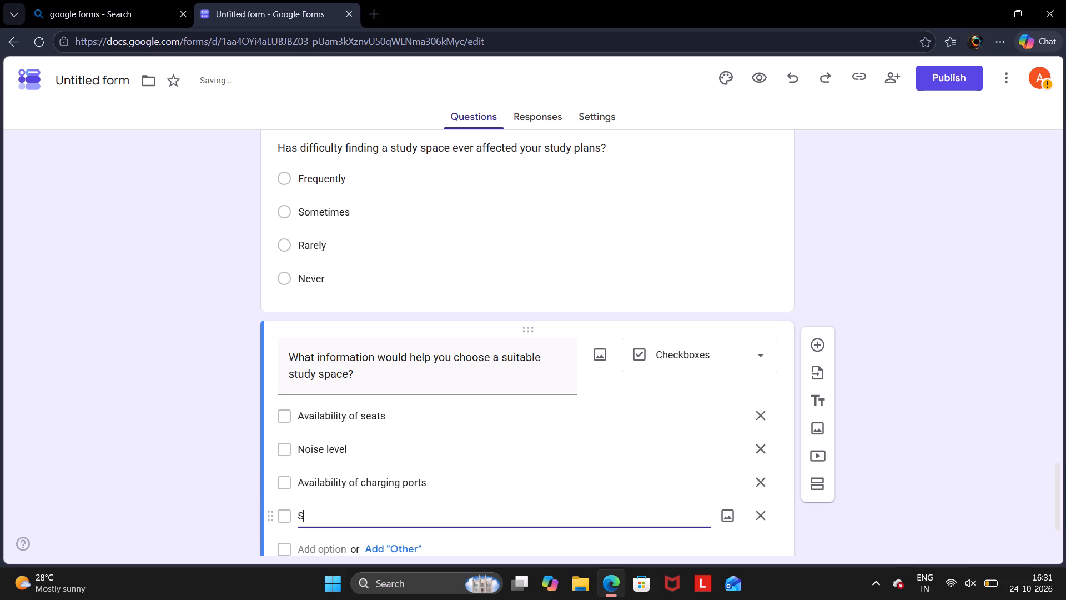
type("eating")
key("space")
type("comfort")
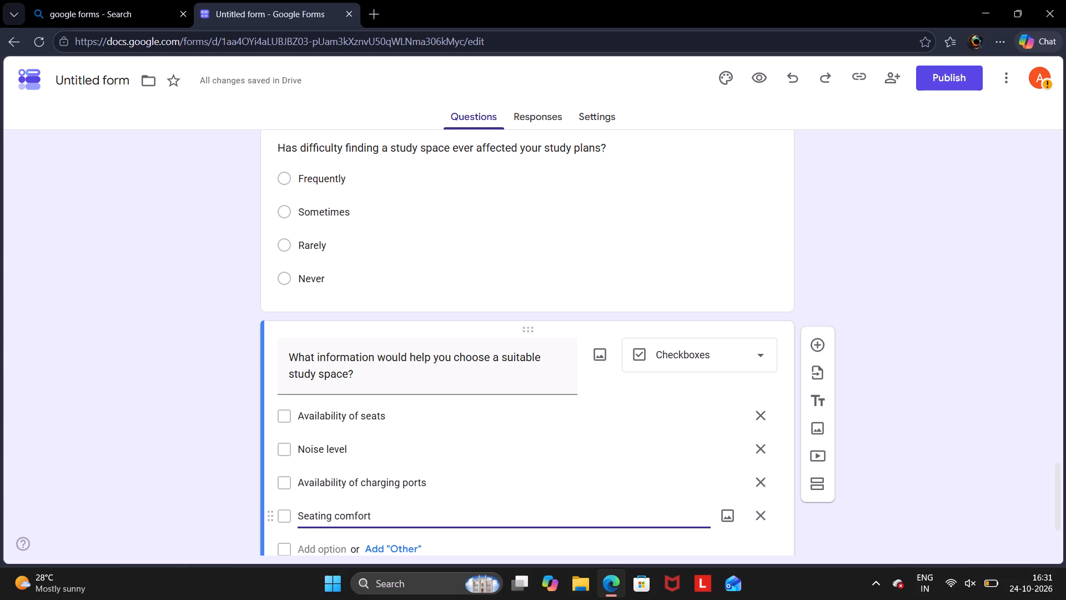
Replace the text of the fourth option, "Seating comfort", with "Other".
scroll(374, 516, "down", 1)
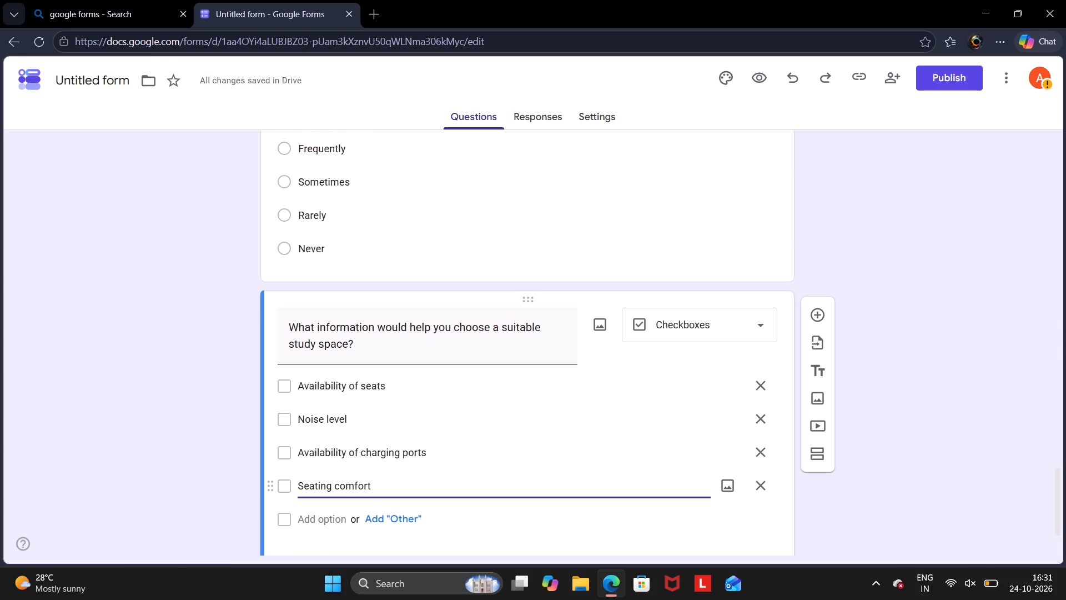
key("BackSpace")
key("BackSpace")
key("BackSpace")
key("BackSpace")
key("BackSpace")
key("BackSpace")
key("BackSpace")
key("BackSpace")
key("BackSpace")
key("BackSpace")
key("BackSpace")
key("BackSpace")
key("BackSpace")
key("BackSpace")
key("BackSpace")
type("Other")
key("space")
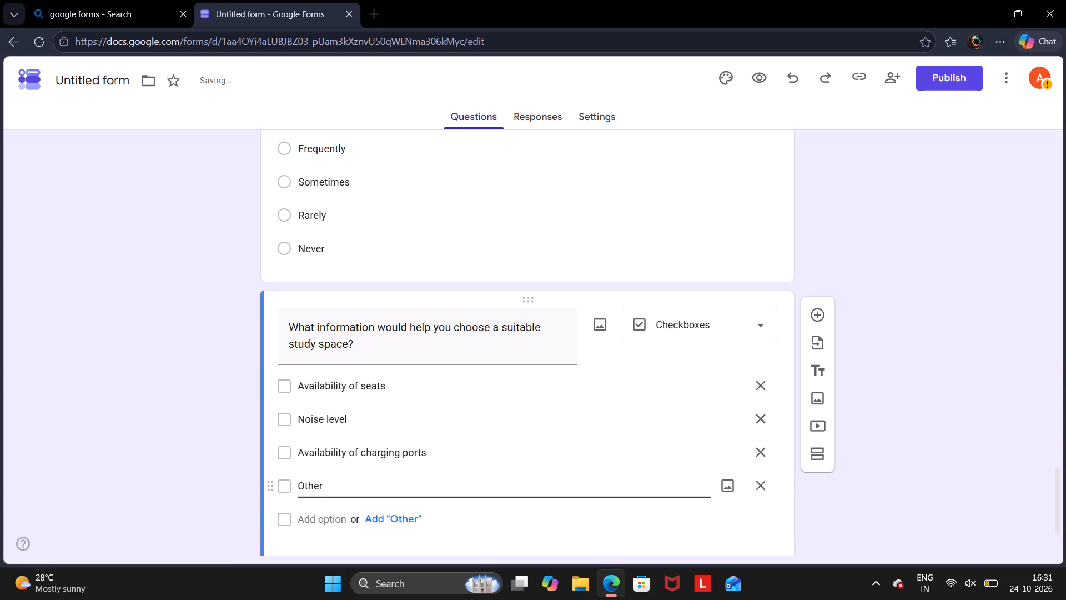
Make the suitable-study-space information question required.
scroll(460, 478, "down", 1)
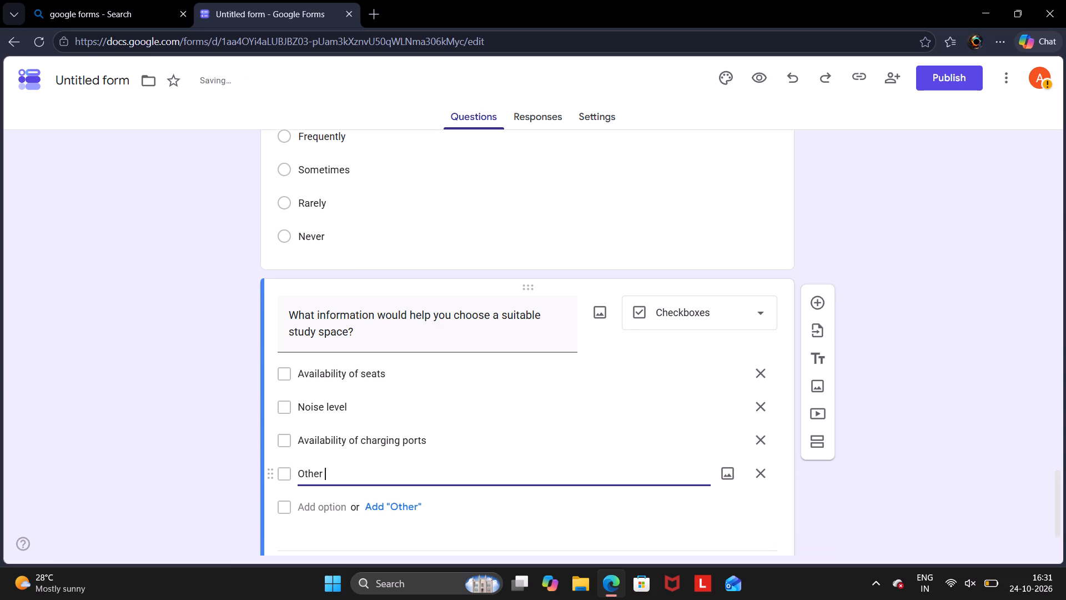
scroll(460, 478, "down", 2)
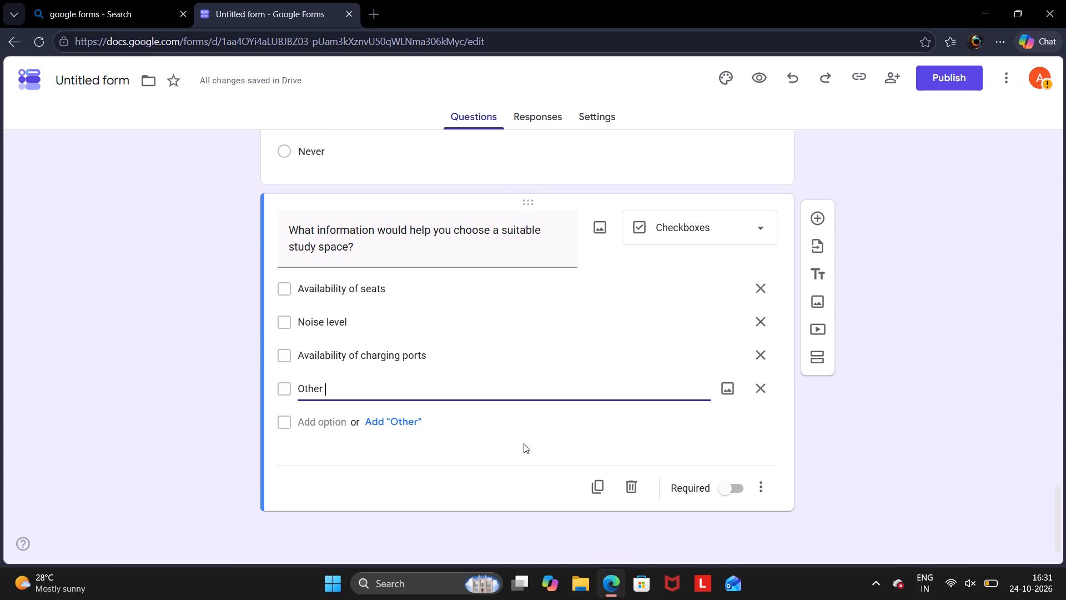
left_click(732, 486)
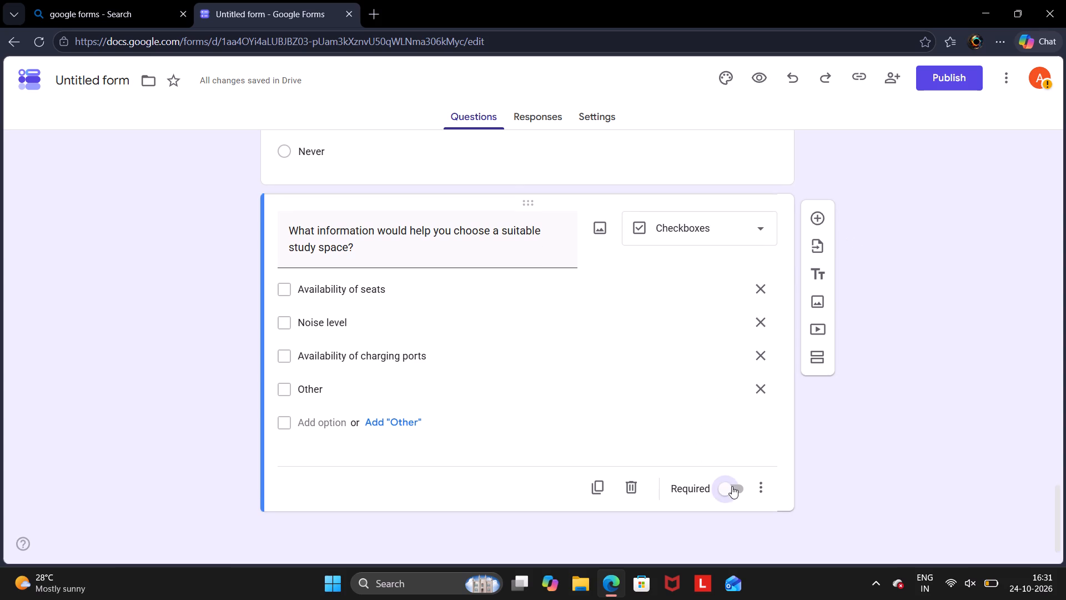
Add a new question below the suitable-study-space information question.
left_click(823, 213)
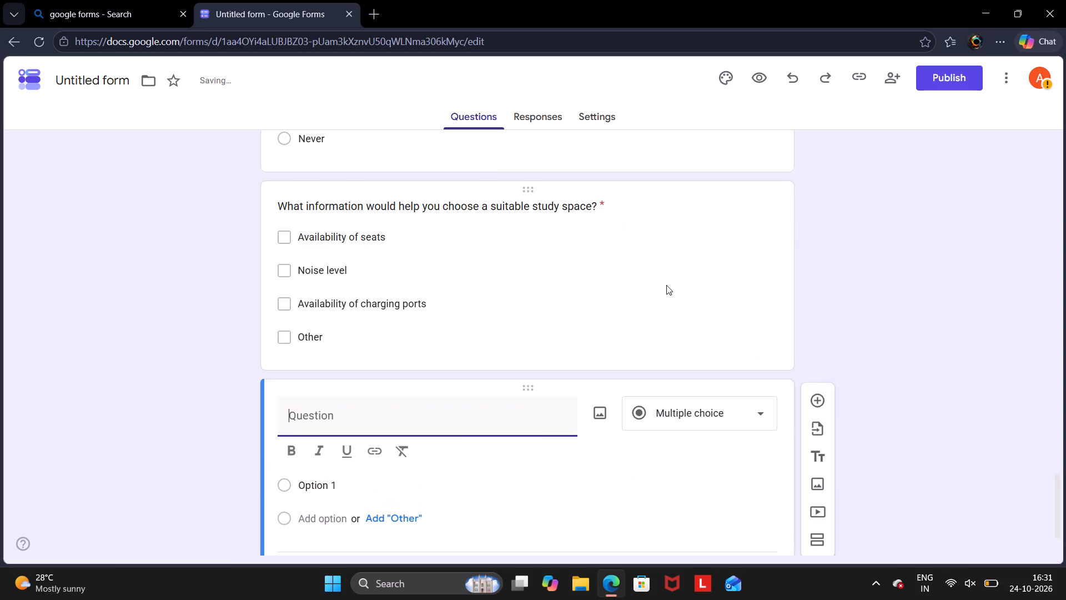
left_click(474, 426)
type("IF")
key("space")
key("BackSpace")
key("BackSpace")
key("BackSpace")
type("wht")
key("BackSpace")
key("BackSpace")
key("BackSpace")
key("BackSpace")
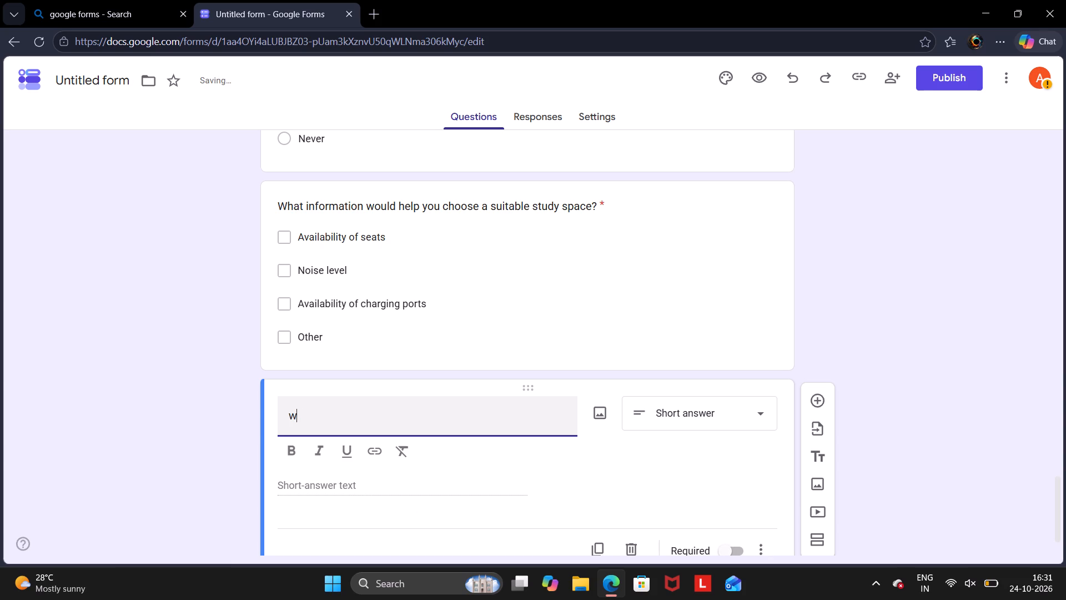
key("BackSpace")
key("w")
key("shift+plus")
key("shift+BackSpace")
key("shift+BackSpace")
Enter "What other information would help you choose a suitable study space?" as the new question's text.
type("What")
key("space")
type("other")
key("space")
type("information")
key("space")
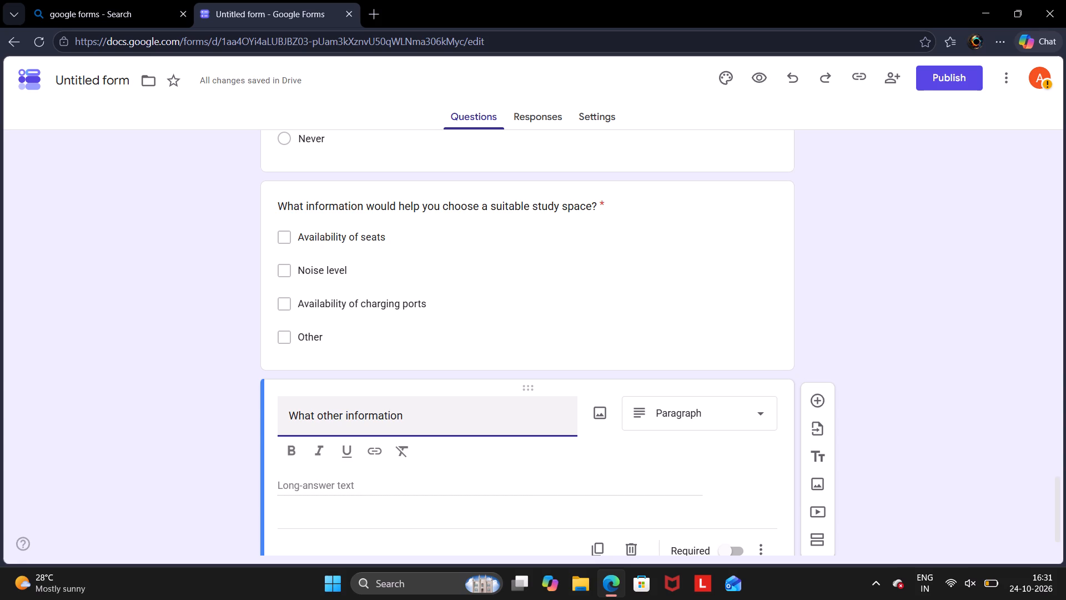
type("wou")
type("d")
key("space")
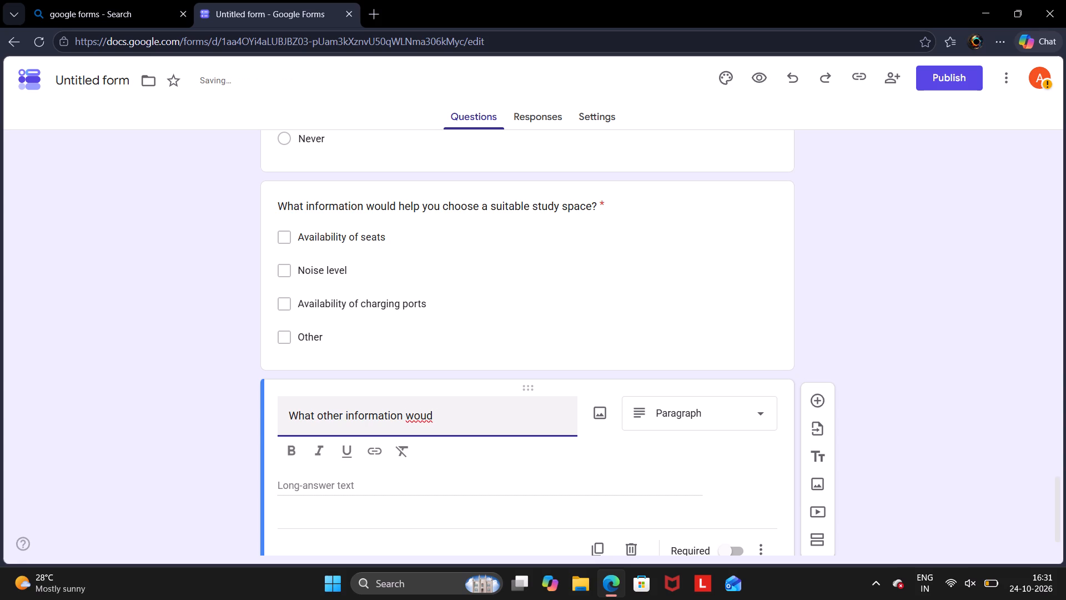
key("BackSpace")
key("BackSpace")
type("ld")
key("space")
type("help you")
key("space")
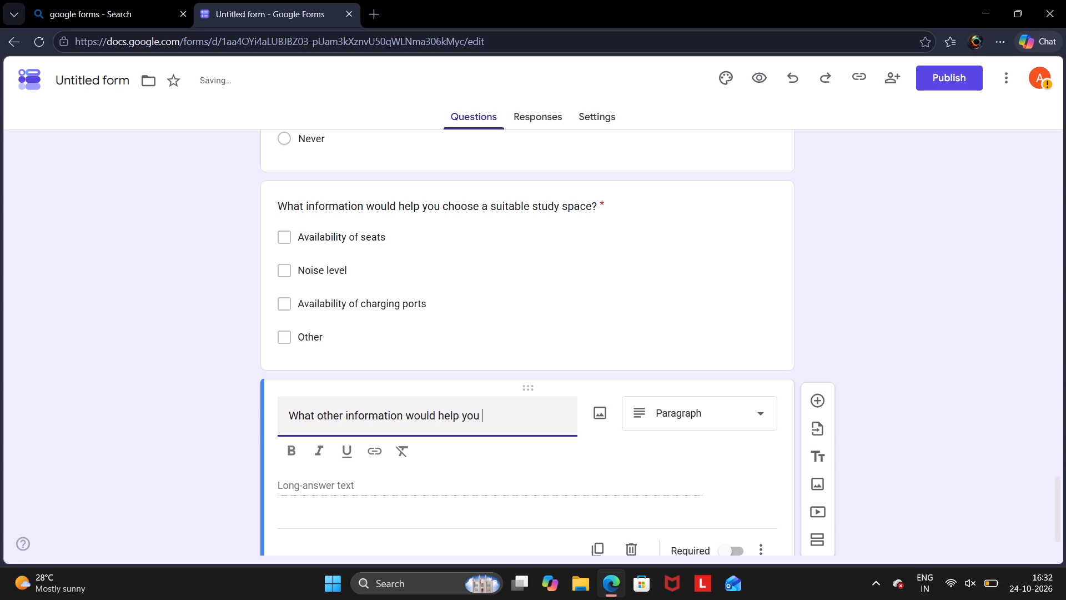
type("to")
key("space")
key("BackSpace")
key("BackSpace")
key("BackSpace")
type("choose")
key("space")
type("a suitabe")
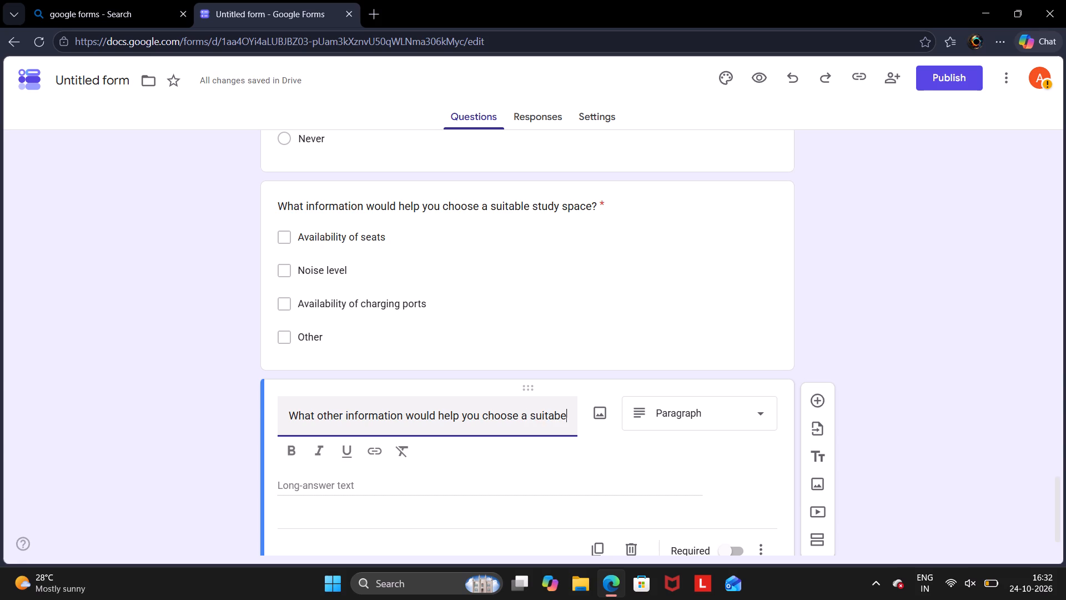
key("BackSpace")
type("le")
key("space")
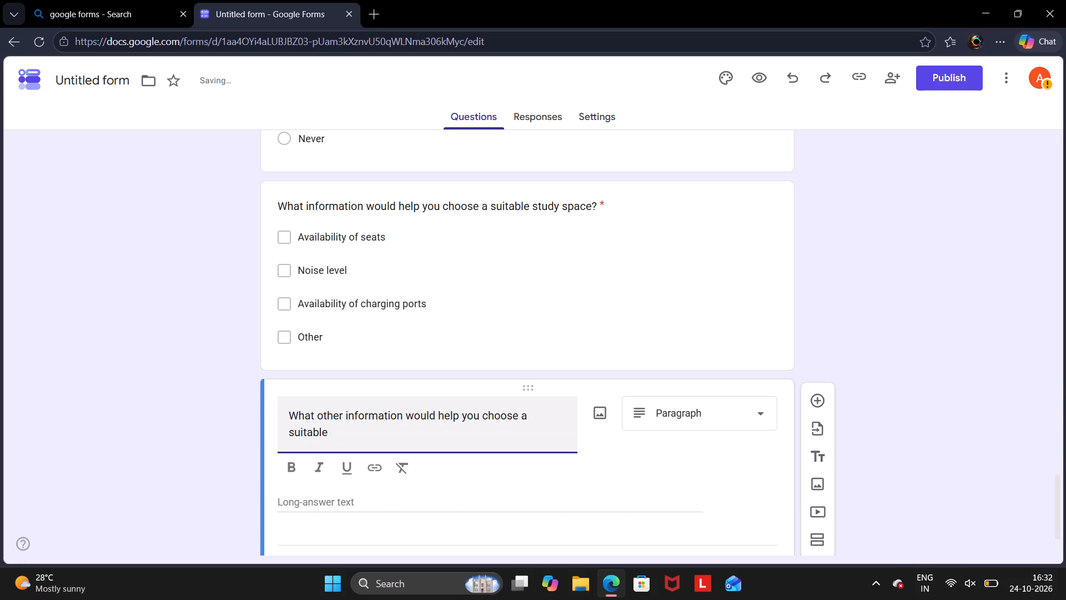
type("study space")
key("space")
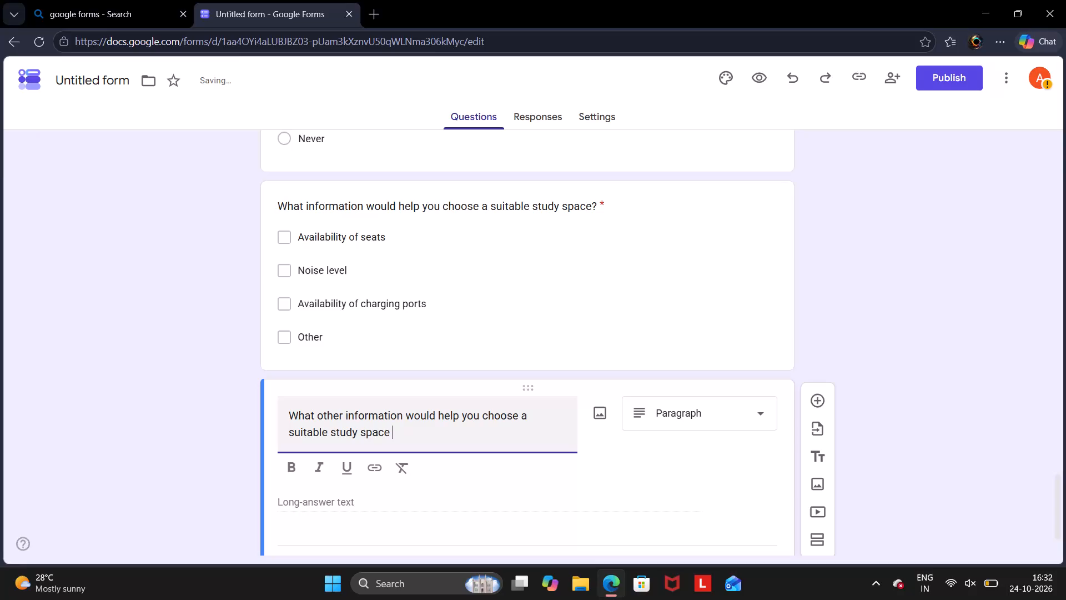
key("BackSpace")
key("shift+question")
Set the answer type of the other-information question to Paragraph.
left_click(692, 406)
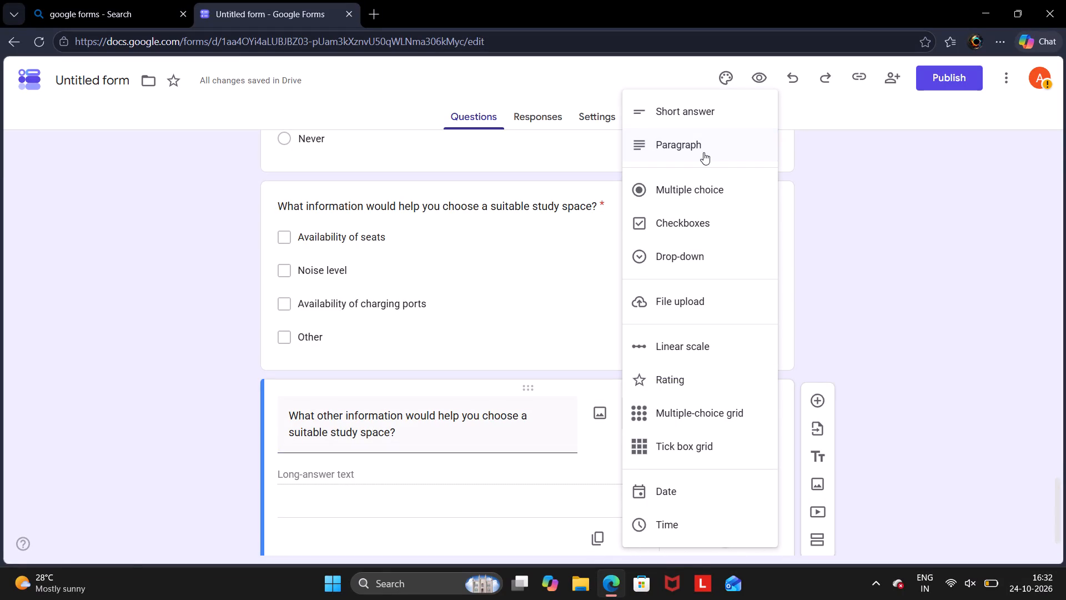
left_click(700, 134)
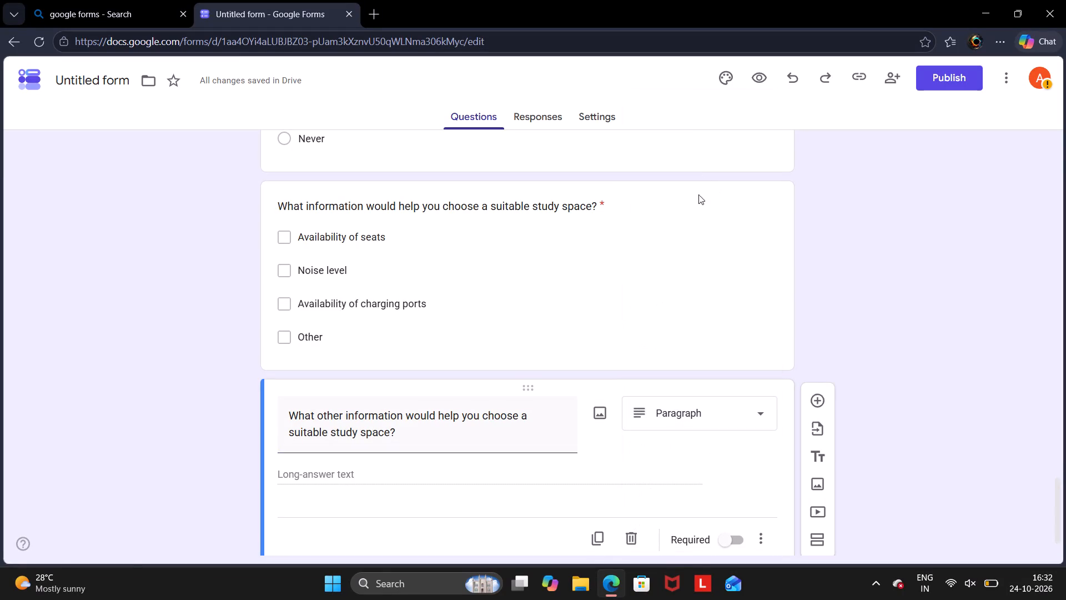
Make the other-information question required.
scroll(689, 430, "down", 1)
left_click(730, 488)
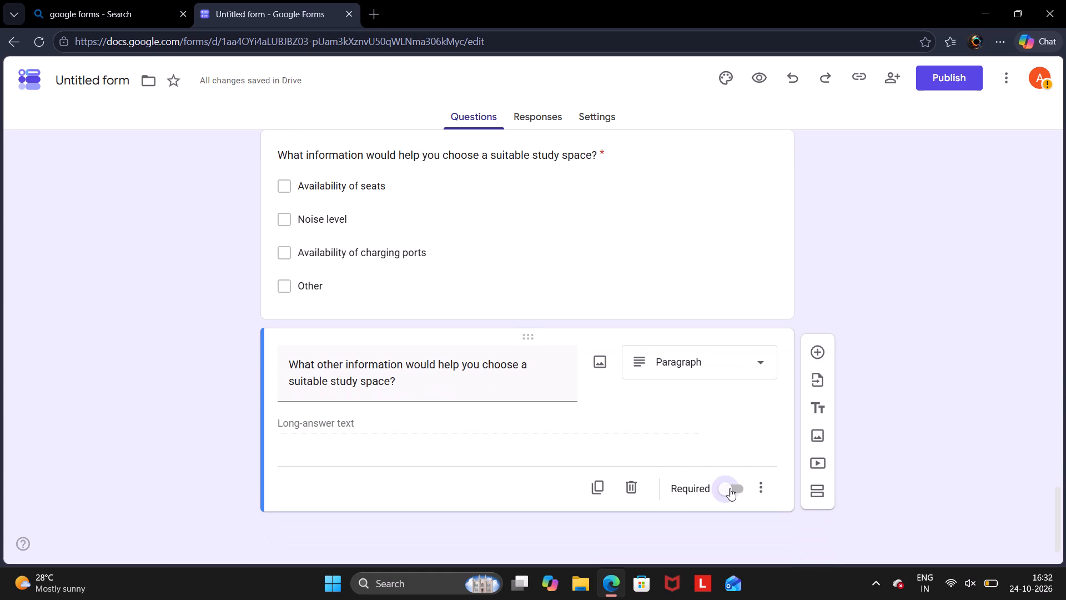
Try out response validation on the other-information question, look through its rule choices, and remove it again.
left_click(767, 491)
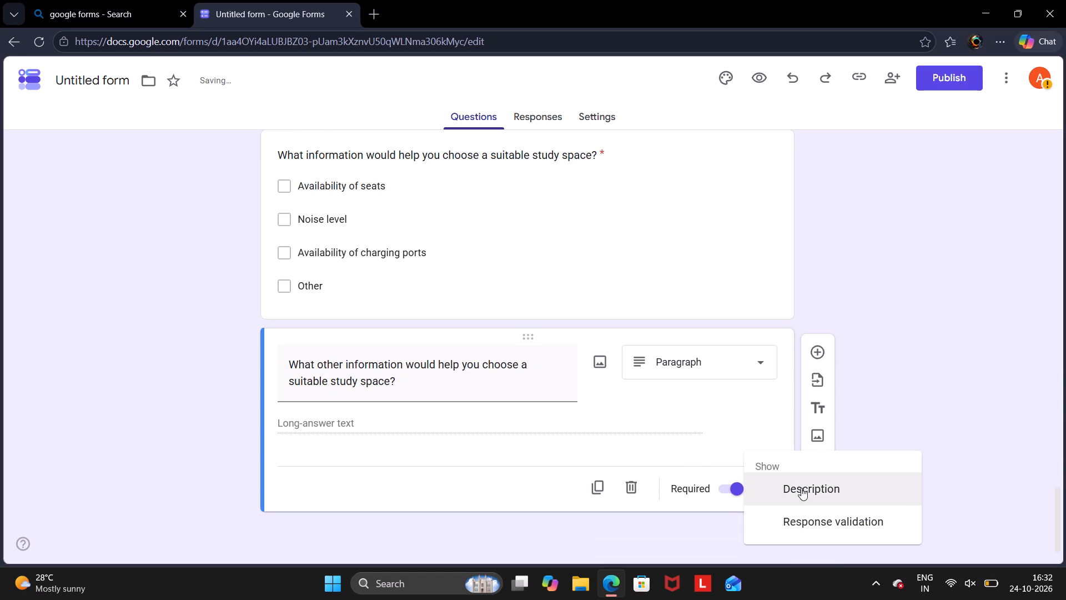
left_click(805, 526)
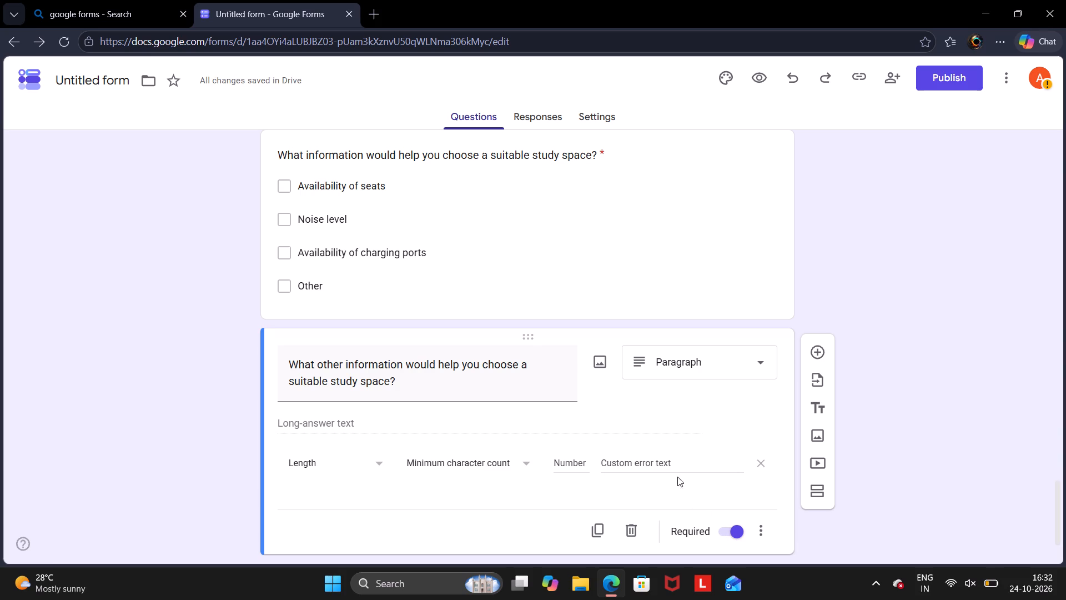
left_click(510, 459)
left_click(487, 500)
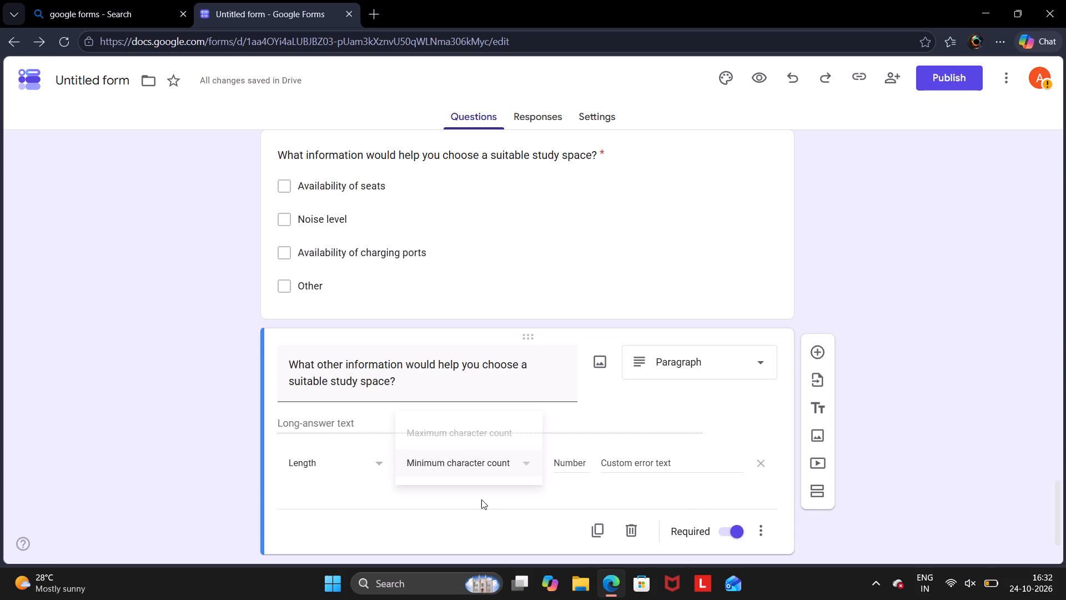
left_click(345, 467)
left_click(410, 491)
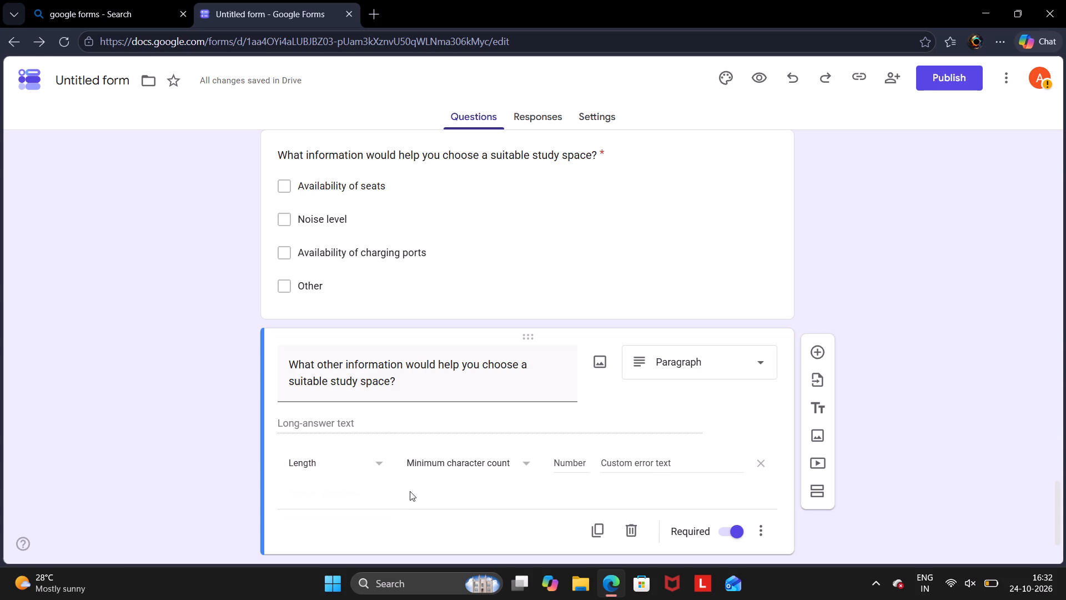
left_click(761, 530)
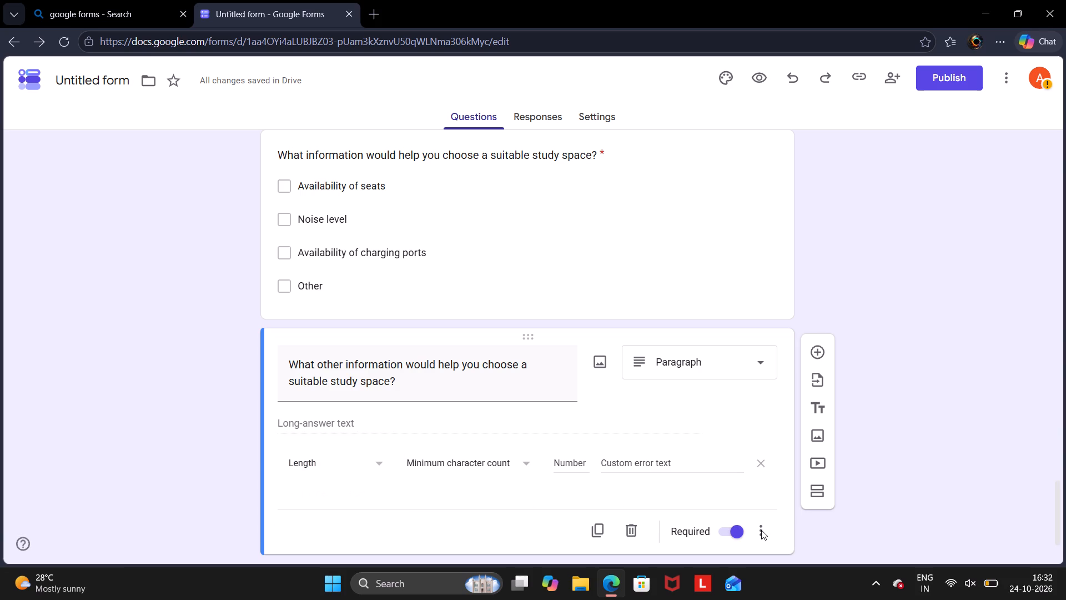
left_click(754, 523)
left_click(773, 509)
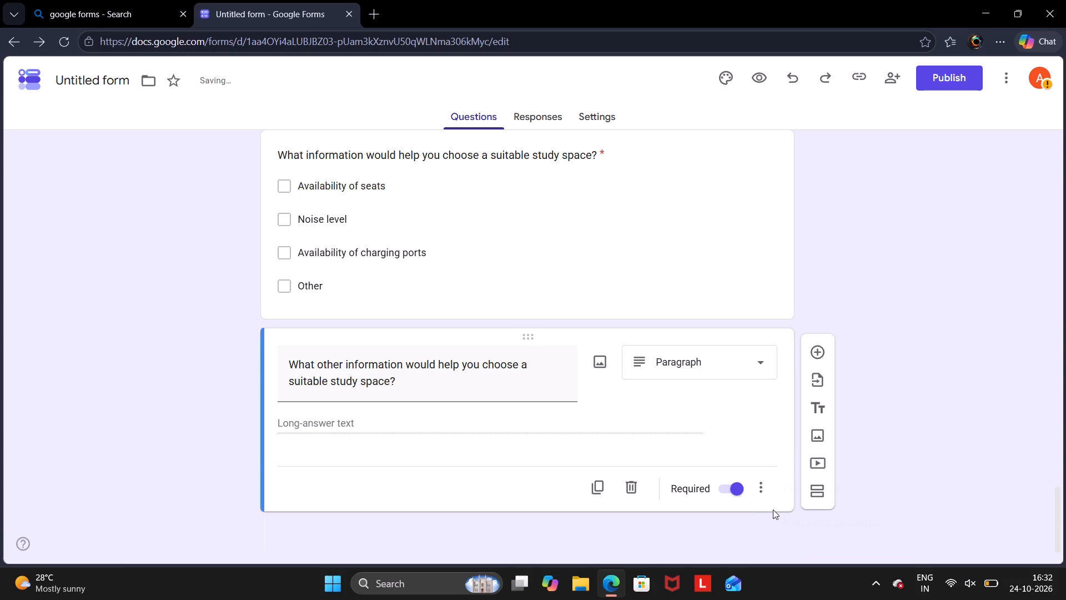
Append "( If chosen Other)" to the end of the other-information question's text.
left_click(447, 379)
left_click(447, 379)
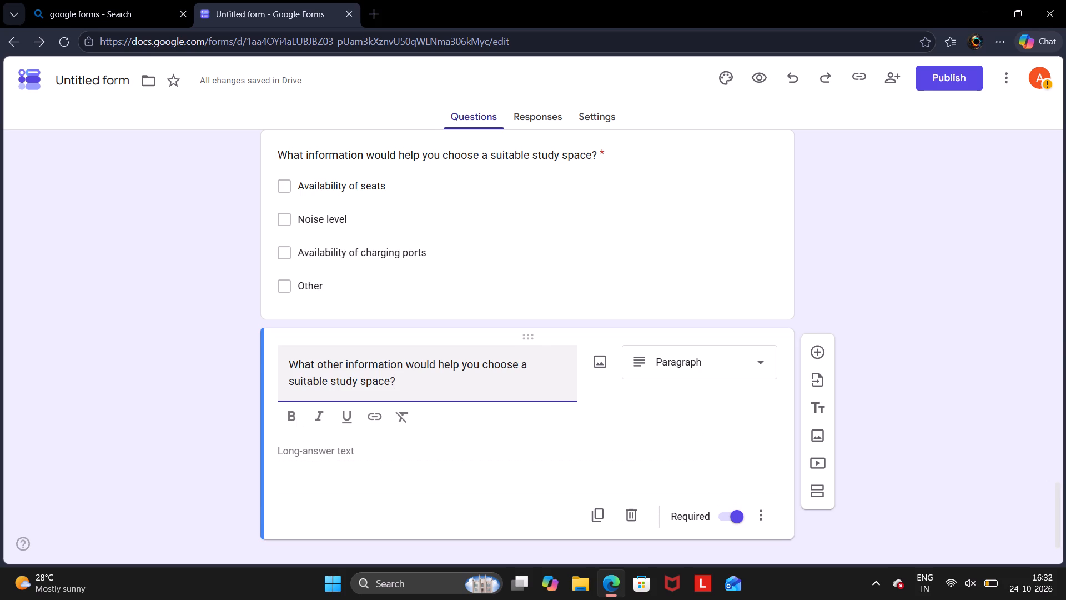
key("space")
key("shift+parenleft")
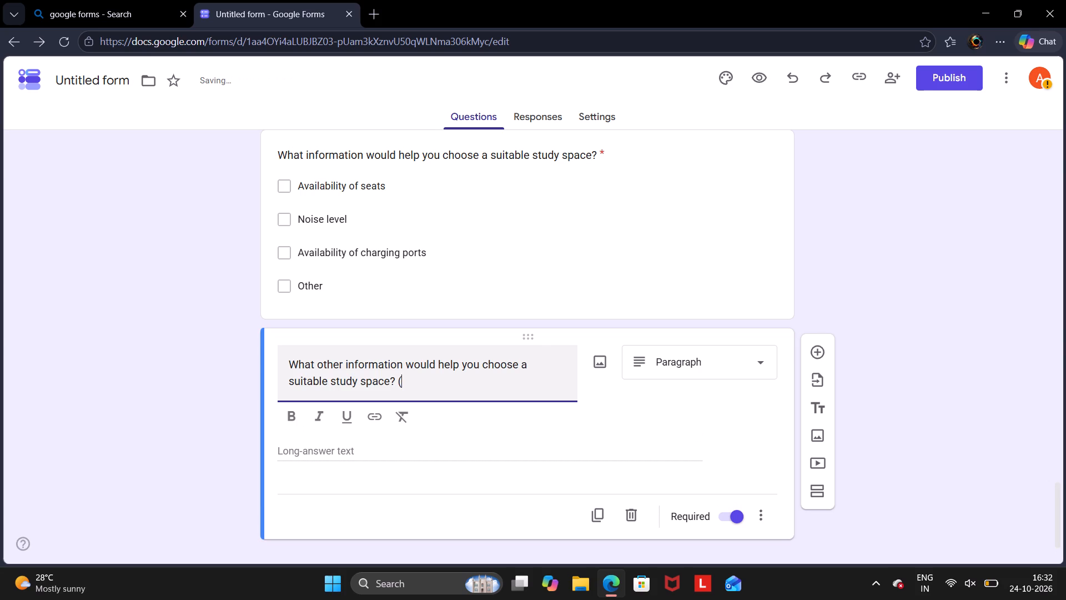
key("space")
type("I")
key("space")
key("BackSpace")
type("f")
key("space")
type("chooose")
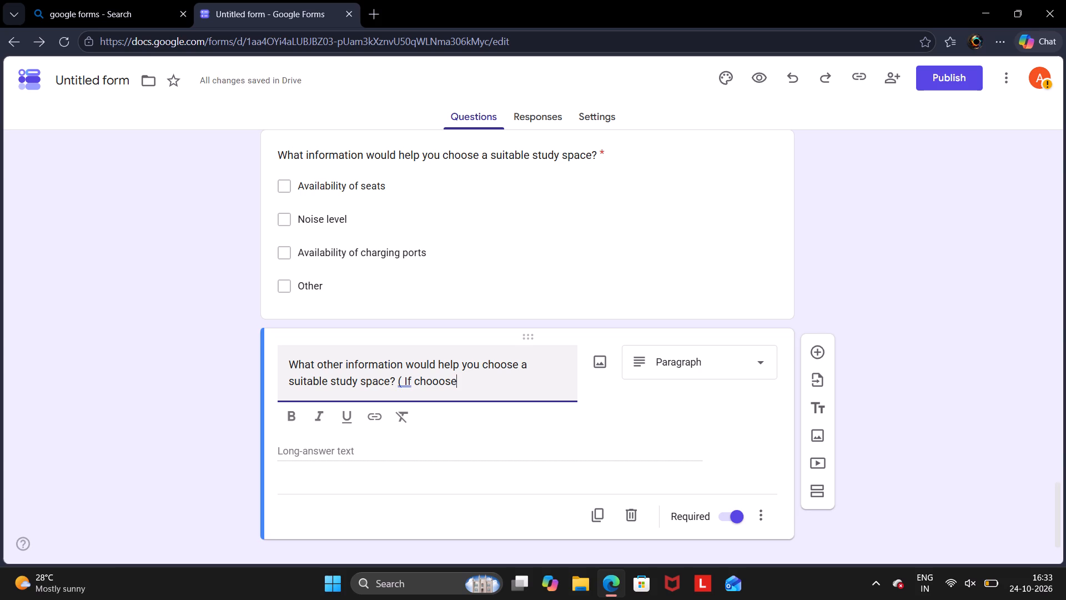
key("BackSpace")
key("BackSpace")
key("BackSpace")
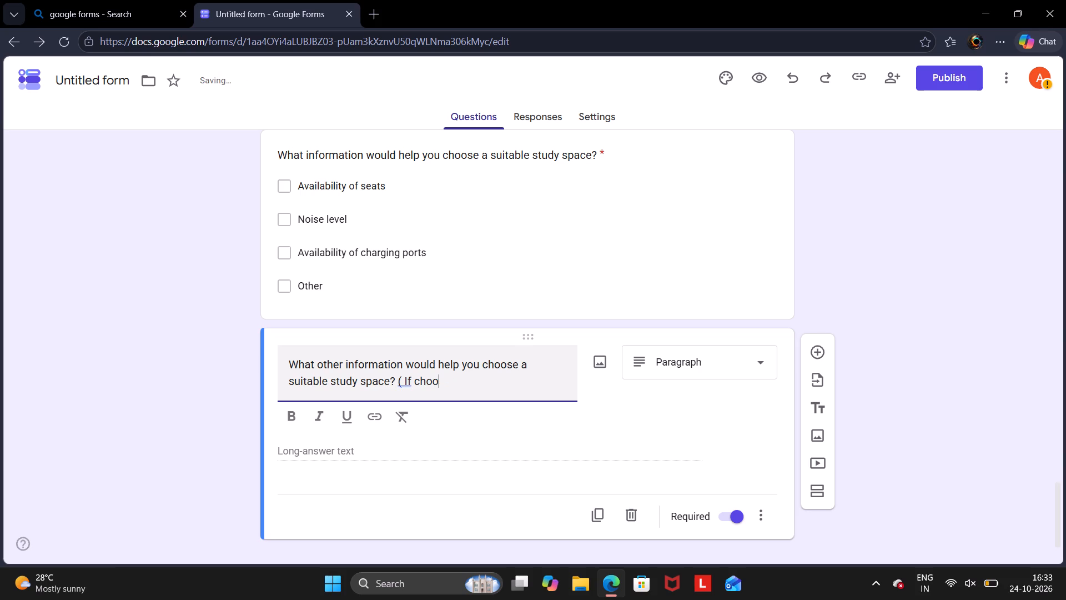
type("see")
key("BackSpace")
type("n")
key("space")
key("BackSpace")
key("BackSpace")
key("BackSpace")
key("BackSpace")
key("BackSpace")
type("sen")
key("space")
key("shift+o")
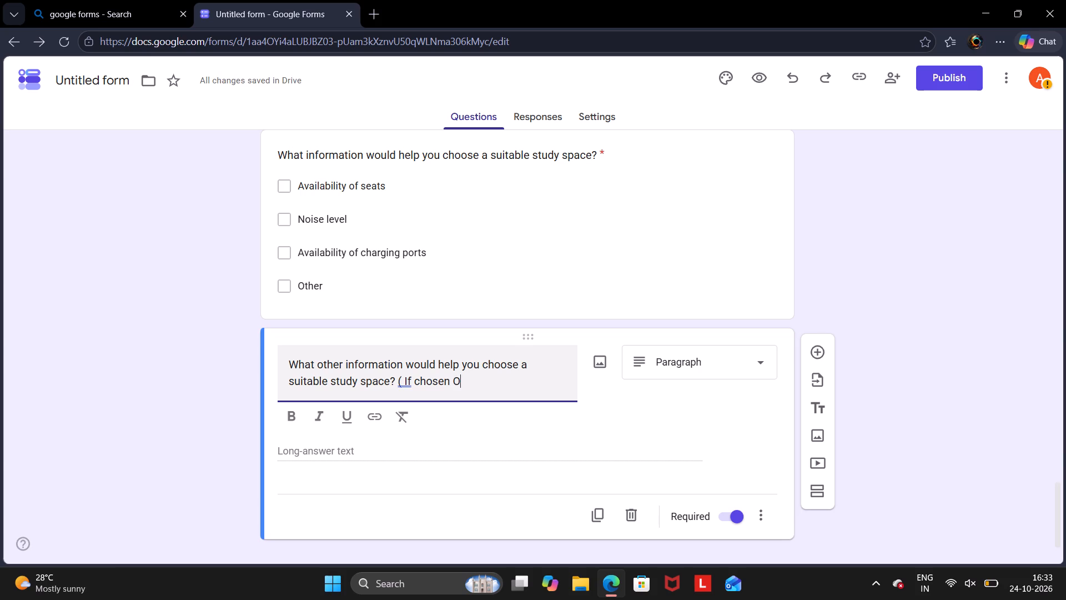
type("ther")
key("shift+parenright")
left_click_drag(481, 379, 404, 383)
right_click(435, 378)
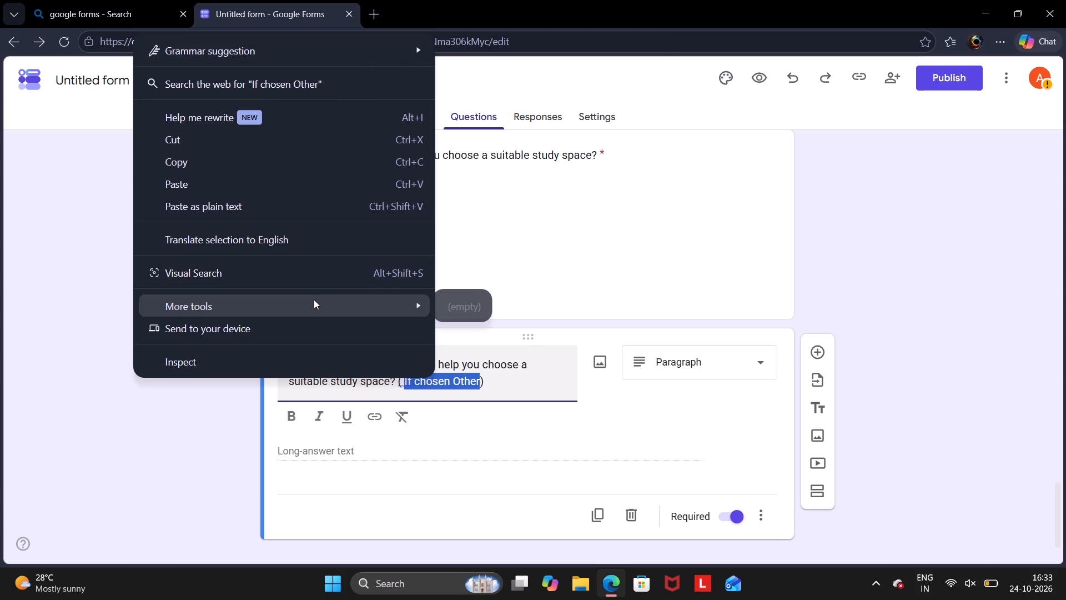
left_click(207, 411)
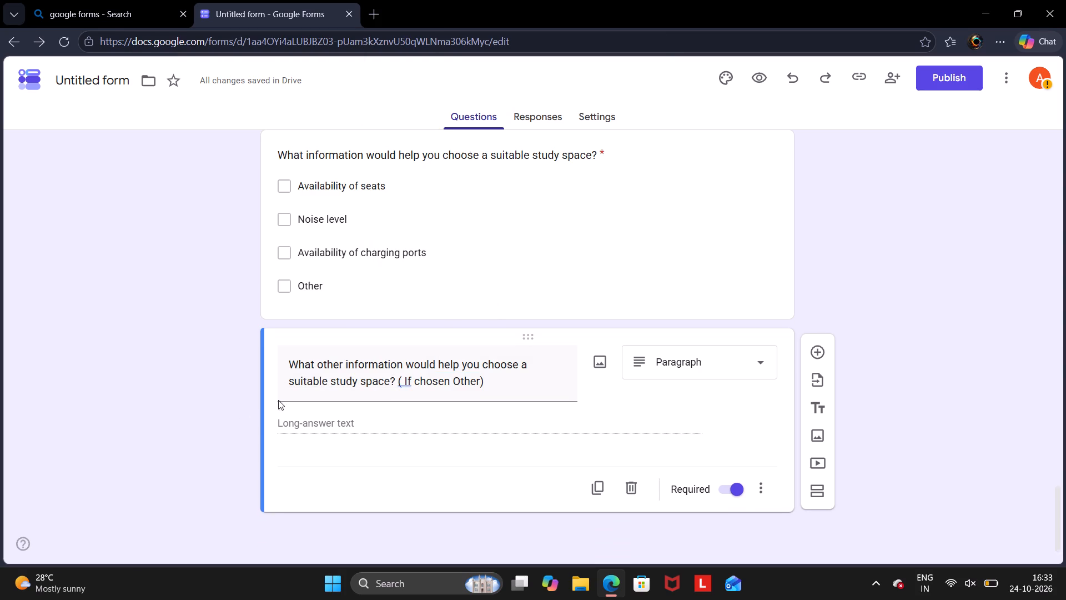
Make the "( If chosen Other)" part of the other-information question's text bold.
left_click(480, 379)
left_click(480, 379)
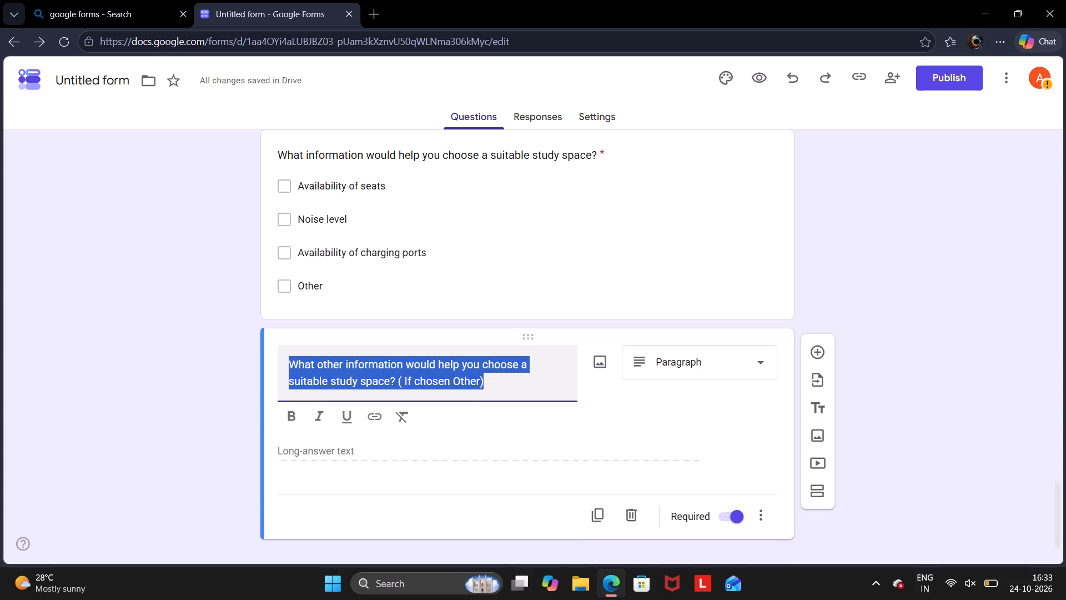
left_click_drag(487, 378, 416, 381)
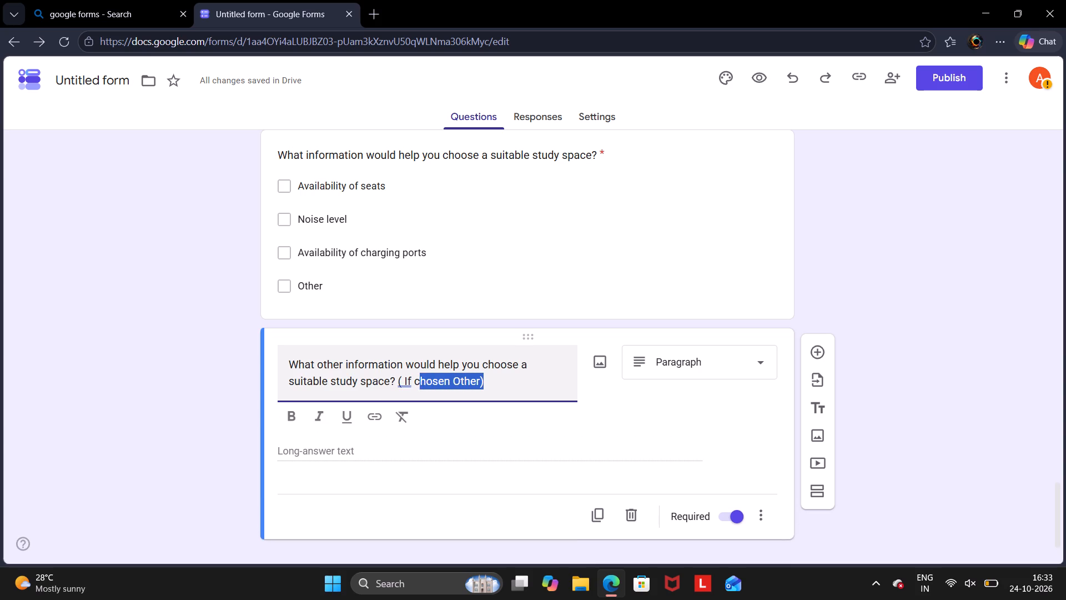
left_click_drag(416, 381, 399, 383)
left_click(288, 419)
left_click(502, 389)
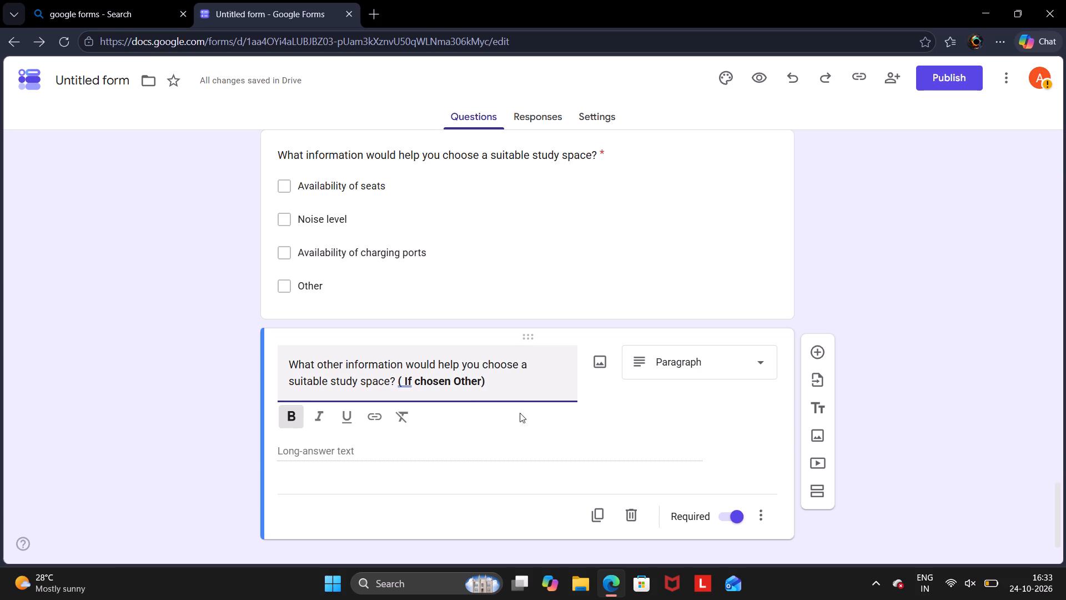
Make the other-information question optional.
left_click(725, 514)
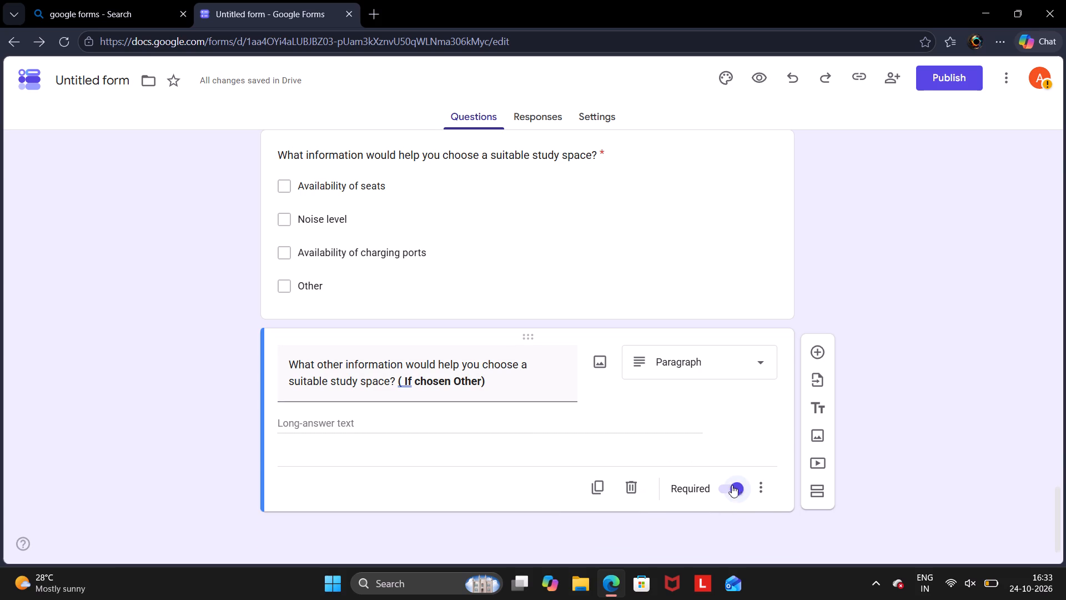
left_click(733, 487)
Make the question "Has difficulty finding a study space ever affected your study plans?" required.
scroll(673, 279, "up", 1)
scroll(673, 279, "down", 1)
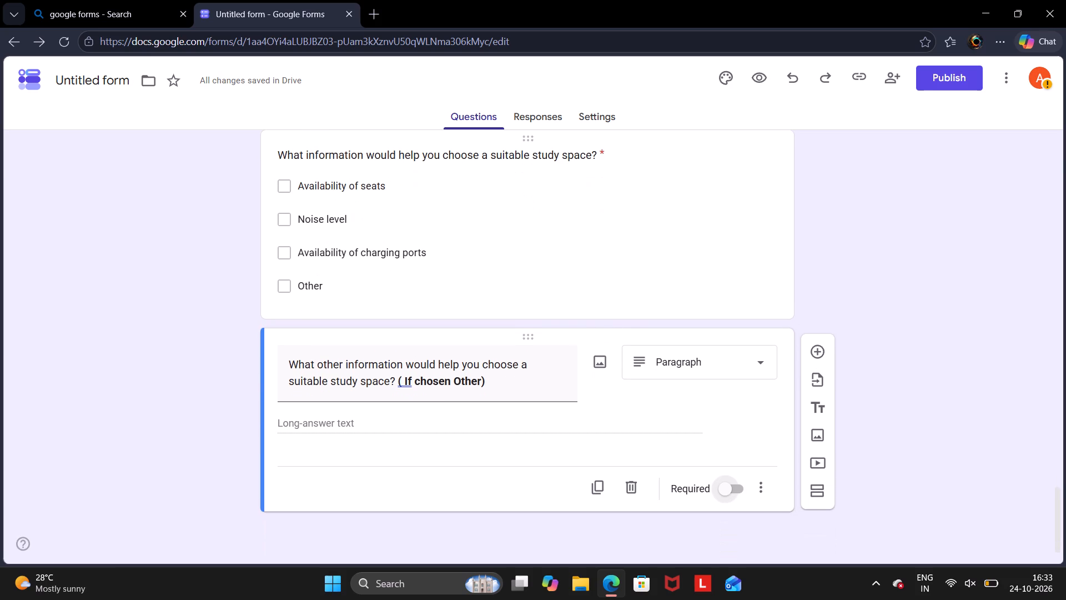
scroll(684, 266, "up", 3)
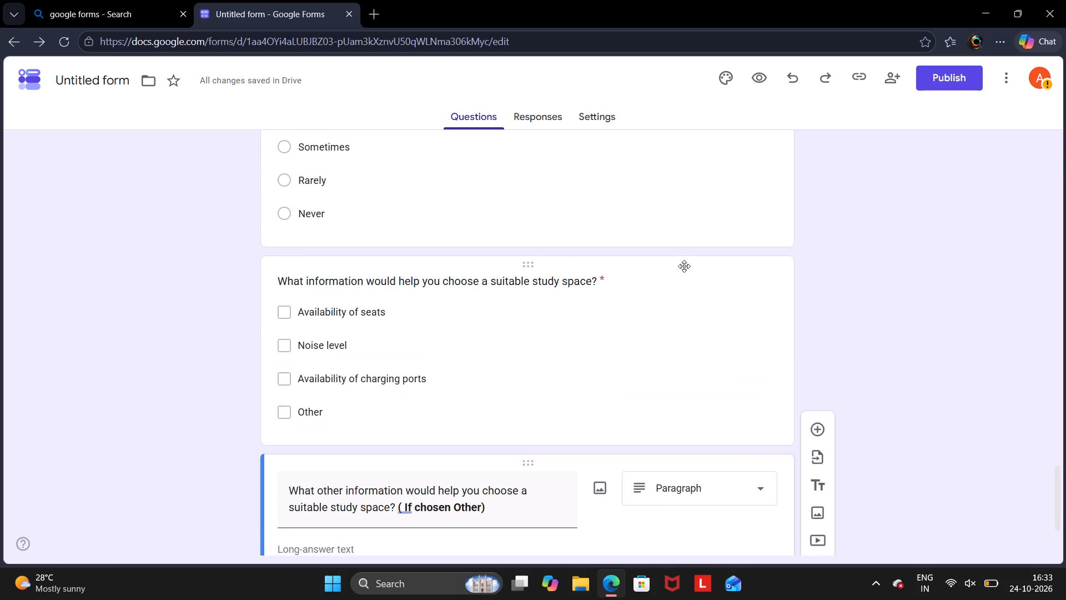
scroll(684, 266, "up", 3)
left_click(671, 300)
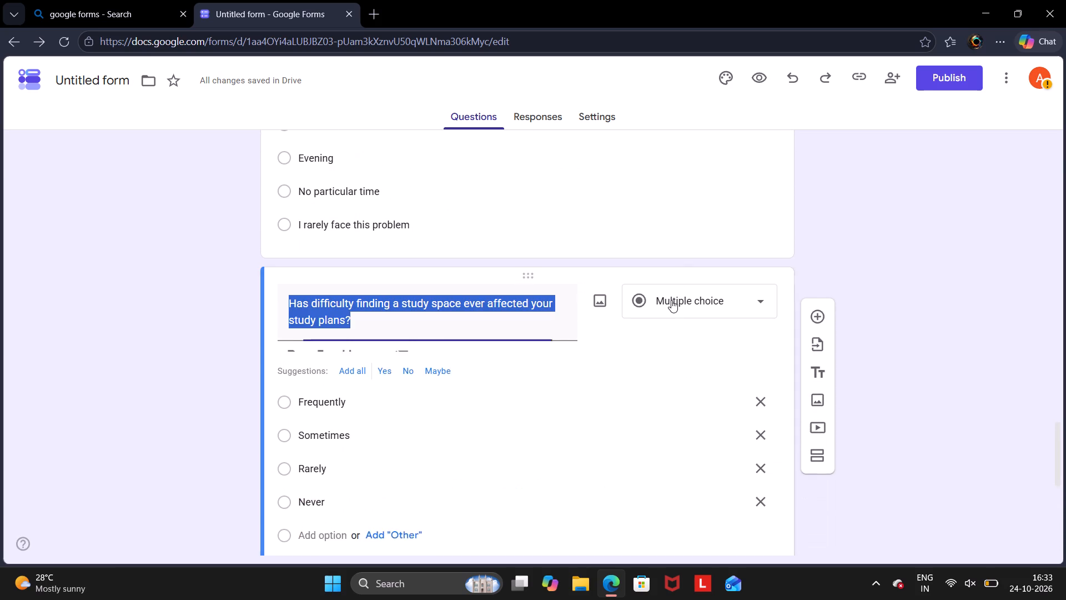
scroll(675, 401, "down", 2)
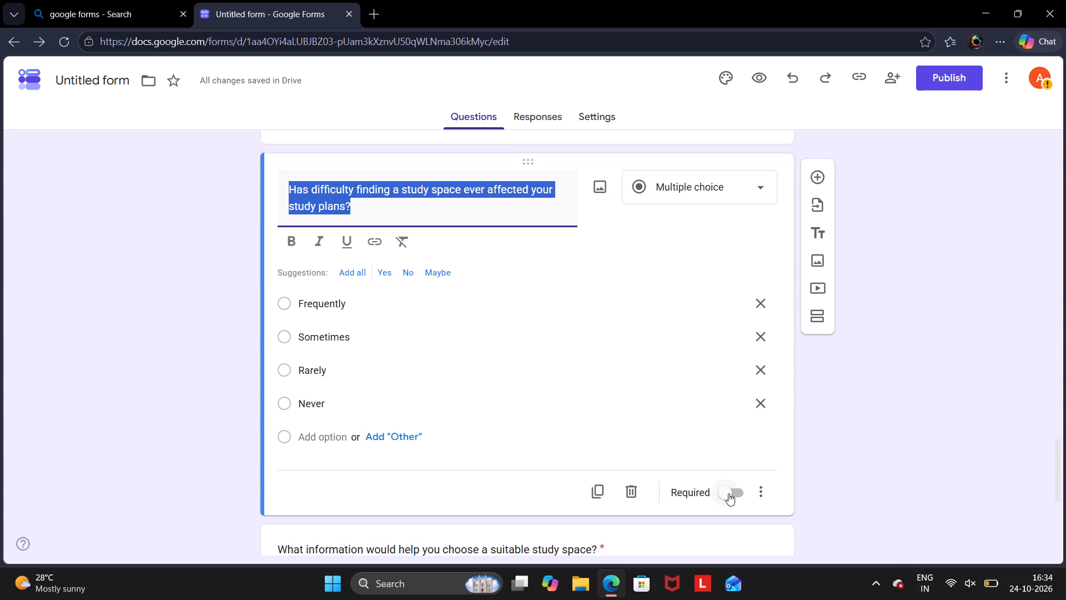
left_click(728, 493)
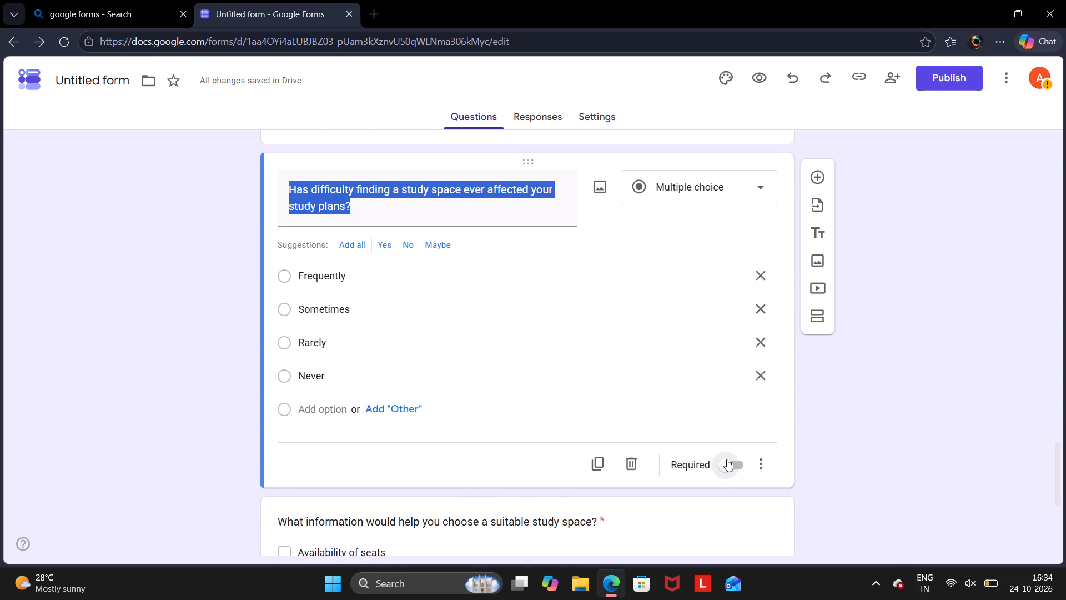
left_click(727, 459)
Look back through the earlier questions to check which ones are marked as required.
scroll(639, 297, "up", 3)
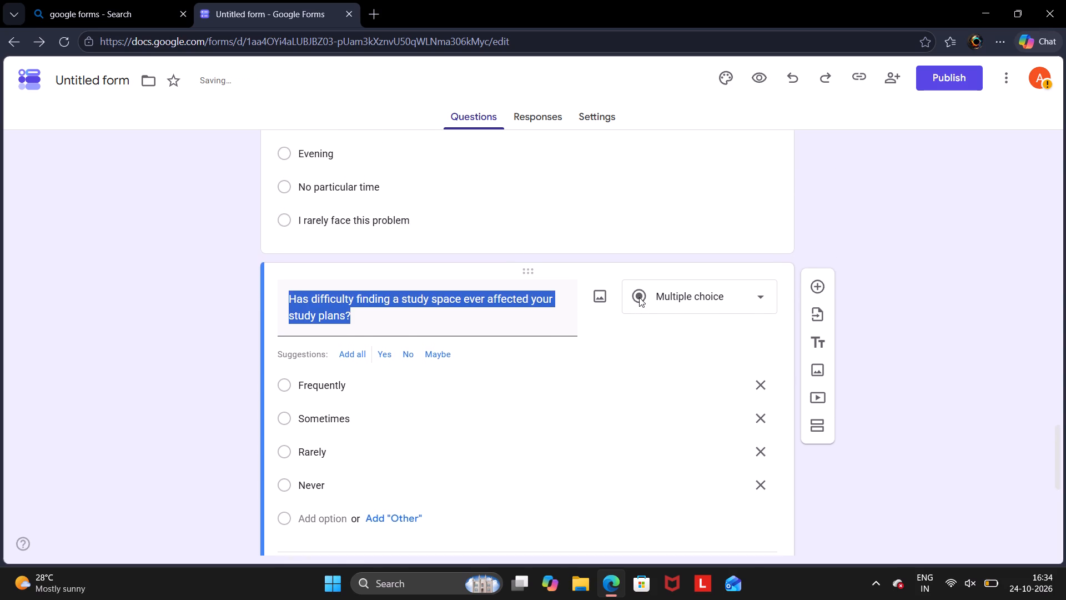
scroll(639, 297, "up", 4)
scroll(667, 382, "up", 1)
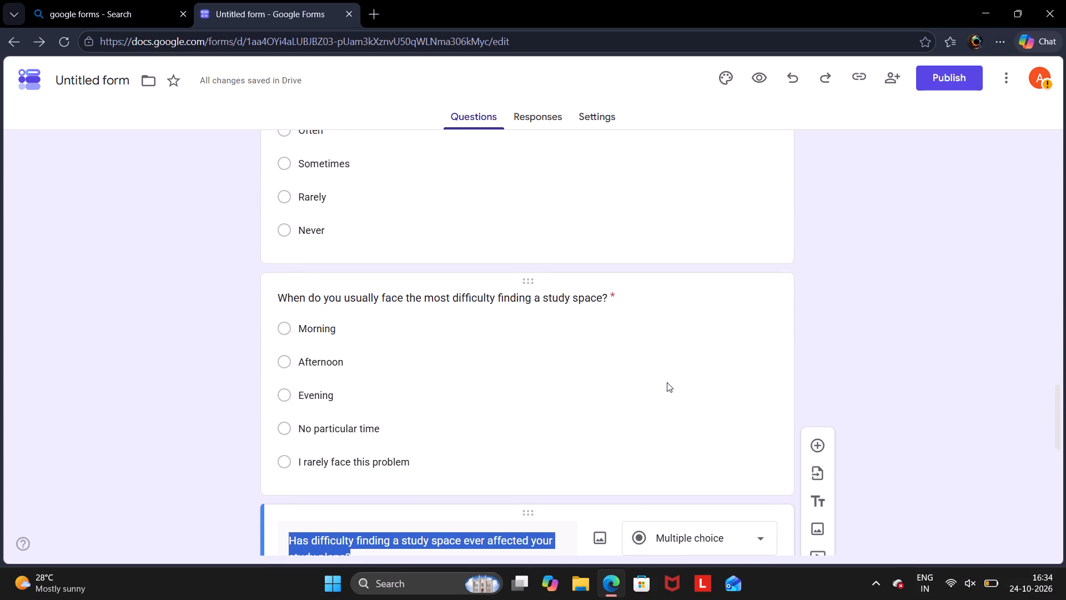
scroll(667, 382, "up", 9)
scroll(667, 382, "down", 3)
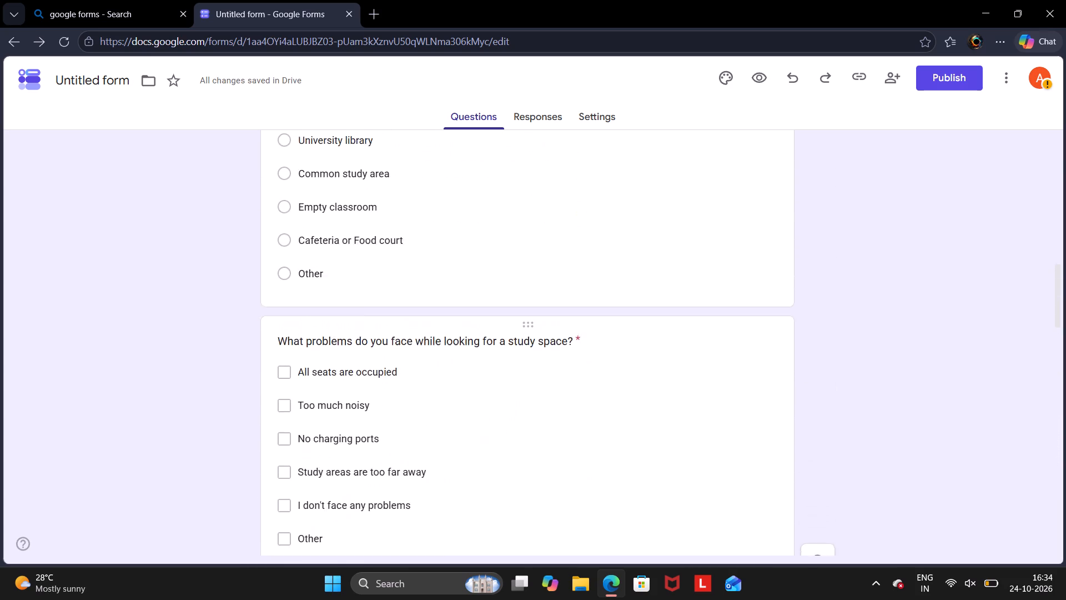
scroll(667, 382, "down", 11)
Add a Paragraph question at the form's end: "Is there anything else you would like to share about your experience finding study spaces on campus?".
left_click(742, 454)
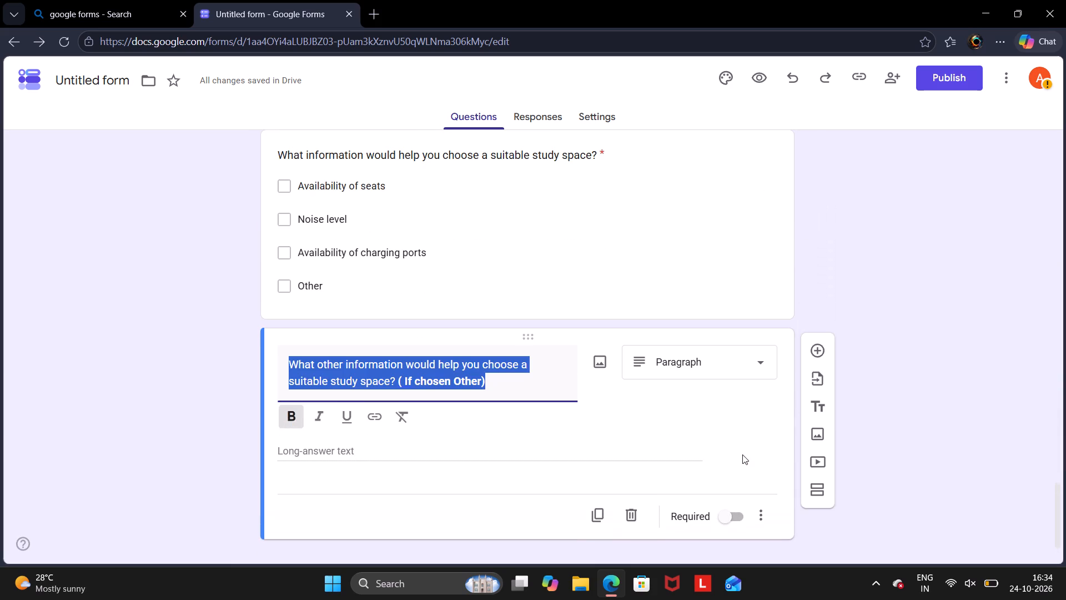
left_click(819, 356)
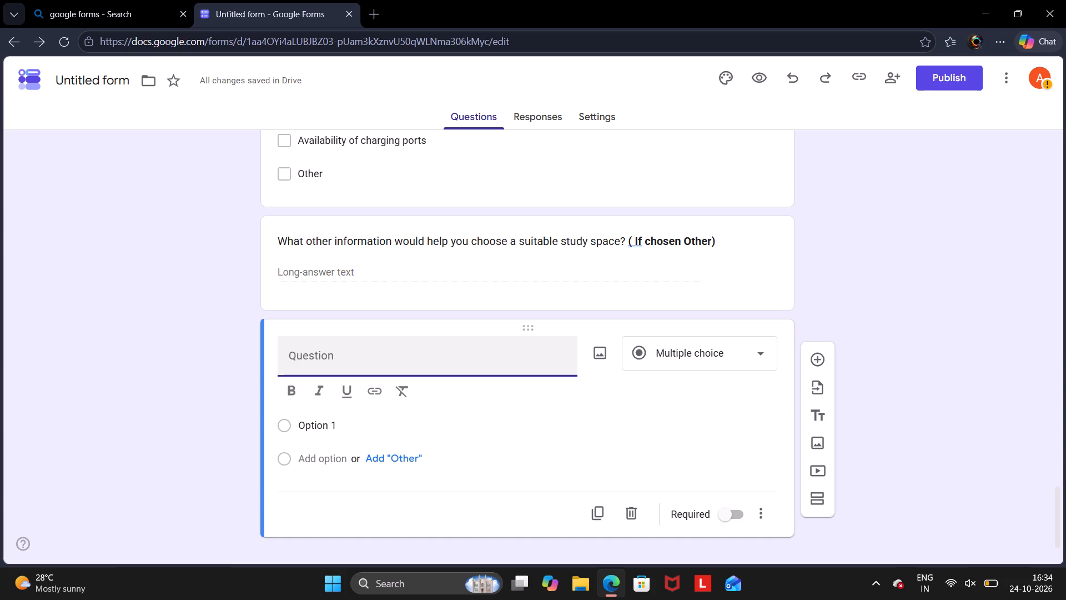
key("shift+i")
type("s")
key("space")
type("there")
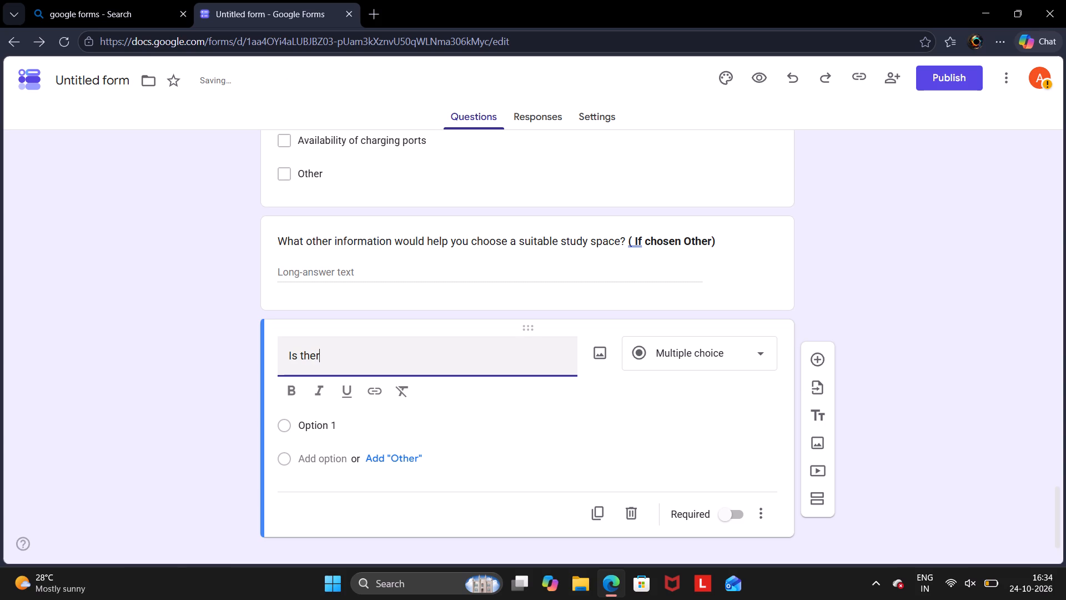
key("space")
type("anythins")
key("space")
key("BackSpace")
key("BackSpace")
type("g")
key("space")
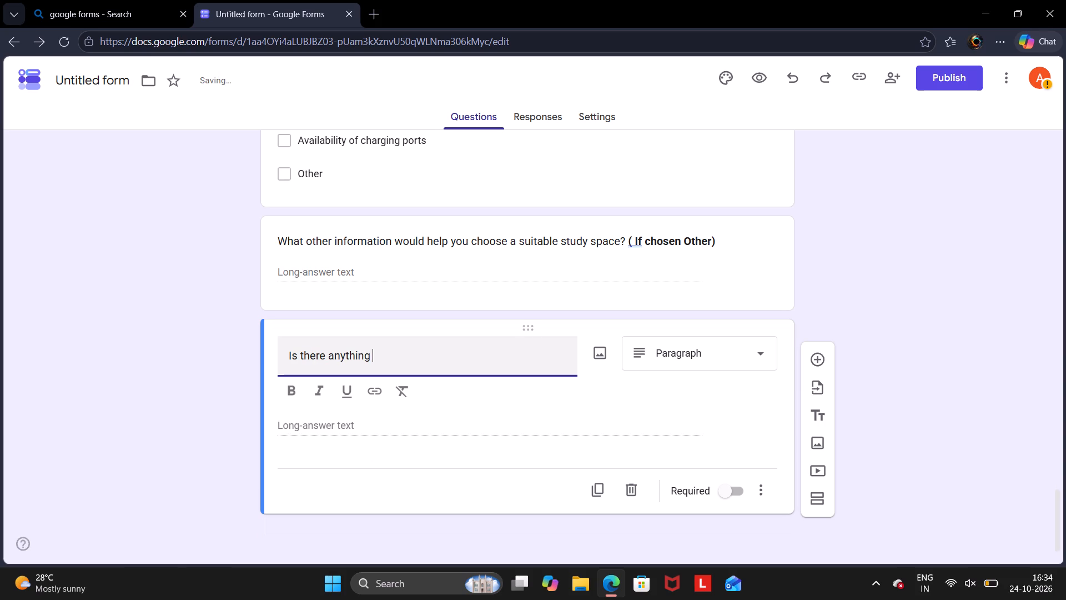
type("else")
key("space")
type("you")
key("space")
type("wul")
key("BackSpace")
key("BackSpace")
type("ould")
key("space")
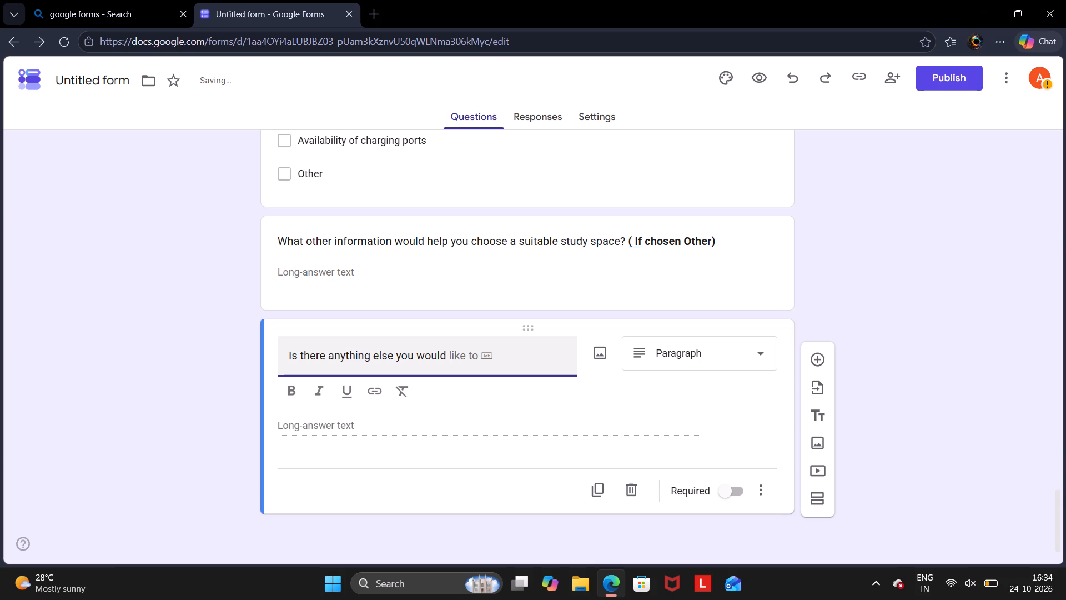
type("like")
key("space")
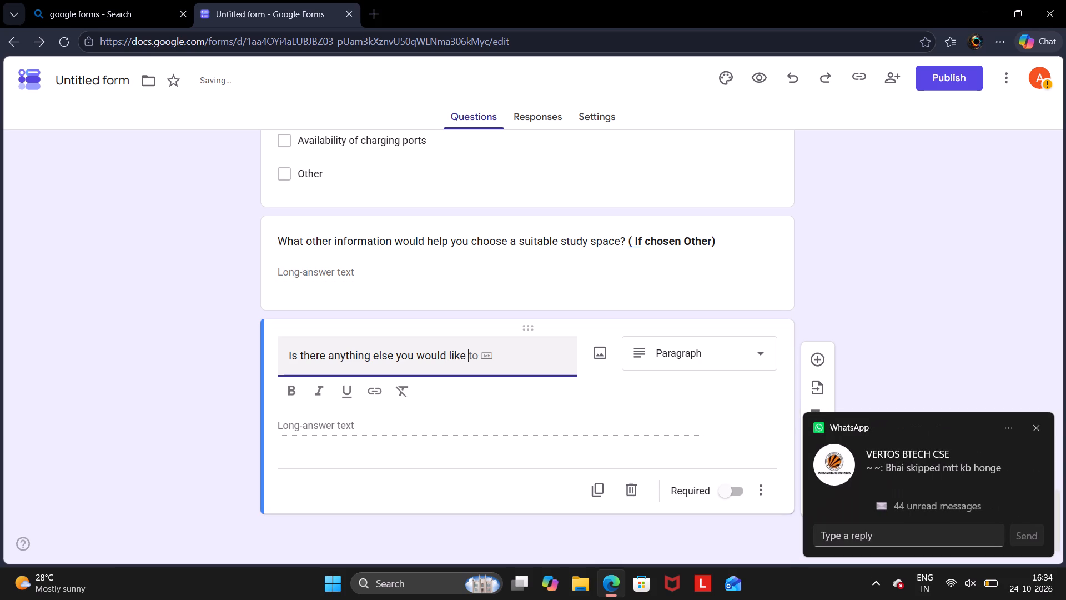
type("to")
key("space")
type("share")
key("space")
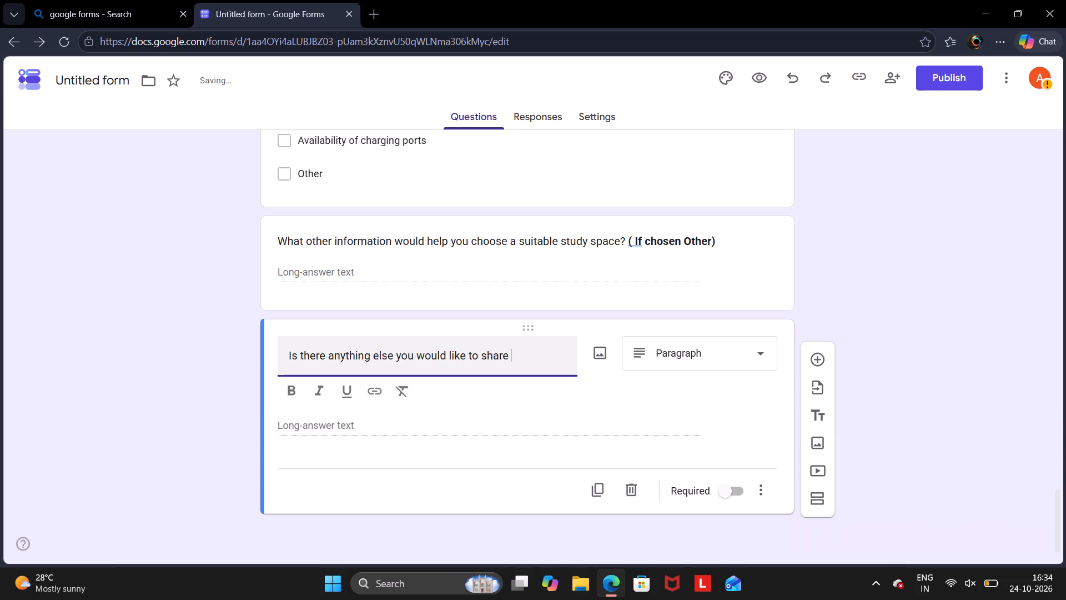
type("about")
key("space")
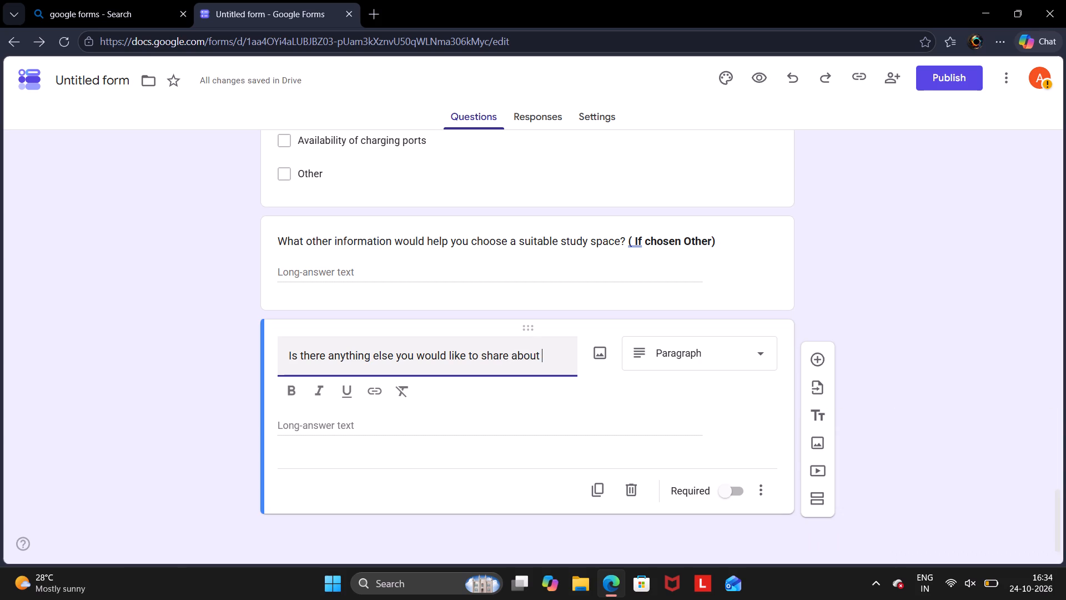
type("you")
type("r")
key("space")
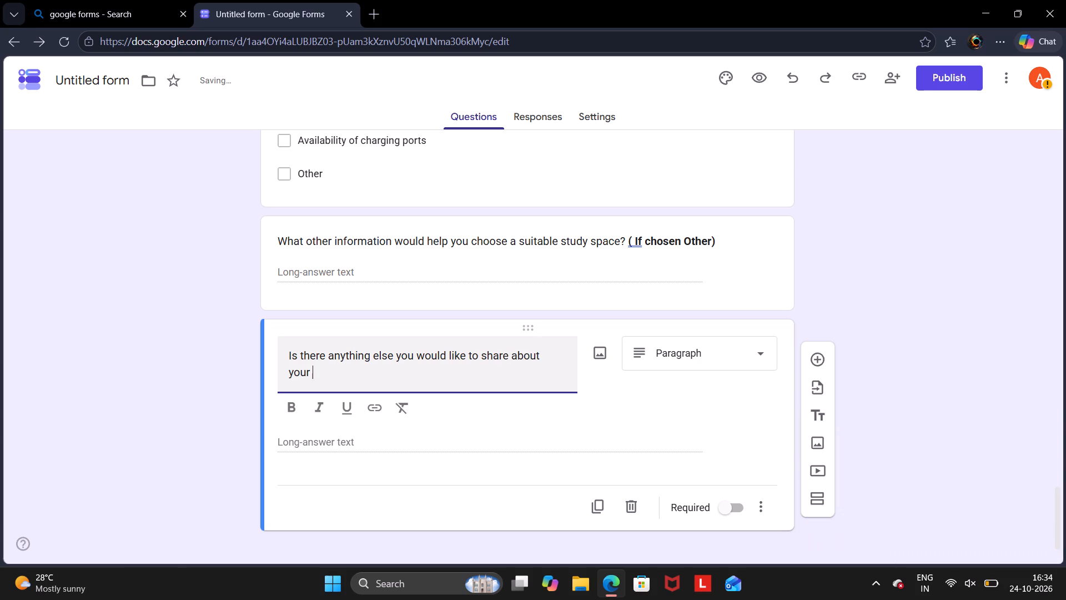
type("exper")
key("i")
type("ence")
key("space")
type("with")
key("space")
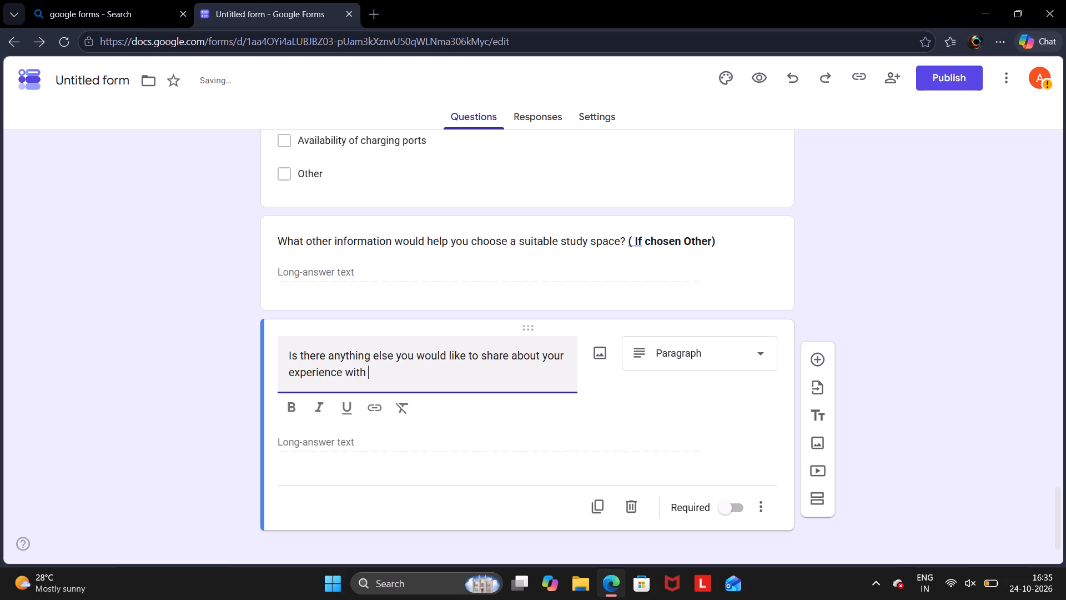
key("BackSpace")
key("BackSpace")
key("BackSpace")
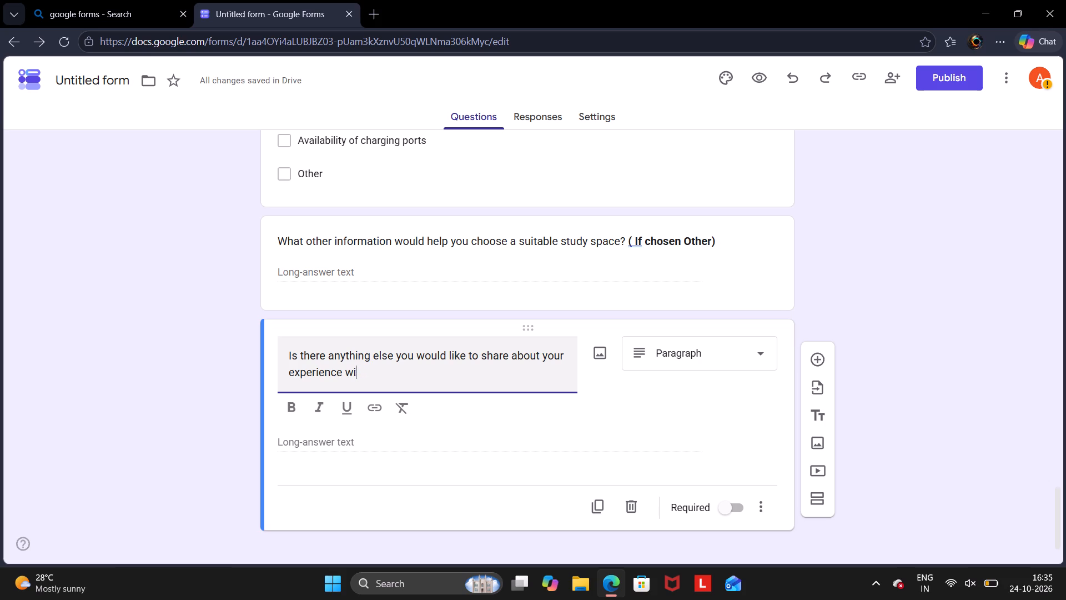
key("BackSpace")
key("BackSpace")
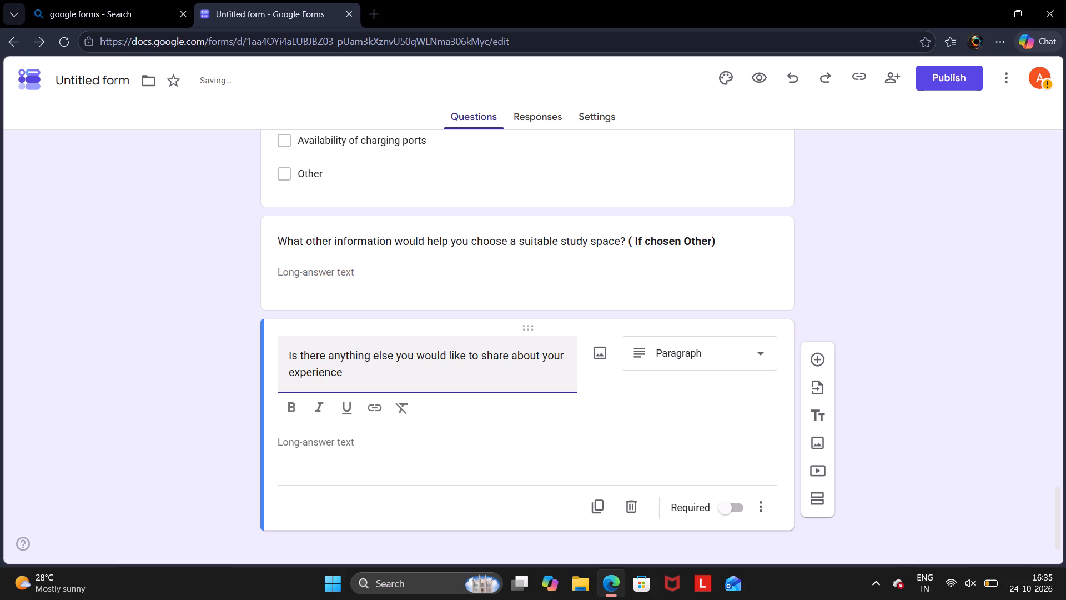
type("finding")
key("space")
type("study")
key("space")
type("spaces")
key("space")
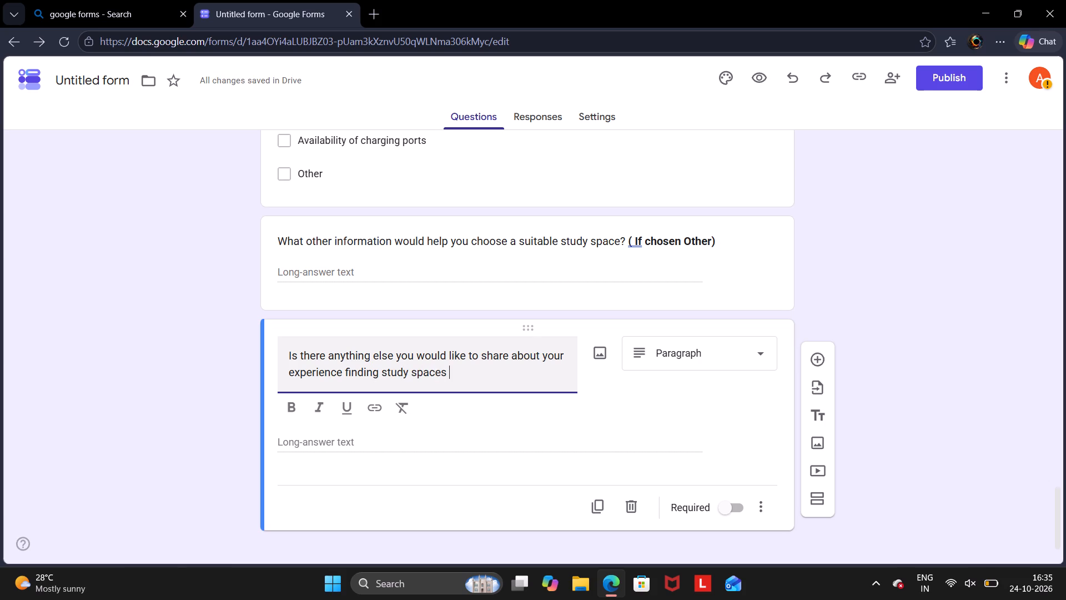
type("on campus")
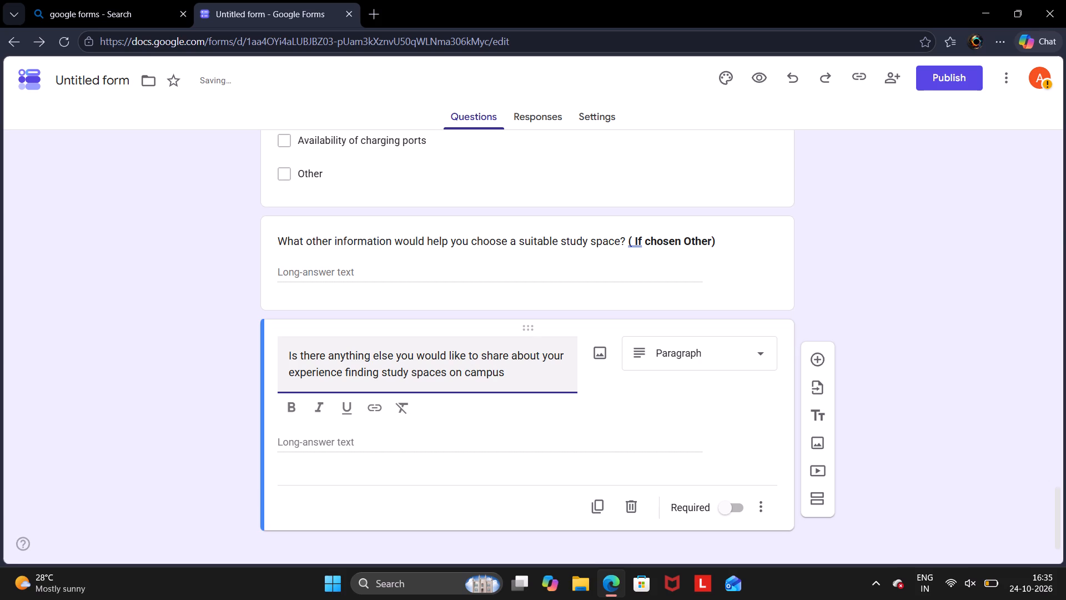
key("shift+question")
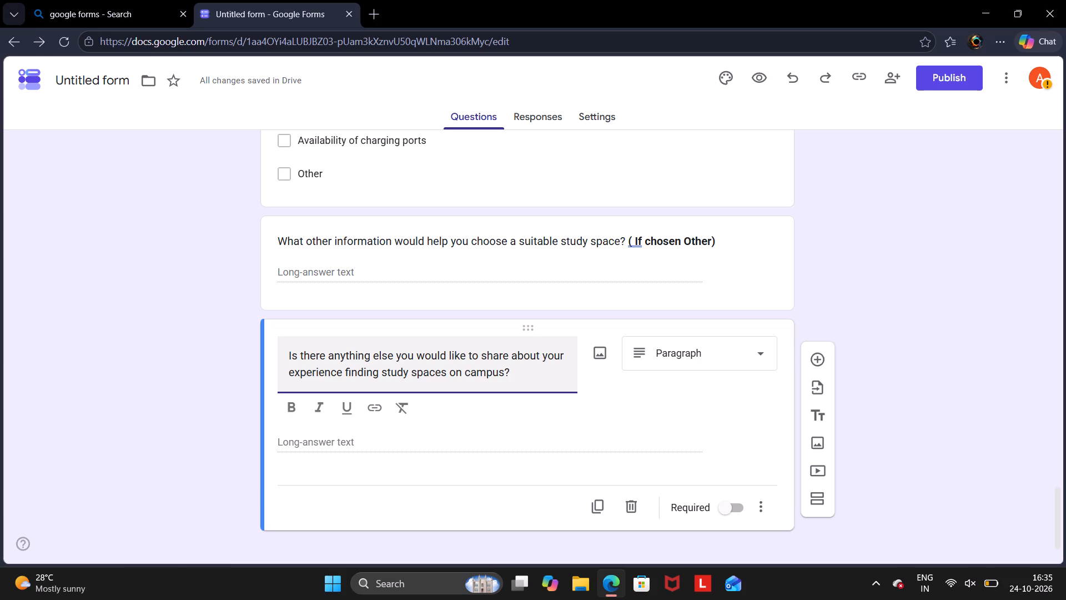
left_click(682, 356)
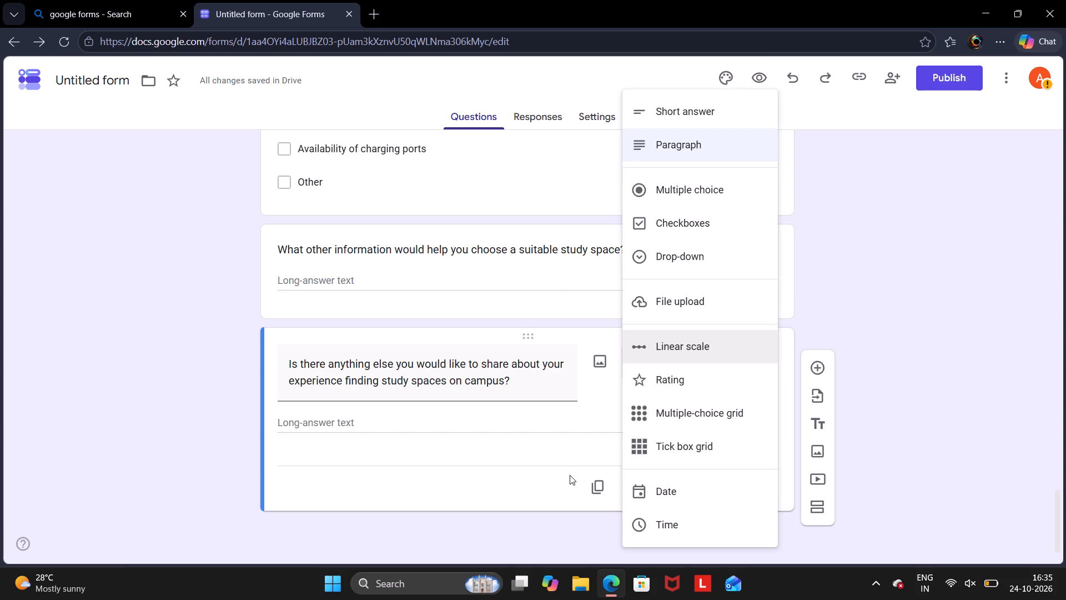
left_click(570, 475)
Add a short-answer question "Enter your Name" directly below the form's title and description, above the e-mail question.
scroll(641, 373, "up", 1)
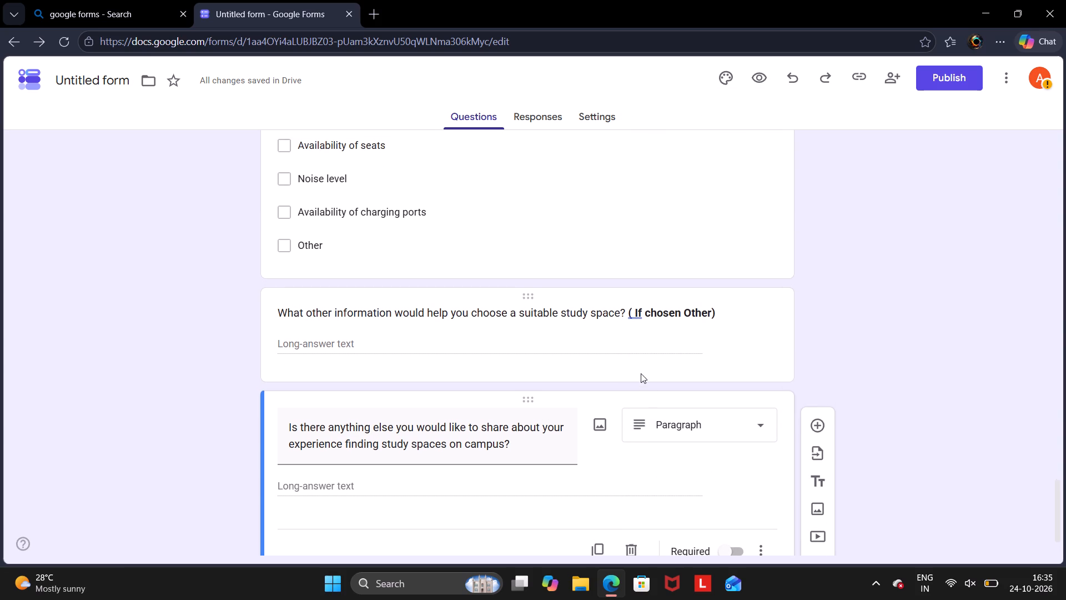
scroll(641, 373, "up", 5)
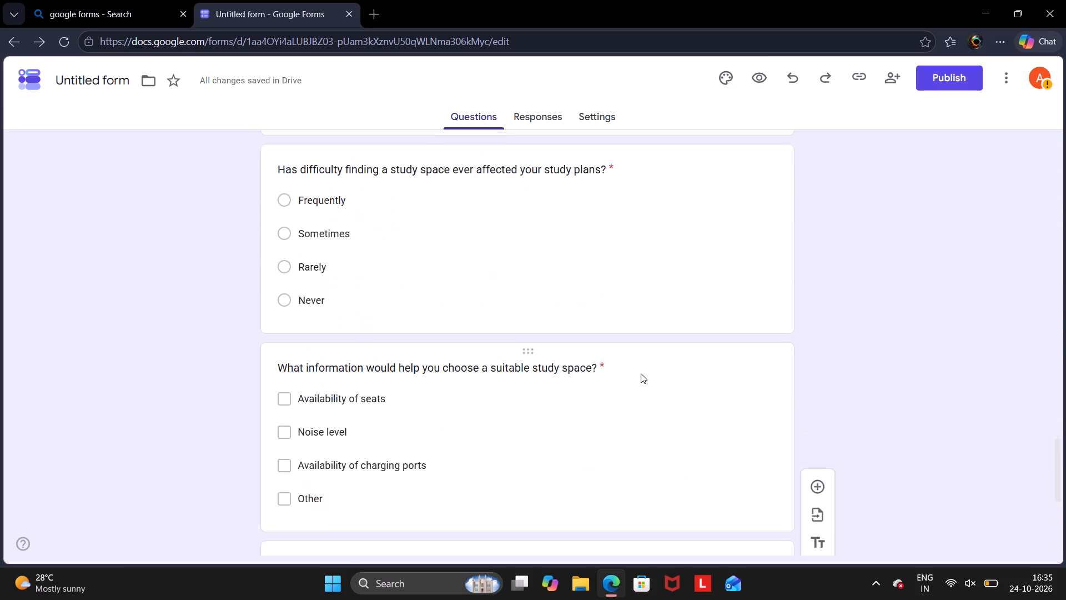
scroll(641, 373, "up", 6)
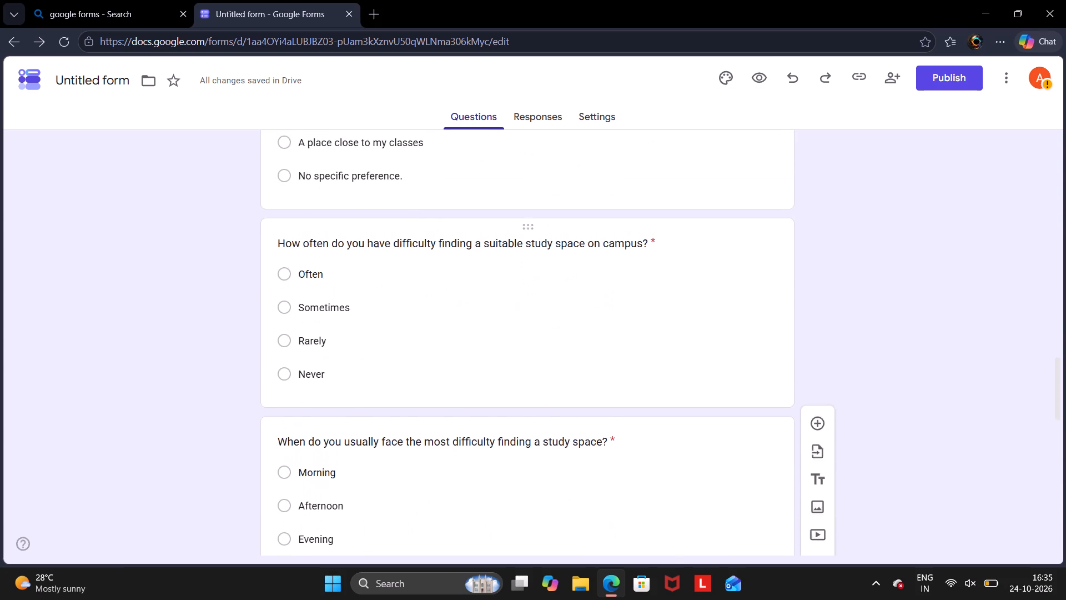
scroll(641, 373, "up", 13)
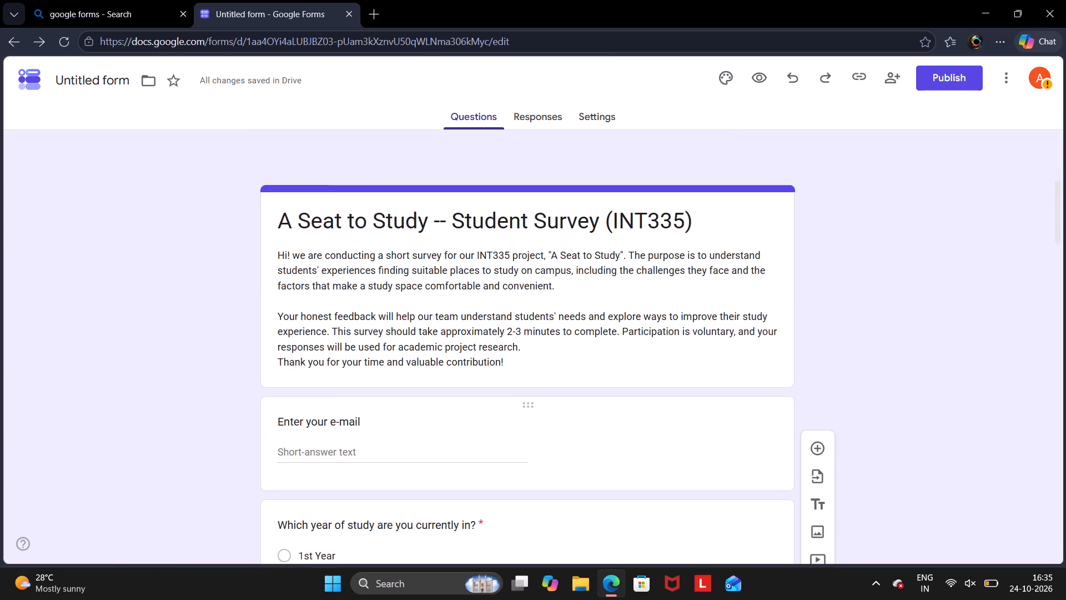
scroll(641, 373, "up", 1)
left_click(667, 391)
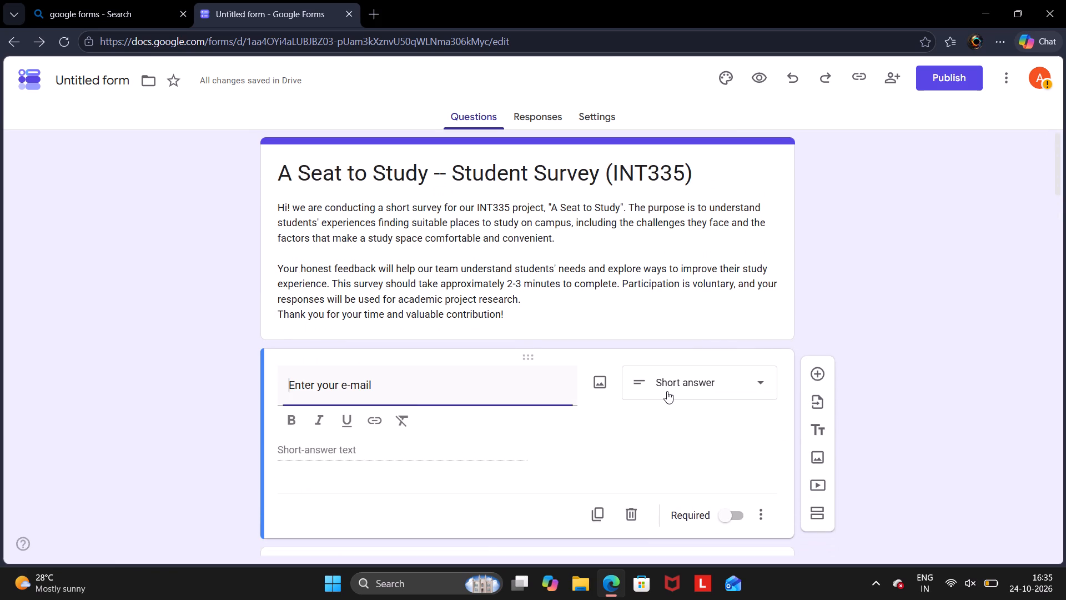
left_click(722, 317)
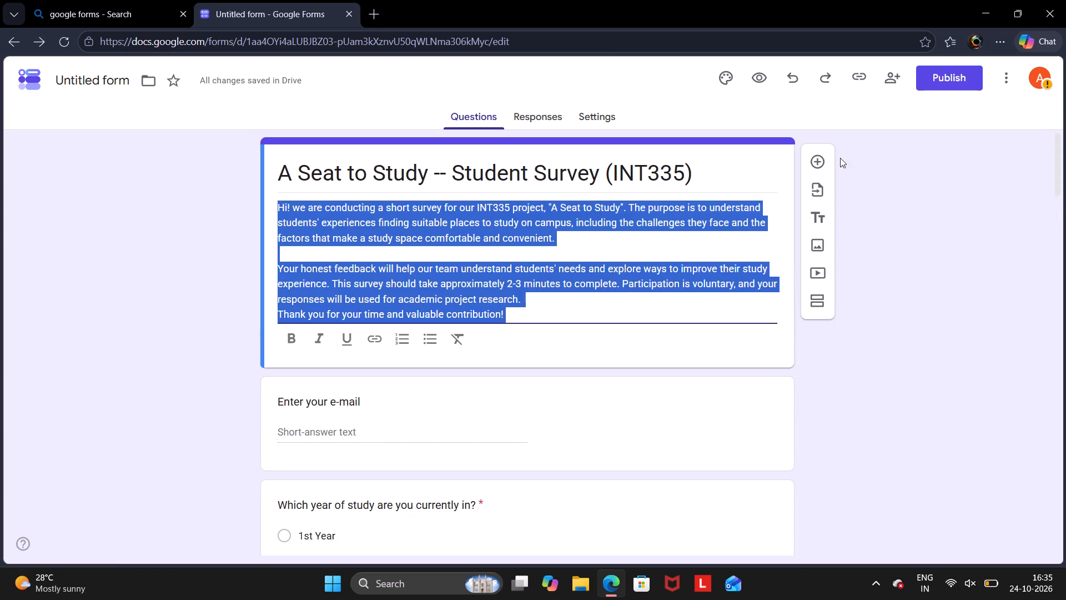
left_click(818, 162)
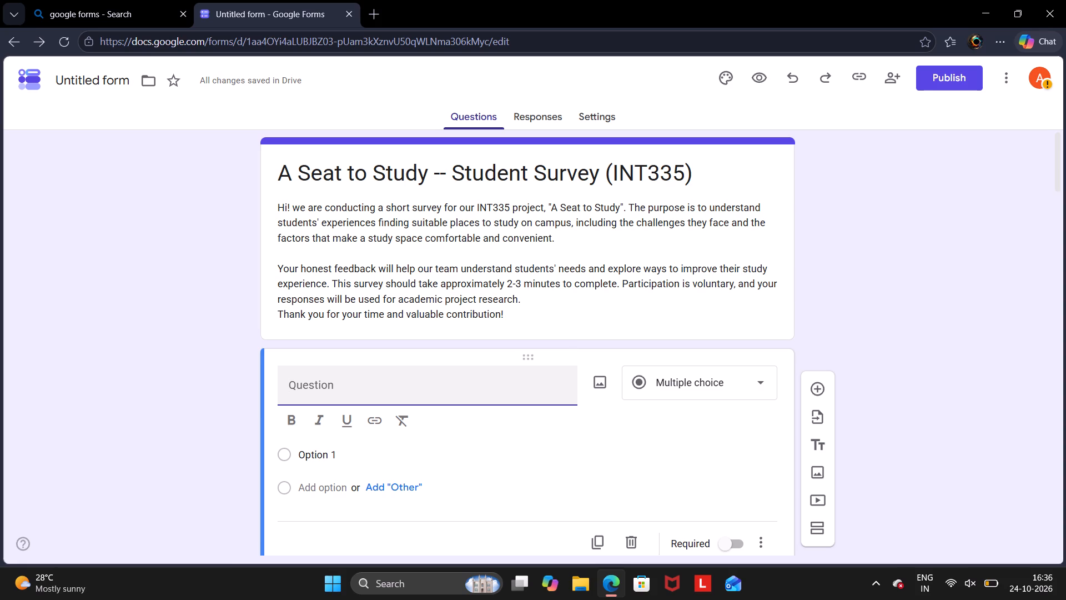
type("Enter")
key("space")
type("your")
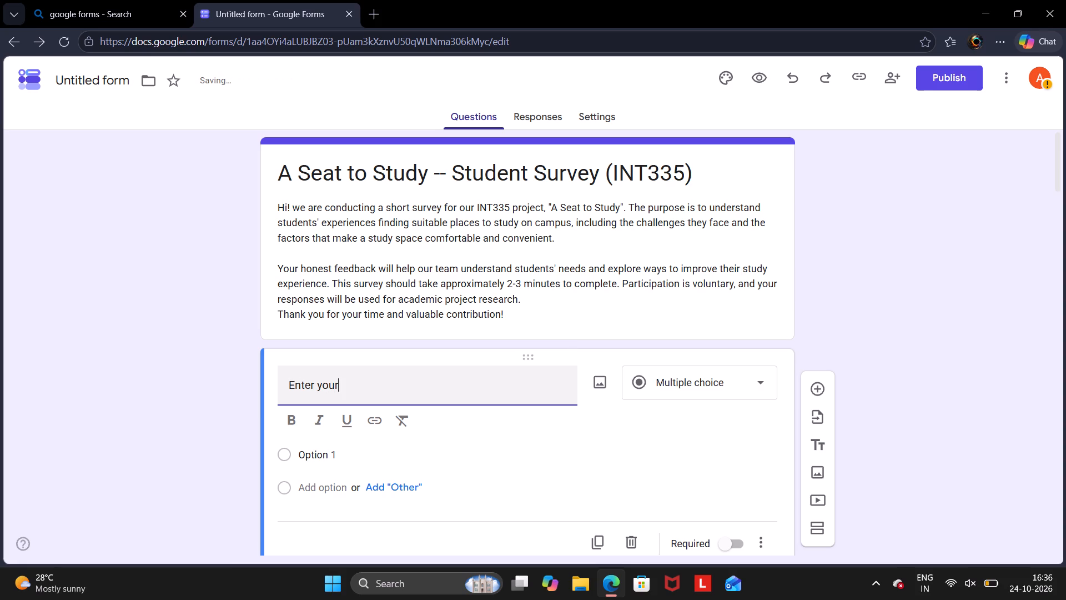
key("space")
type("name")
key("space")
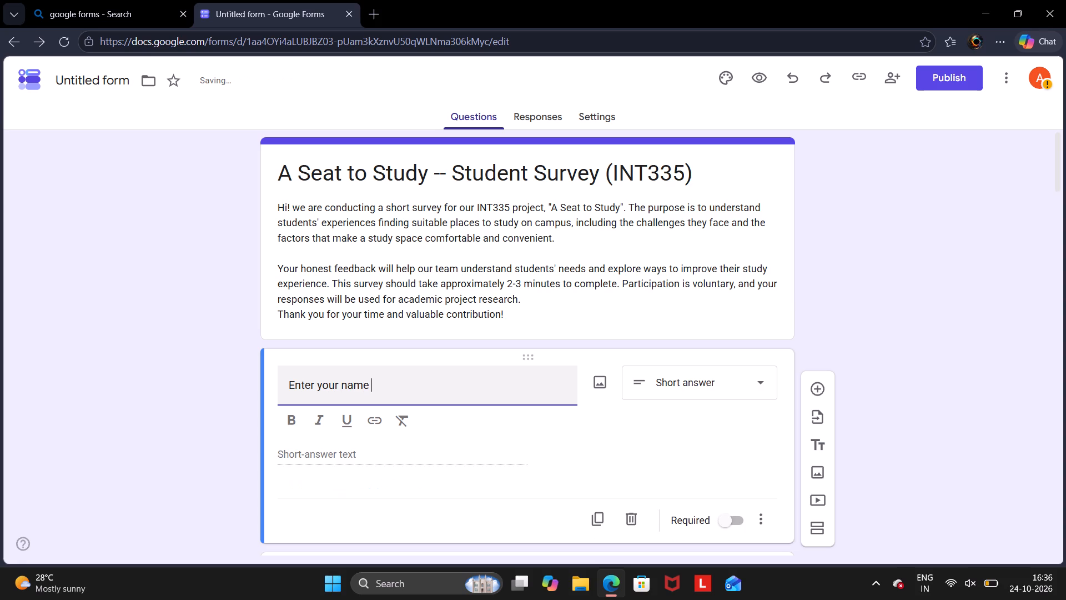
key("BackSpace")
key("BackSpace")
key("BackSpace")
key("BackSpace")
key("BackSpace")
type("Name")
key("space")
key("BackSpace")
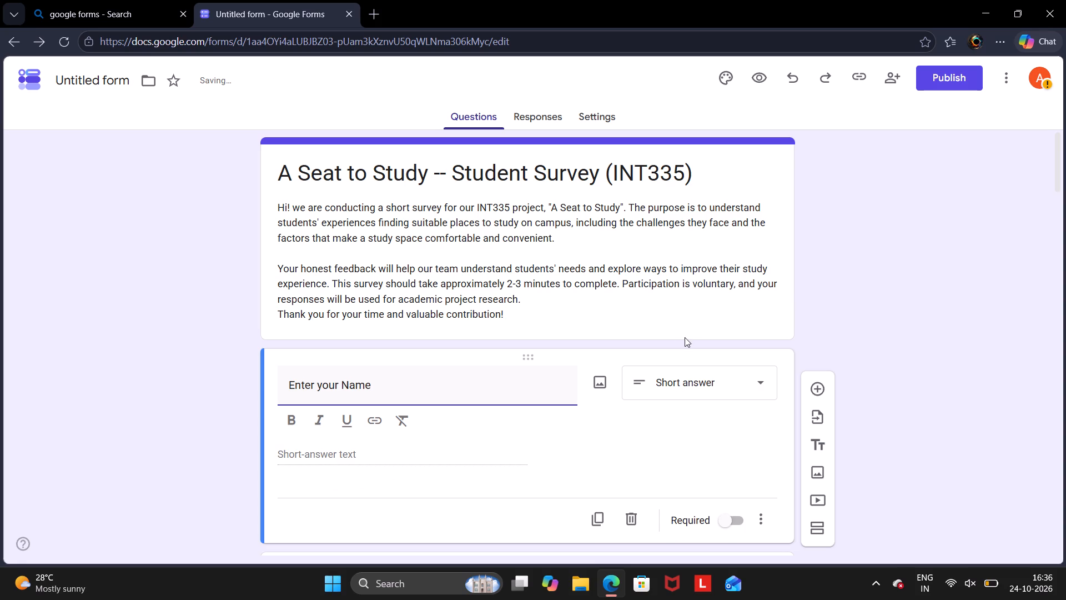
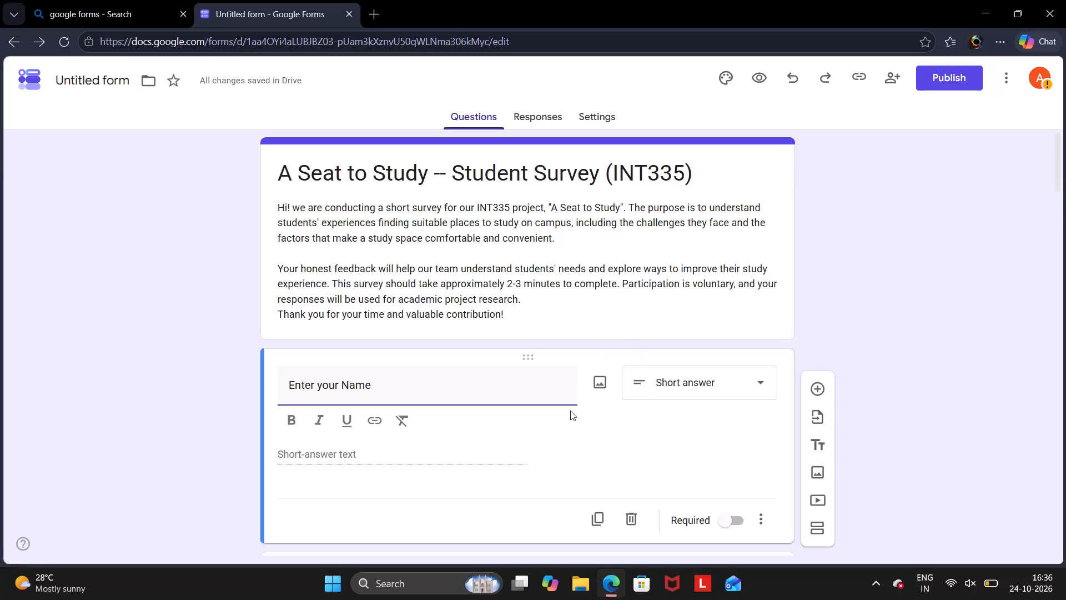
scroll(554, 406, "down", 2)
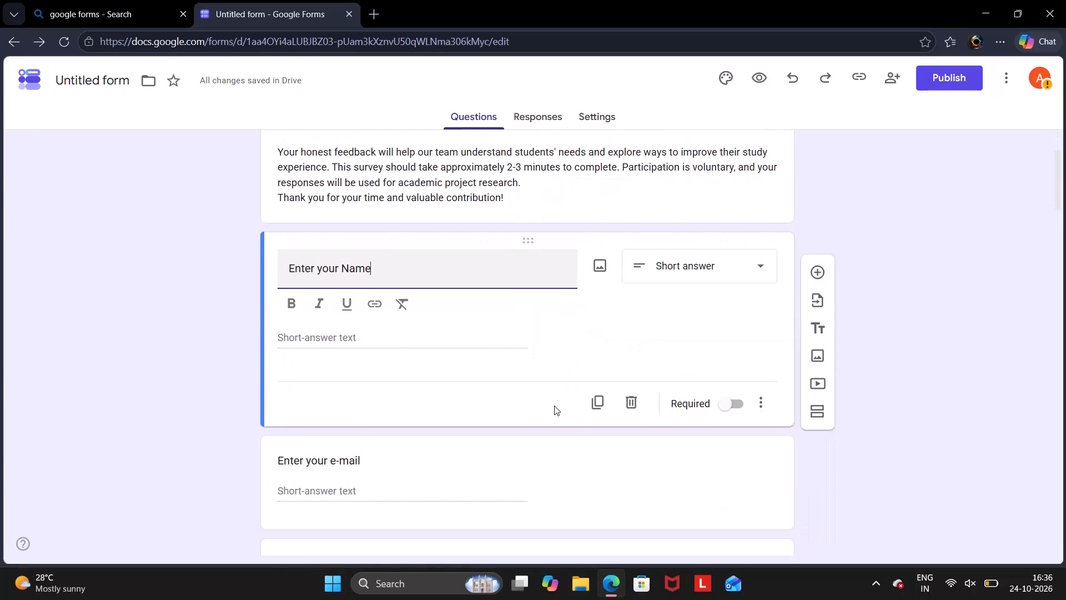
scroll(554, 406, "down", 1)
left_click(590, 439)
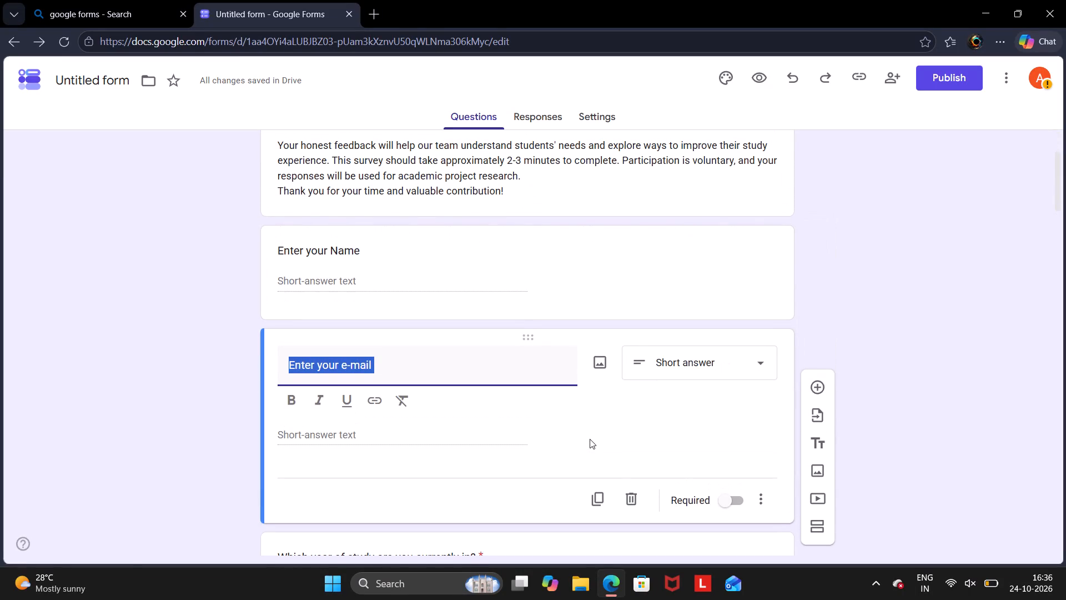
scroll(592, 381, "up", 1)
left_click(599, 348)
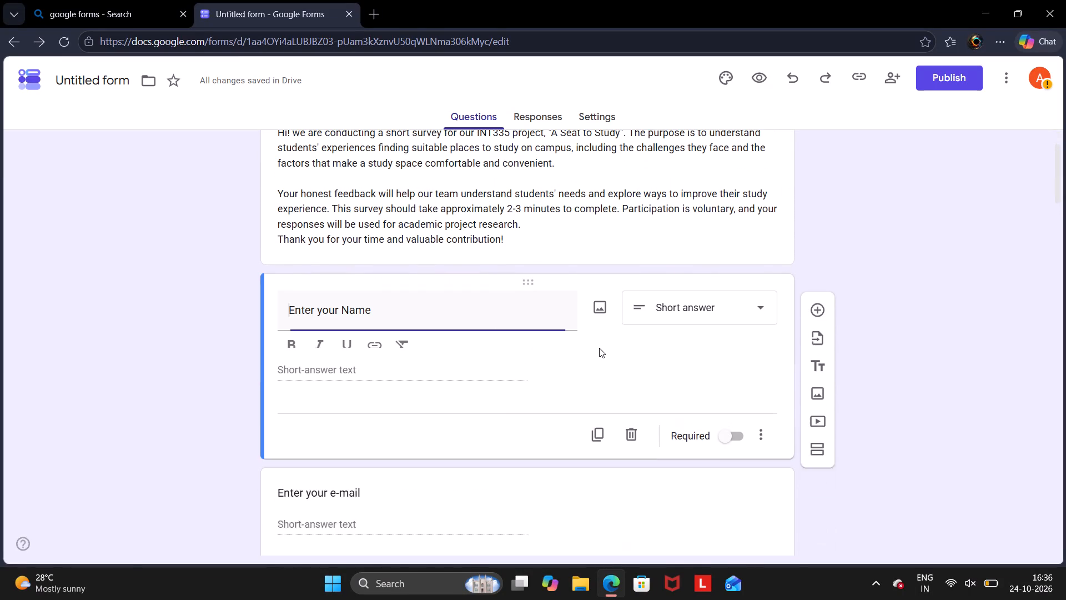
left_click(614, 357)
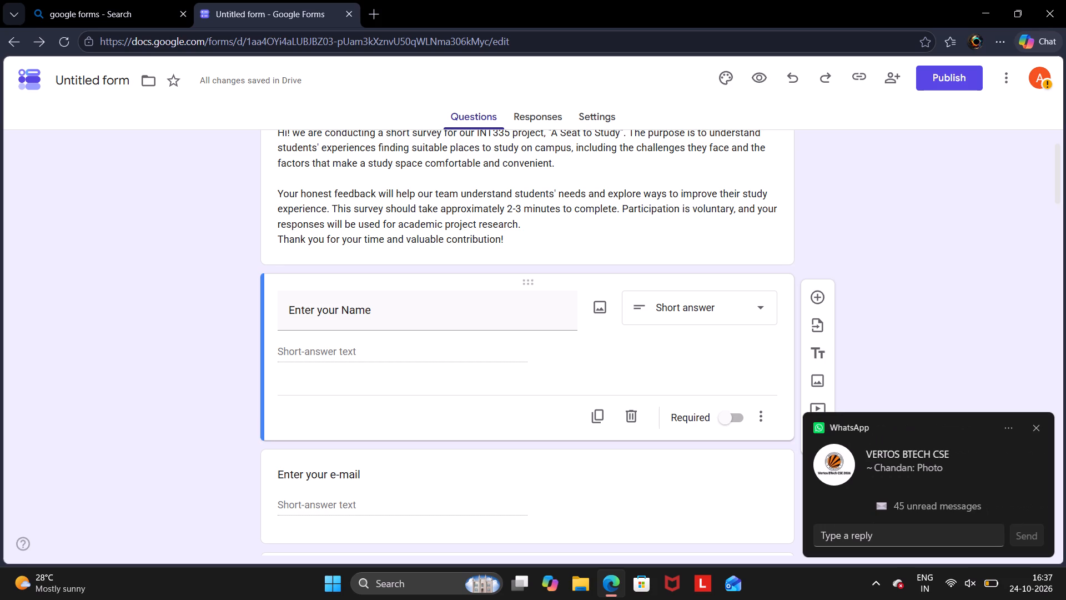
Make the question "What do you usually do when your preferred study area is full?" required.
scroll(527, 224, "down", 5)
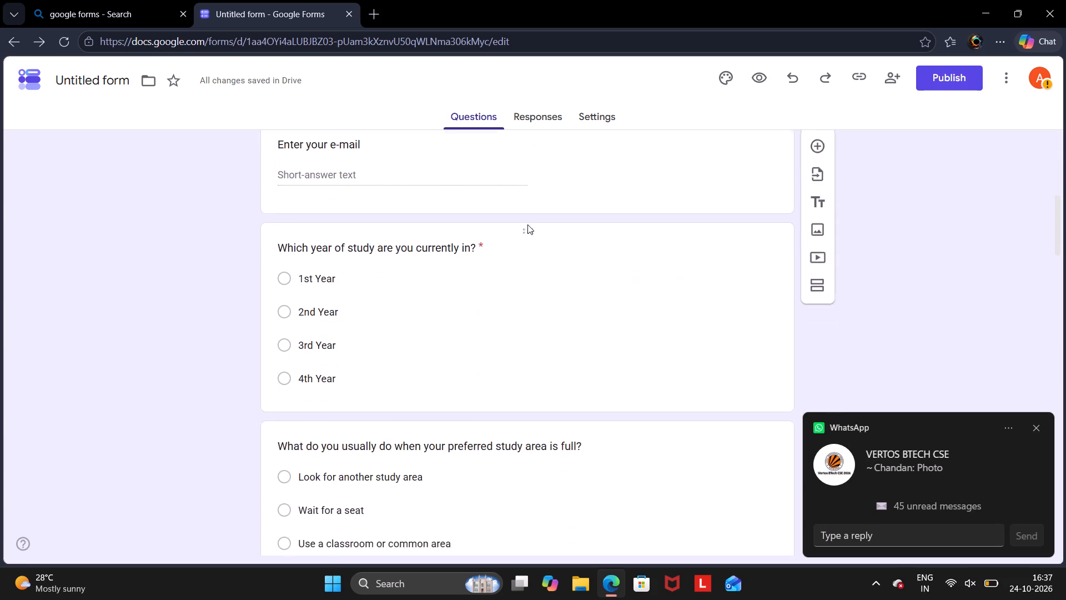
scroll(527, 224, "down", 2)
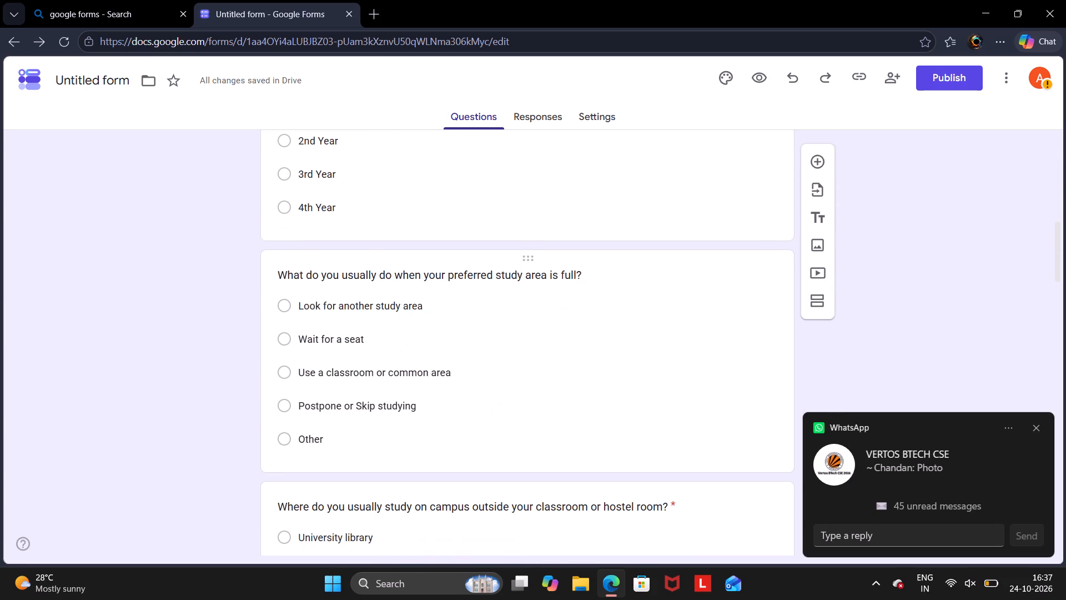
left_click(635, 268)
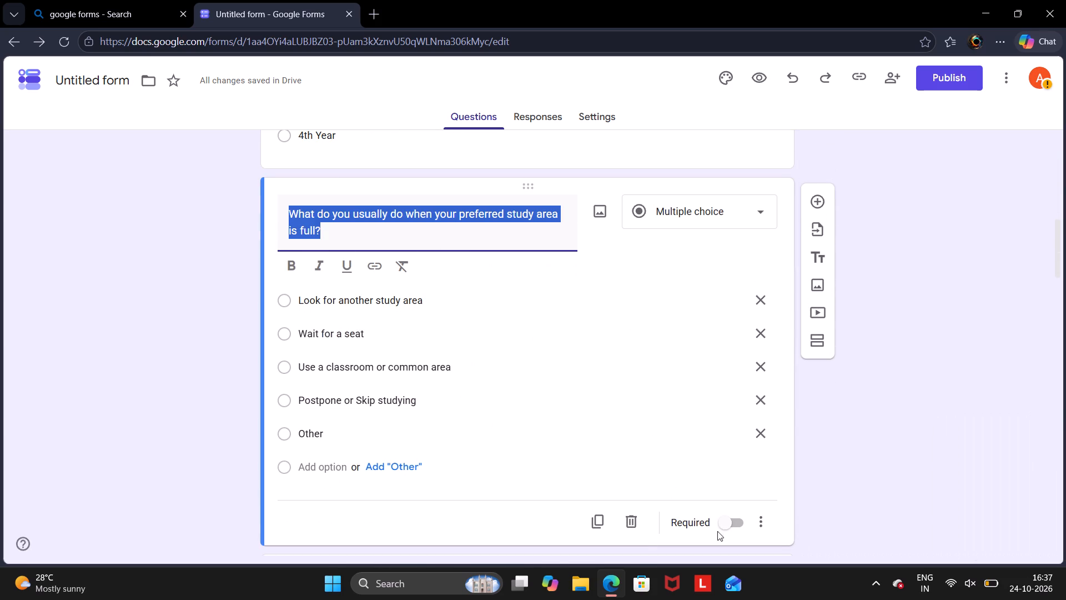
left_click(731, 520)
left_click(630, 393)
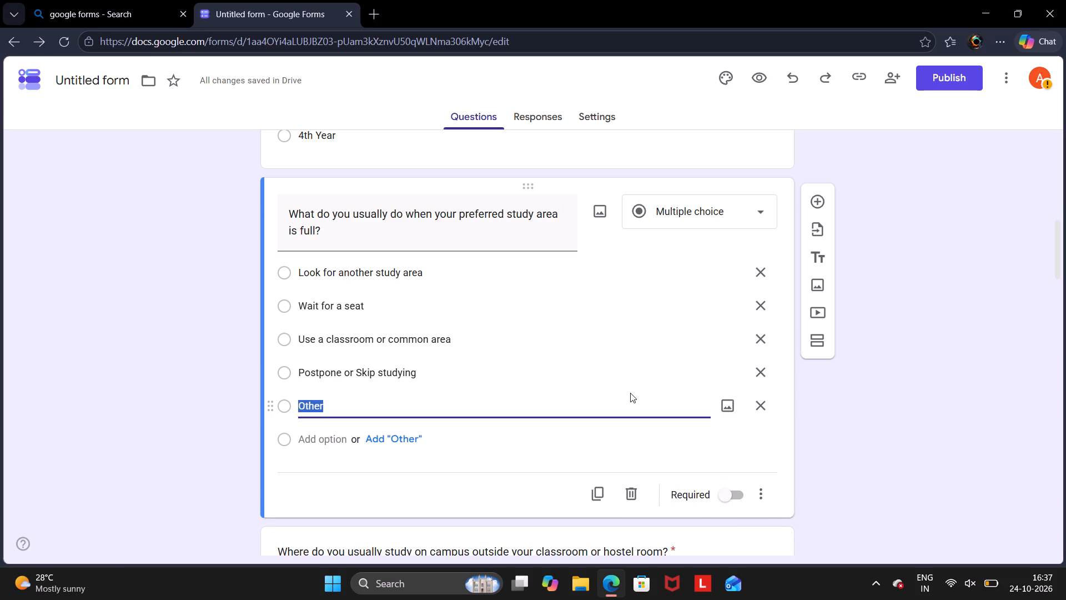
left_click(738, 491)
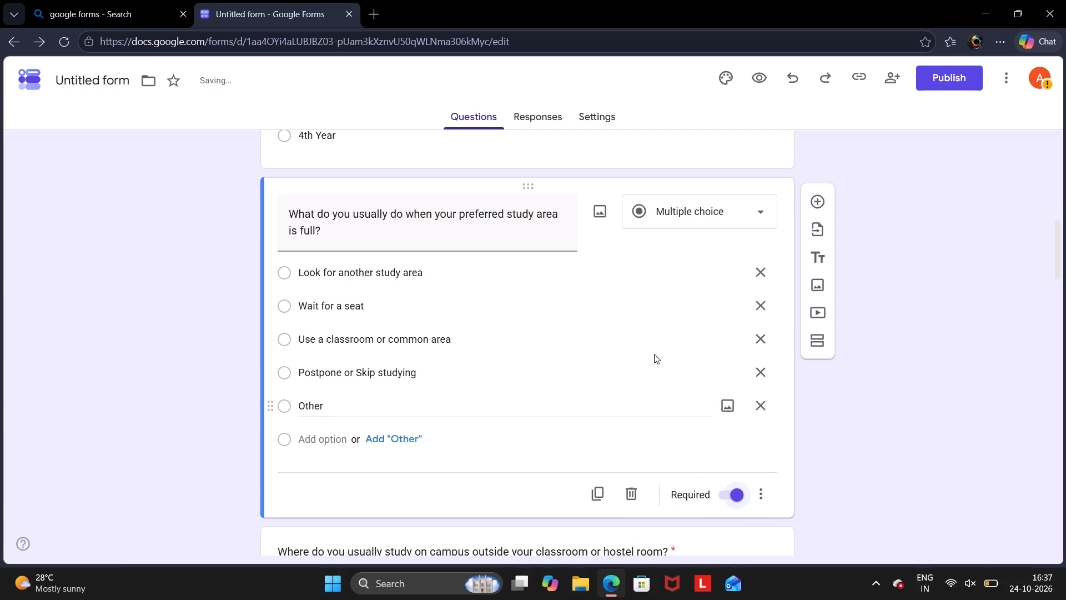
Move the question about what students do when their preferred study area is full directly below the "How often do you have difficulty" question.
left_click(581, 183)
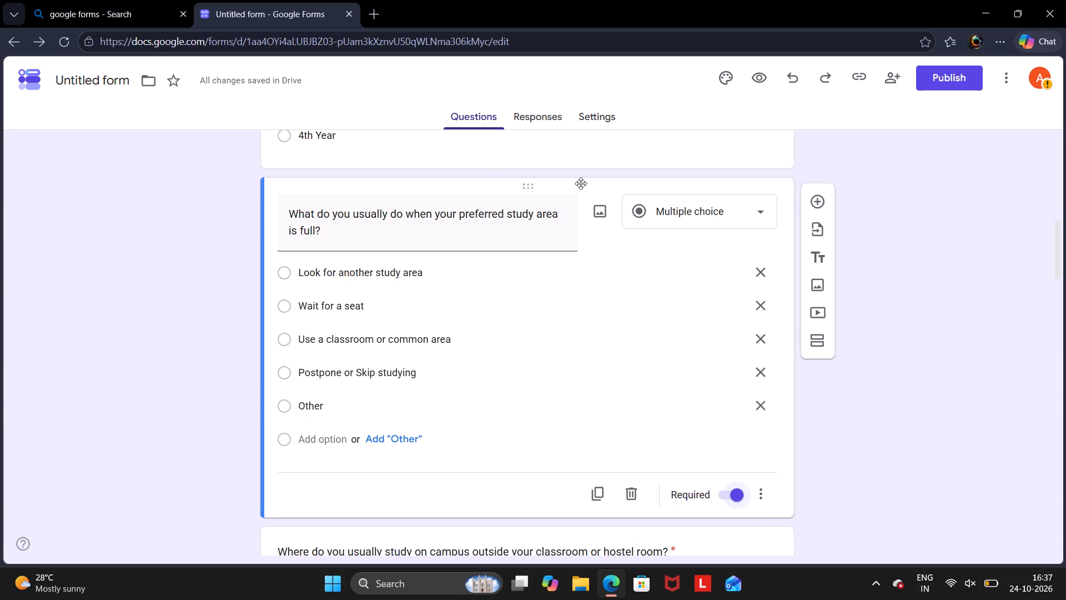
left_click_drag(581, 183, 579, 238)
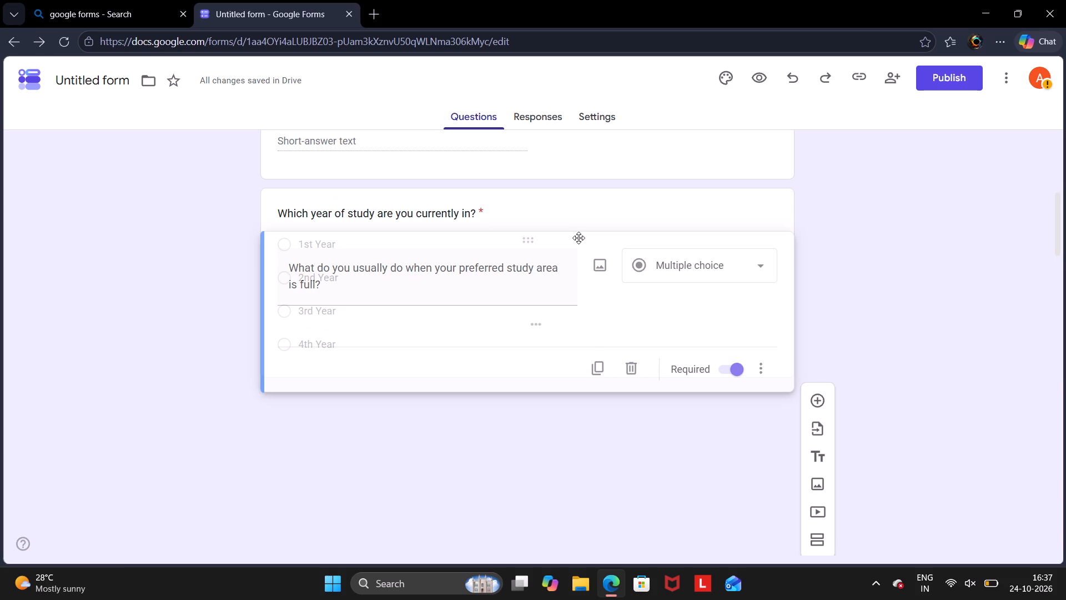
left_click_drag(579, 238, 592, 358)
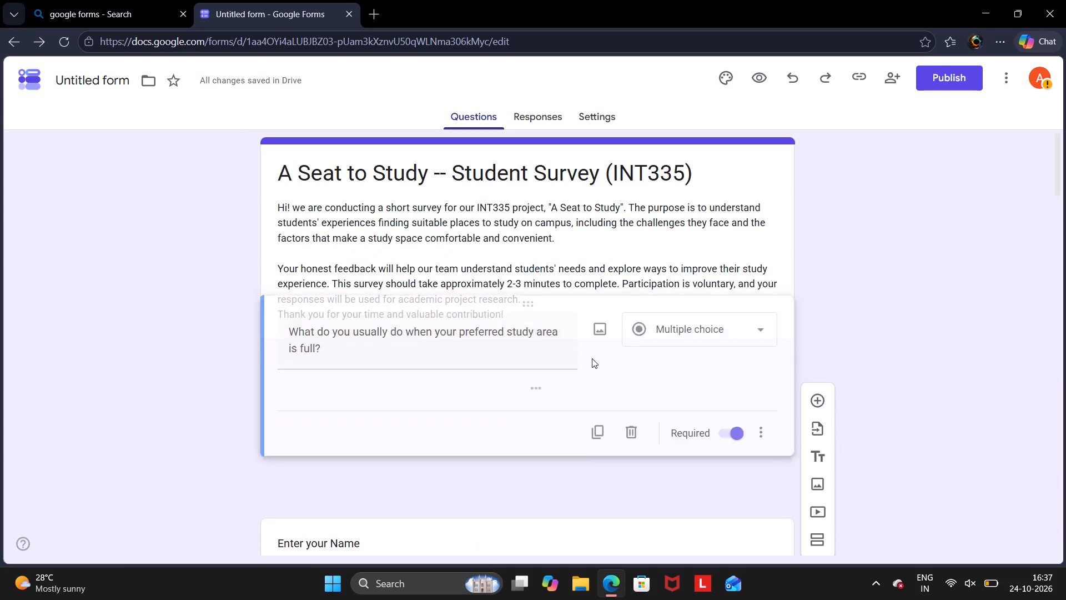
left_click_drag(592, 358, 612, 518)
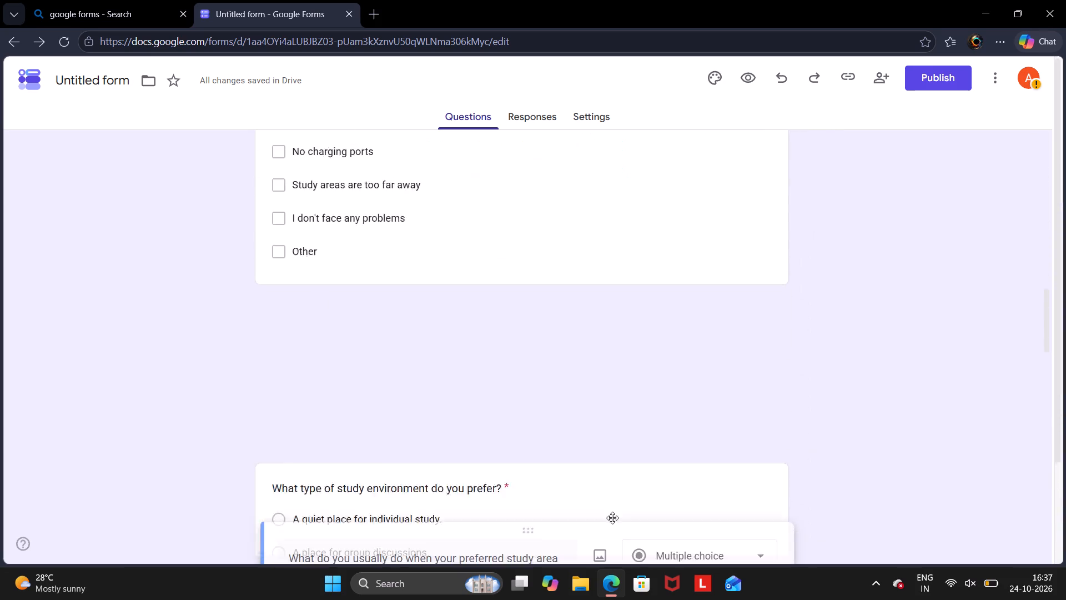
left_click_drag(612, 518, 621, 152)
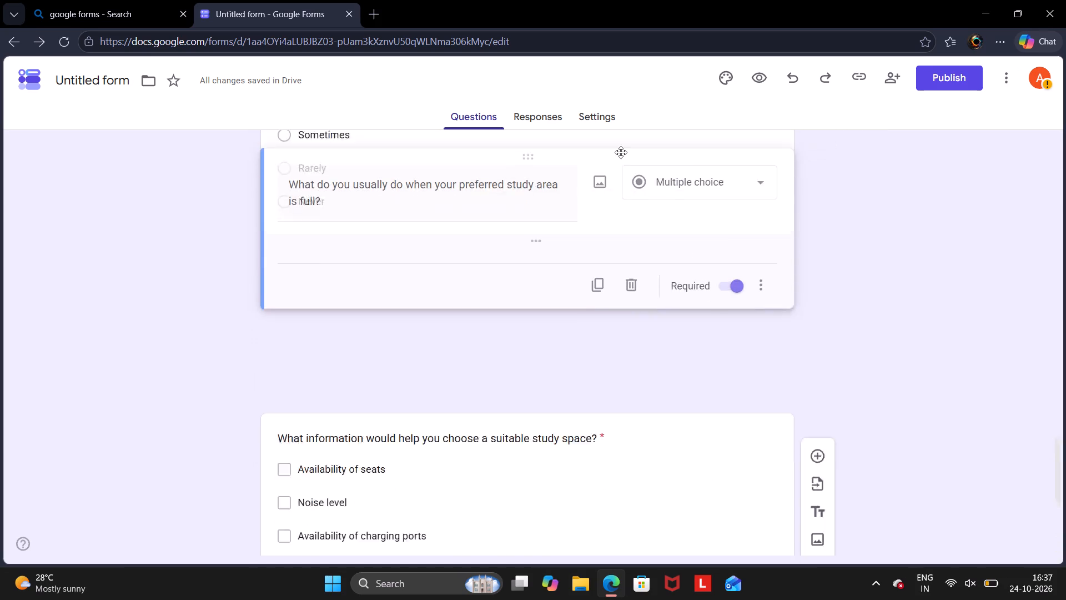
left_click_drag(621, 152, 610, 356)
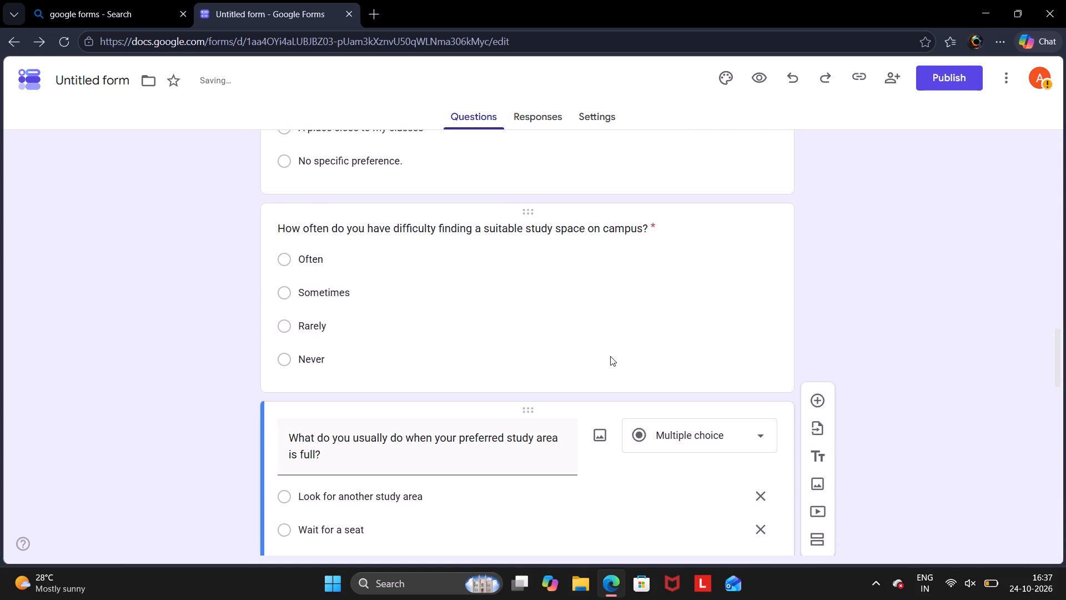
Review the order of the survey questions from the name field through the preferred study environment question.
scroll(586, 299, "up", 1)
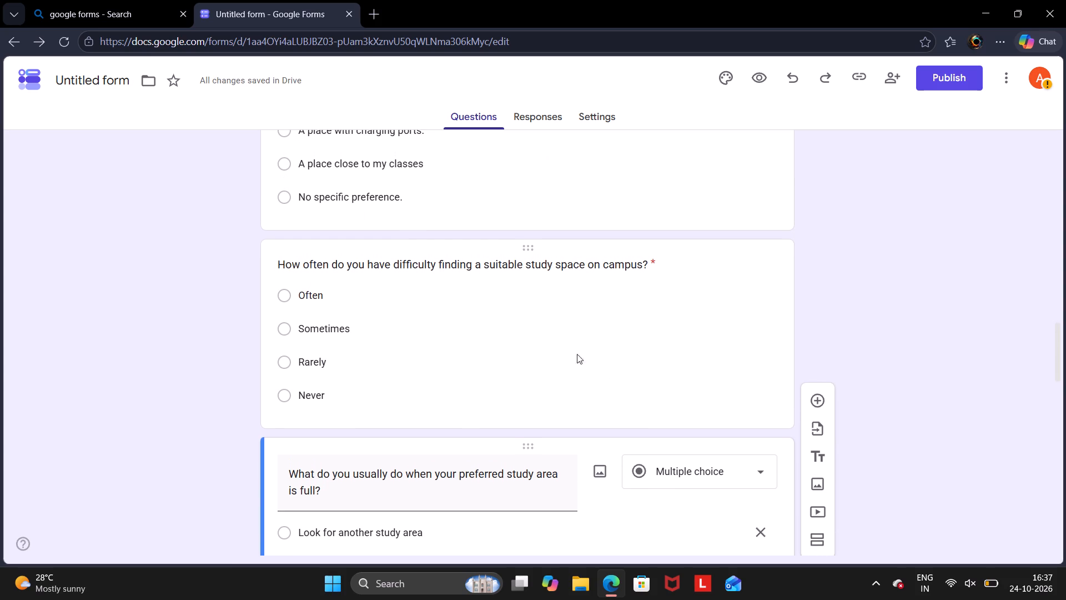
scroll(563, 384, "up", 6)
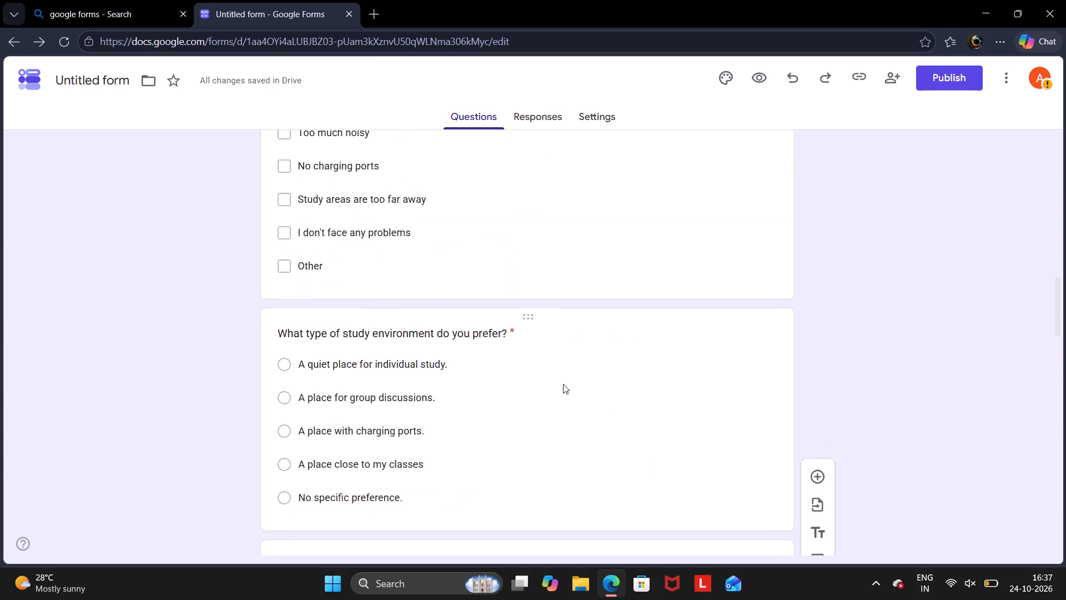
scroll(563, 384, "up", 8)
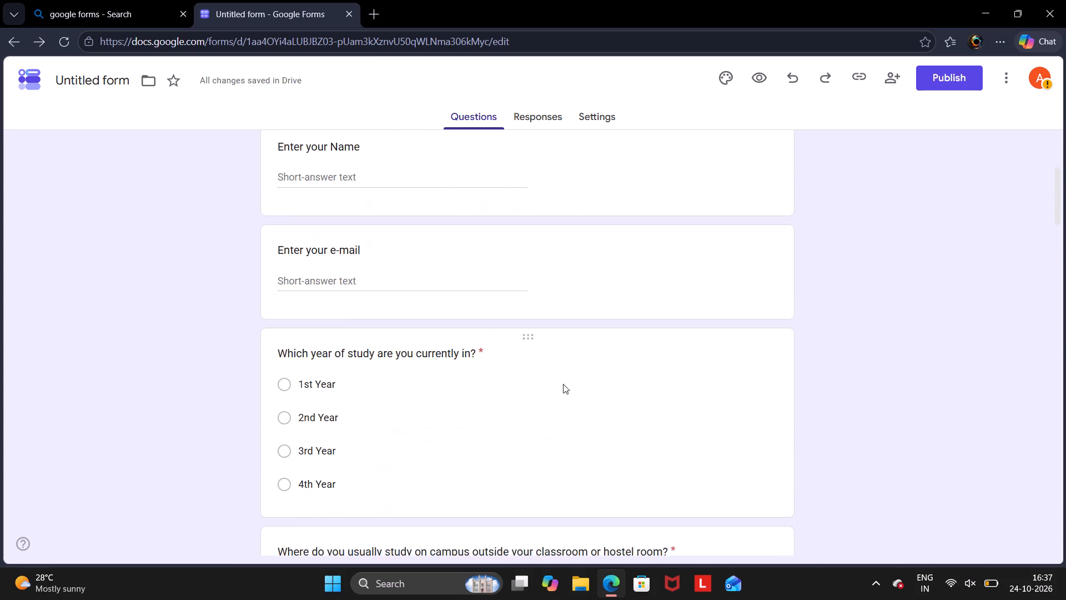
scroll(563, 384, "down", 1)
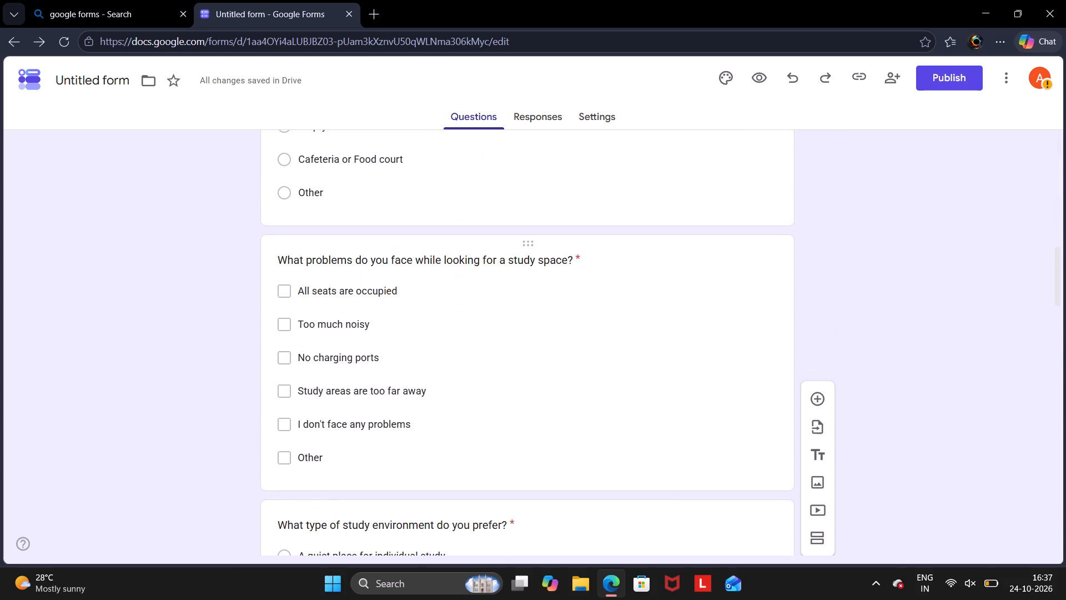
scroll(563, 384, "up", 6)
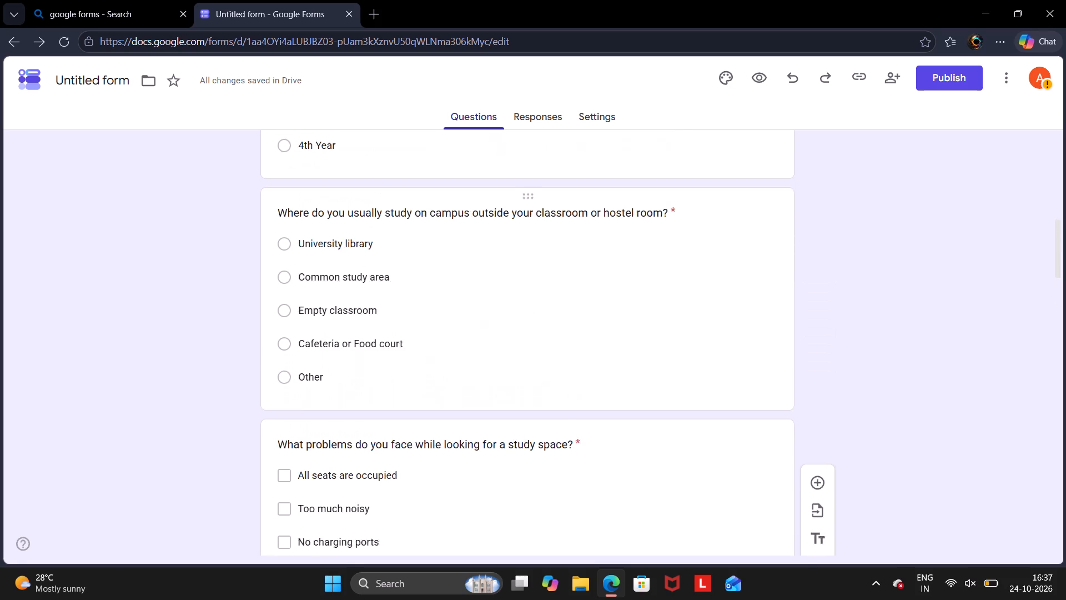
scroll(563, 384, "up", 2)
scroll(563, 384, "down", 5)
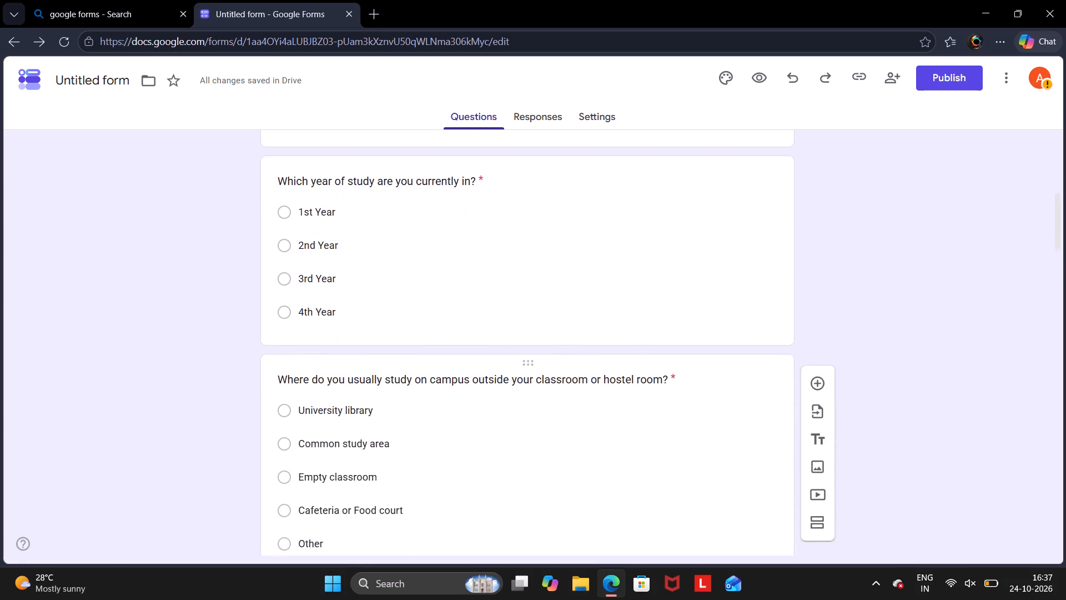
scroll(563, 384, "down", 5)
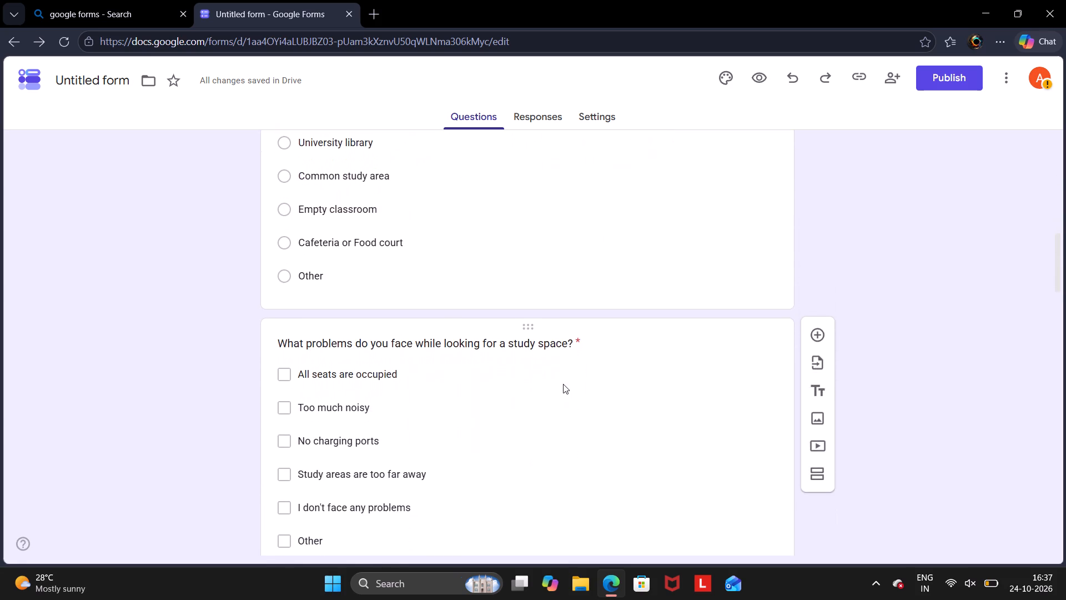
scroll(563, 384, "down", 3)
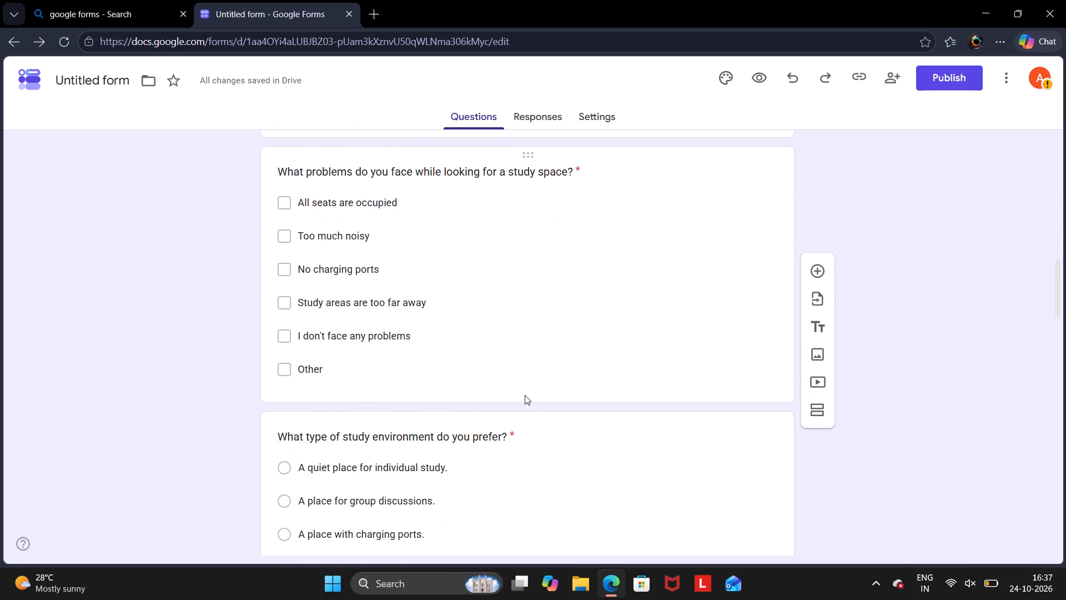
scroll(525, 395, "down", 3)
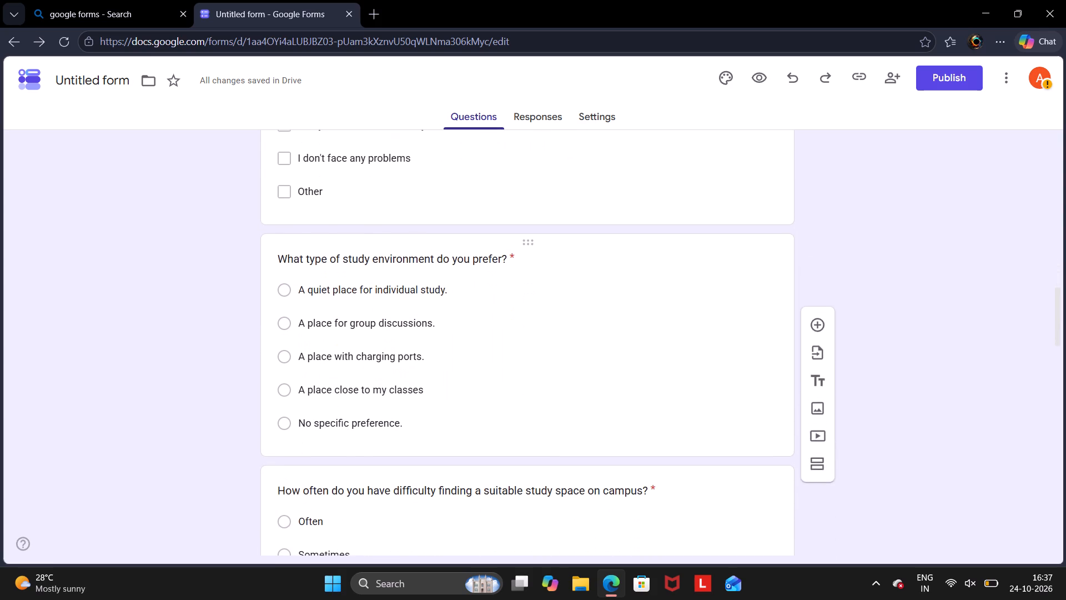
scroll(525, 395, "down", 3)
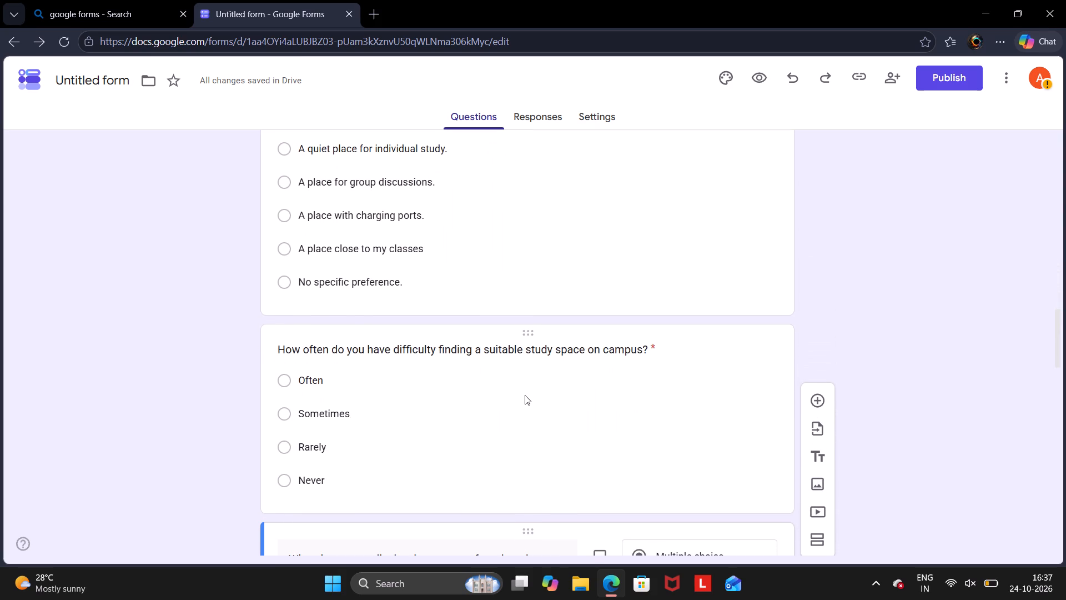
scroll(525, 395, "up", 4)
scroll(525, 395, "down", 1)
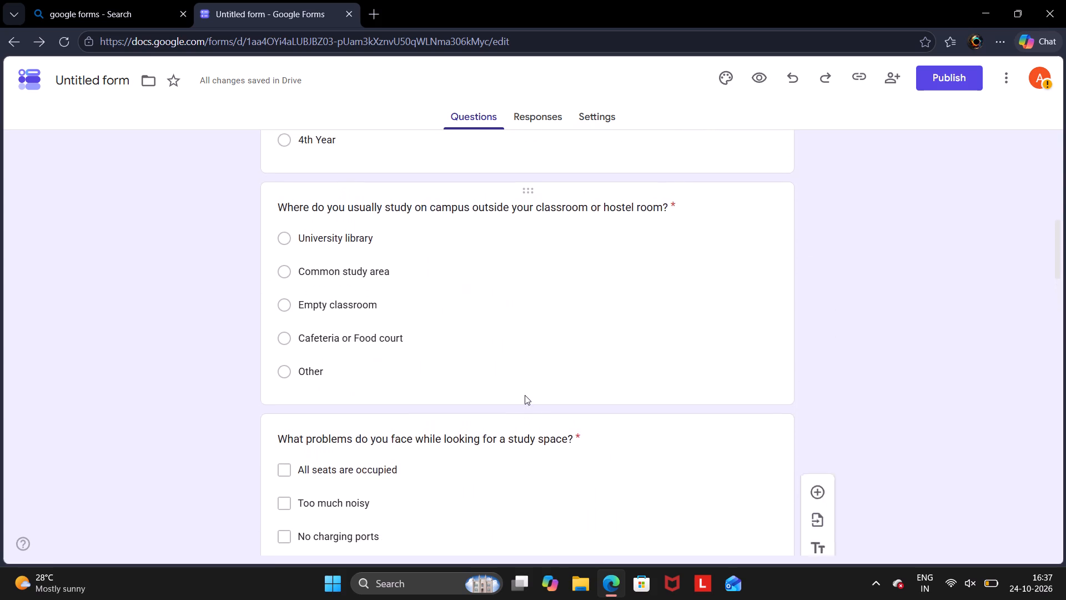
scroll(525, 395, "down", 1)
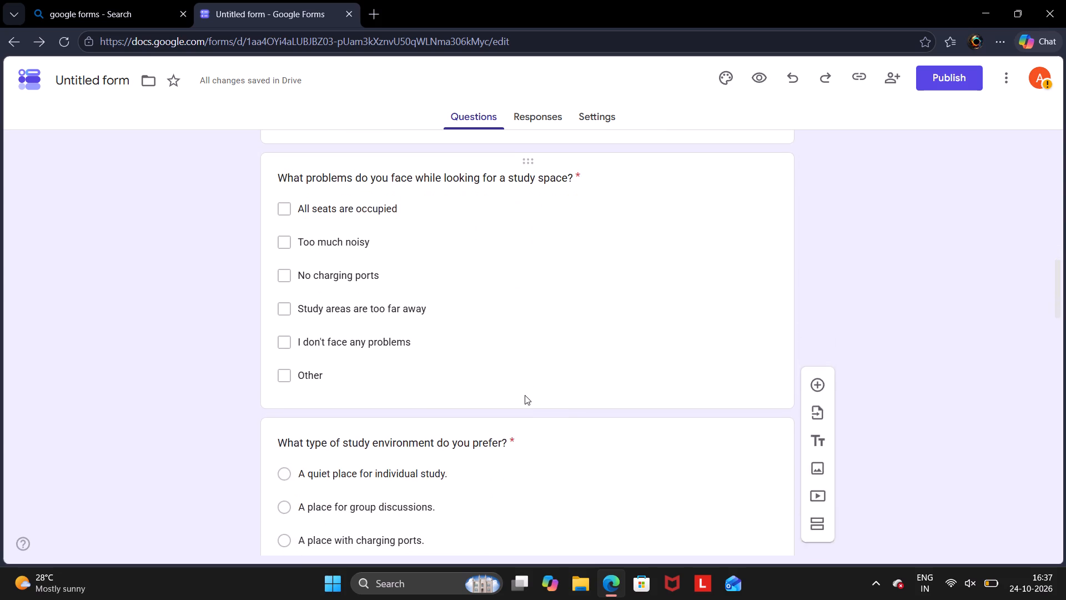
scroll(525, 395, "down", 2)
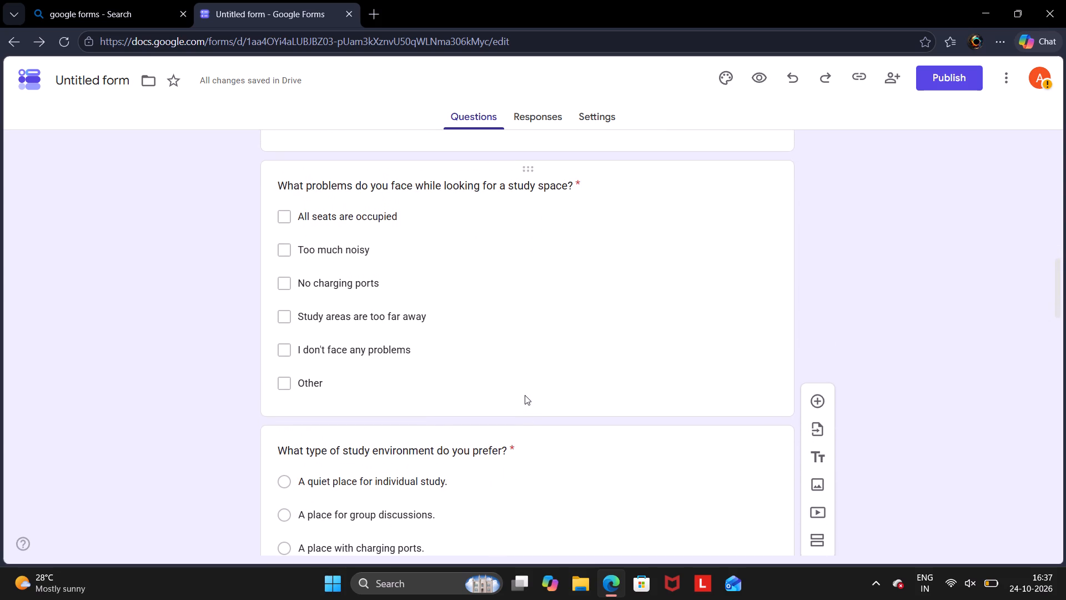
scroll(525, 395, "down", 1)
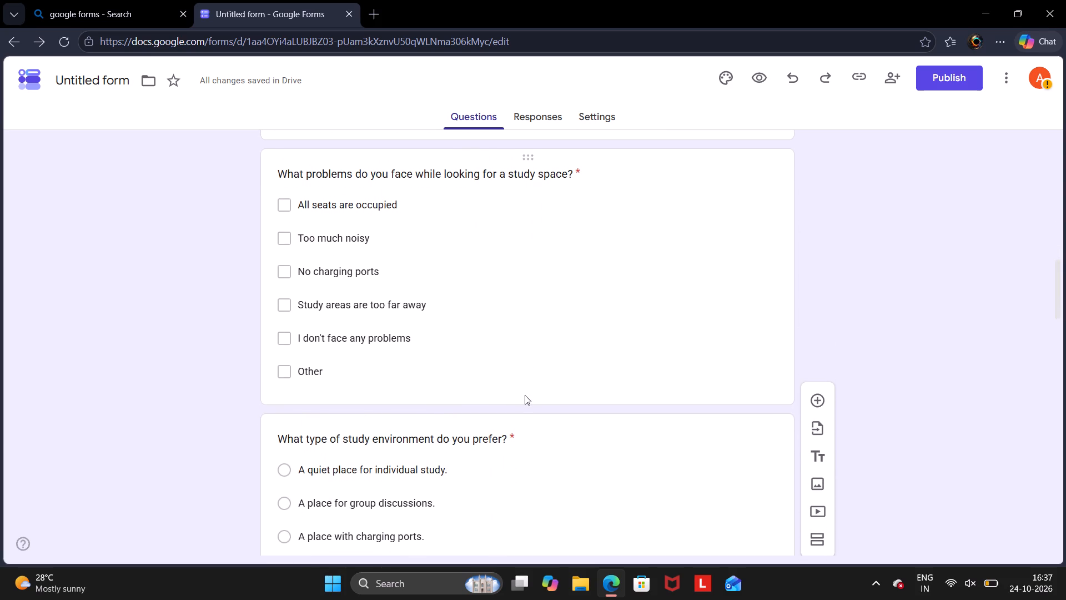
scroll(525, 395, "down", 2)
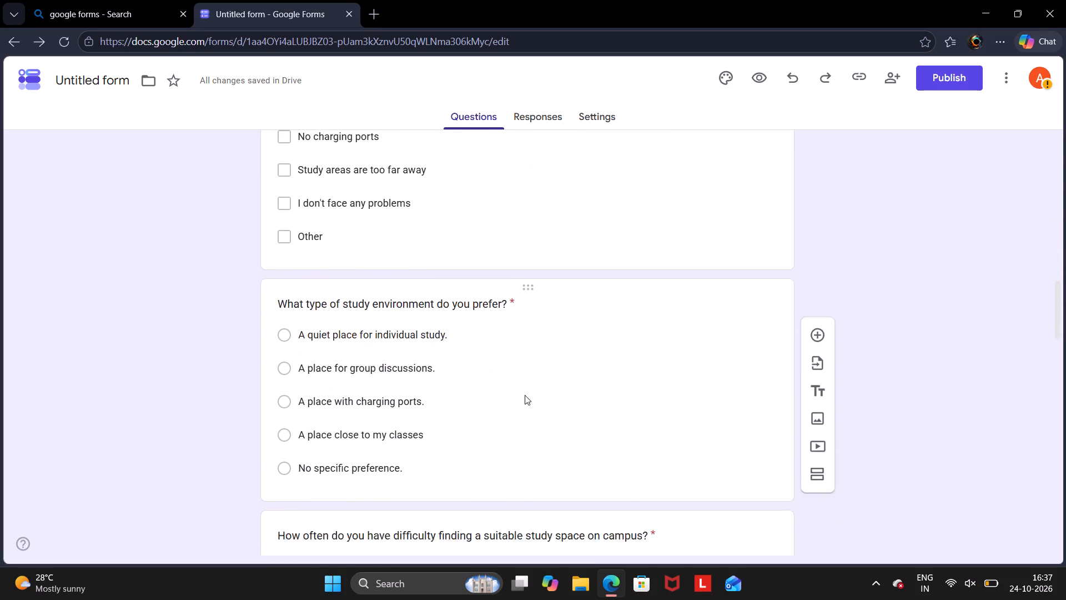
Move the "How often do you have difficulty finding a suitable study space on campus?" question between the problems faced and preferred study environment questions.
scroll(525, 395, "down", 2)
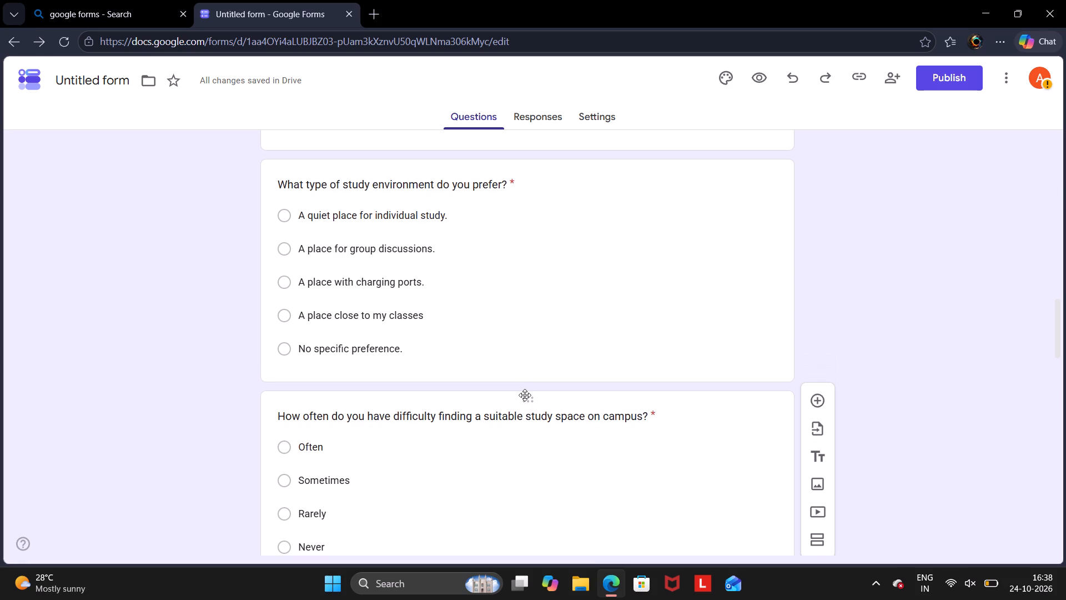
left_click_drag(535, 403, 515, 348)
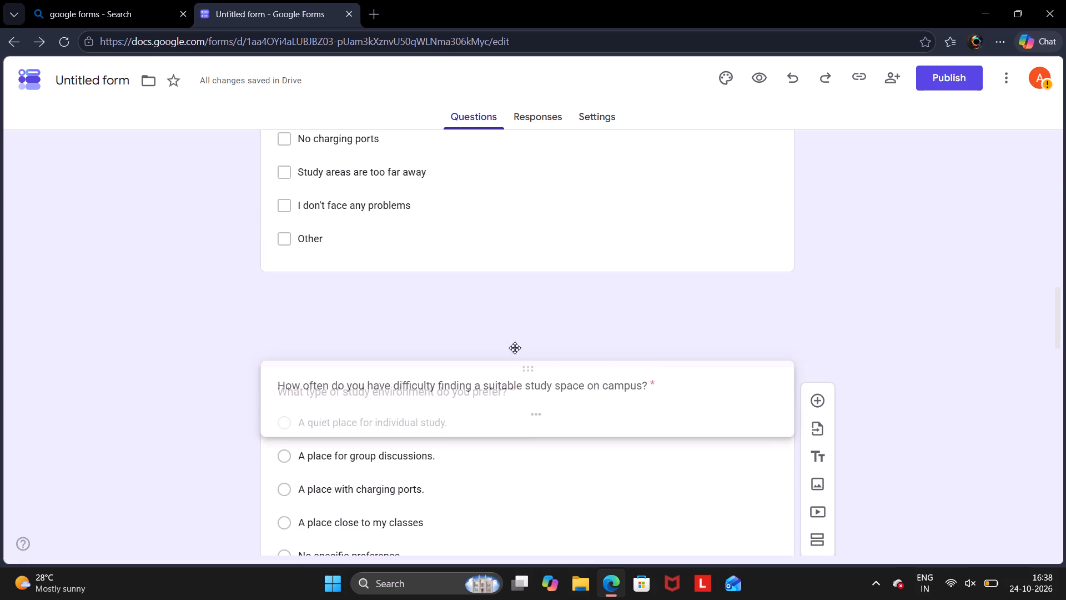
left_click_drag(515, 348, 517, 339)
Move the "When do you usually face the most difficulty finding a study space?" question between the problems faced and "How often do you have difficulty" questions.
scroll(517, 339, "down", 3)
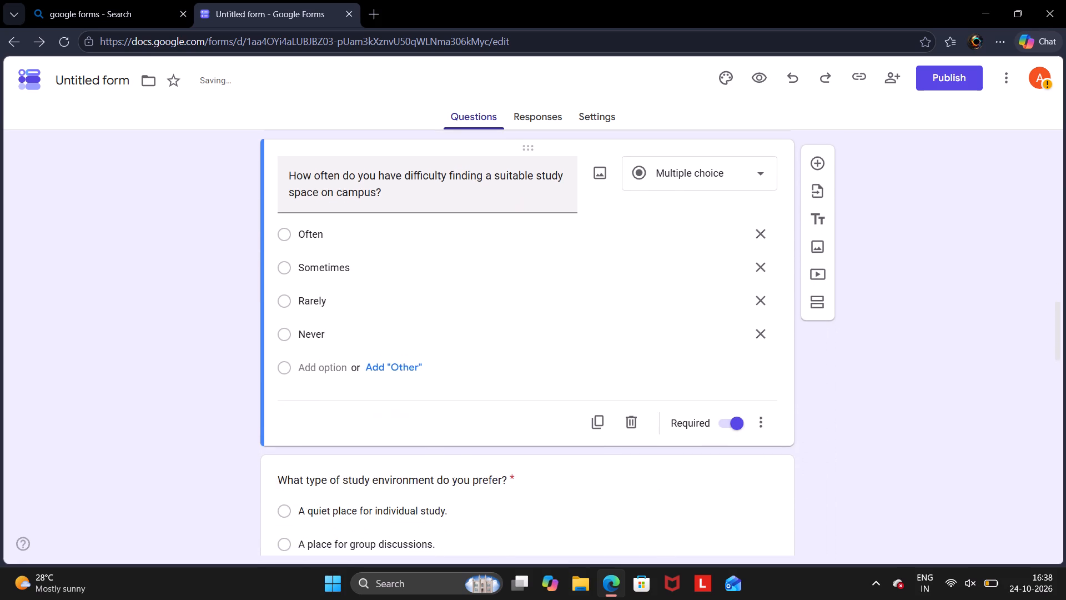
scroll(517, 339, "down", 5)
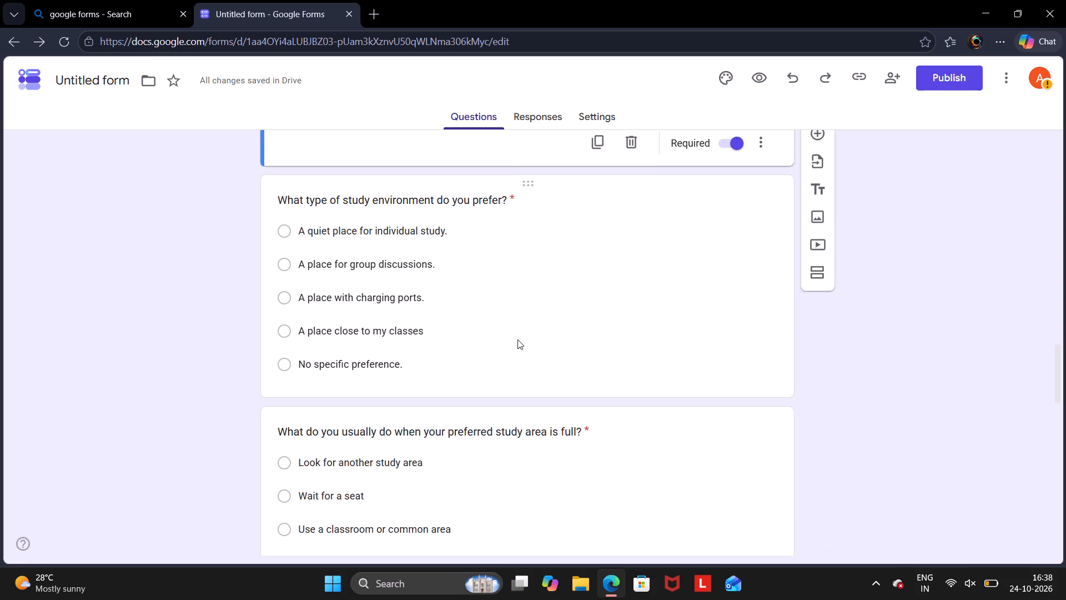
scroll(517, 339, "down", 1)
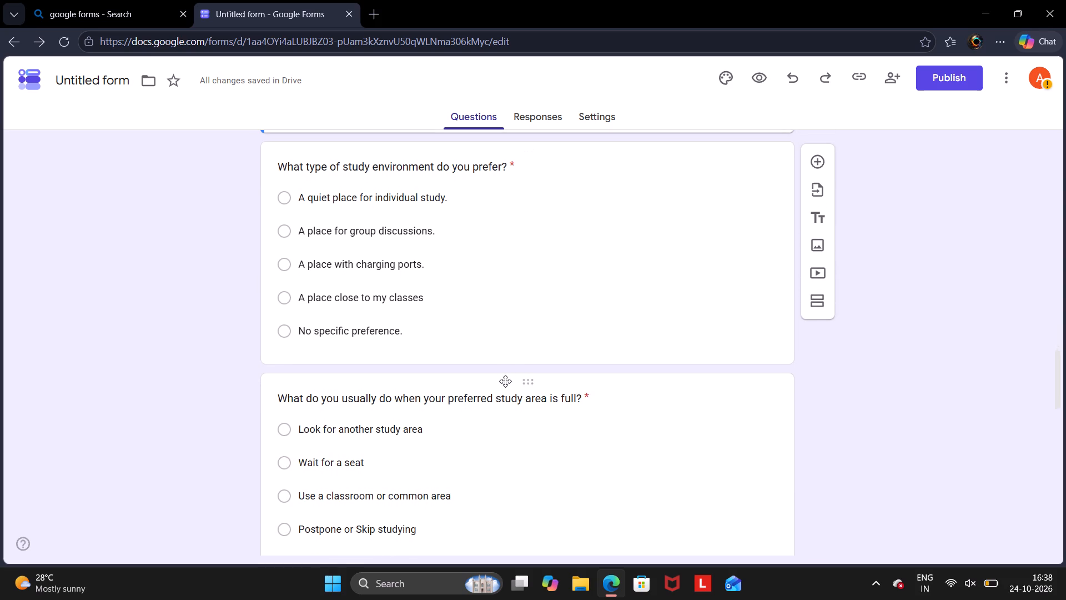
scroll(509, 379, "down", 1)
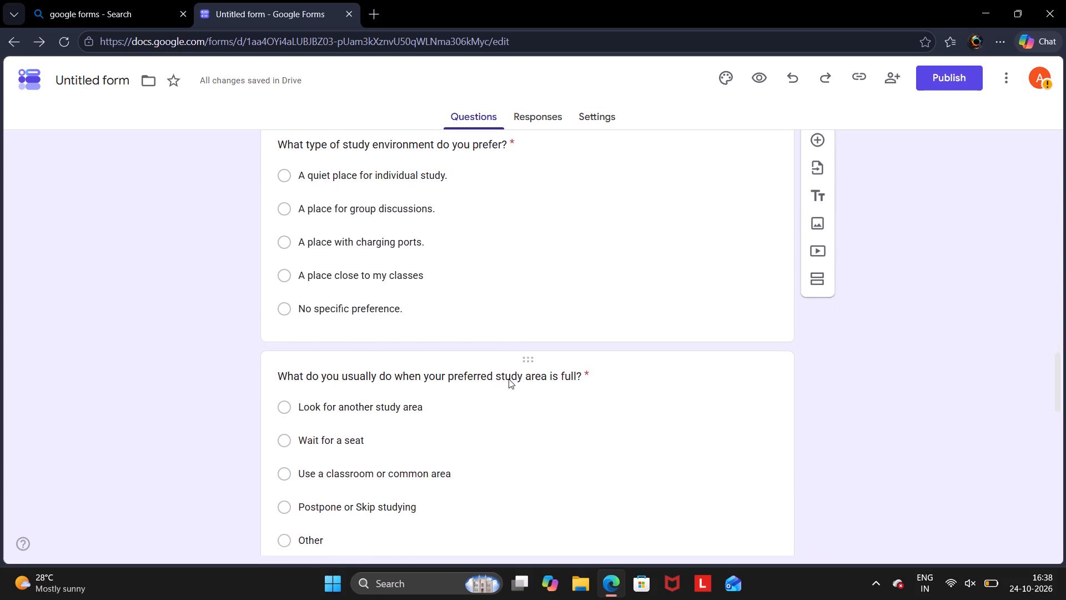
scroll(509, 379, "down", 4)
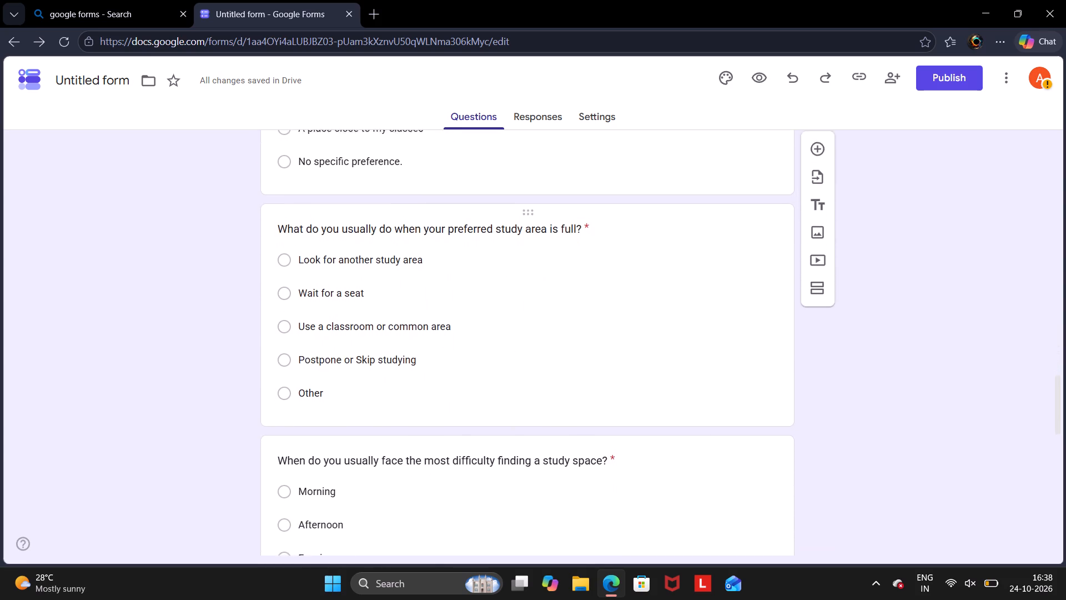
scroll(509, 379, "down", 1)
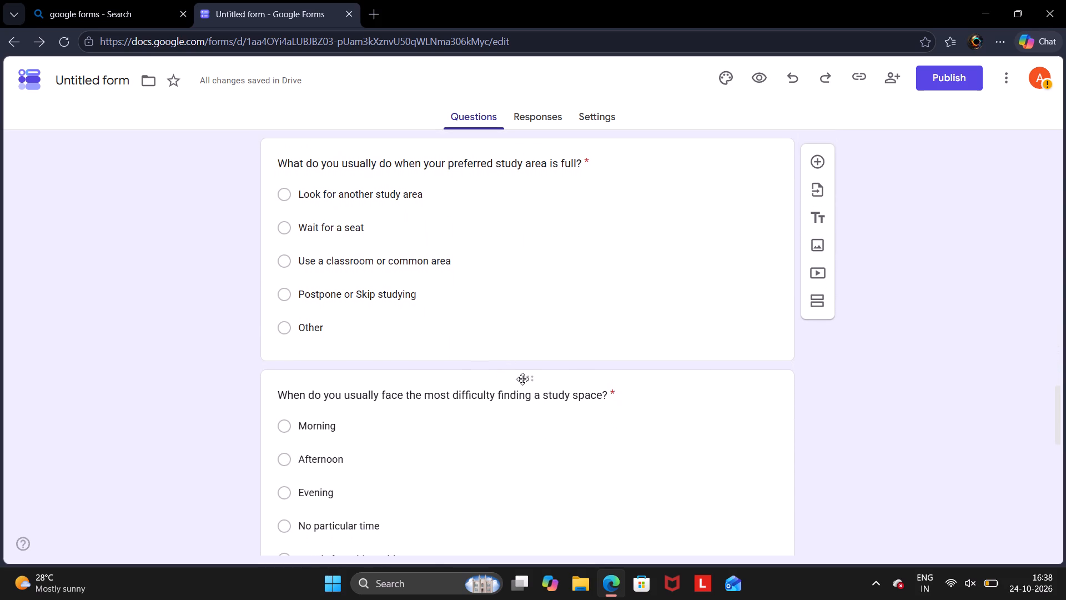
left_click_drag(526, 380, 521, 254)
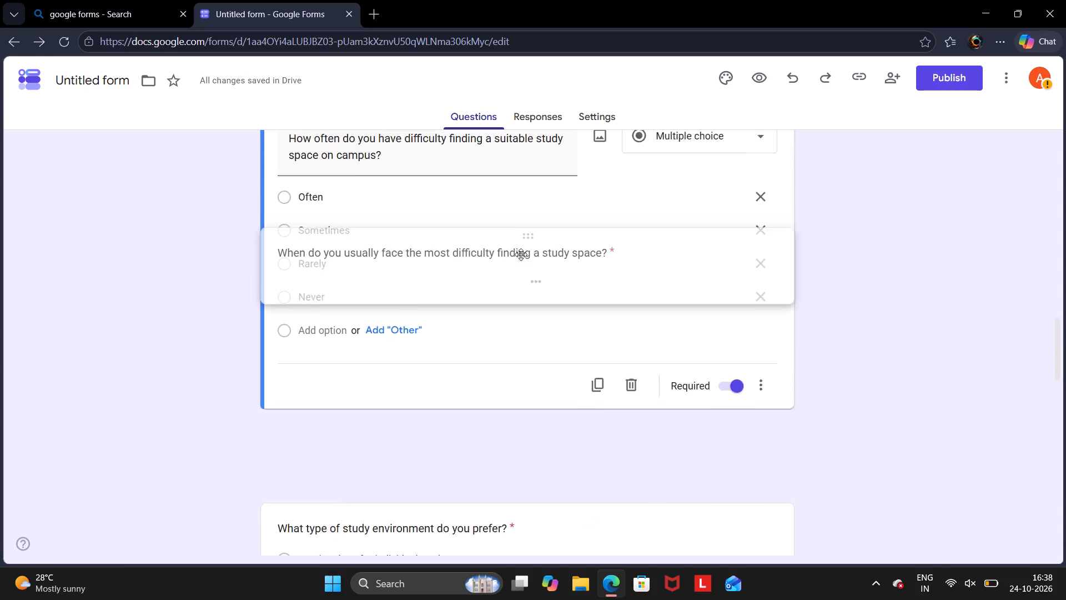
left_click_drag(521, 254, 499, 337)
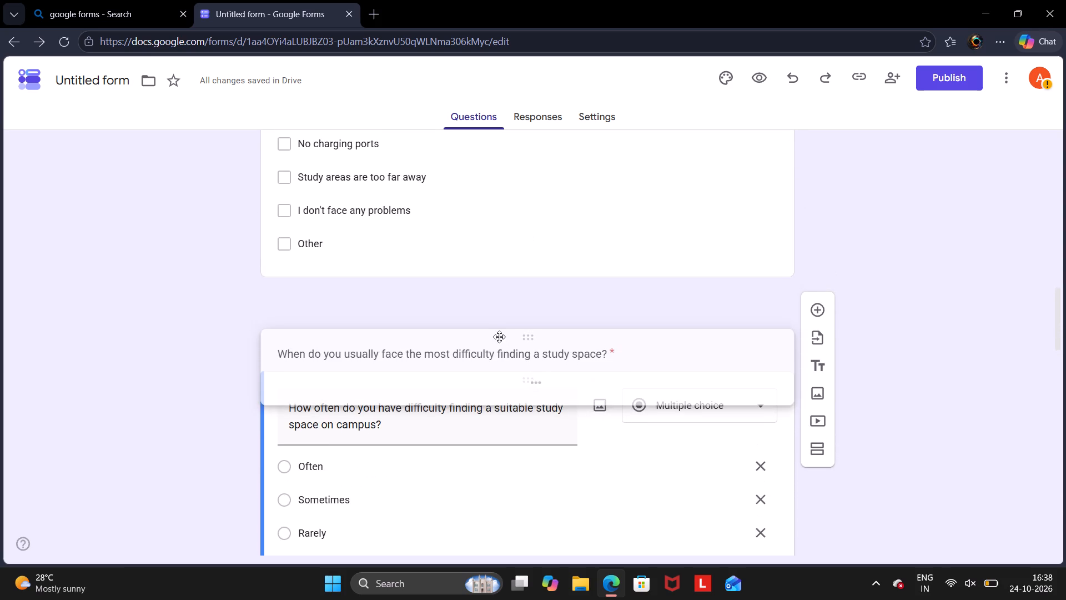
left_click_drag(499, 337, 475, 432)
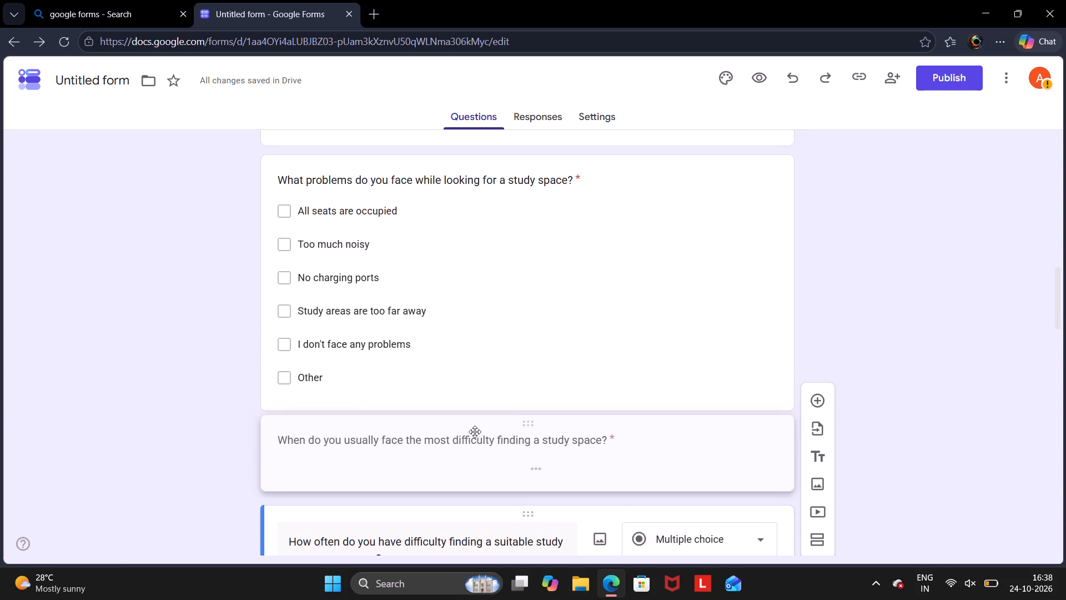
left_click_drag(475, 432, 475, 433)
Move the "Has difficulty finding a study space ever affected your study plans?" question between the "How often do you have difficulty" and preferred study environment questions.
scroll(475, 433, "down", 6)
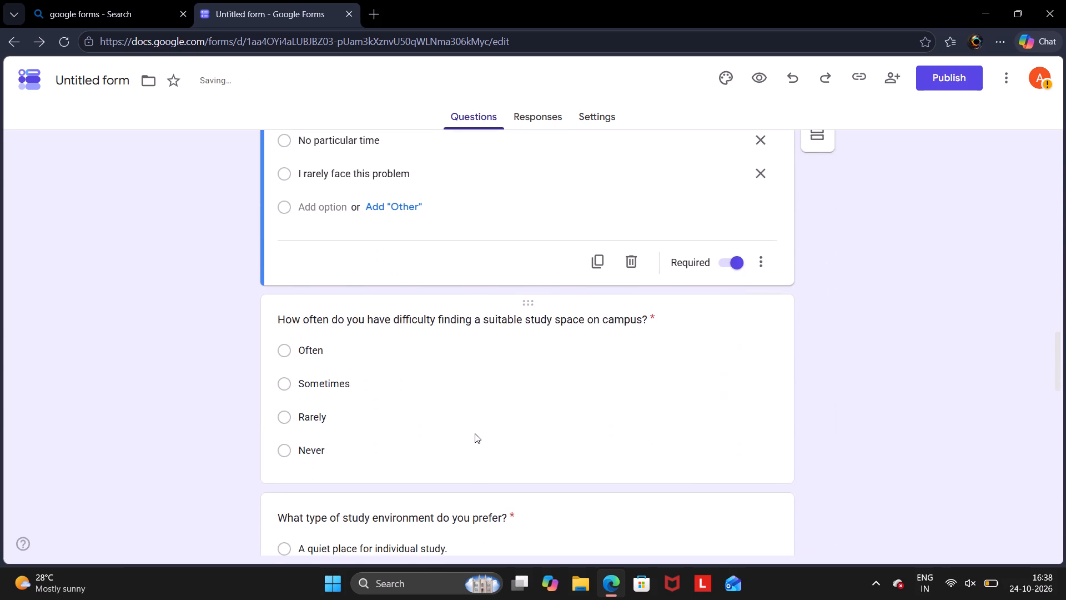
scroll(475, 433, "down", 6)
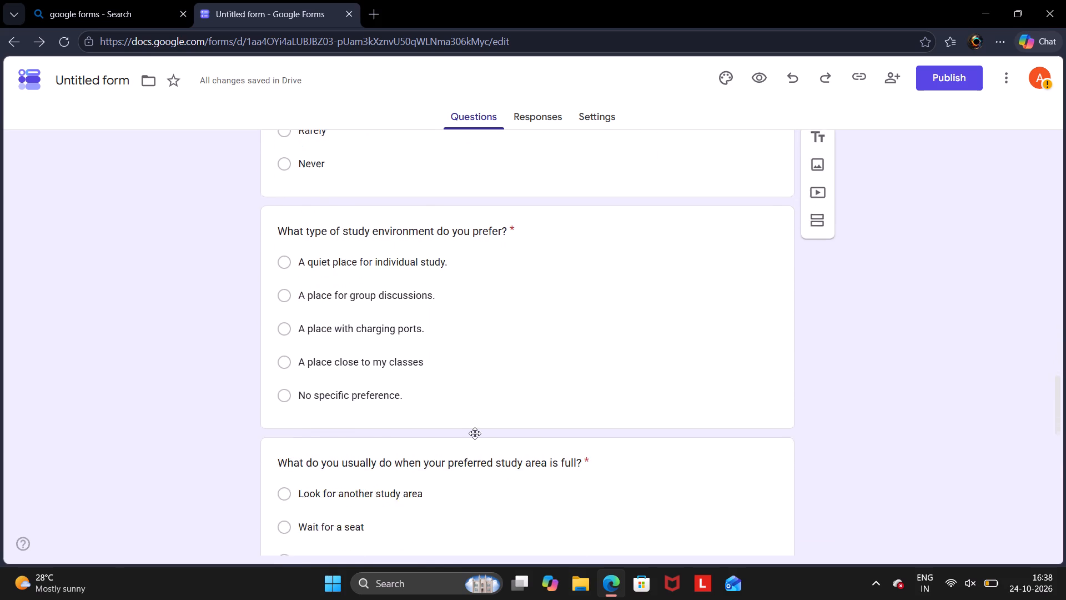
scroll(475, 433, "down", 4)
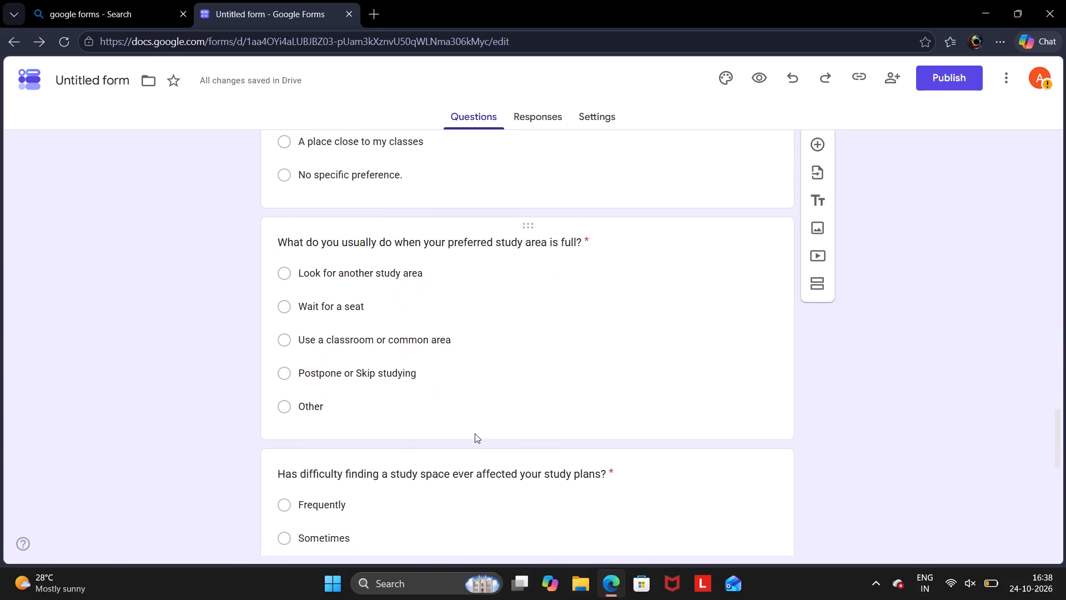
scroll(475, 433, "down", 3)
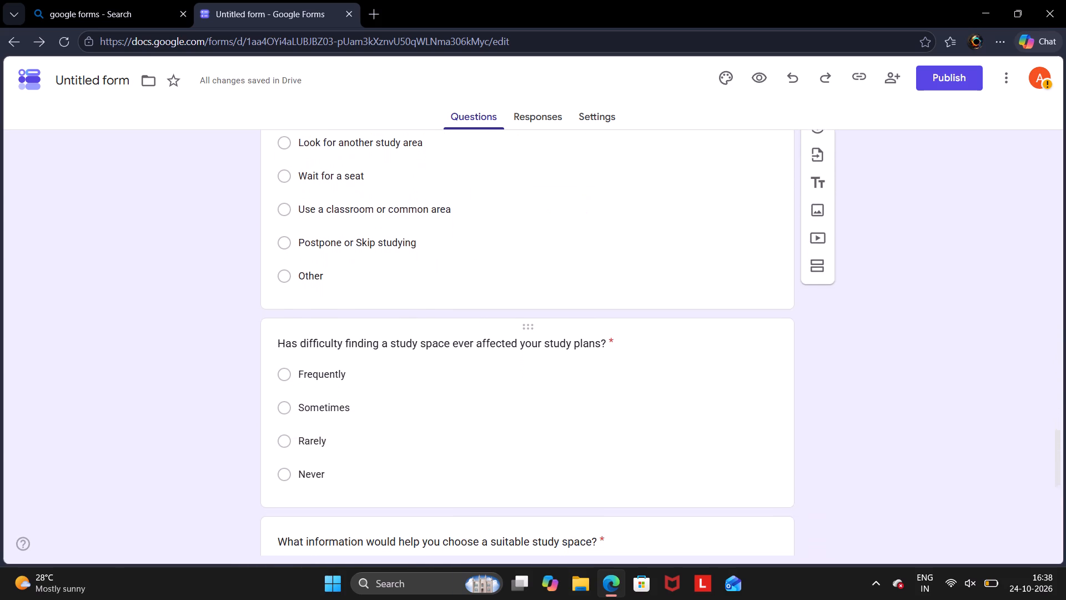
scroll(475, 433, "down", 2)
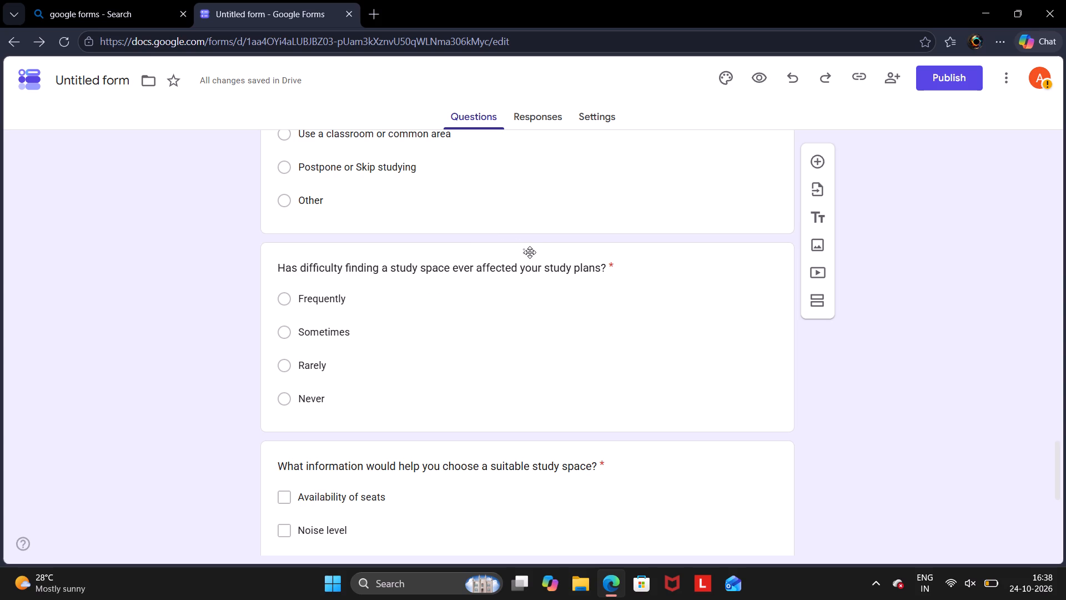
left_click_drag(530, 252, 553, 169)
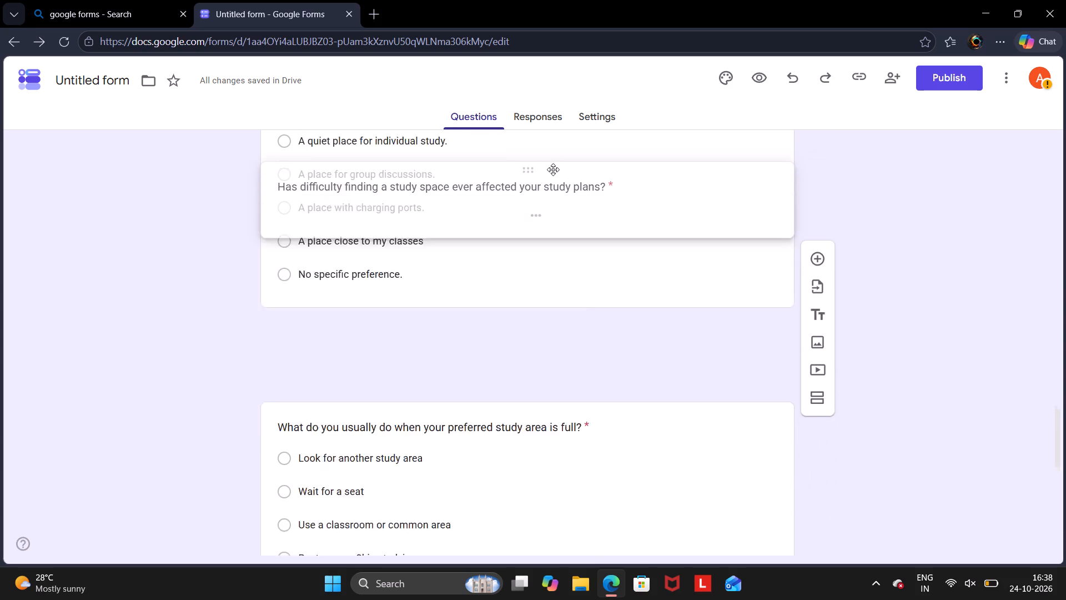
left_click_drag(553, 169, 537, 537)
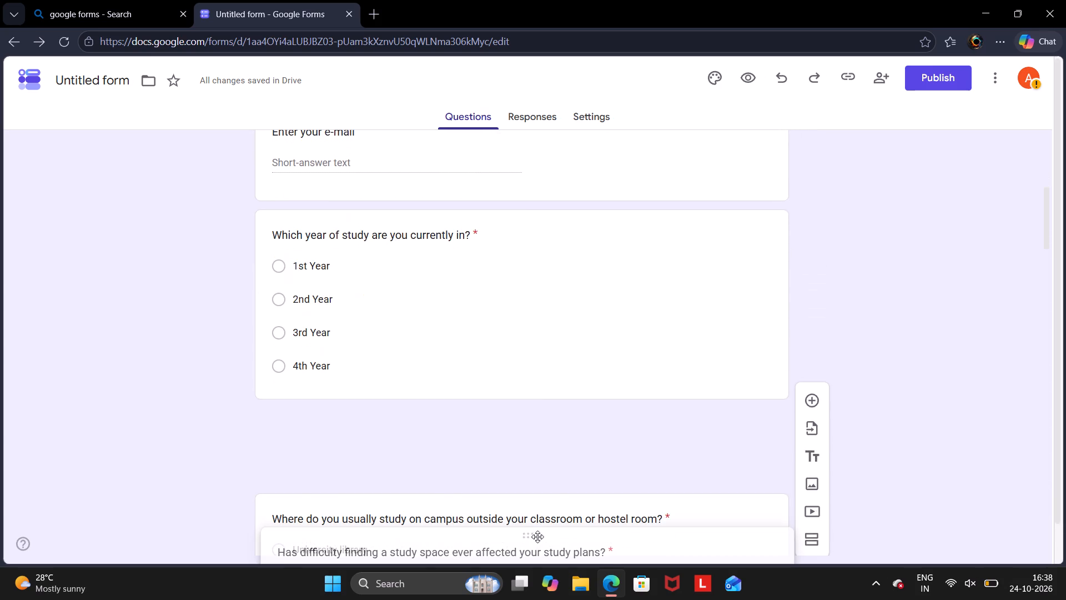
left_click_drag(537, 537, 515, 523)
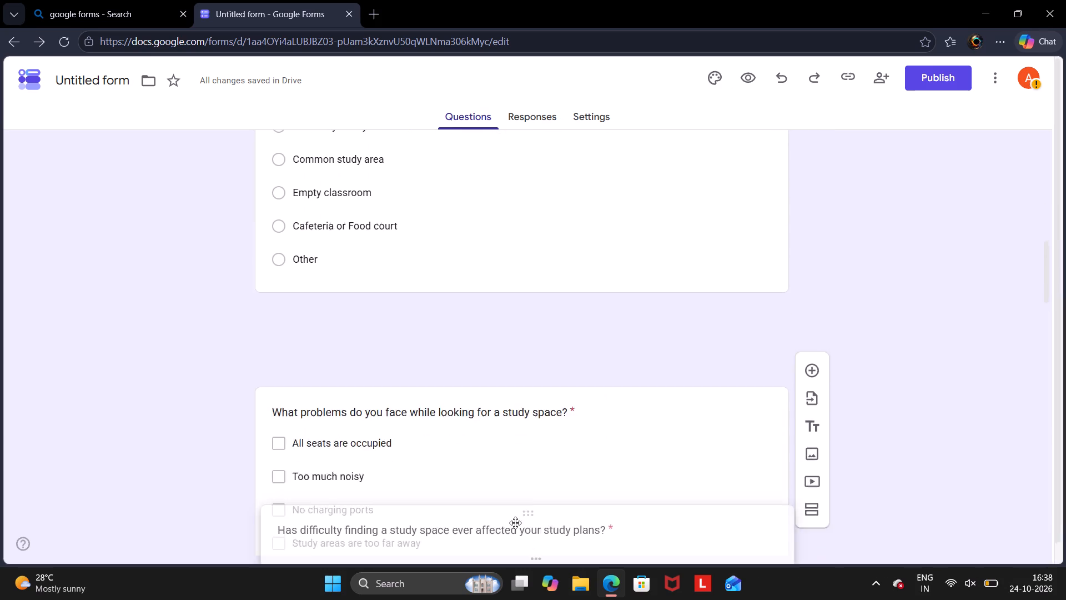
left_click_drag(515, 523, 497, 447)
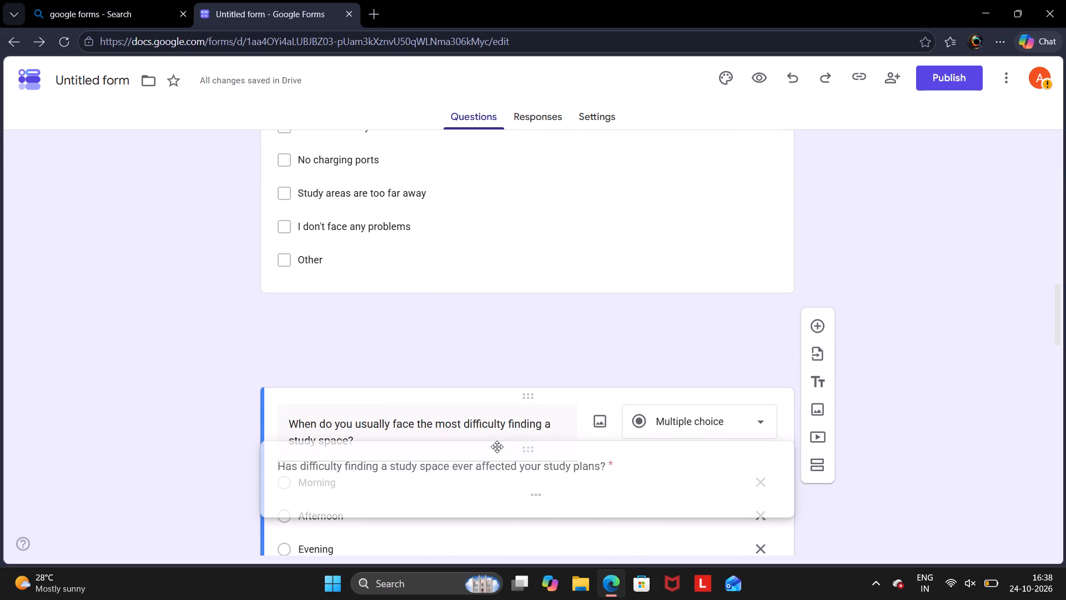
left_click_drag(497, 447, 484, 431)
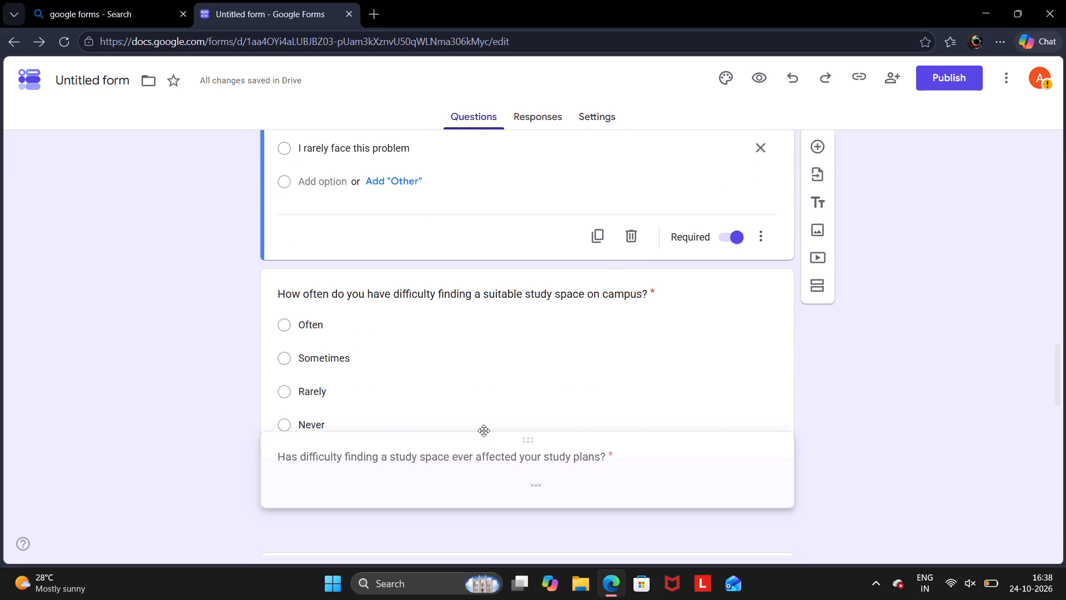
left_click_drag(484, 431, 489, 317)
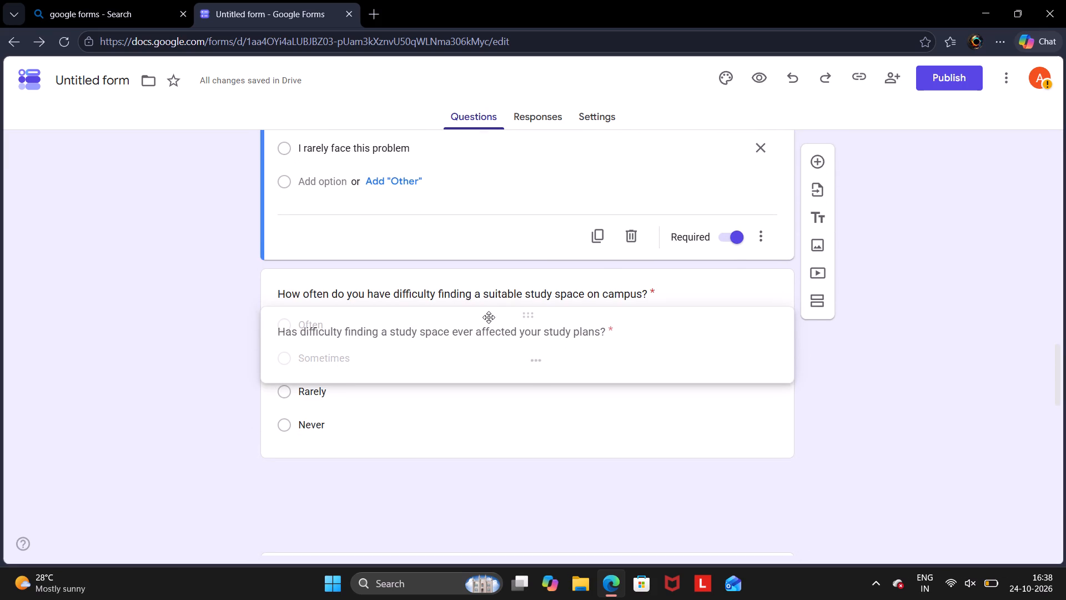
left_click_drag(489, 317, 491, 487)
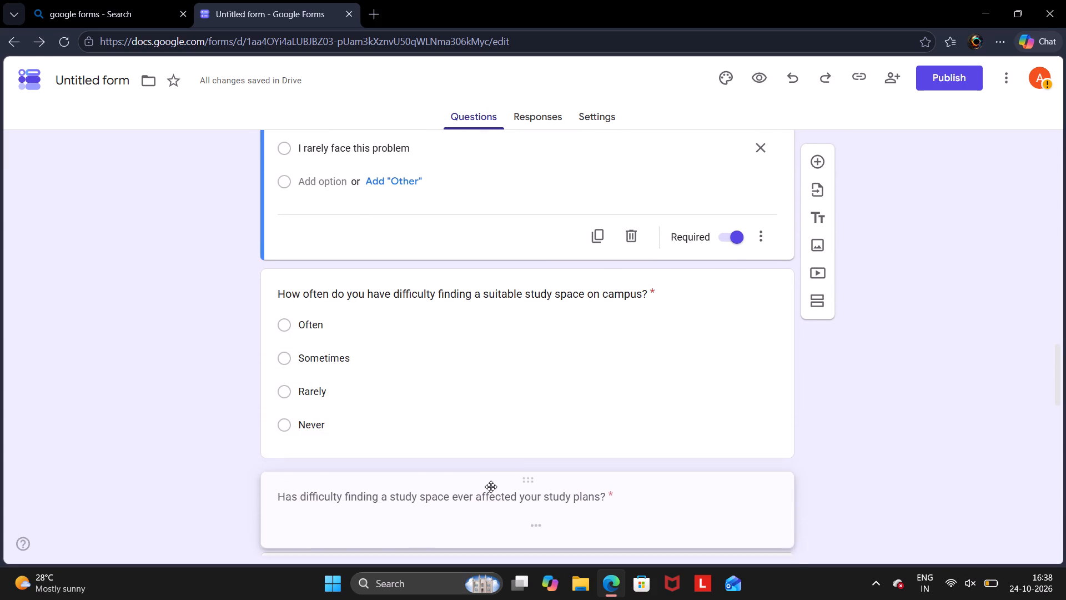
left_click_drag(491, 487, 480, 339)
Review the survey questions from the study plans question through the final open-ended question about experience finding study spaces.
scroll(480, 339, "right", 1)
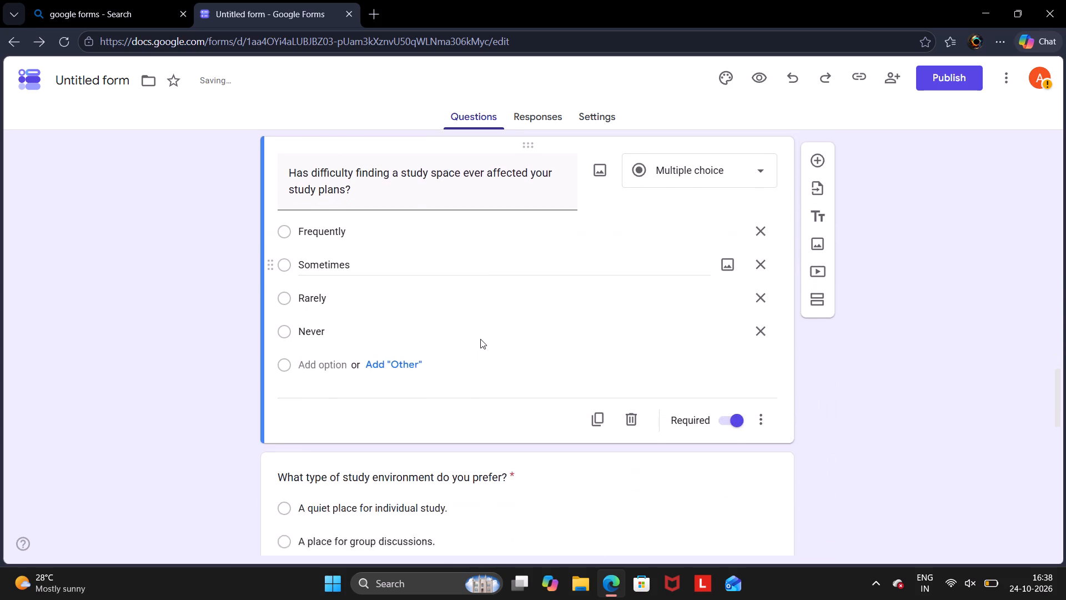
scroll(480, 339, "right", 1)
scroll(480, 339, "down", 7)
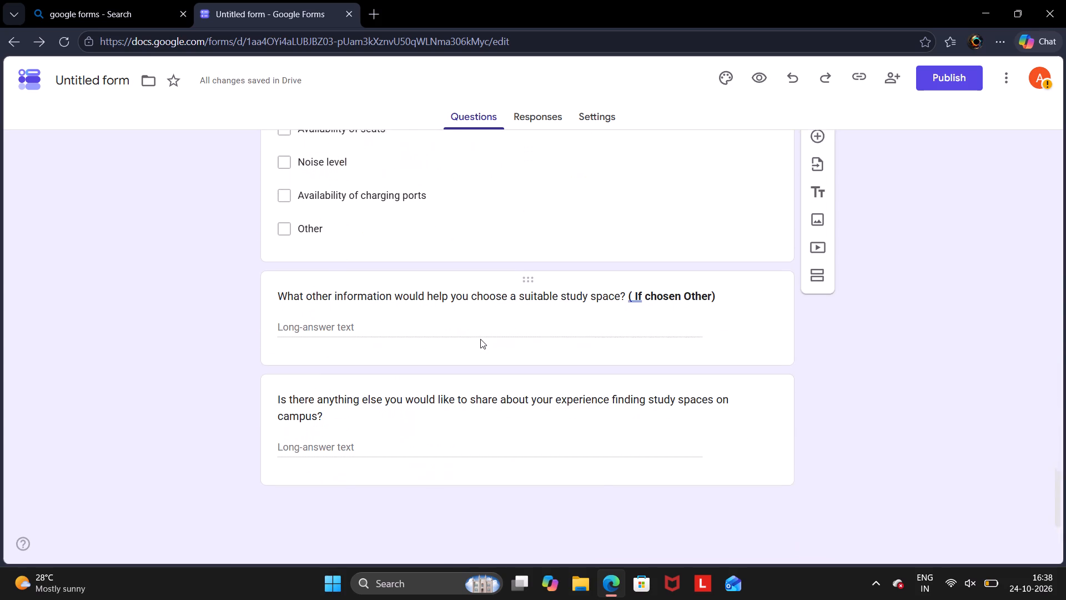
scroll(480, 339, "down", 1)
scroll(480, 339, "up", 2)
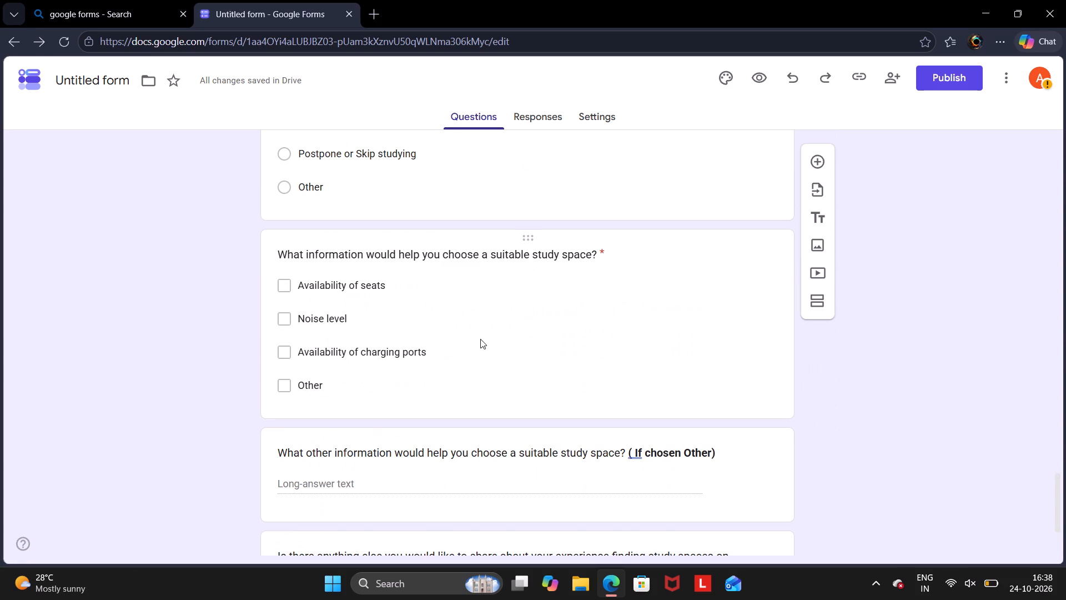
scroll(480, 339, "up", 3)
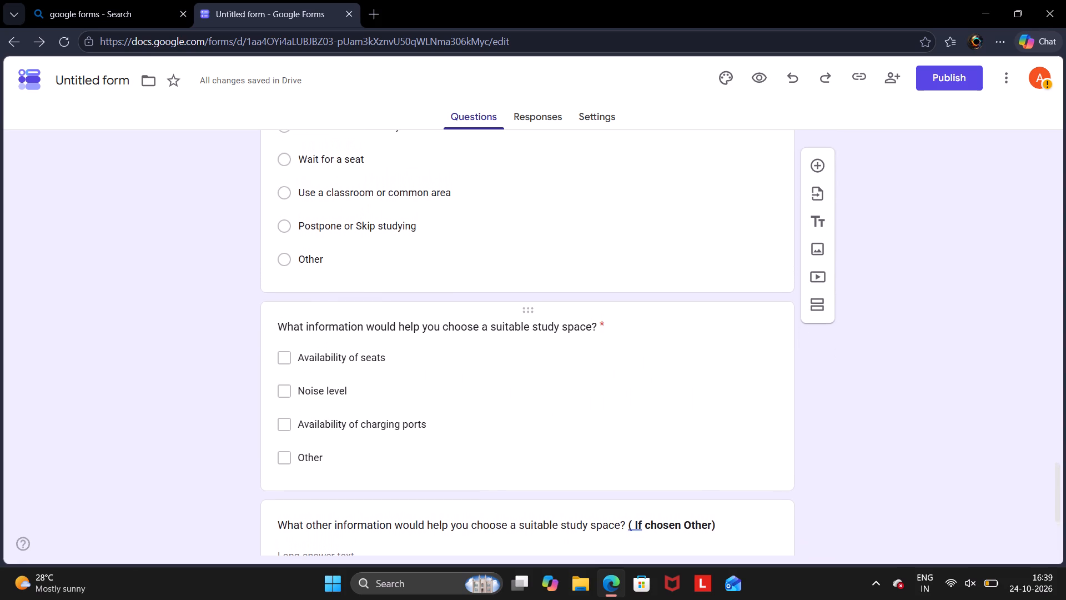
scroll(480, 339, "up", 1)
scroll(480, 339, "down", 1)
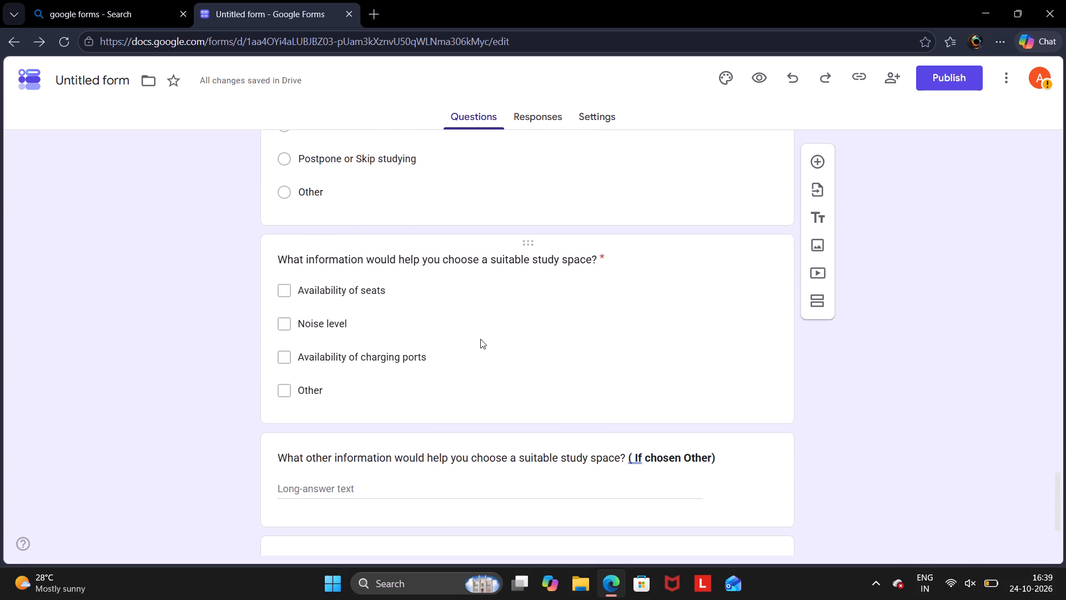
scroll(480, 339, "down", 1)
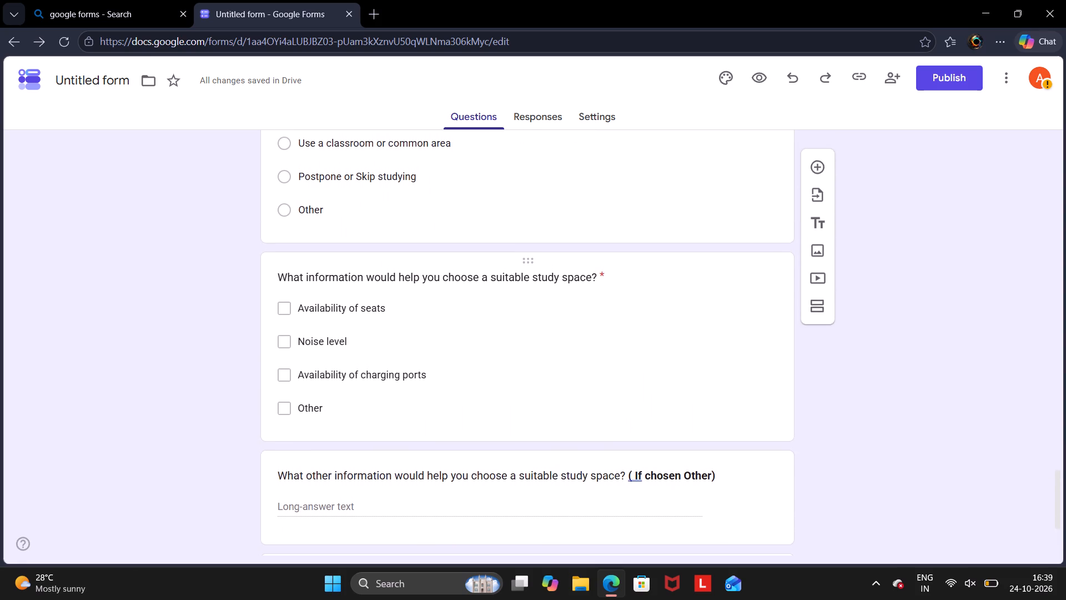
scroll(480, 339, "down", 1)
scroll(480, 339, "up", 1)
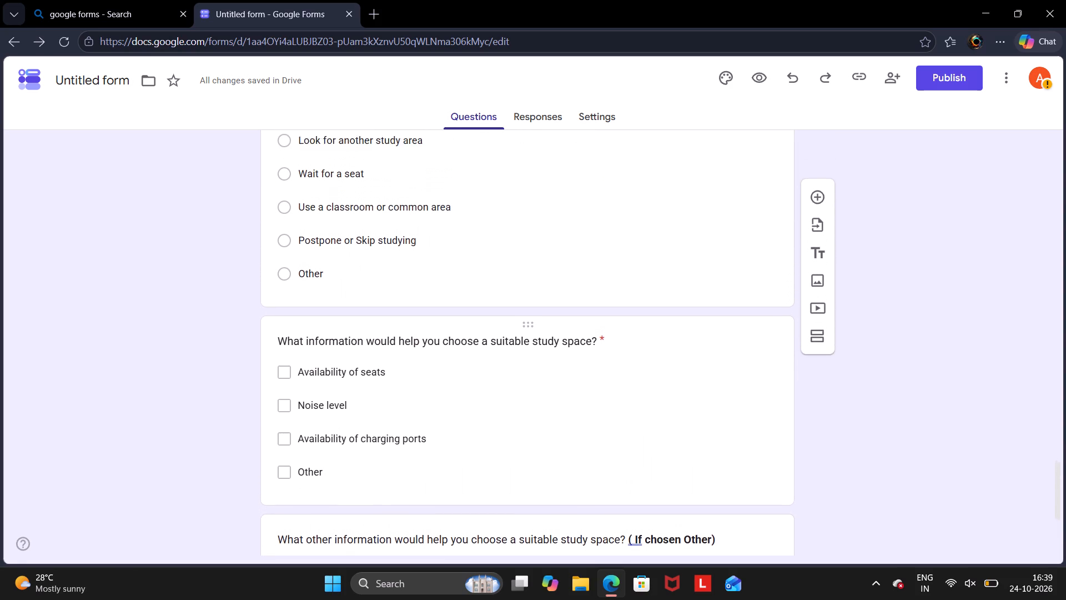
scroll(480, 339, "up", 4)
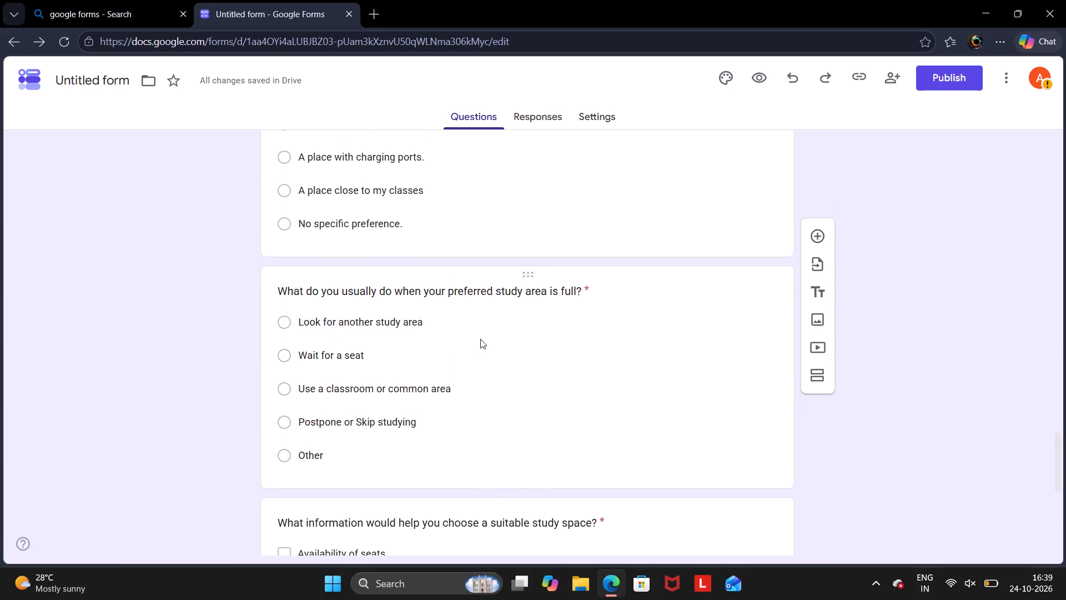
scroll(480, 339, "up", 1)
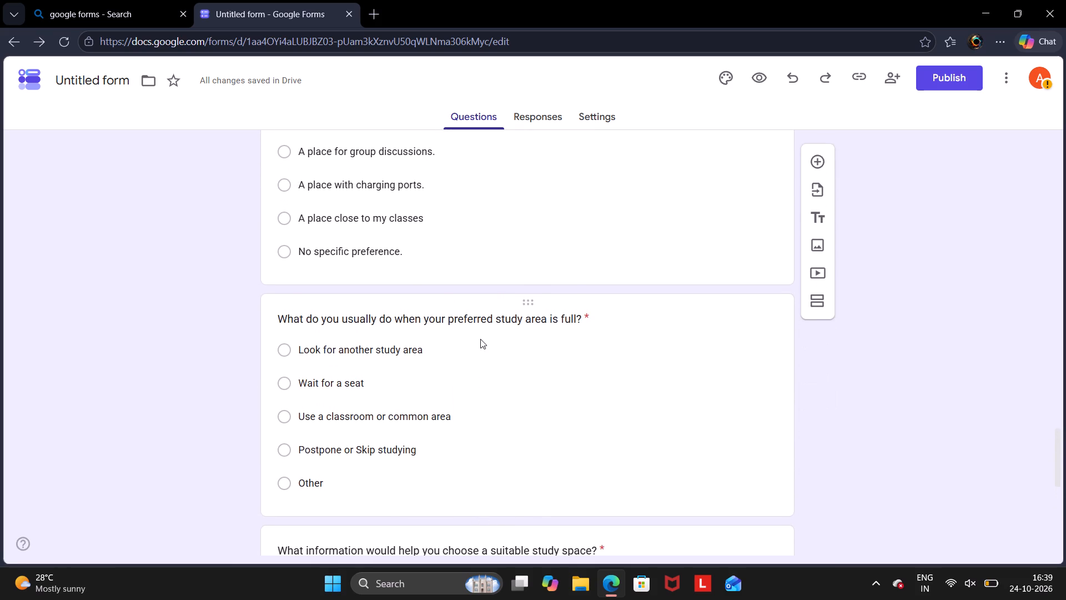
scroll(480, 339, "down", 10)
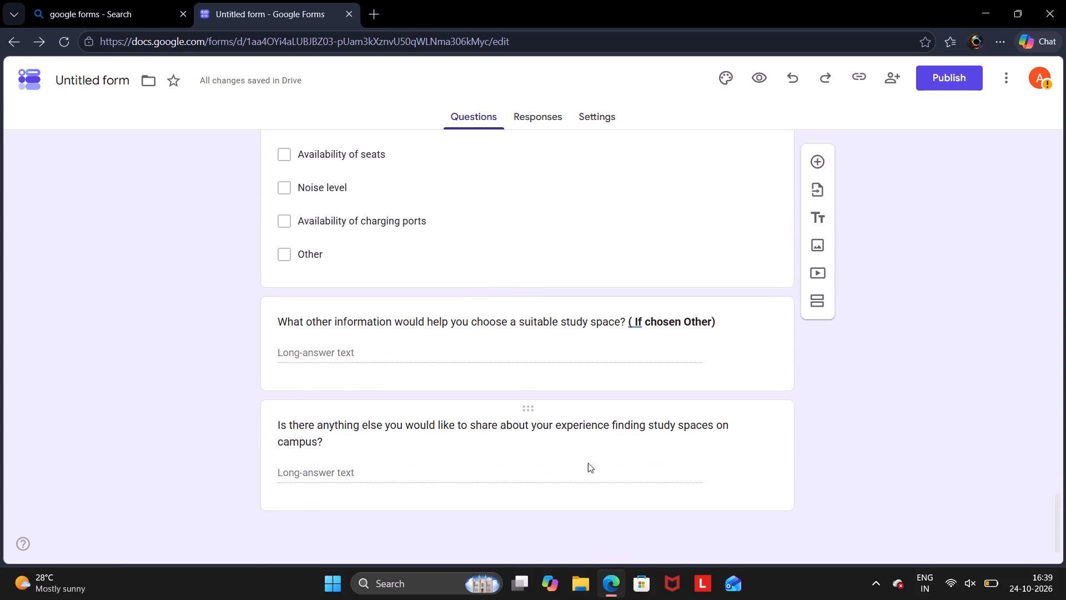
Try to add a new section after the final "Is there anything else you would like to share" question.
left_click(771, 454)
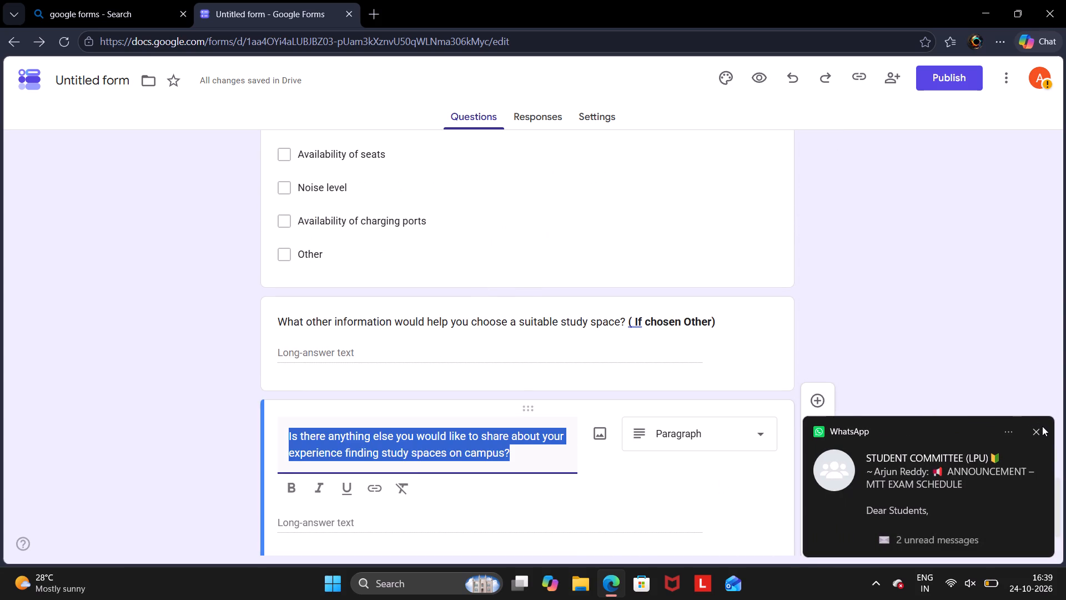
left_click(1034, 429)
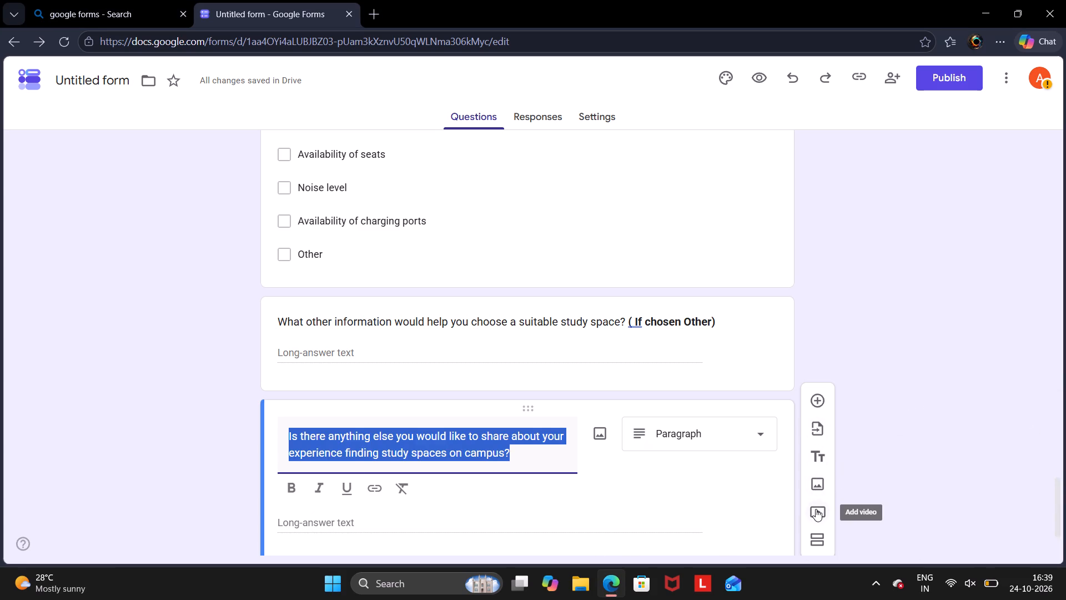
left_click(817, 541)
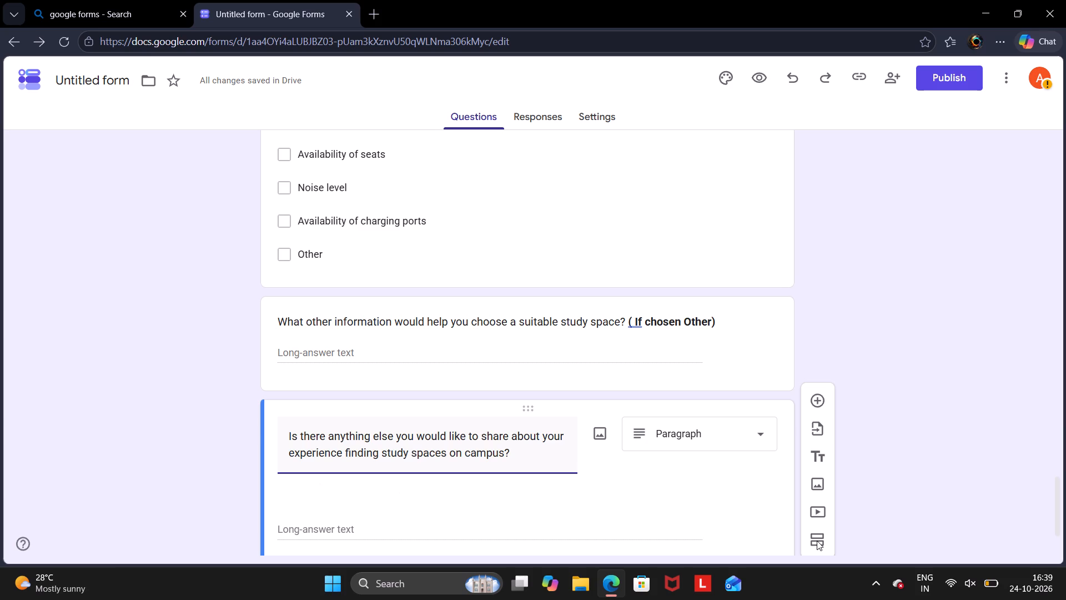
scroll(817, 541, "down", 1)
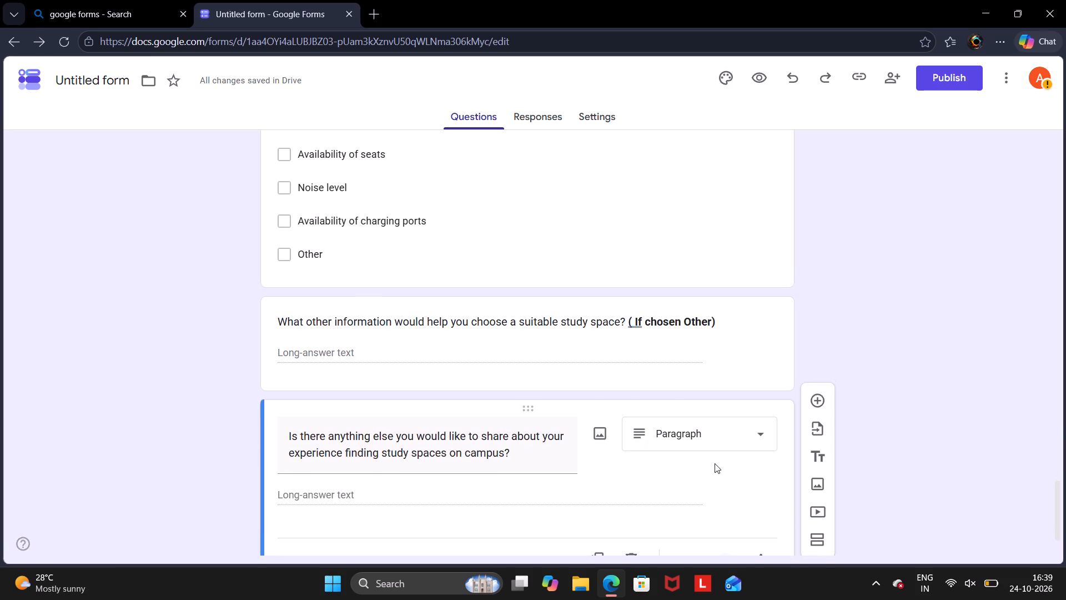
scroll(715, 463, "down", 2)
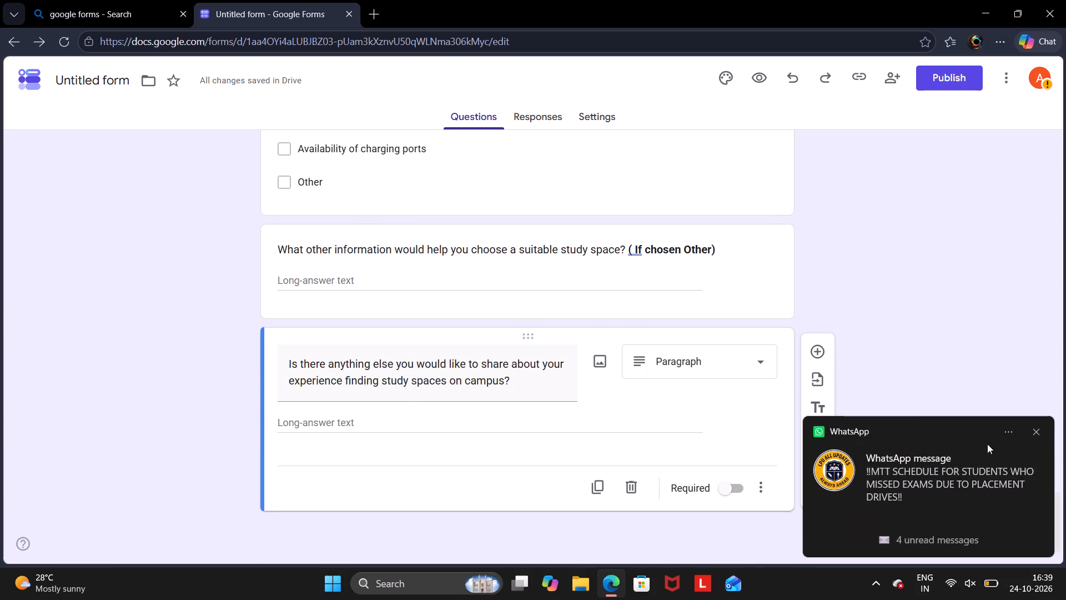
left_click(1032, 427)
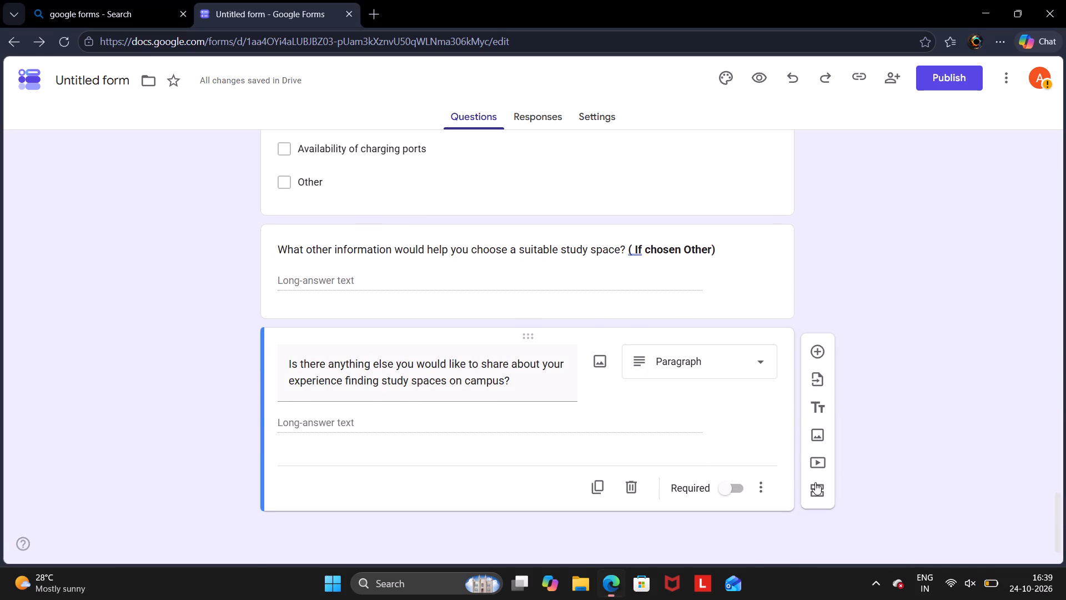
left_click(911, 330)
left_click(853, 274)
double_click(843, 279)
Customise the form theme's header font, trying Arial and Caveat before setting it to Impact.
scroll(843, 279, "up", 14)
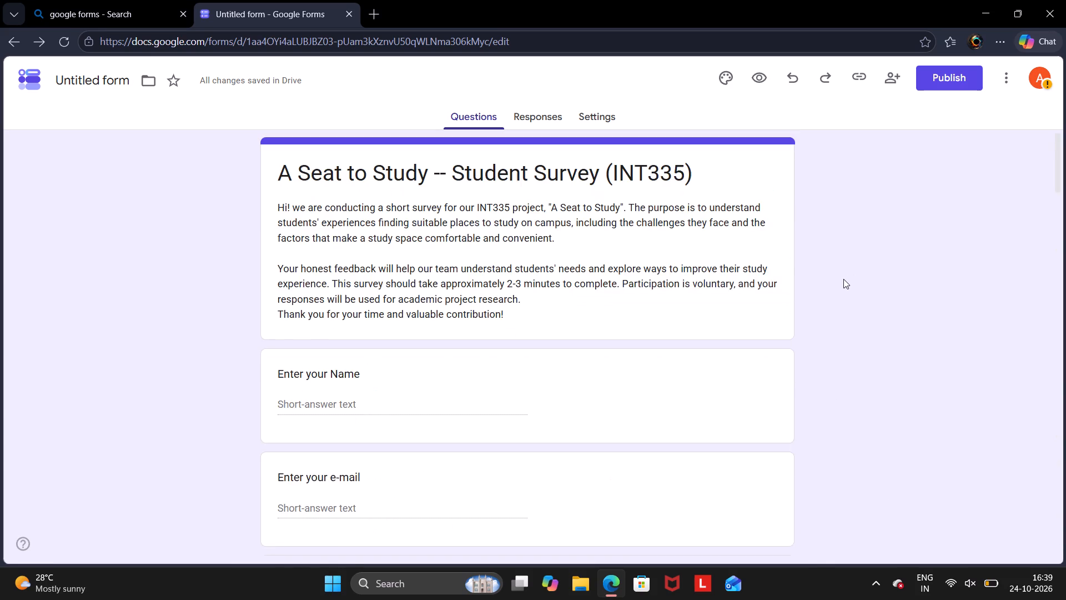
scroll(843, 279, "up", 2)
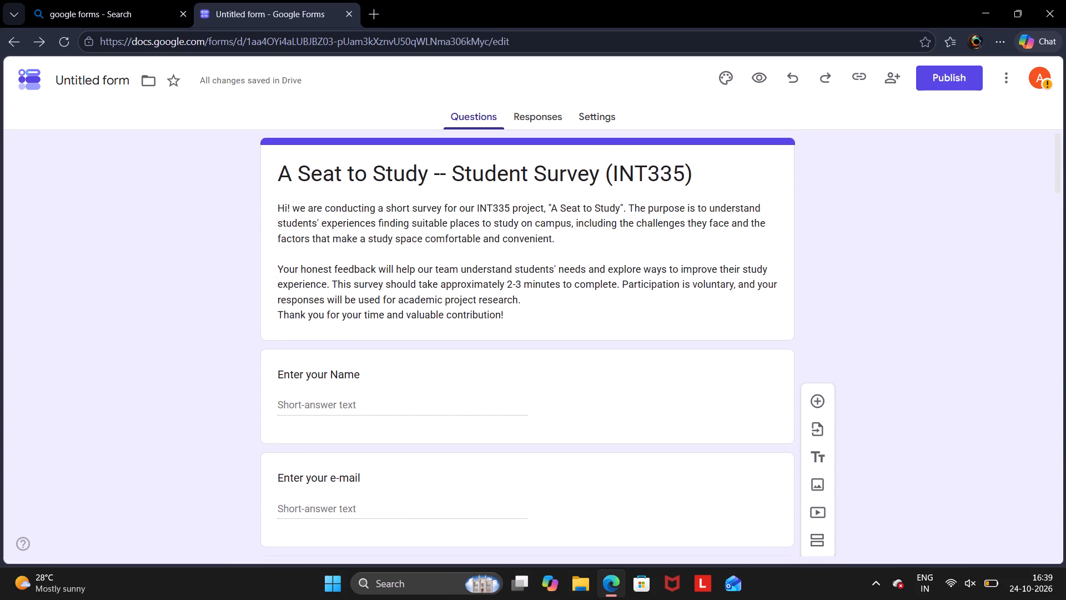
left_click(728, 81)
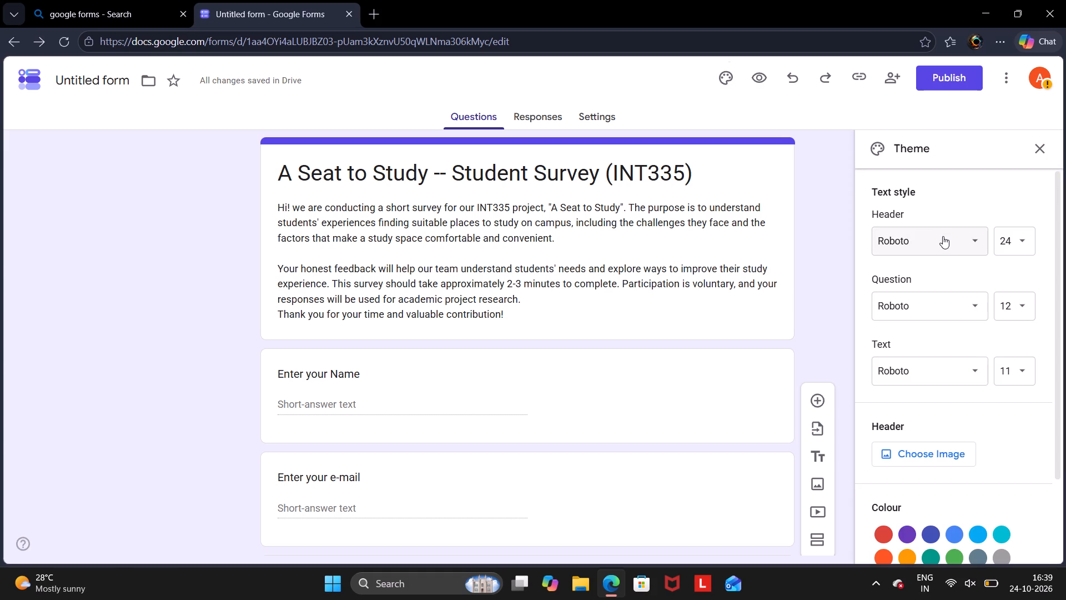
left_click(943, 236)
left_click(922, 323)
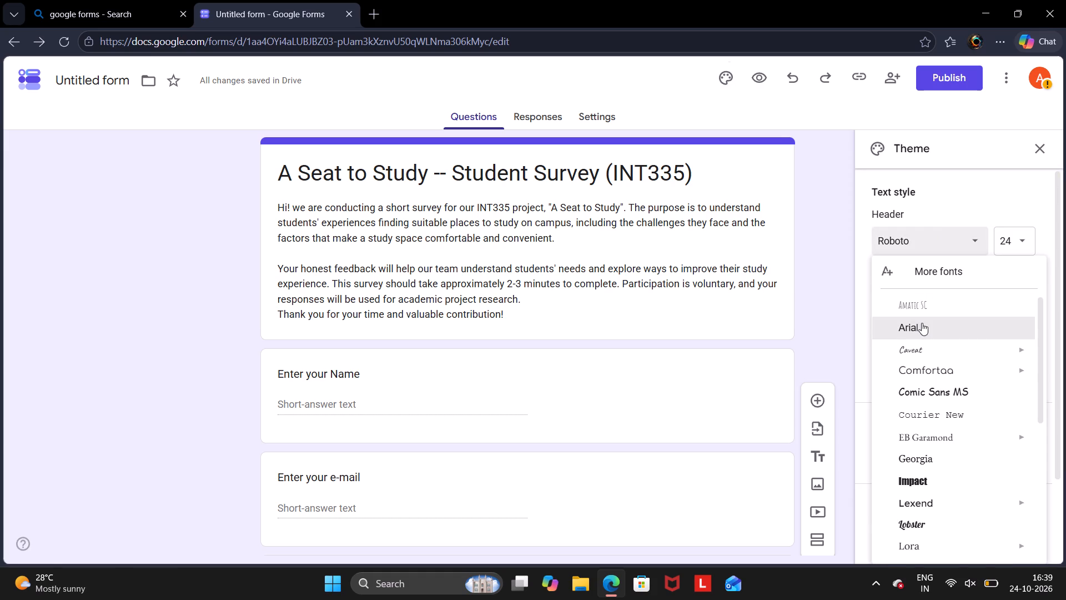
left_click(929, 243)
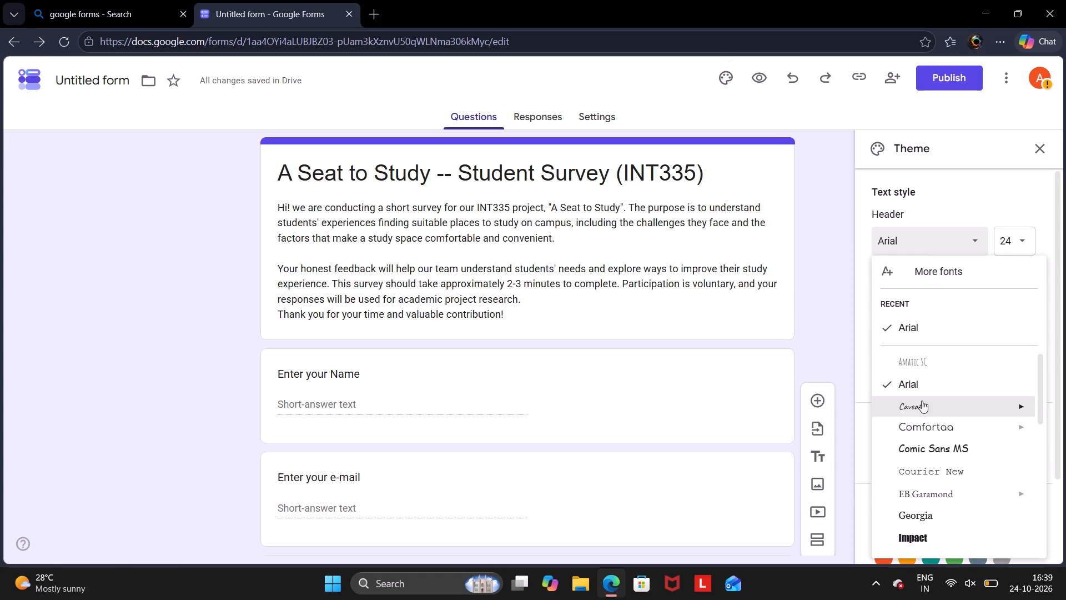
left_click(922, 410)
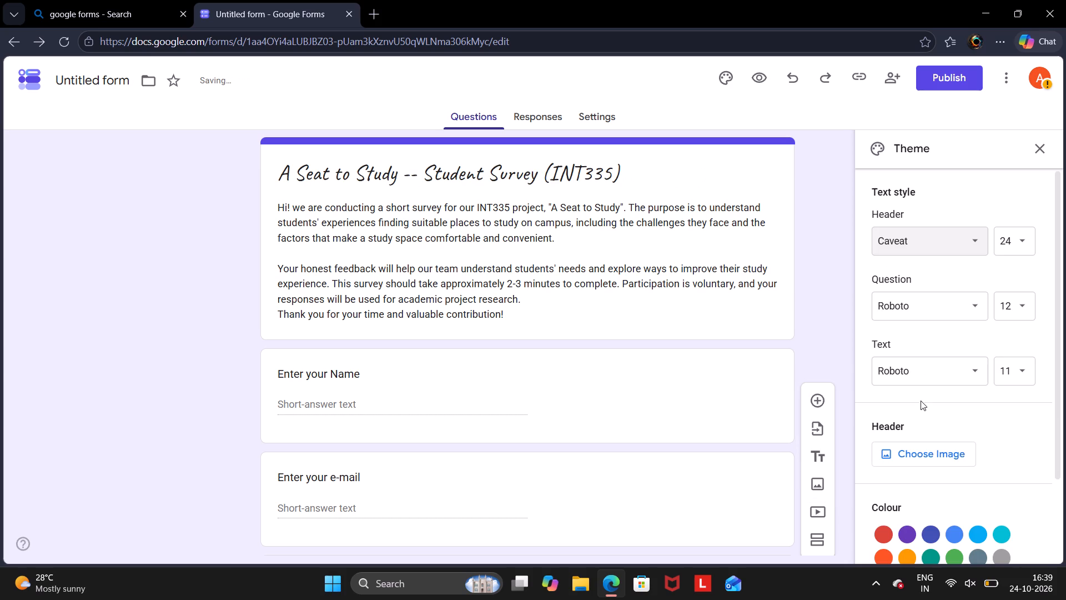
left_click(917, 243)
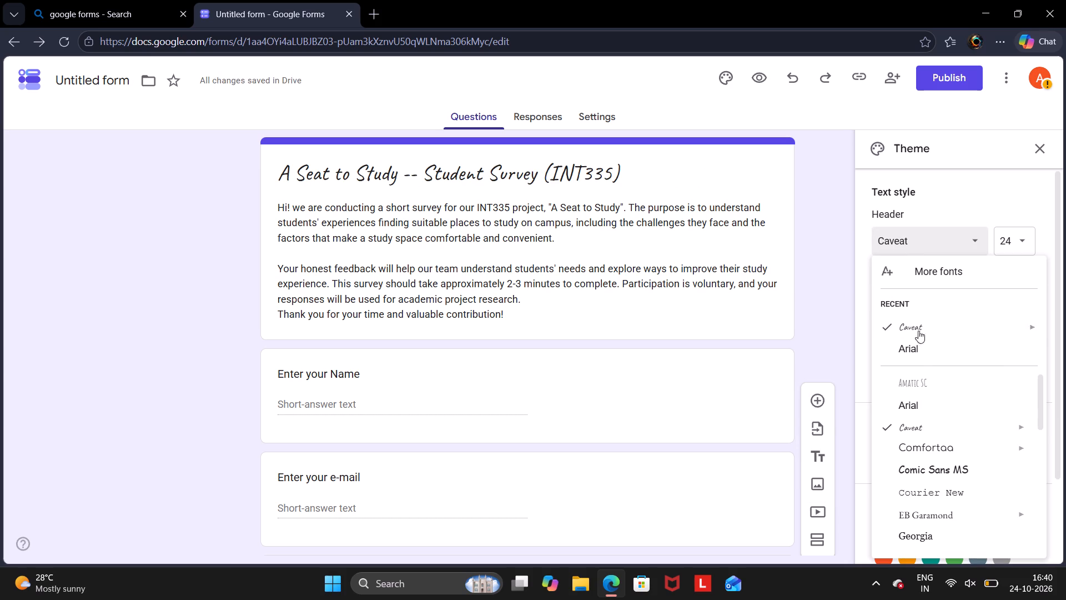
scroll(929, 407, "down", 2)
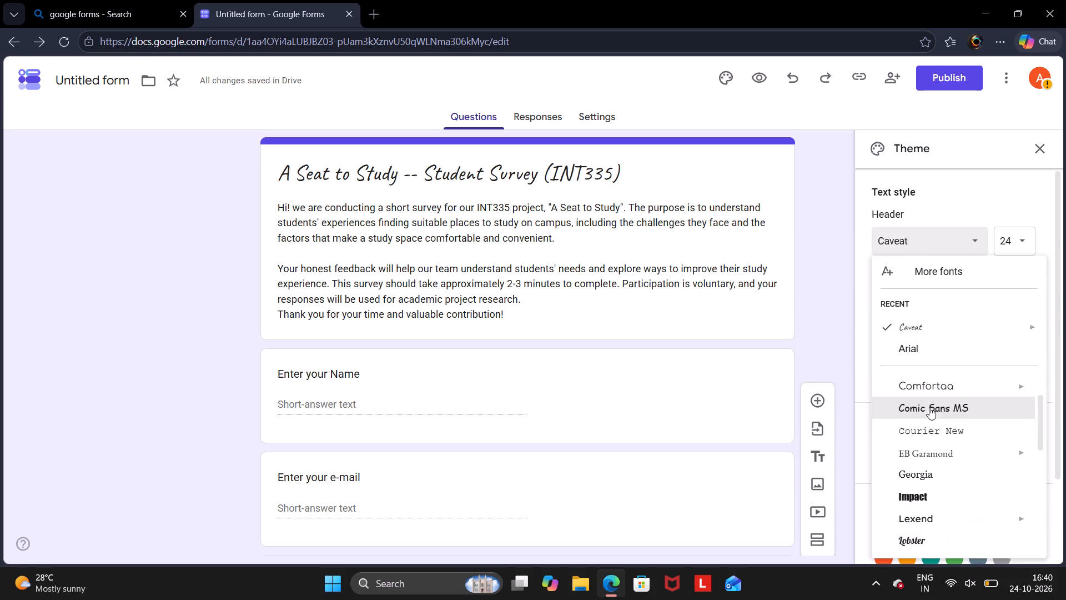
left_click(918, 493)
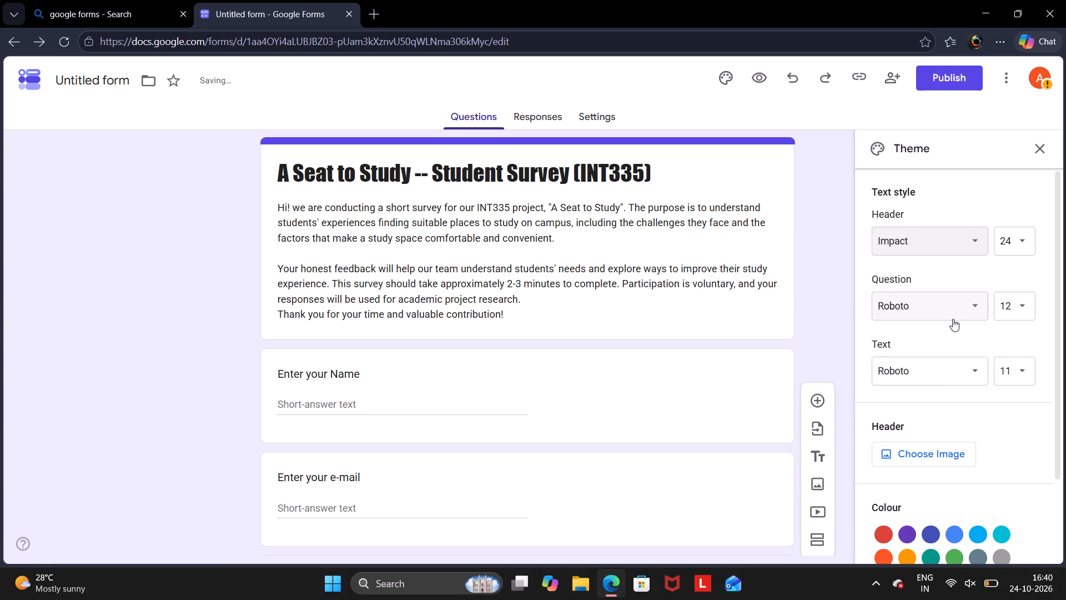
Set the theme's question text style to Arial at size 13.
left_click(958, 308)
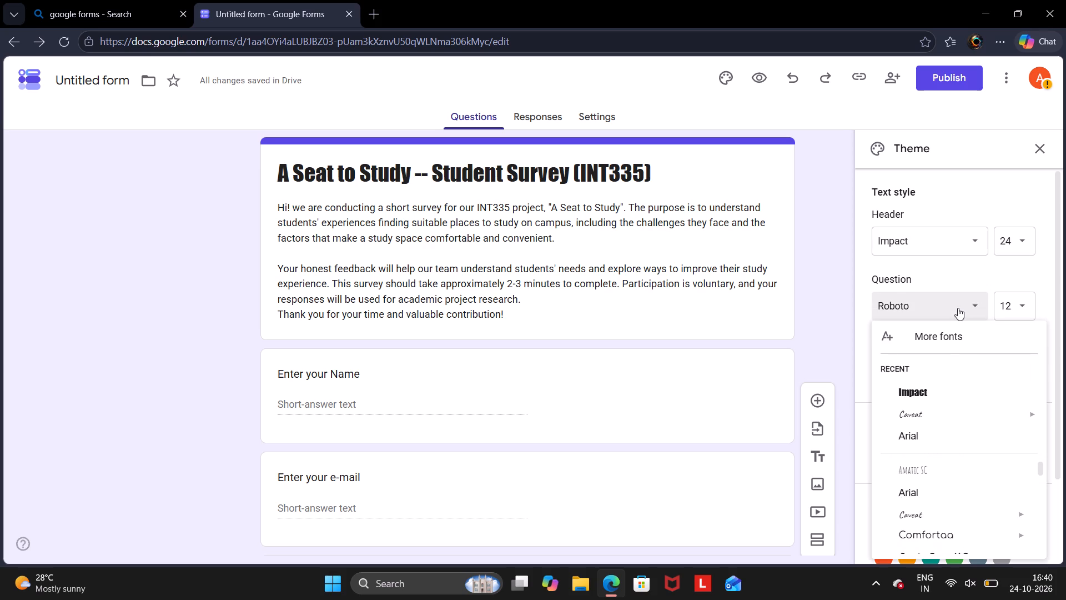
left_click(920, 434)
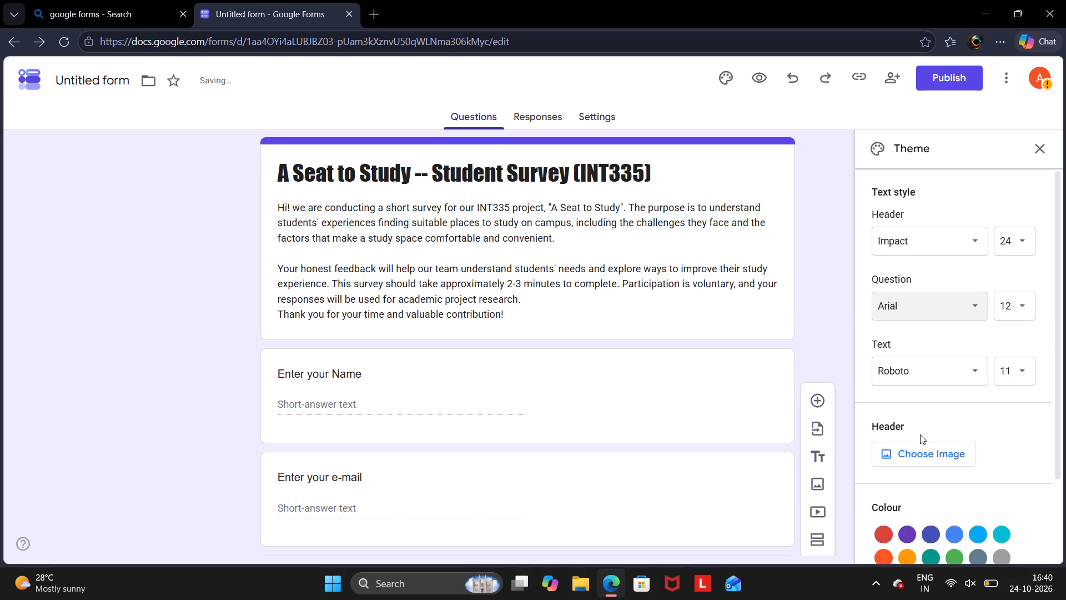
left_click(1013, 318)
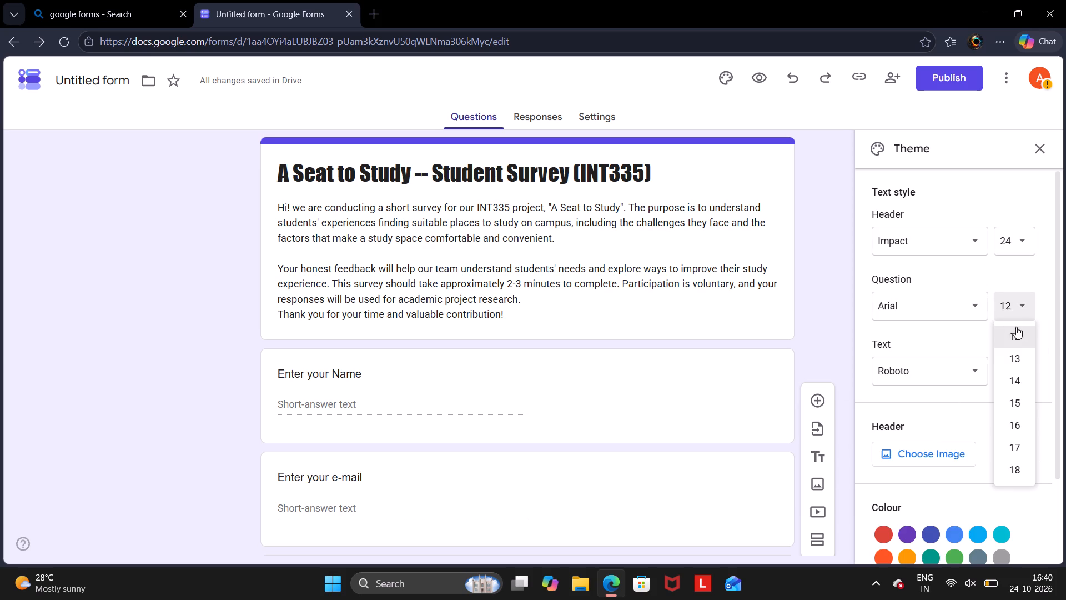
left_click(1019, 356)
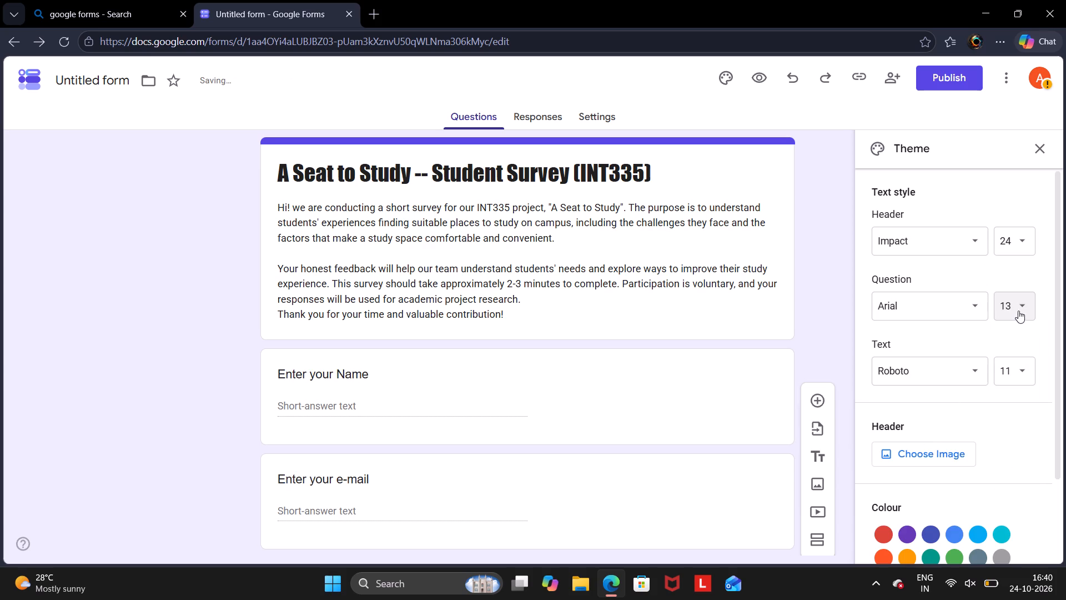
Set the theme's body text style to Arial at size 12.
left_click(974, 370)
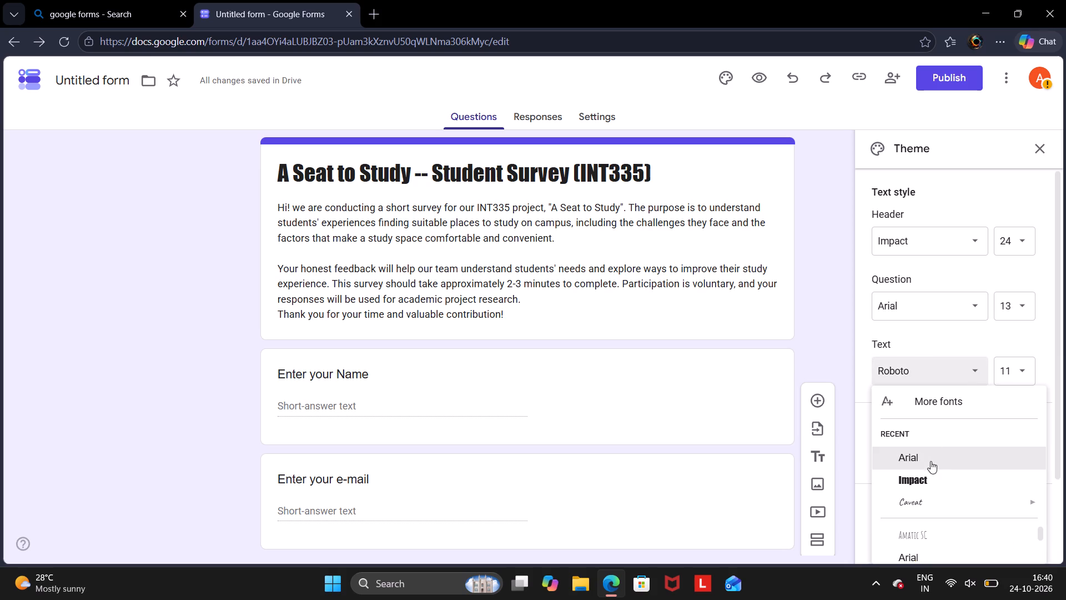
scroll(921, 499, "down", 1)
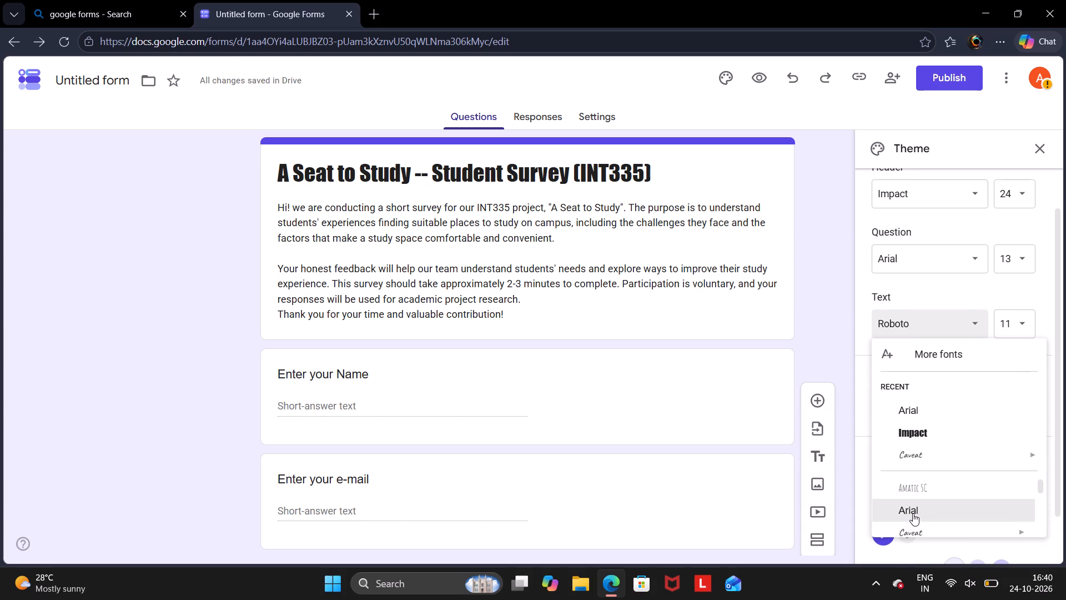
left_click(913, 513)
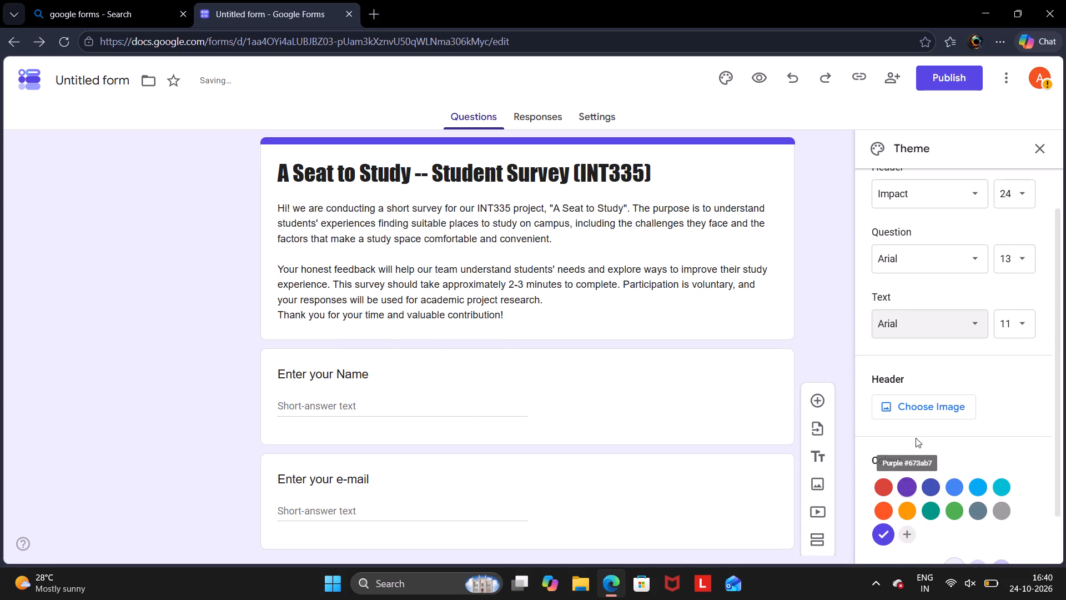
left_click(1012, 327)
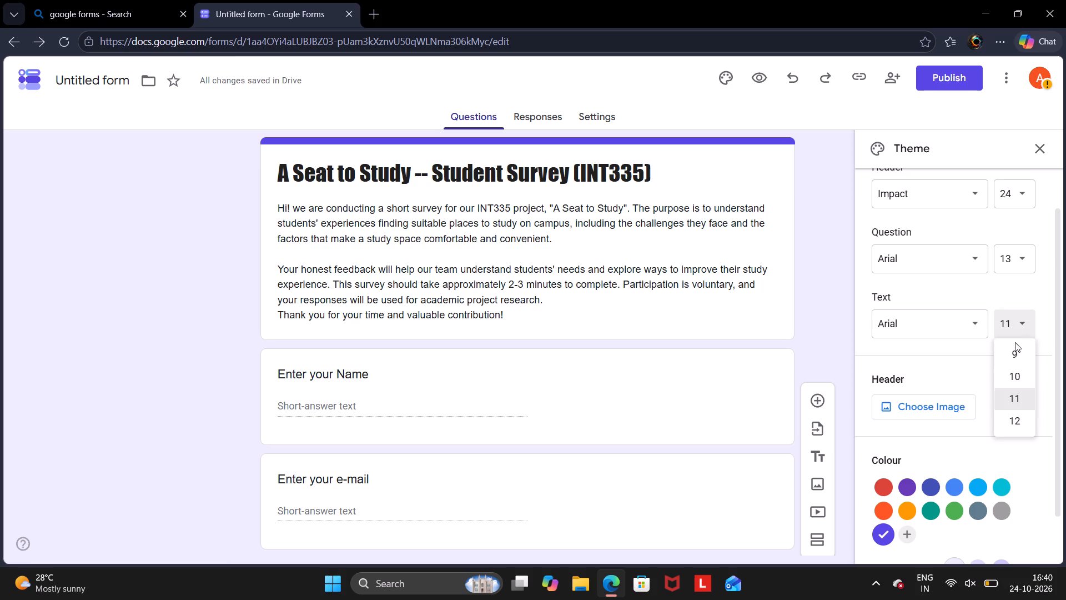
left_click(1019, 421)
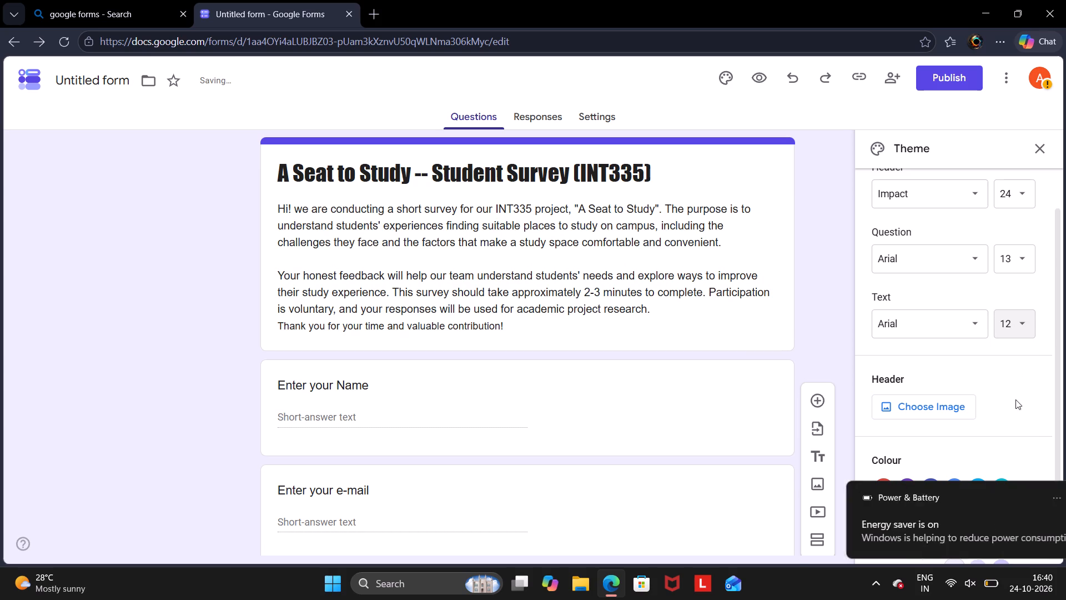
Set the theme's body text size to 11.
left_click(1015, 324)
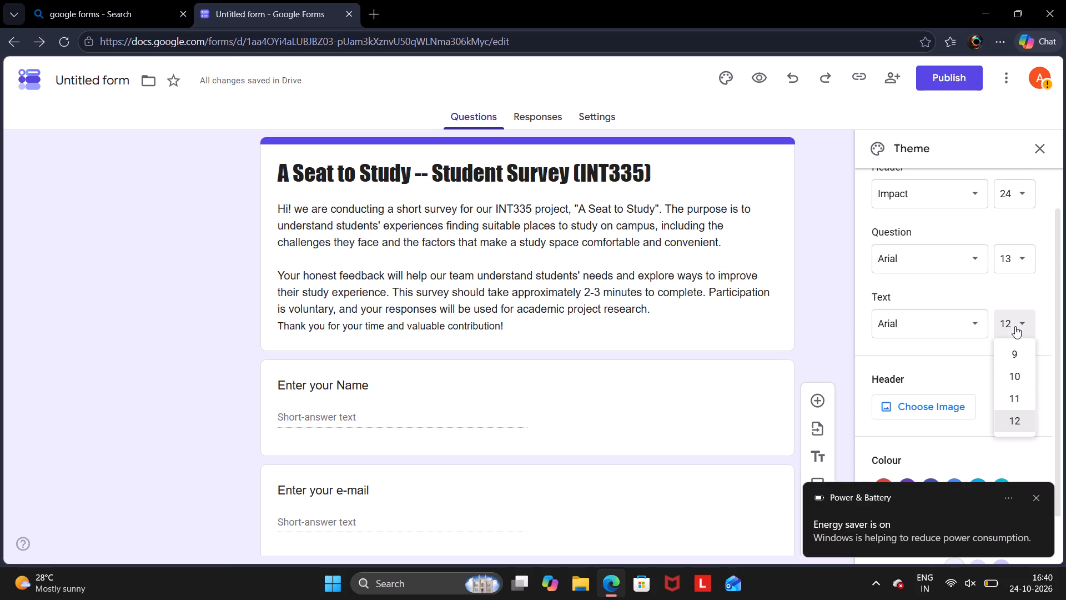
left_click(1015, 397)
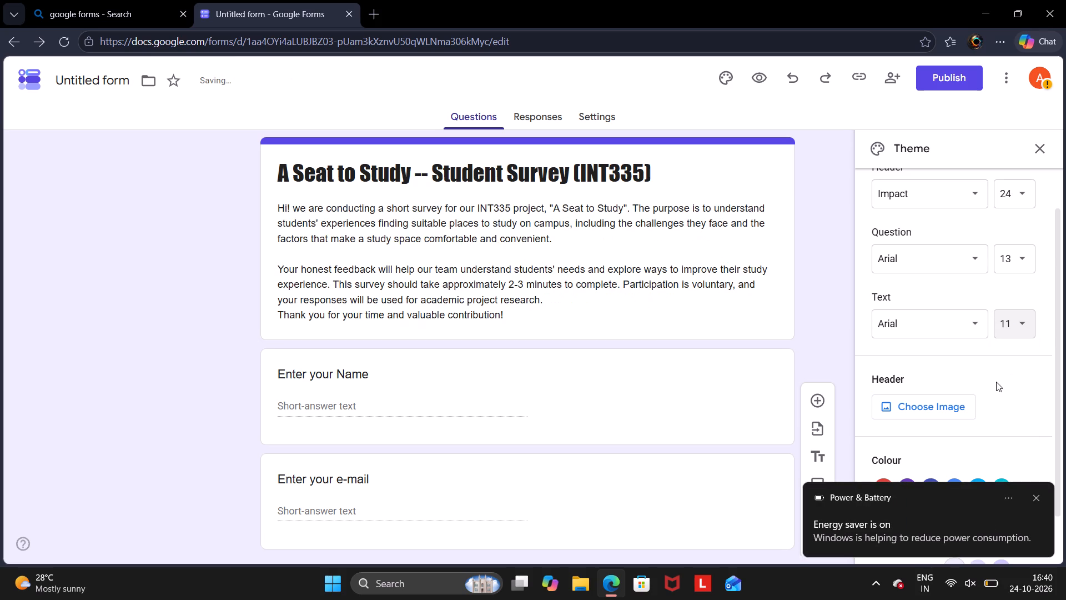
Set the theme colour to light blue after trying red, orange, teal, green and blue grey.
scroll(982, 347, "down", 3)
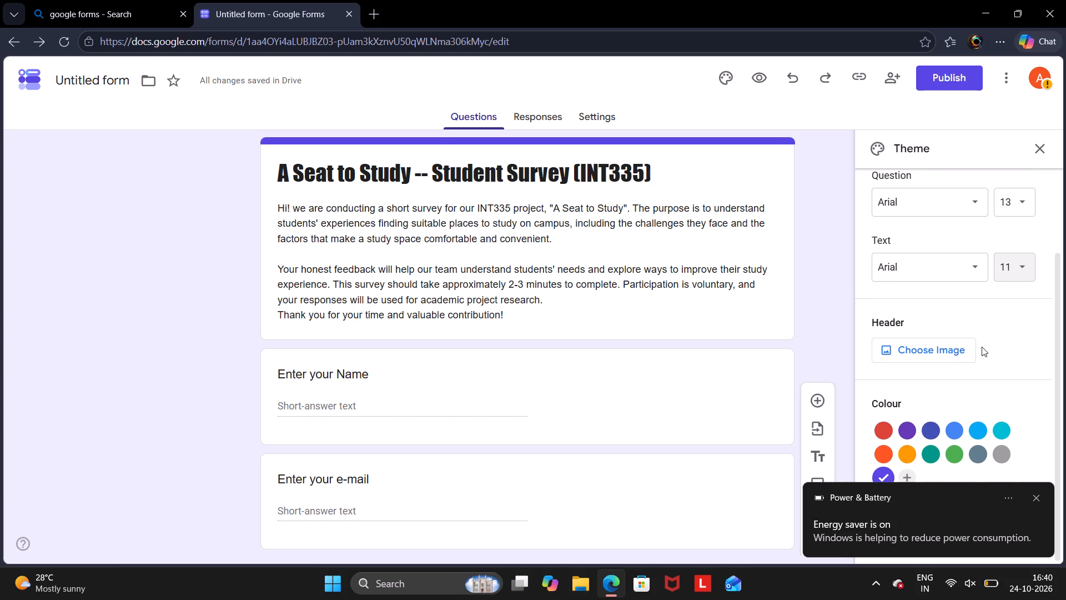
scroll(982, 347, "down", 1)
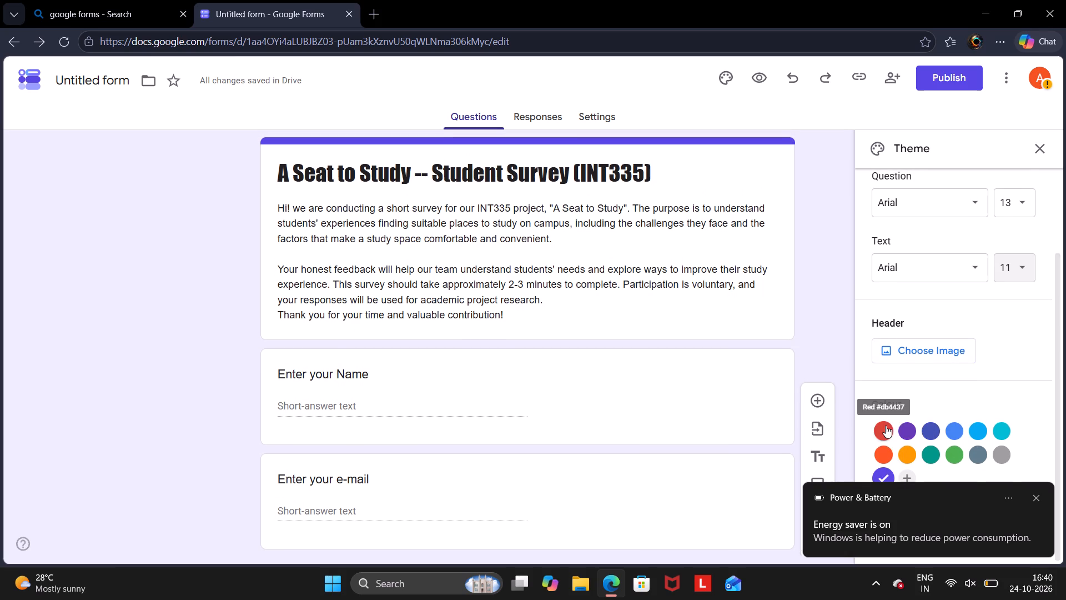
left_click(886, 426)
left_click(906, 449)
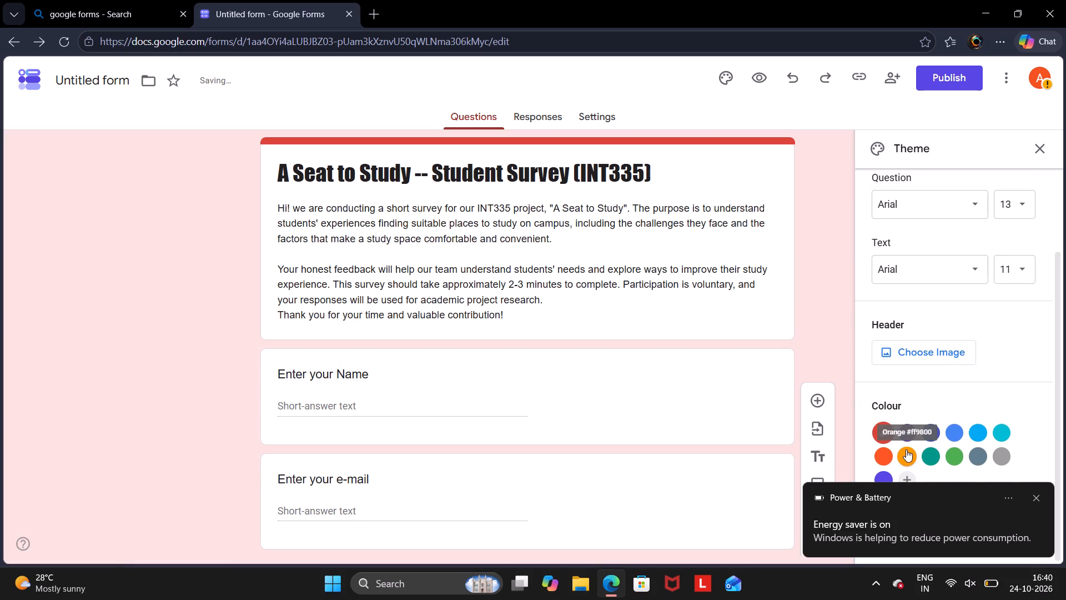
left_click(936, 456)
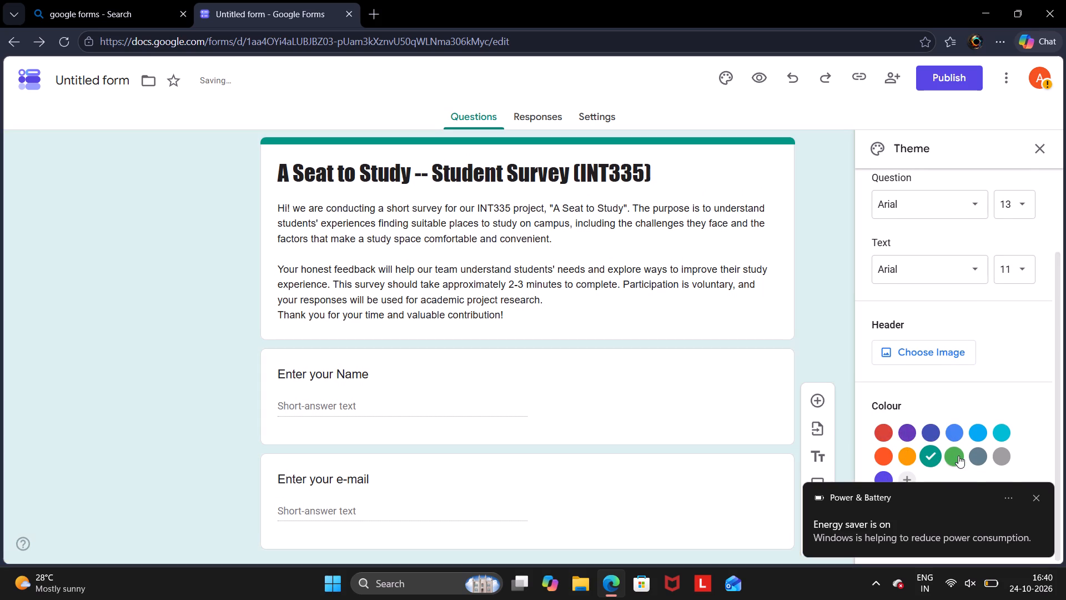
left_click(958, 456)
left_click(978, 449)
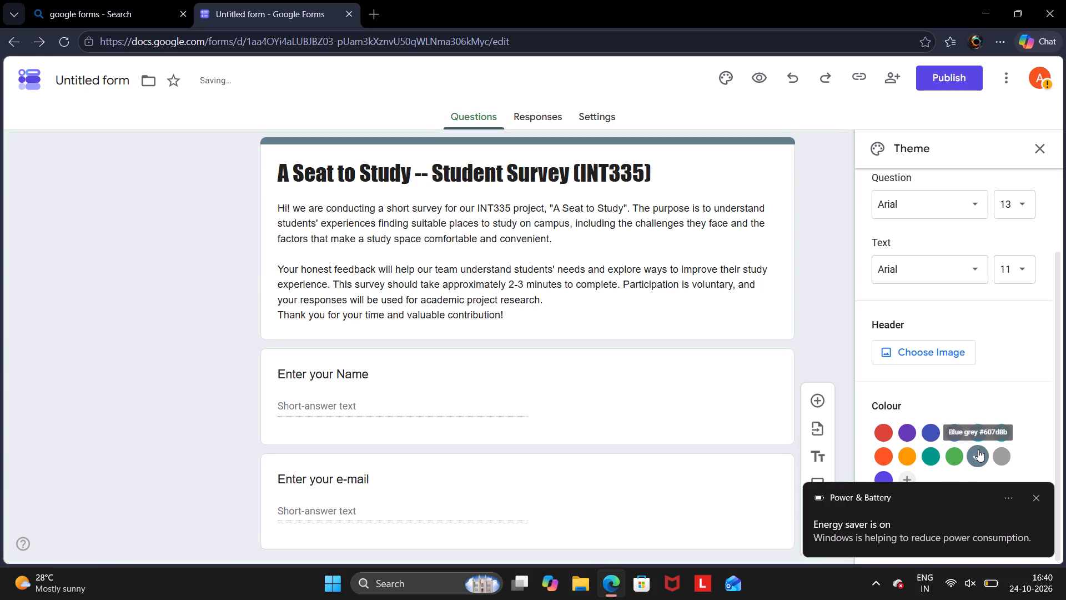
left_click(978, 424)
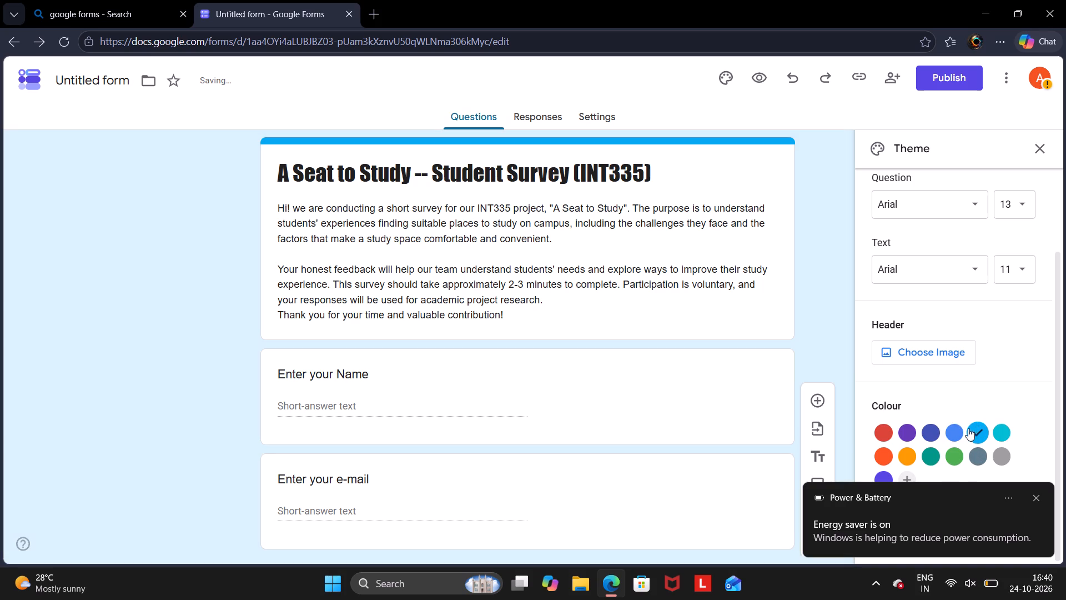
scroll(961, 347, "down", 2)
Browse the available fonts for the theme's header text and pick Impact again.
scroll(961, 347, "up", 4)
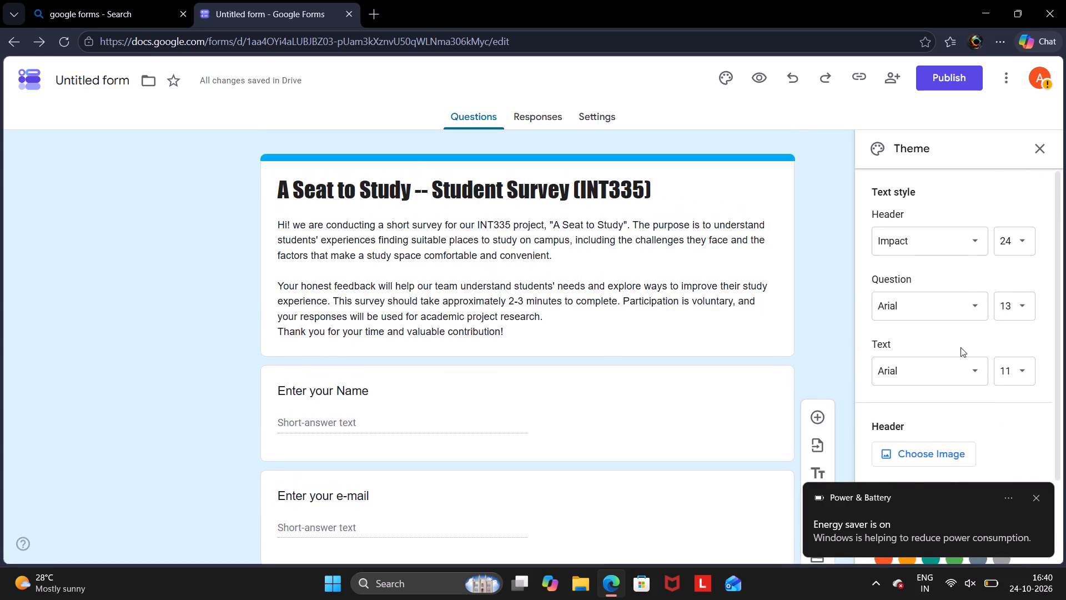
scroll(961, 347, "up", 1)
left_click(976, 252)
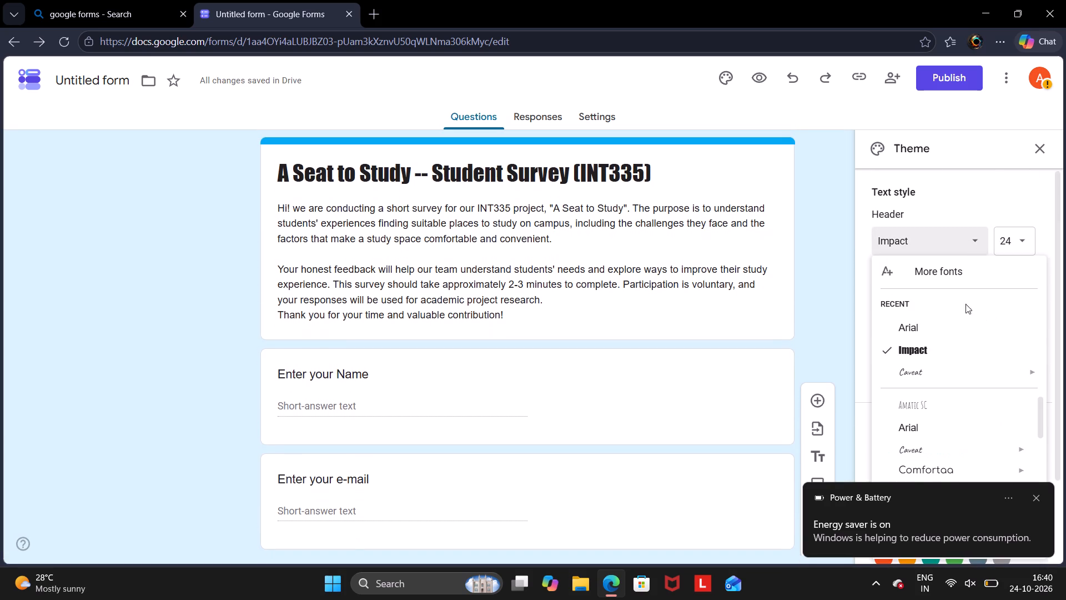
scroll(964, 342, "down", 4)
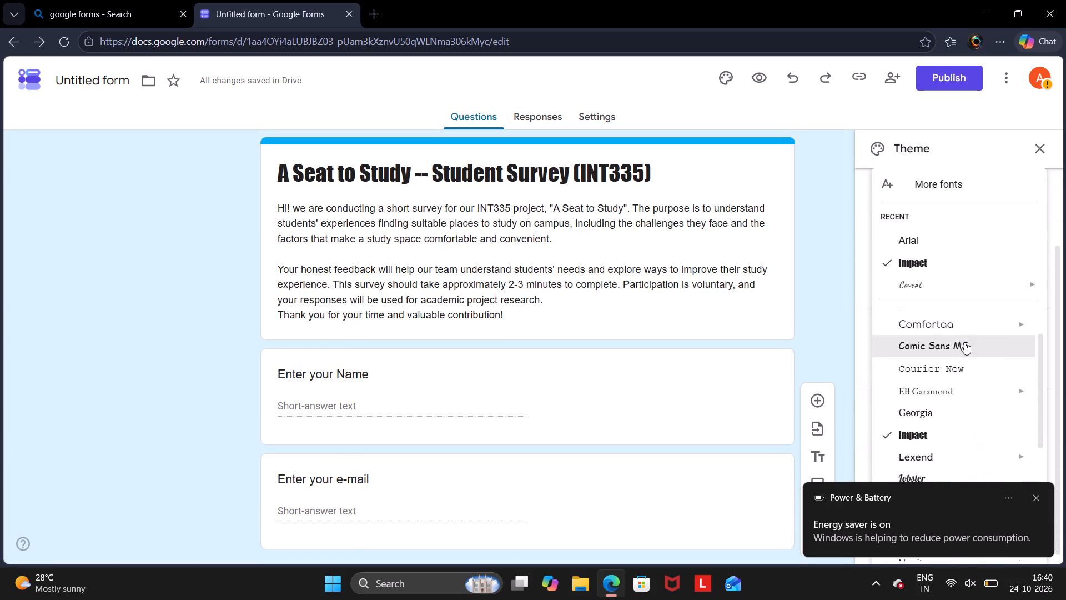
scroll(964, 342, "down", 3)
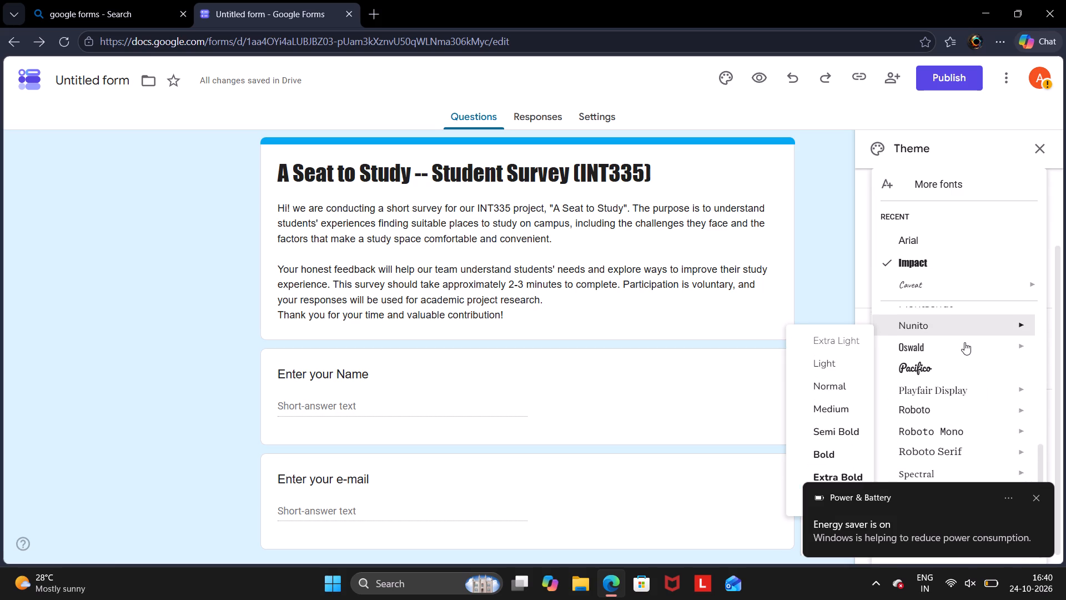
scroll(964, 342, "down", 2)
scroll(964, 342, "up", 1)
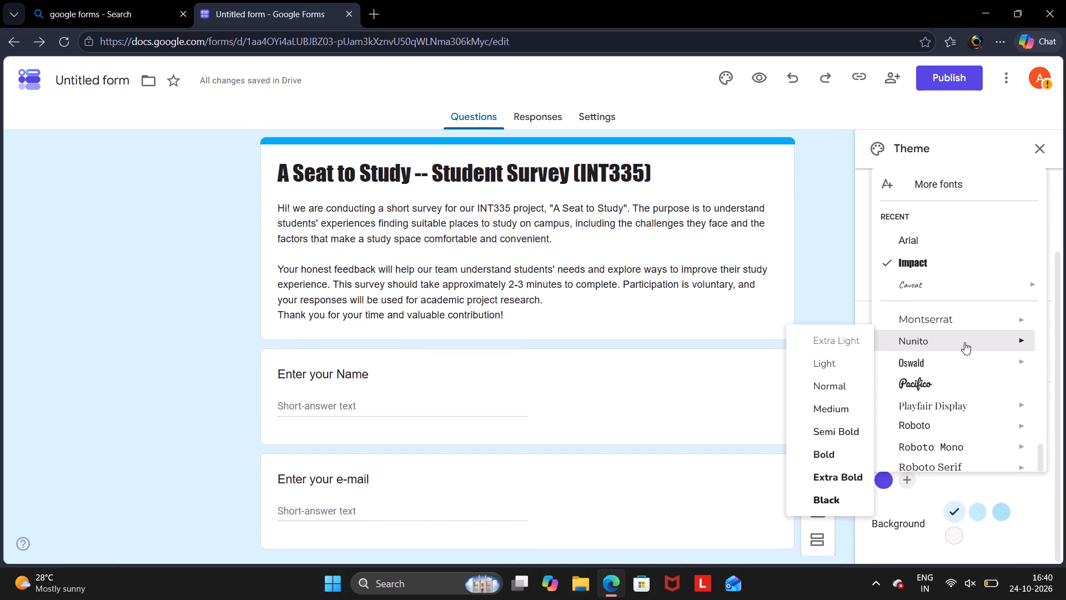
scroll(964, 342, "up", 5)
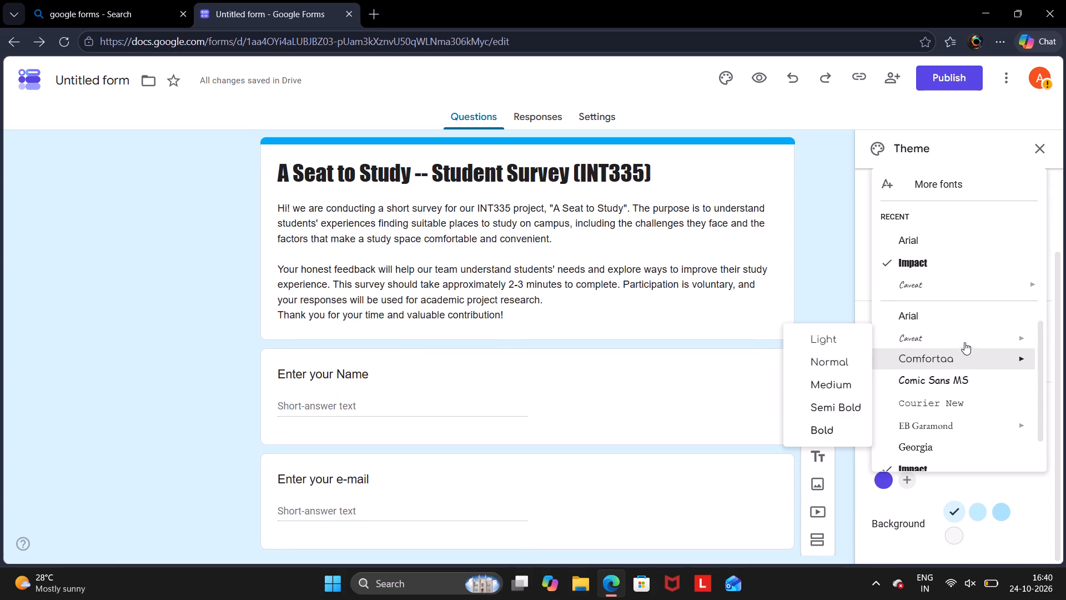
scroll(964, 342, "up", 2)
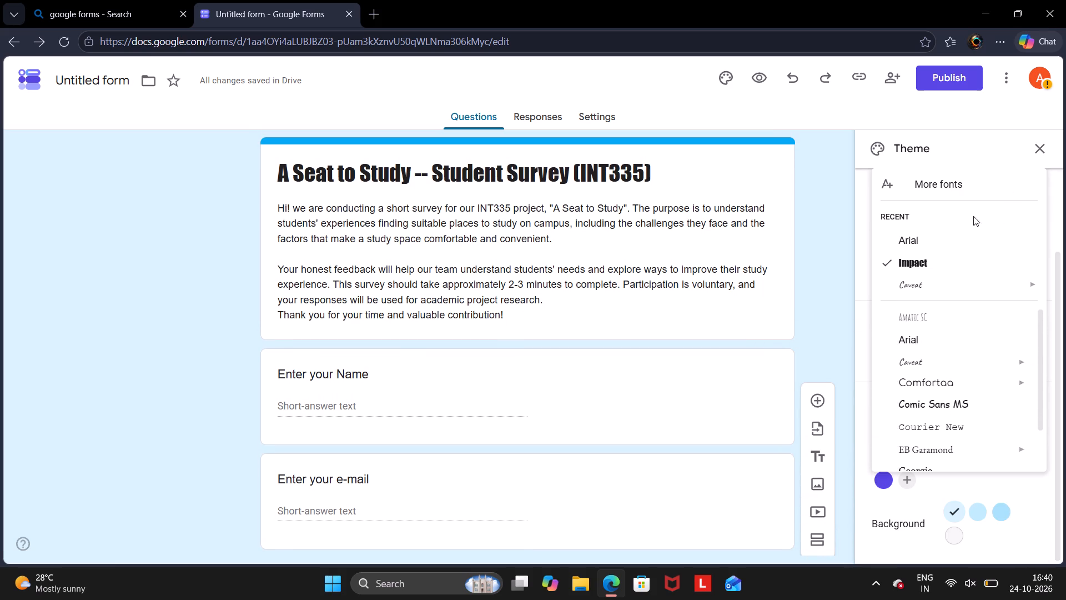
left_click(929, 271)
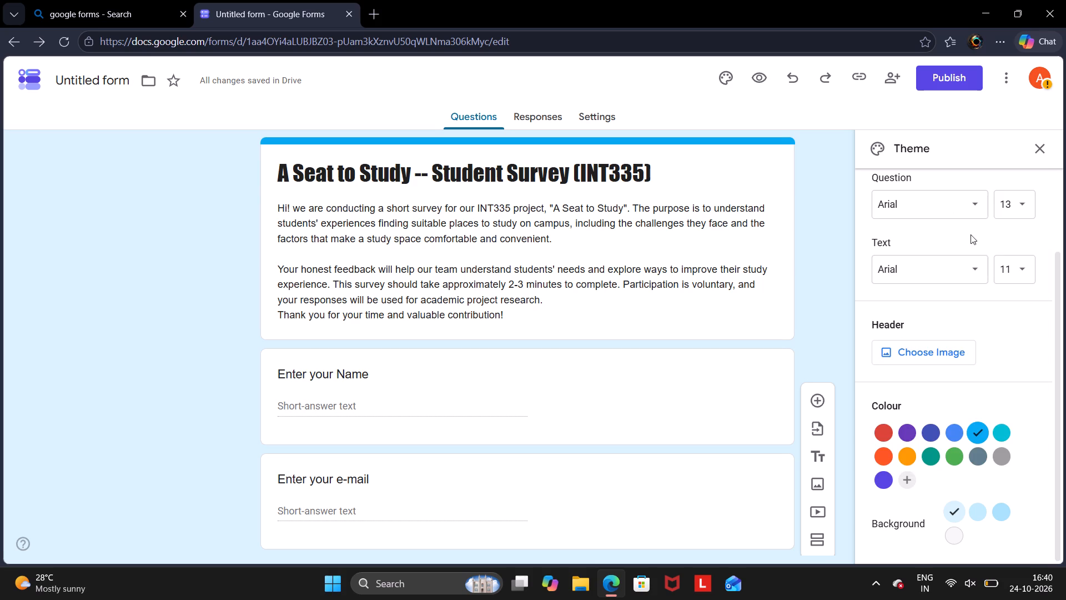
Choose 24 as the theme's header text size and close the theme settings.
left_click(1014, 204)
scroll(969, 222, "up", 2)
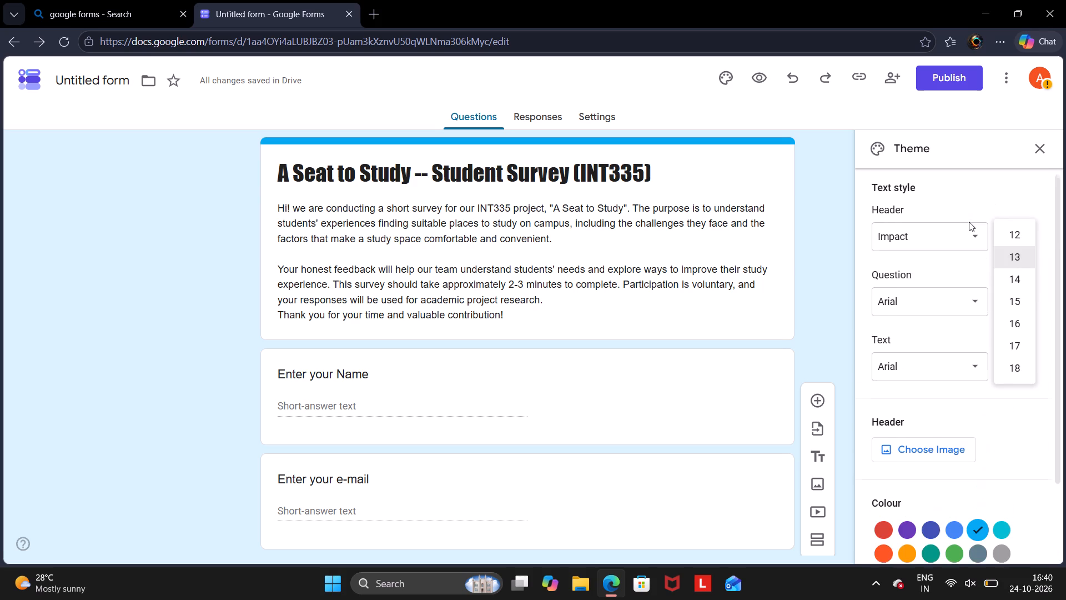
left_click(1004, 244)
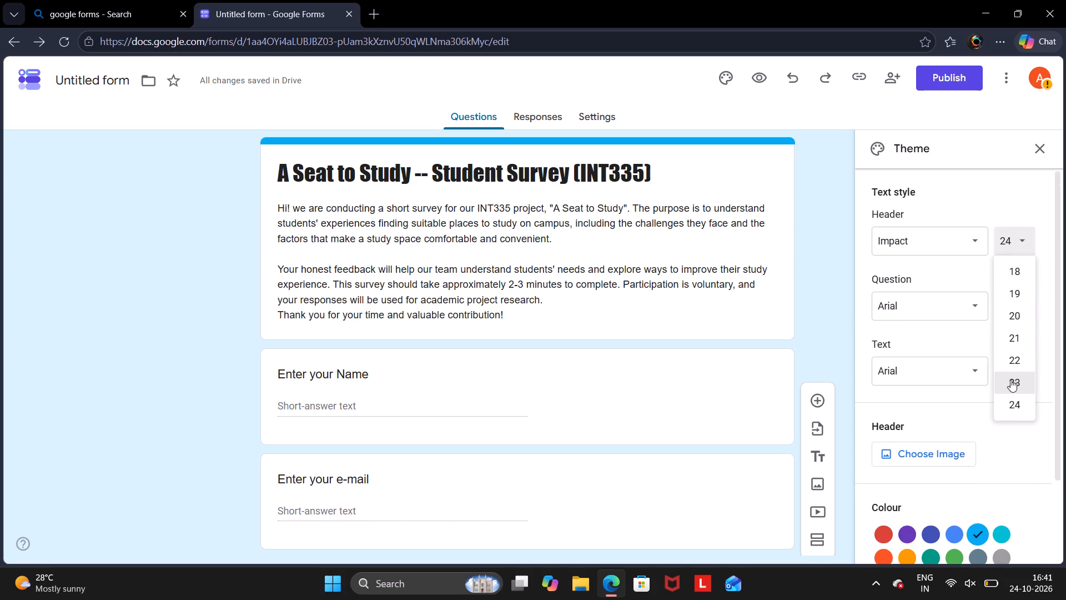
scroll(1010, 379, "down", 3)
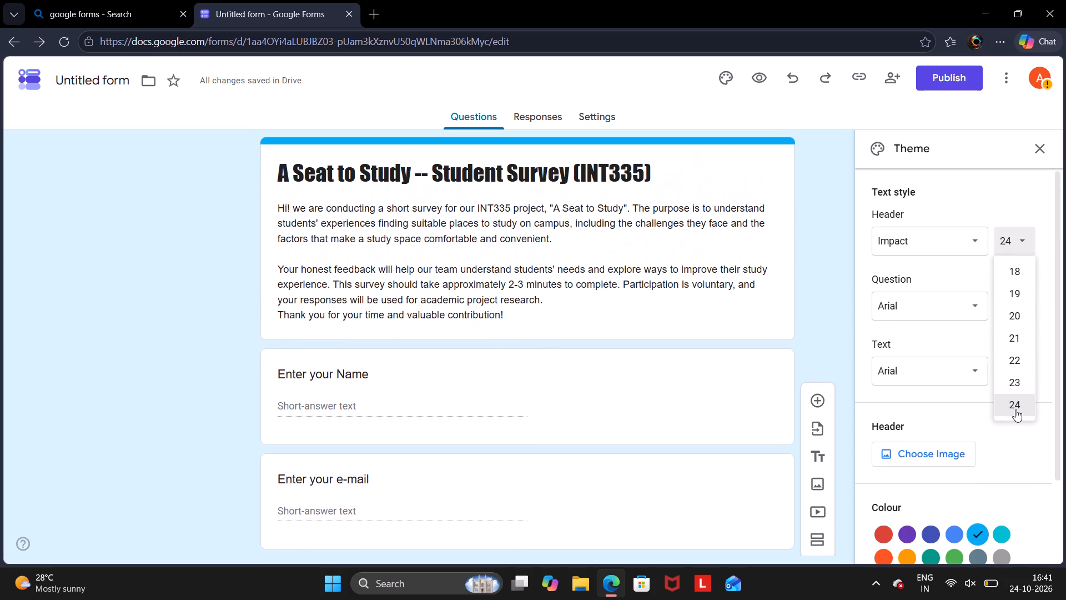
left_click(1015, 409)
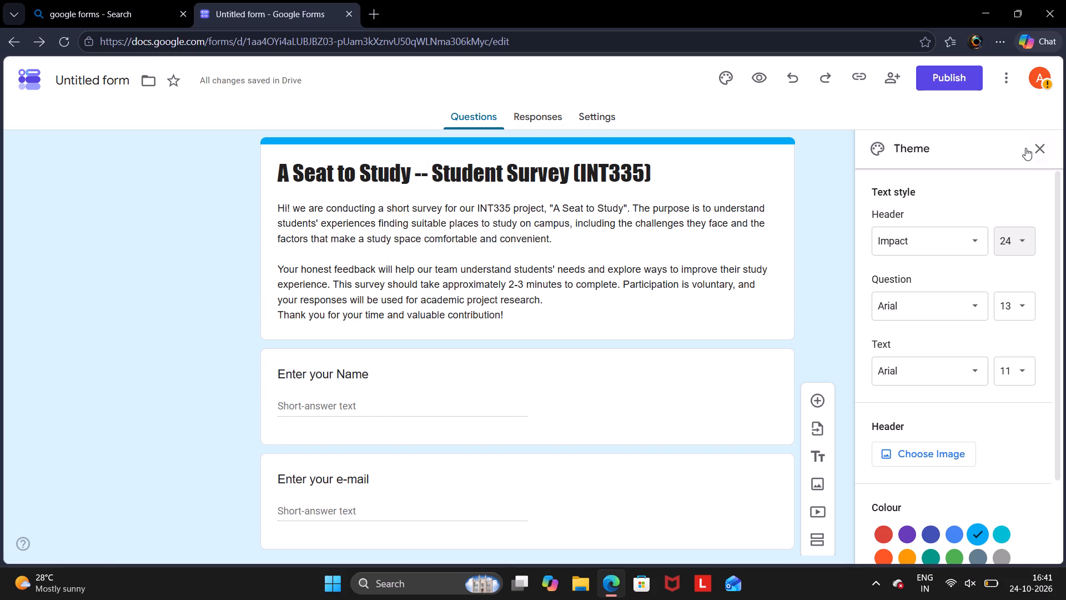
left_click(1044, 145)
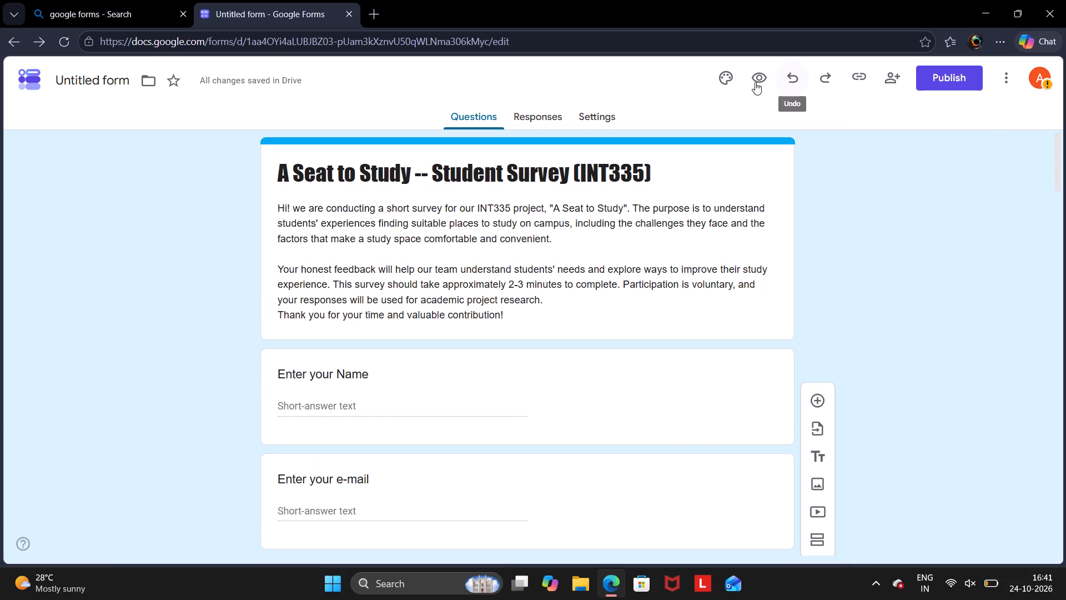
Preview the form and review it from the introduction to the question on how often finding a study space is difficult.
left_click(756, 78)
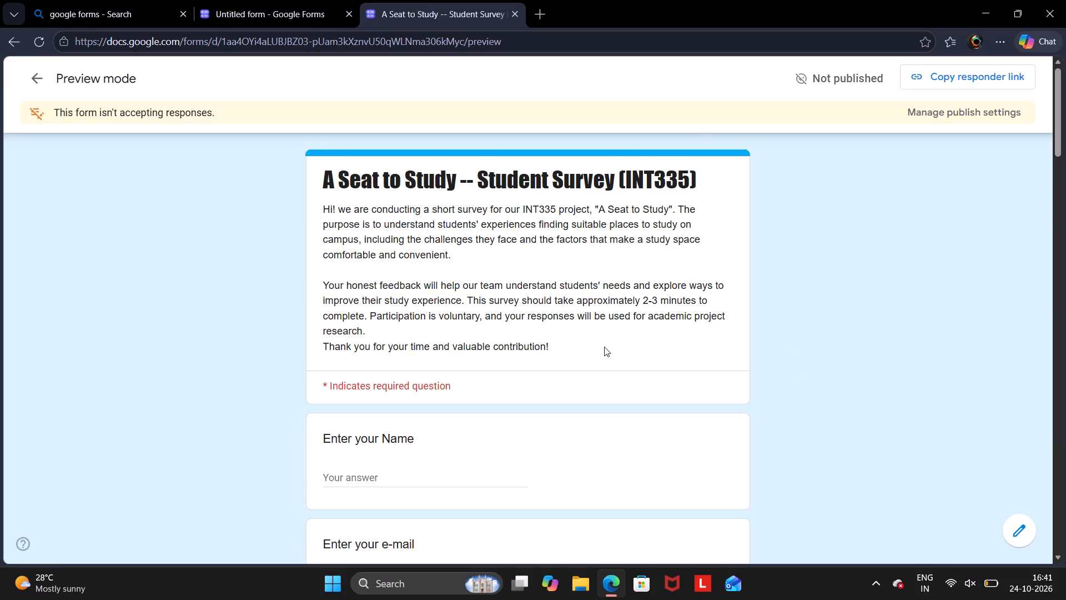
scroll(603, 341, "down", 1)
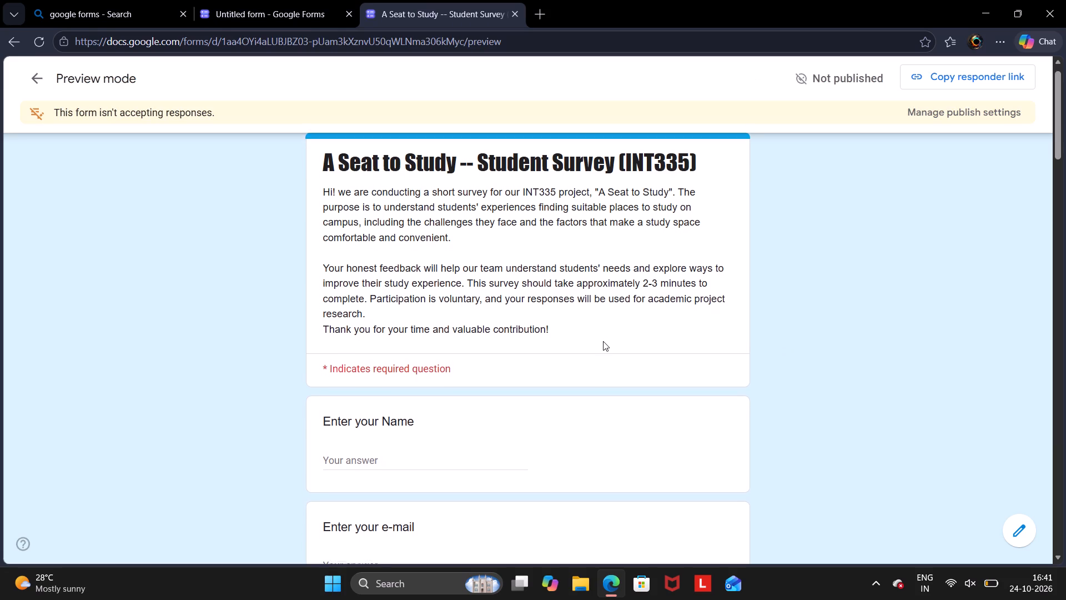
scroll(603, 341, "down", 1)
left_click(472, 333)
scroll(435, 377, "down", 1)
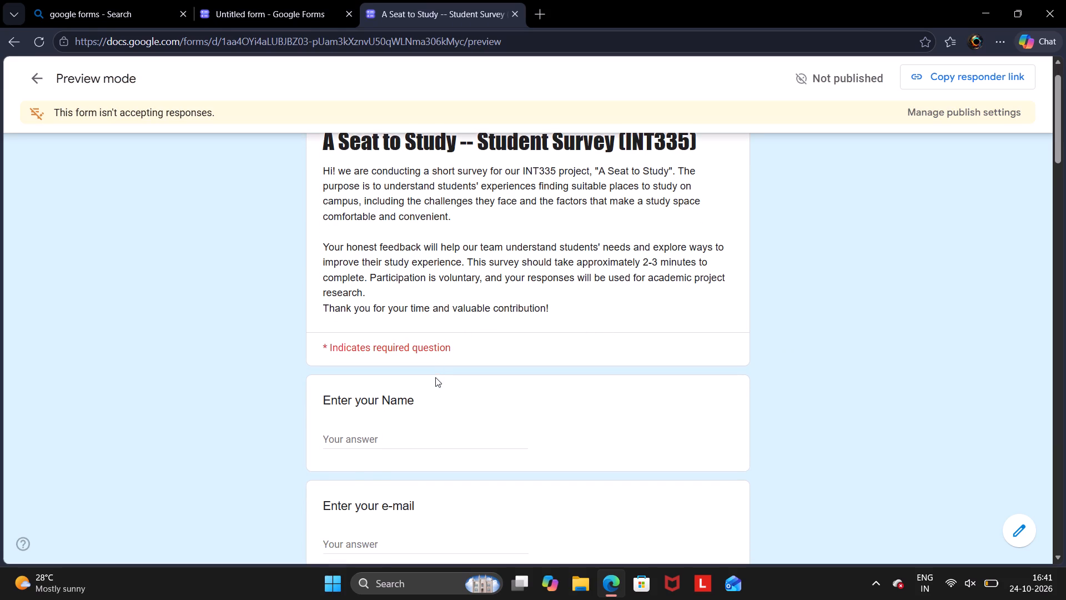
scroll(435, 377, "down", 1)
scroll(408, 422, "down", 3)
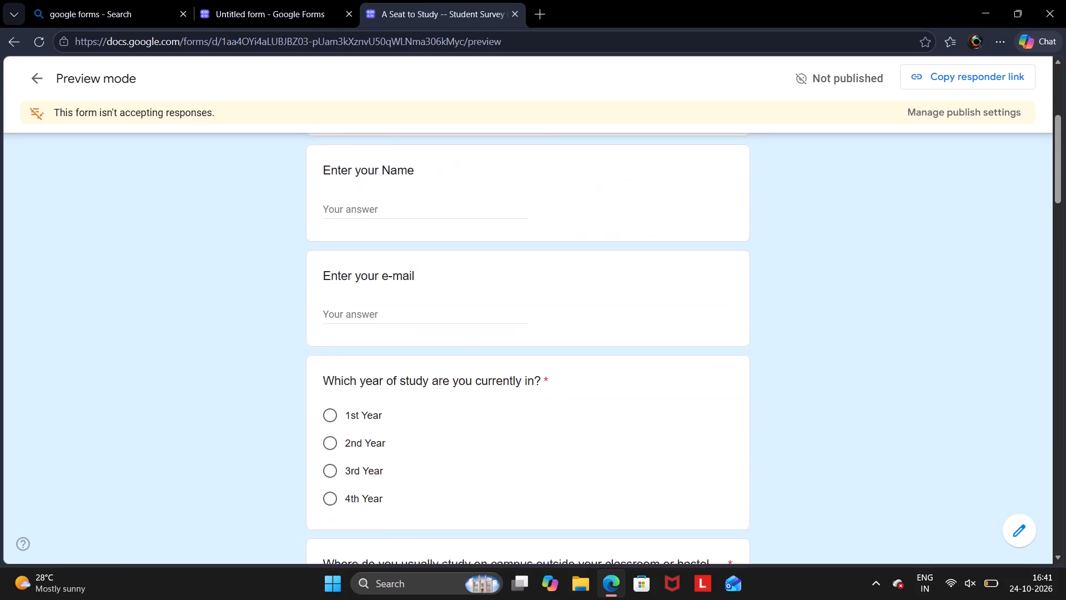
scroll(408, 422, "down", 3)
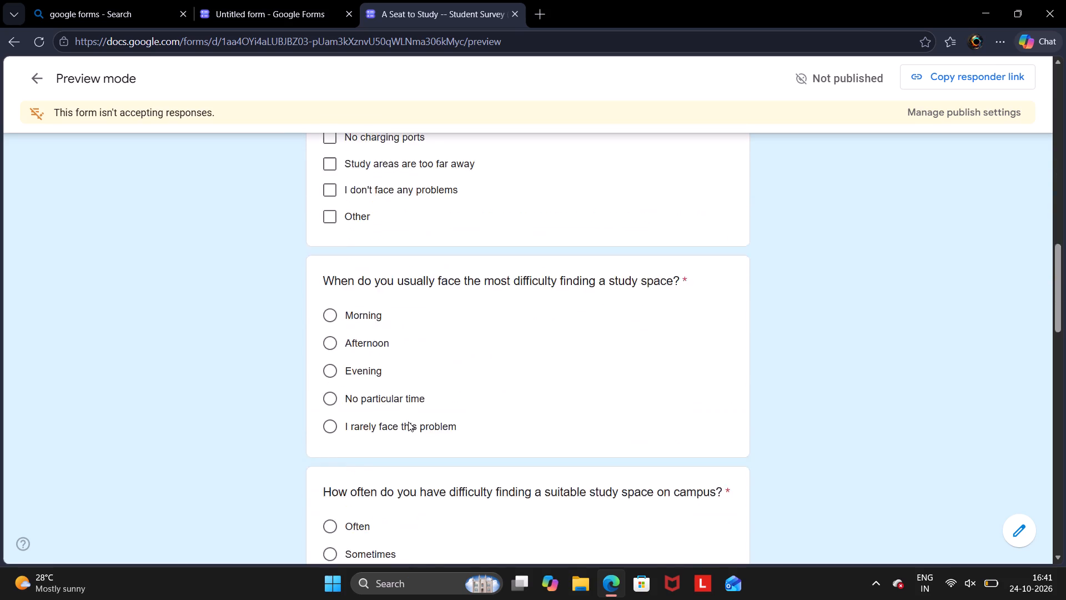
scroll(408, 422, "down", 1)
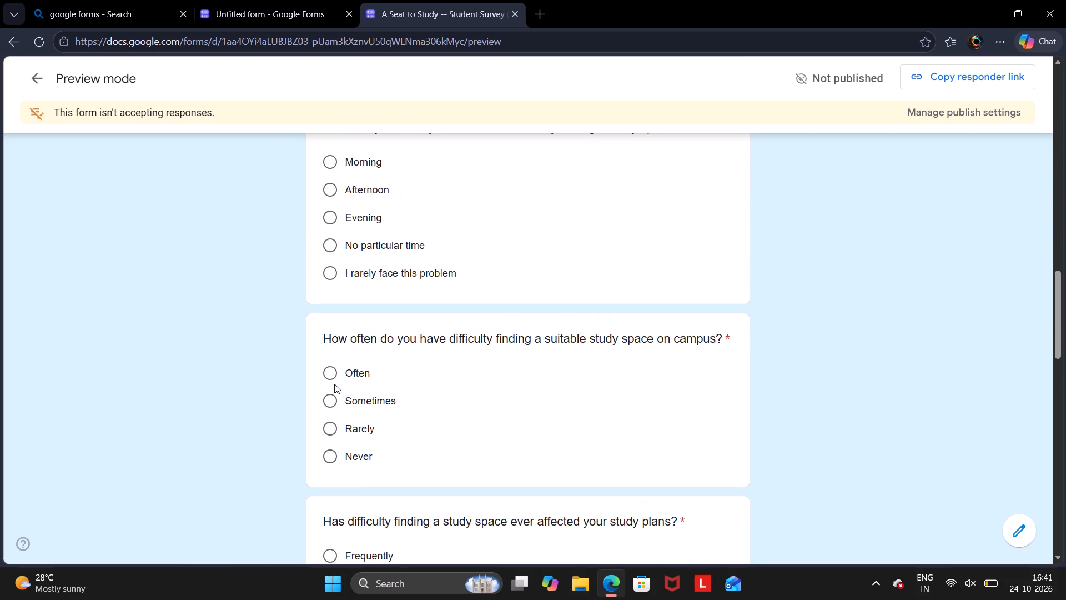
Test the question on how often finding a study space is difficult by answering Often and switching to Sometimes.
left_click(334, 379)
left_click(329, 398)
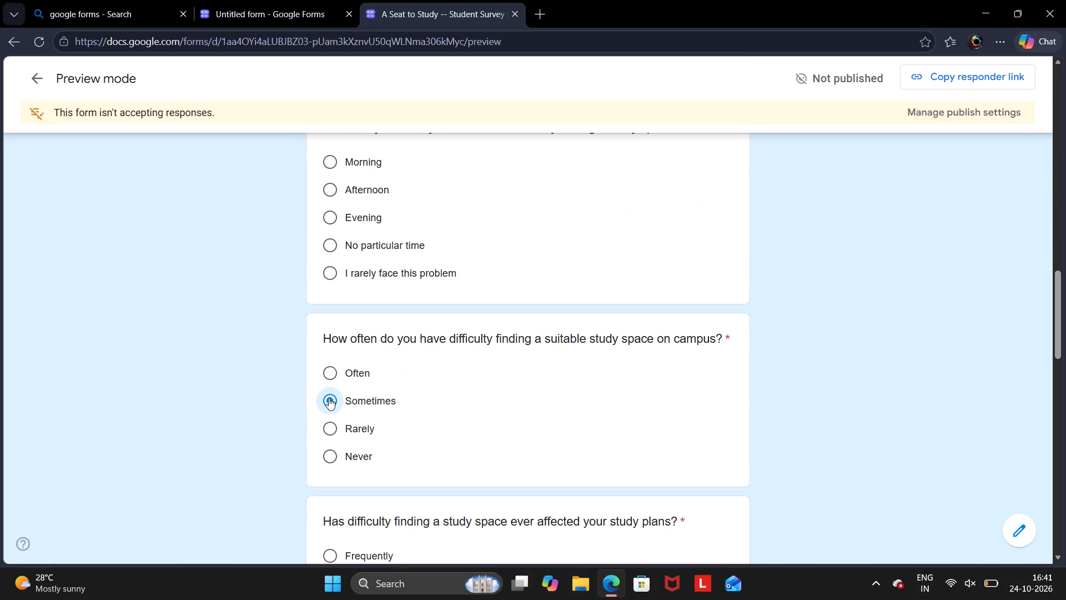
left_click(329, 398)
Review the remaining questions in the preview through the final one about sharing experiences of finding study spaces.
scroll(465, 406, "down", 2)
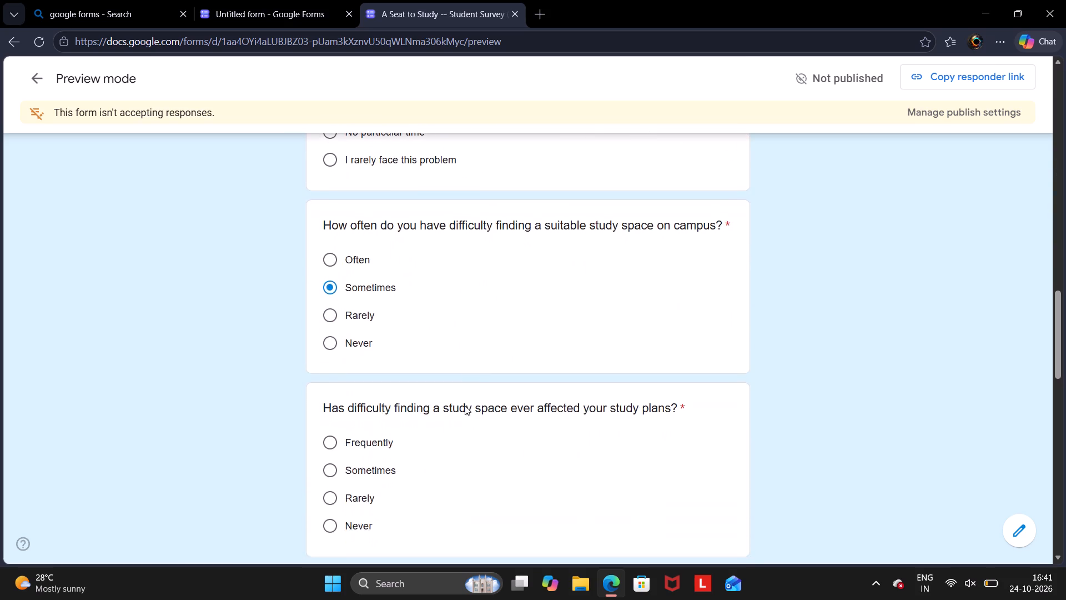
scroll(465, 406, "down", 3)
left_click(567, 365)
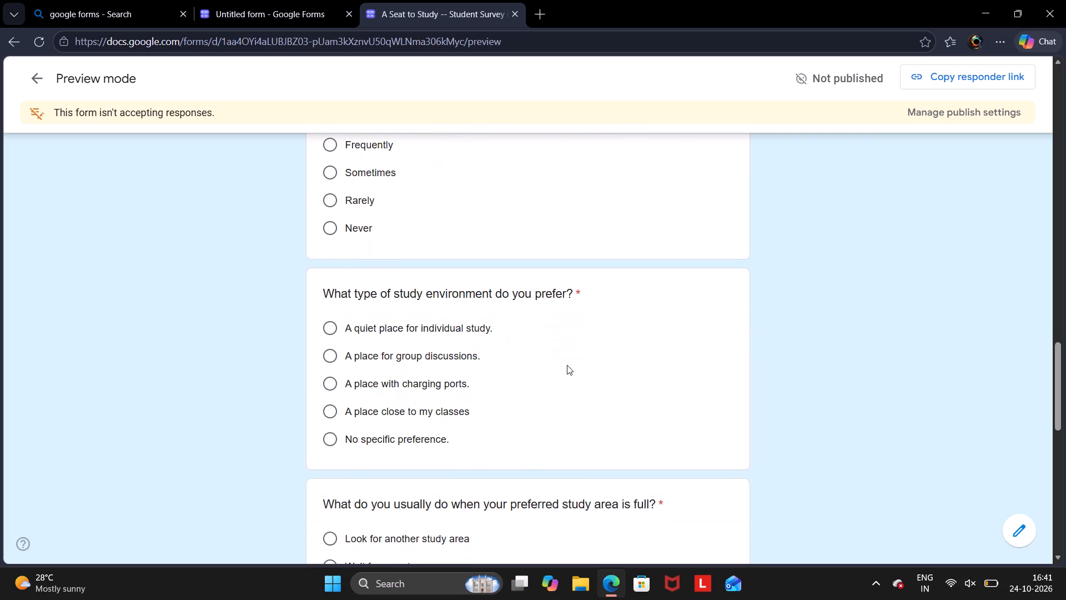
scroll(567, 365, "down", 5)
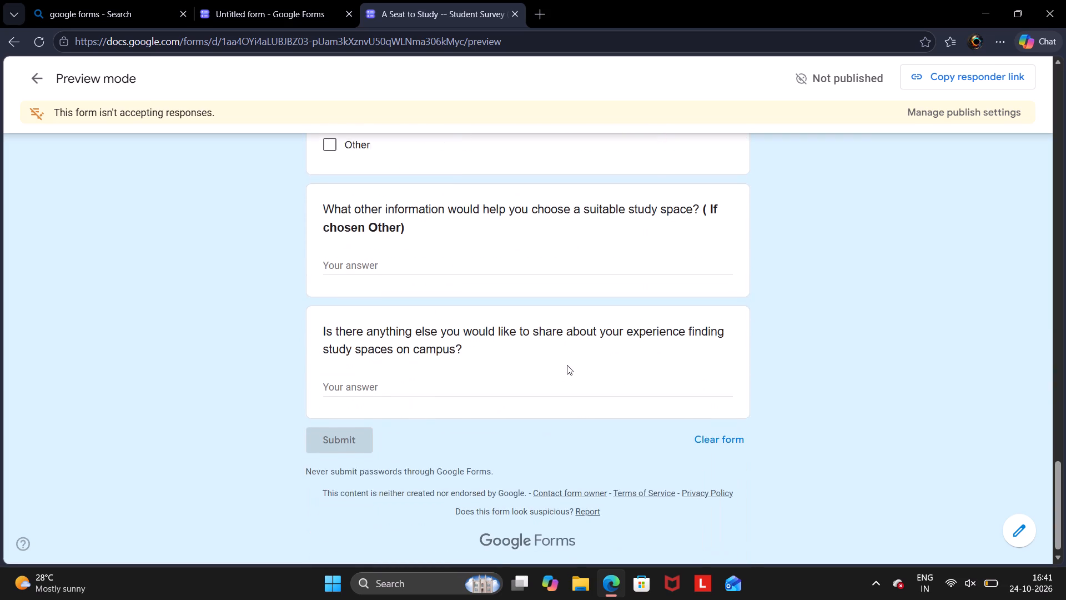
scroll(567, 365, "down", 2)
scroll(567, 361, "up", 1)
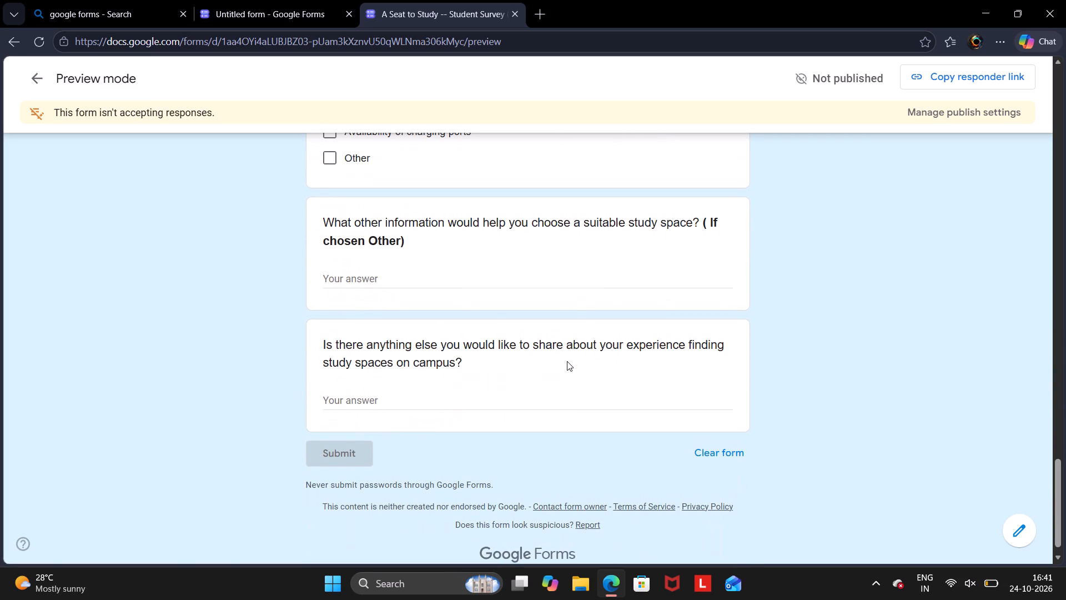
scroll(567, 361, "up", 1)
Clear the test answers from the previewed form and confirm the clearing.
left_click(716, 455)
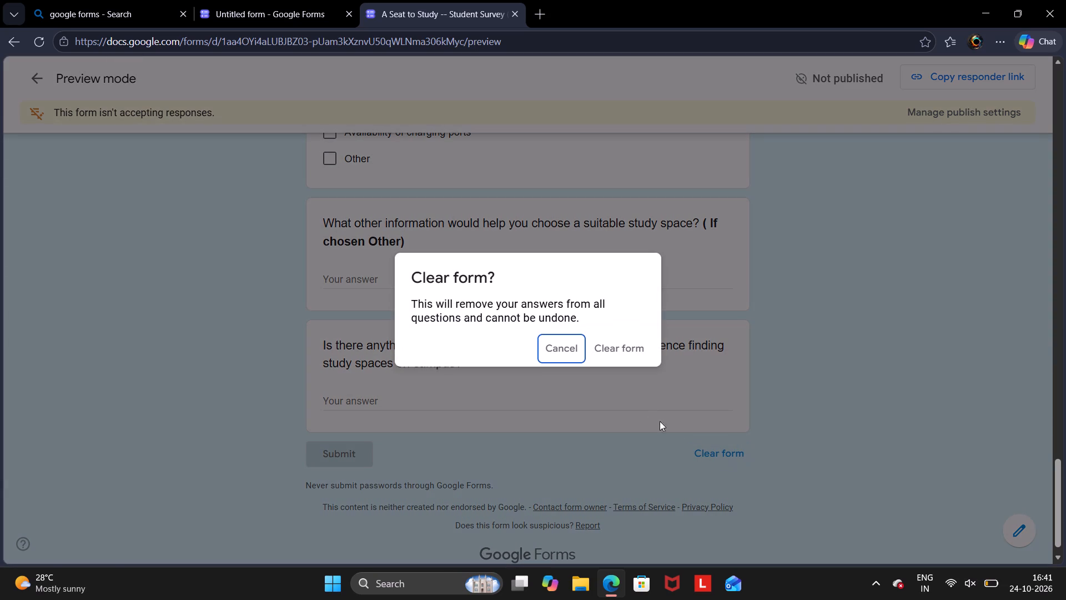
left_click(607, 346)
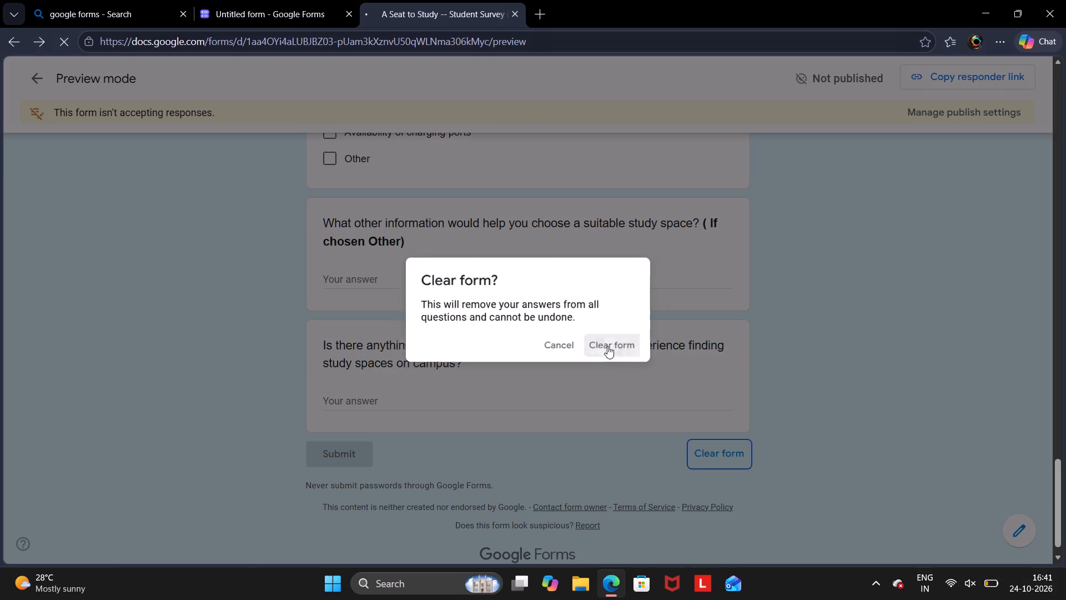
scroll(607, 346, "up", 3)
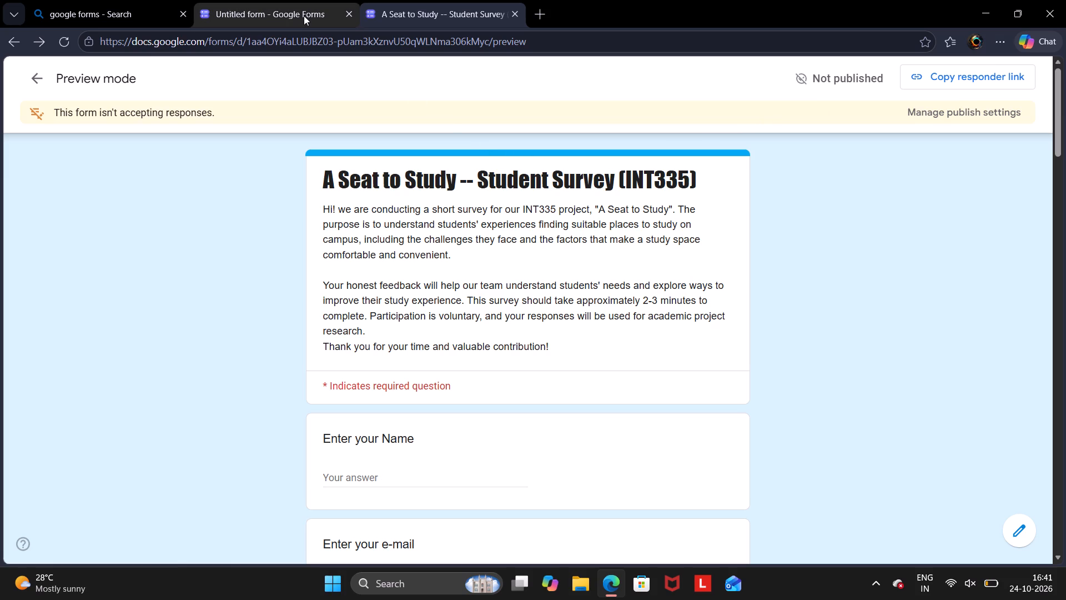
Review the cleared preview down to the question on a full preferred study area and return to the introduction.
scroll(426, 273, "down", 2)
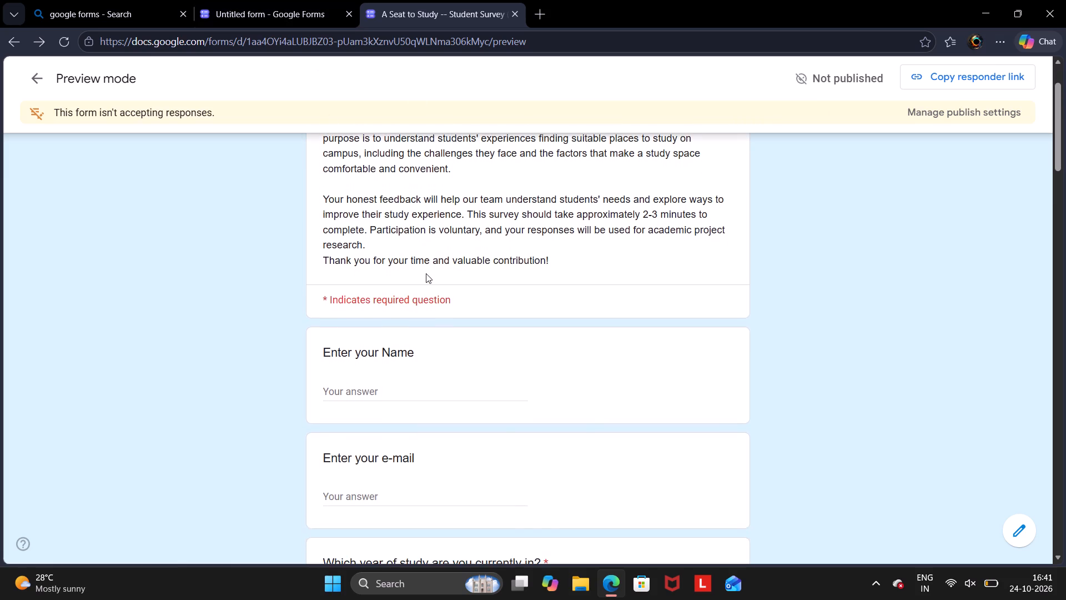
scroll(426, 273, "down", 15)
scroll(426, 273, "up", 6)
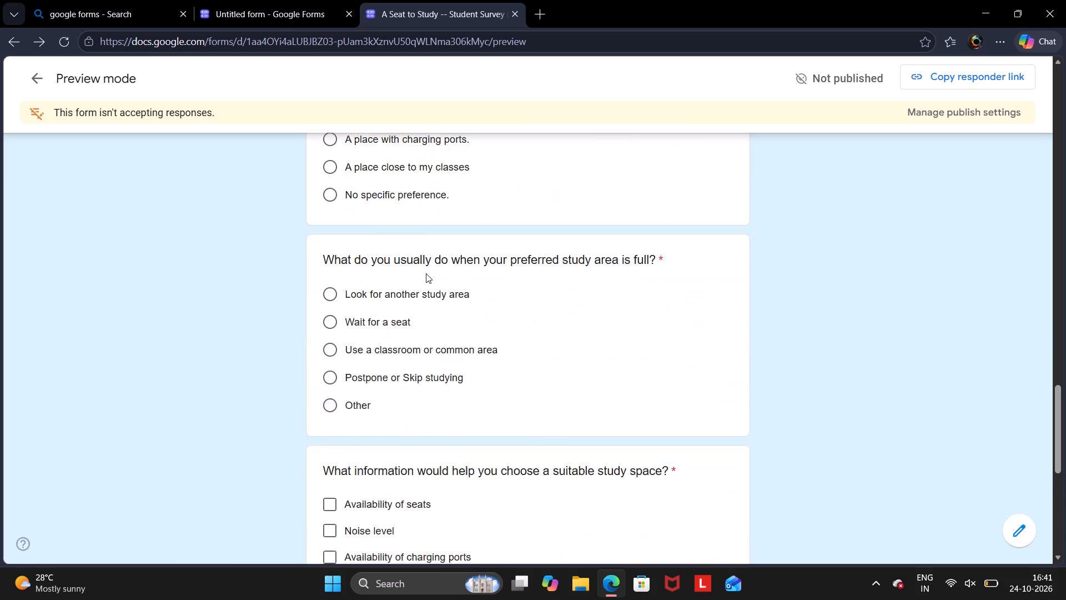
scroll(426, 273, "up", 10)
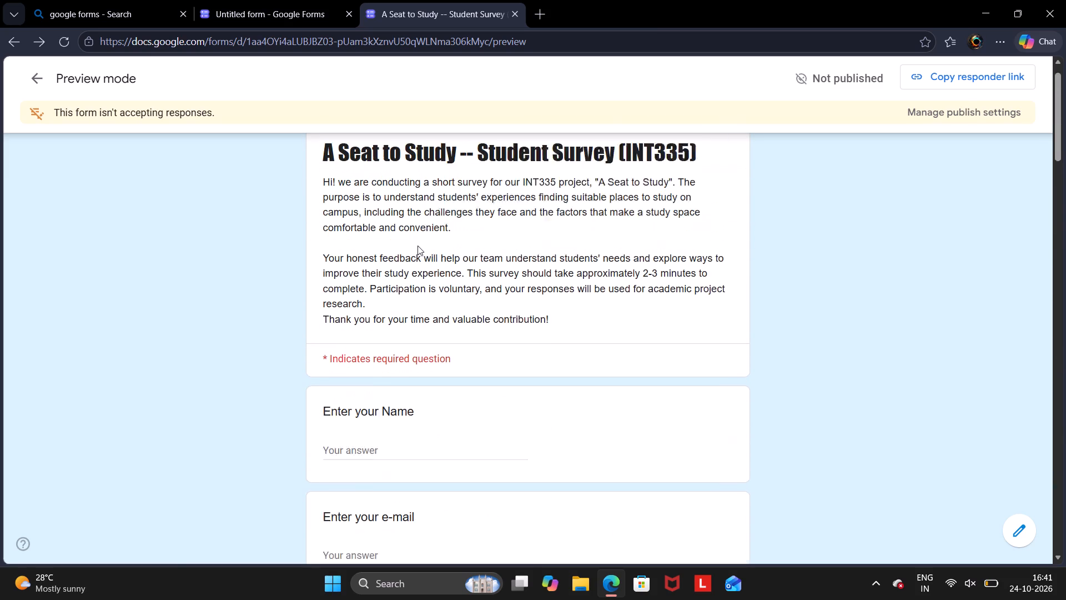
scroll(418, 246, "up", 1)
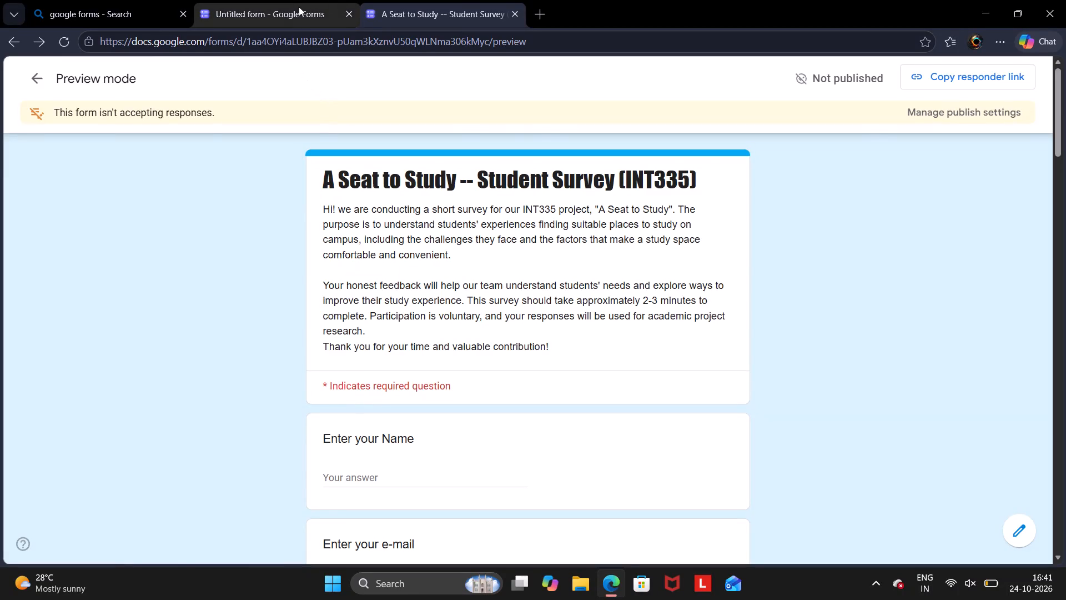
Switch from the preview back to the form's editing view.
left_click(299, 7)
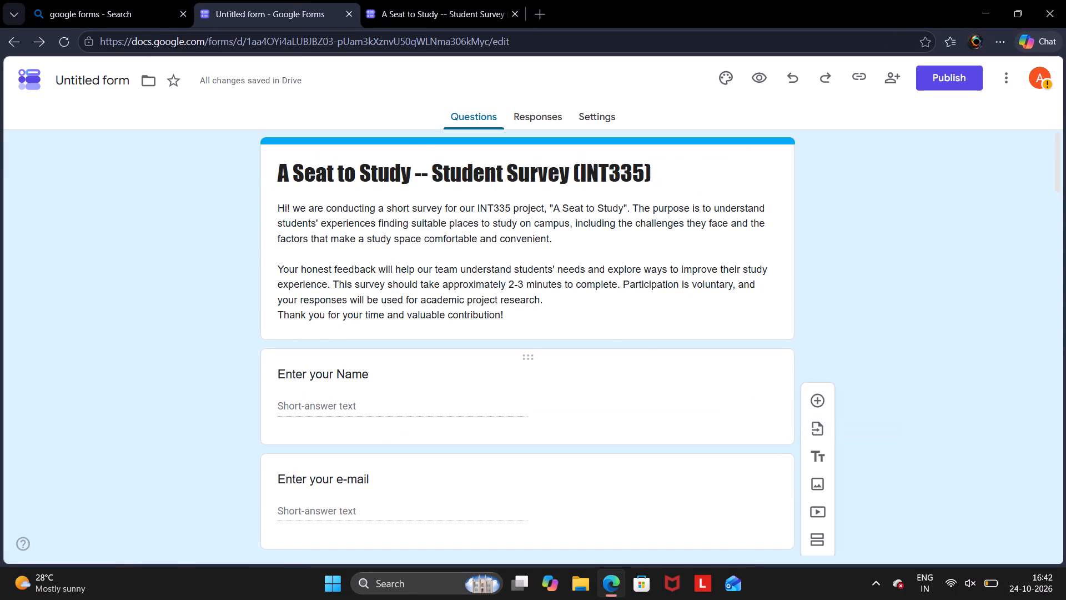
scroll(562, 388, "up", 1)
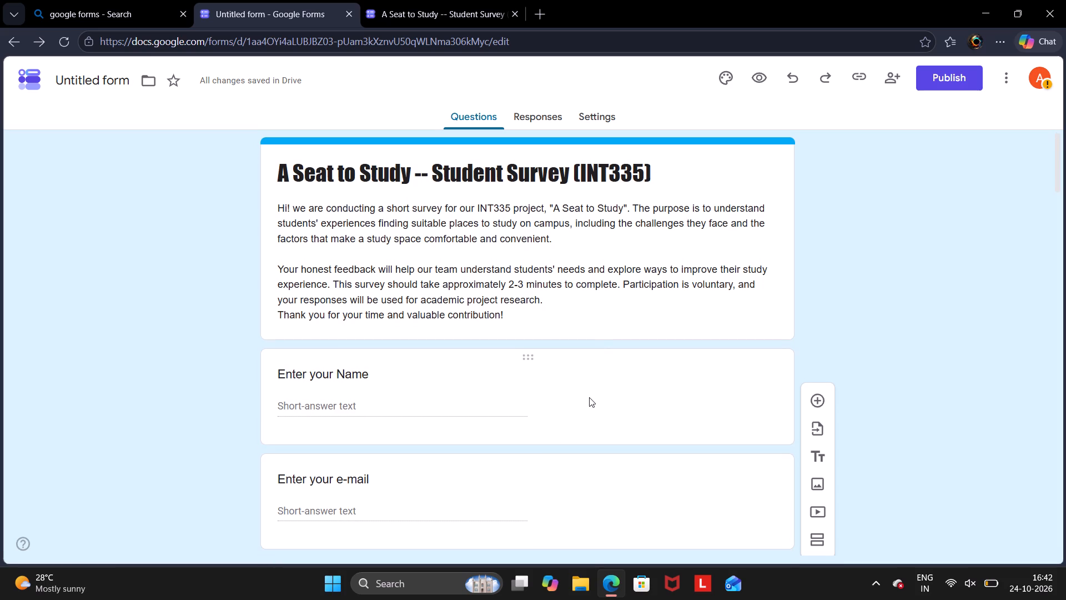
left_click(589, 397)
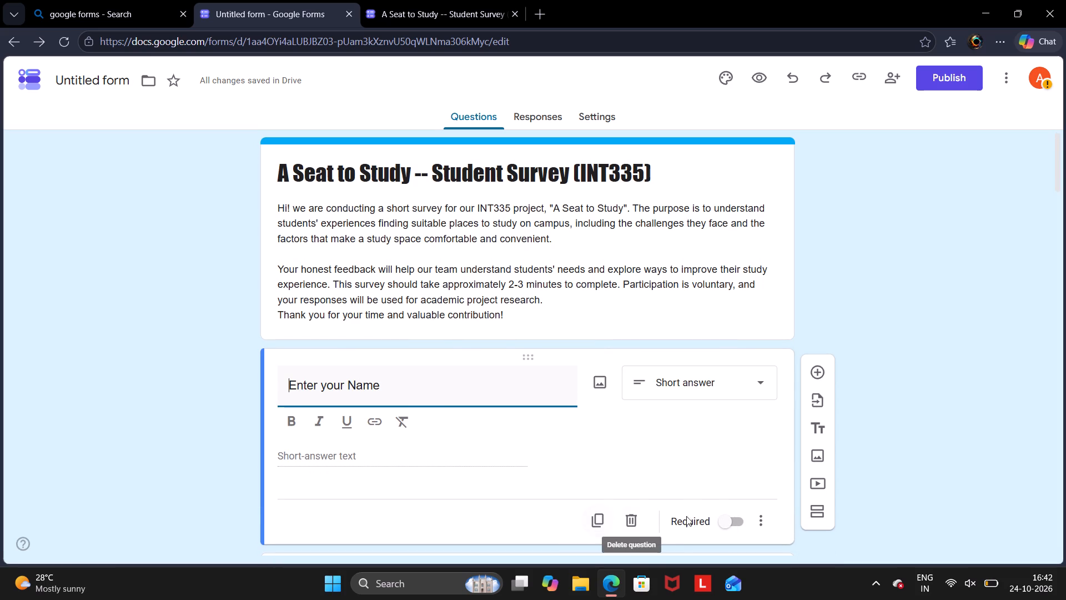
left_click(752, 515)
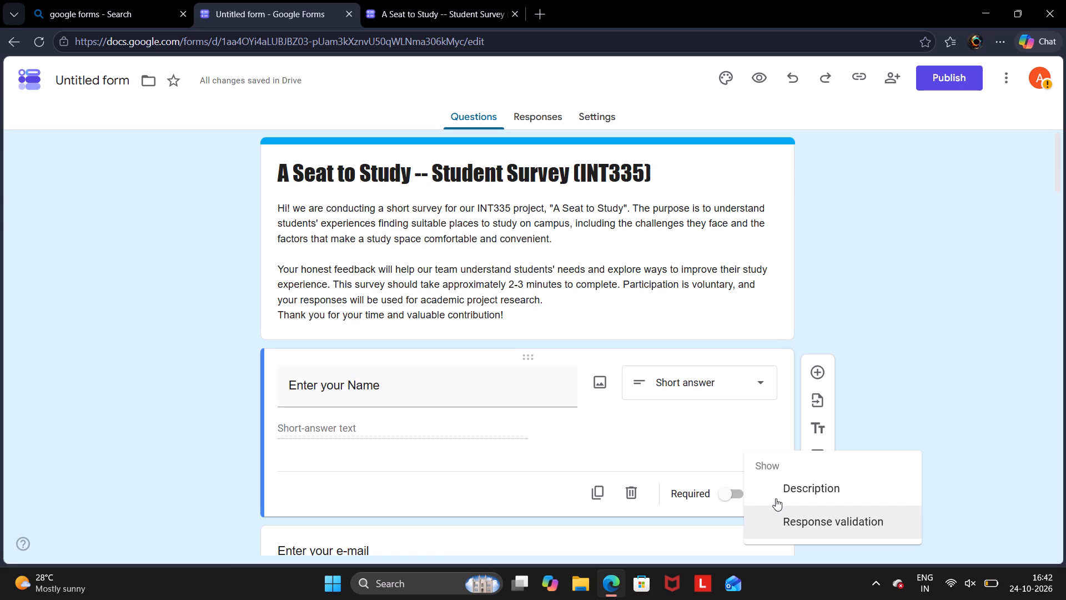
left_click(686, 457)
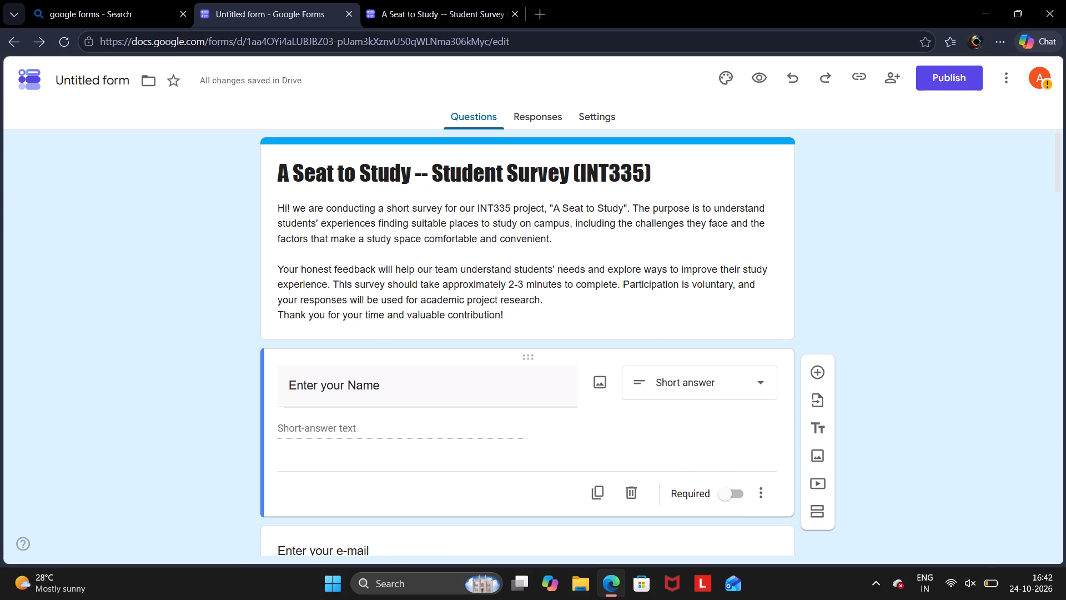
Make the closing line "Thank you for your time and valuable contribution!" bold in the form description.
left_click(698, 313)
left_click(698, 313)
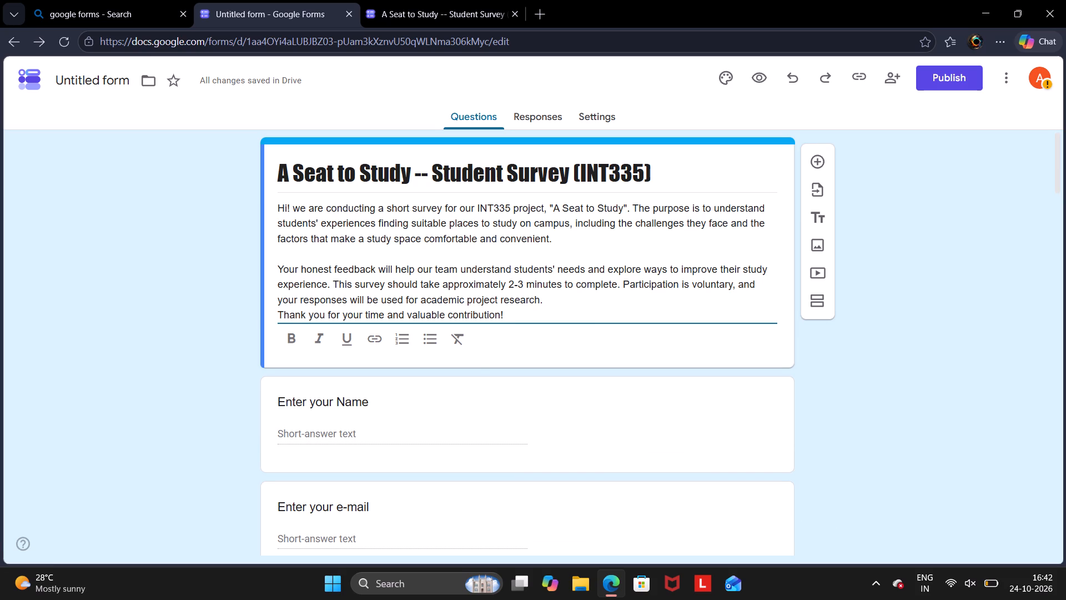
left_click_drag(277, 316, 487, 323)
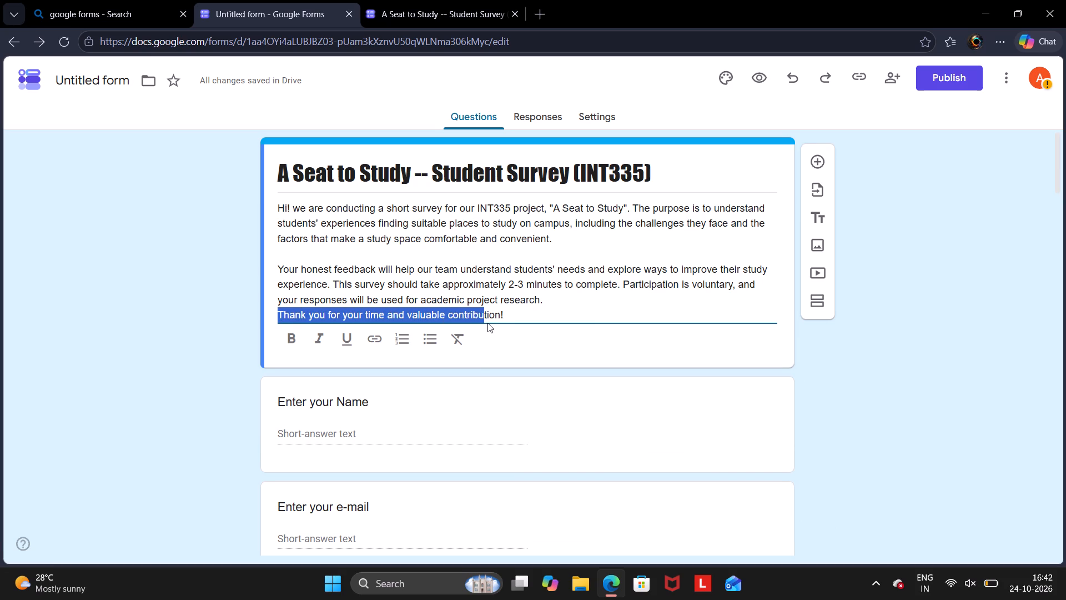
left_click_drag(487, 323, 503, 323)
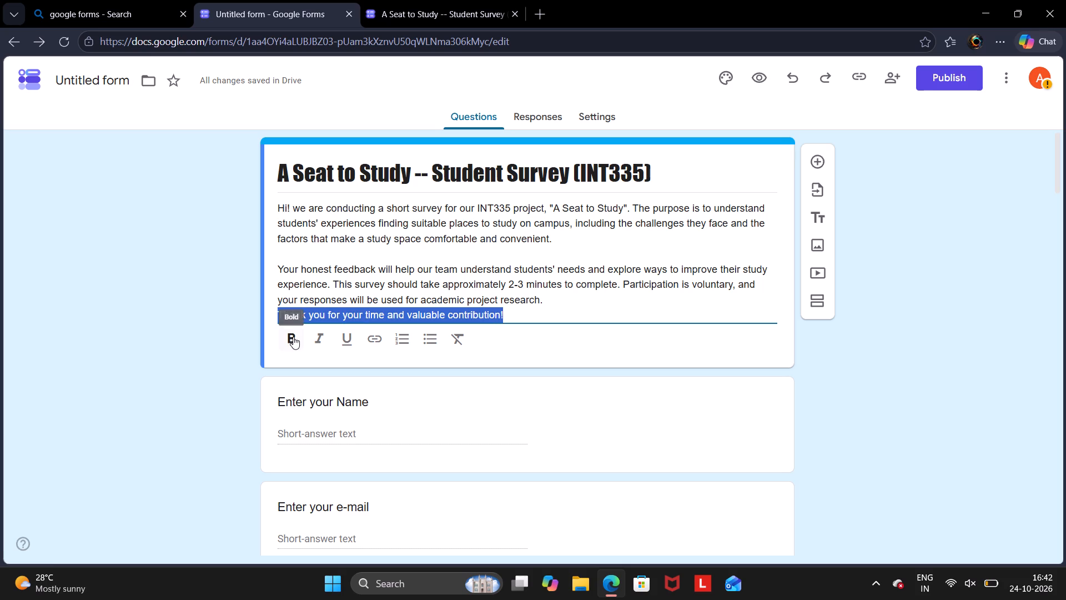
left_click(293, 337)
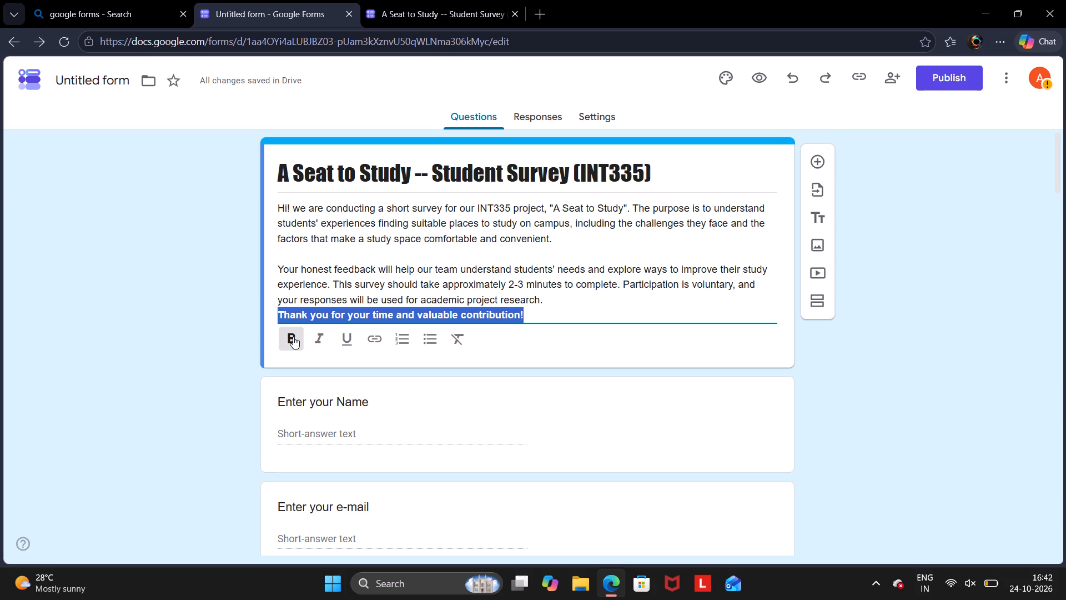
left_click(564, 332)
left_click(571, 319)
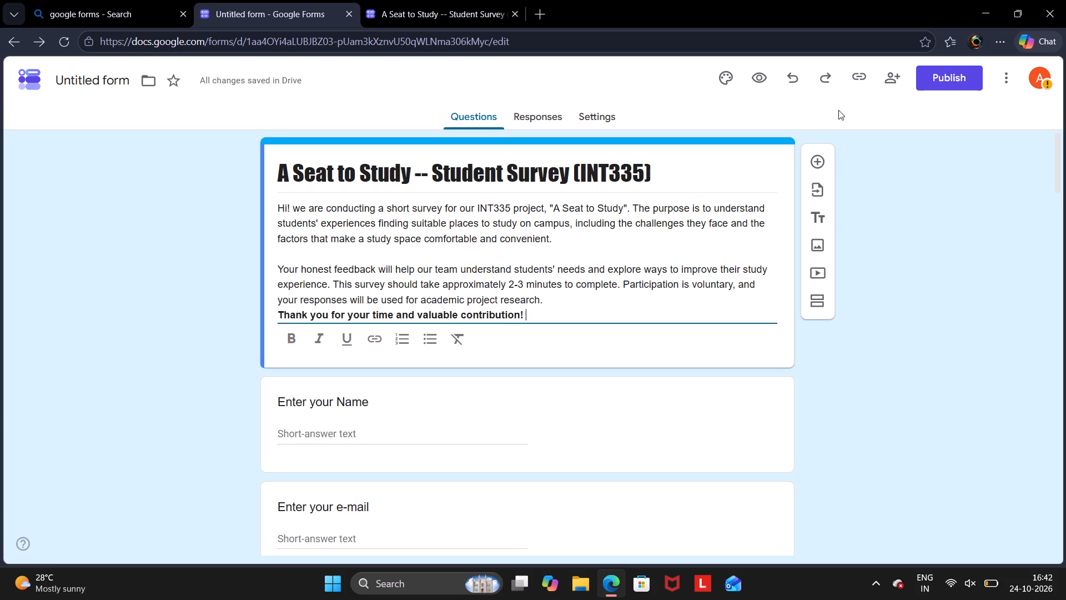
Preview the updated form and close the duplicate preview tab.
left_click(757, 75)
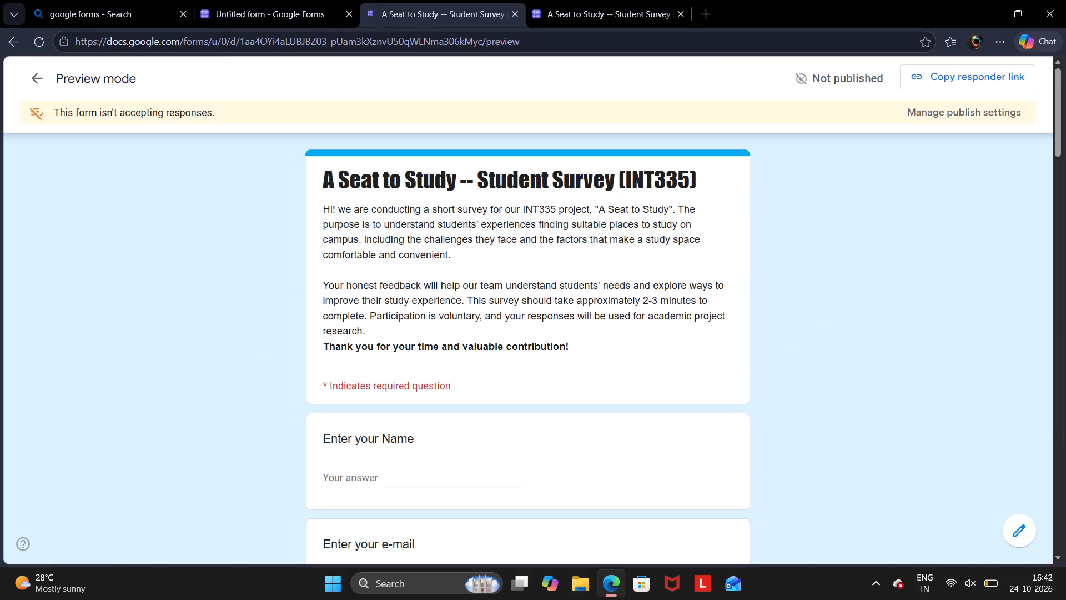
left_click(681, 10)
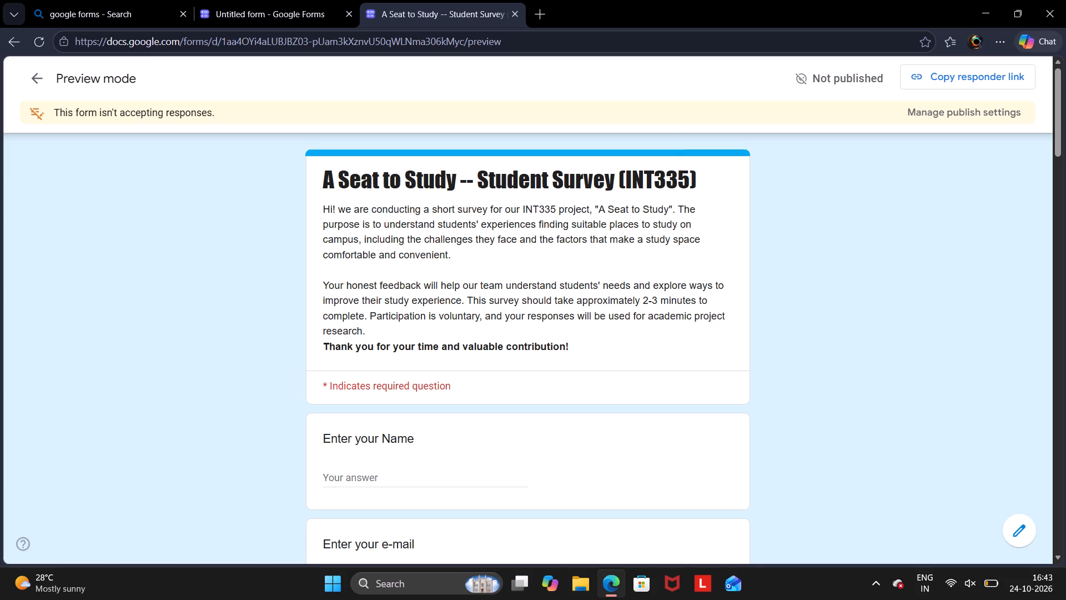
Review the previewed introduction and the name, e-mail and year-of-study questions.
scroll(670, 432, "down", 2)
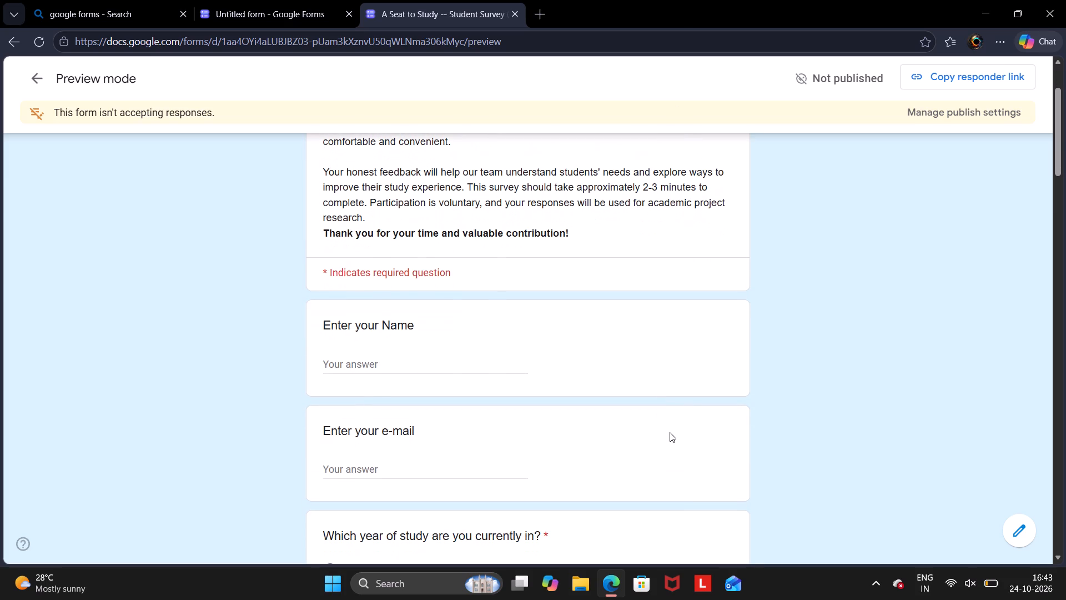
scroll(670, 432, "down", 2)
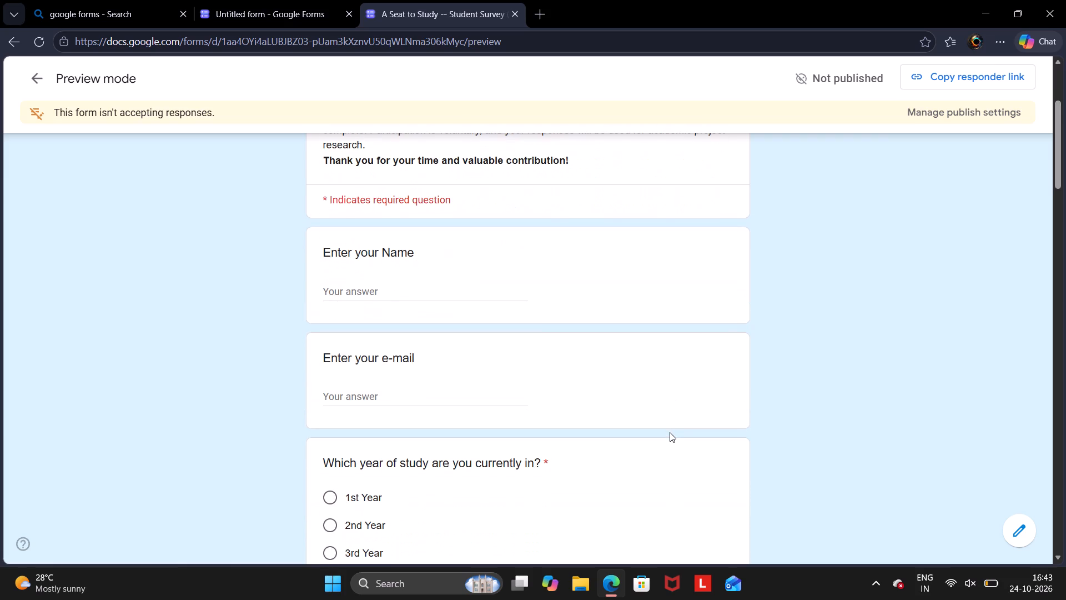
scroll(670, 432, "down", 1)
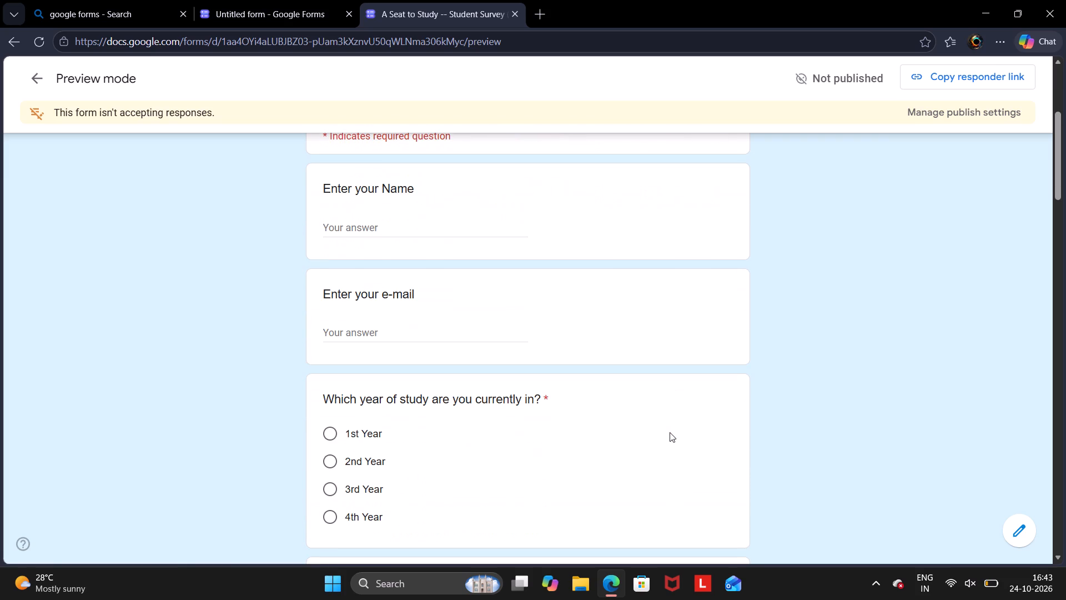
scroll(670, 432, "down", 1)
scroll(670, 432, "up", 1)
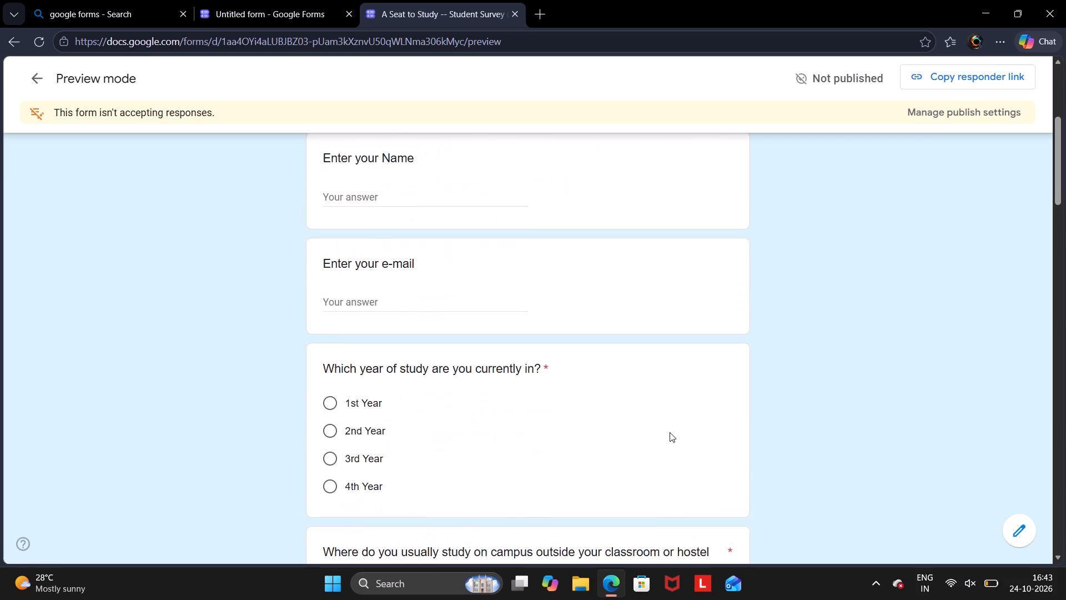
scroll(670, 432, "up", 3)
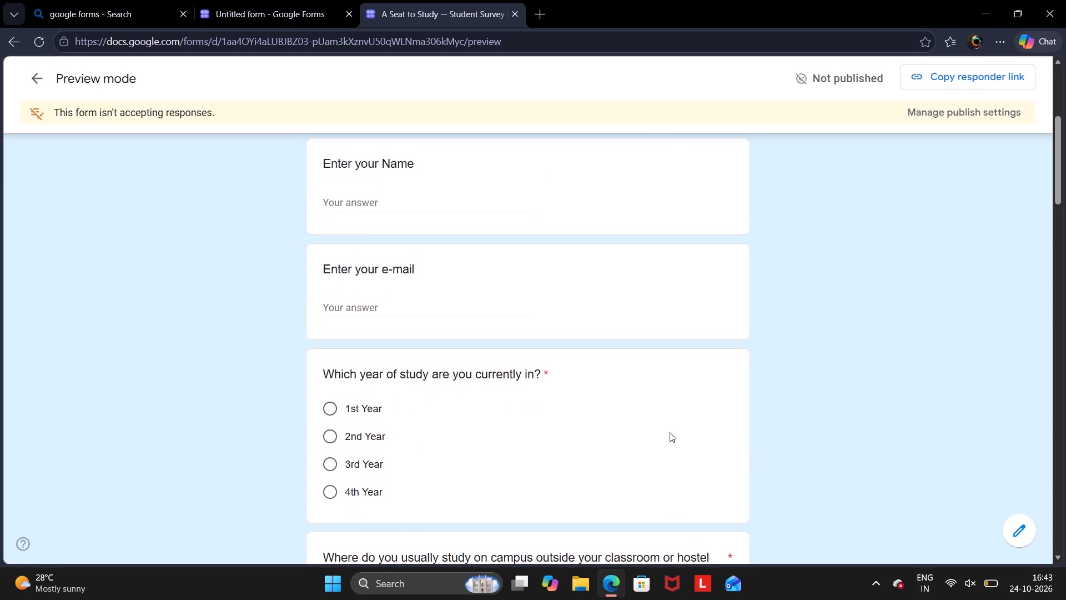
scroll(670, 432, "up", 2)
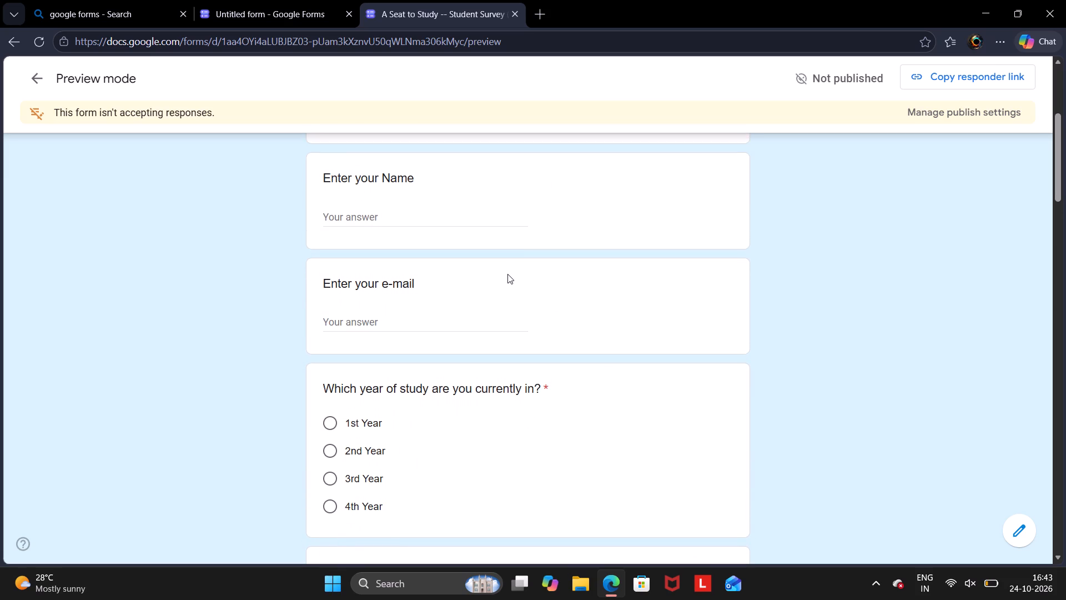
Examine the year-of-study question and the question on where students usually study on campus, including their answer options.
scroll(582, 366, "down", 2)
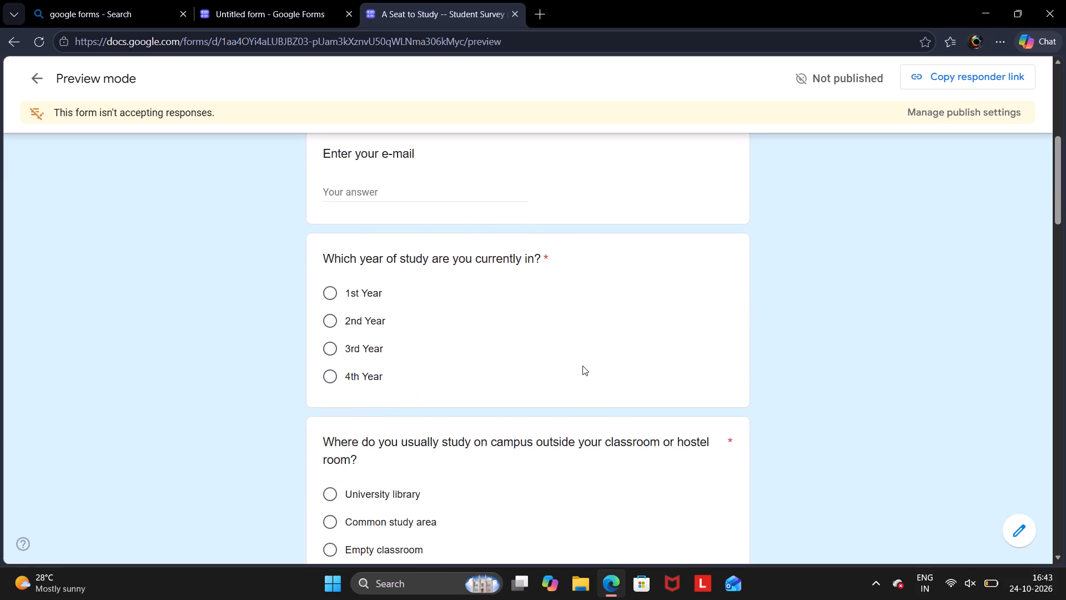
scroll(582, 366, "down", 2)
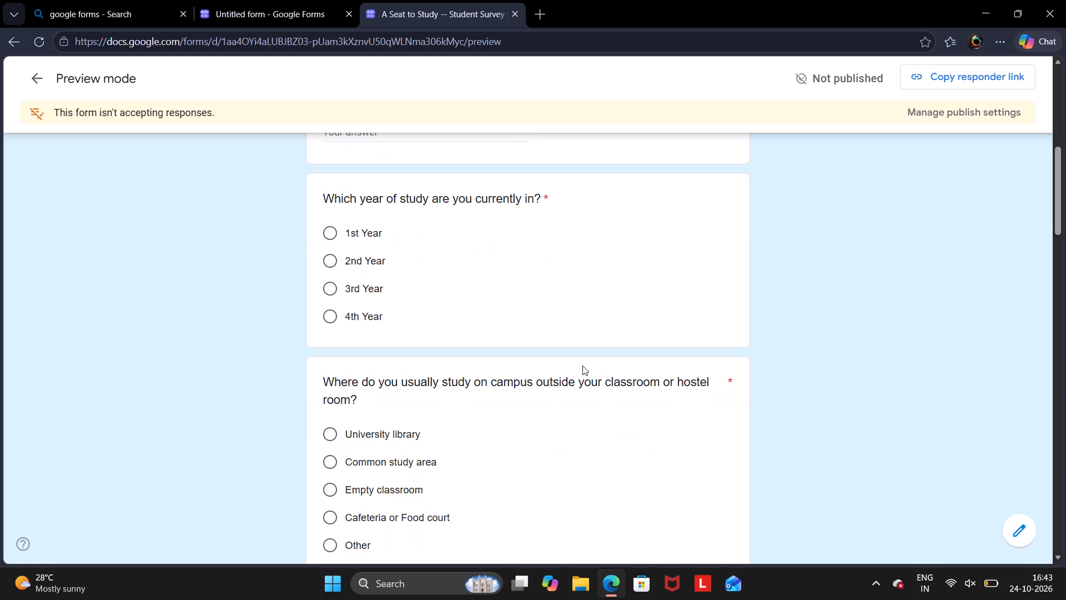
scroll(582, 366, "down", 2)
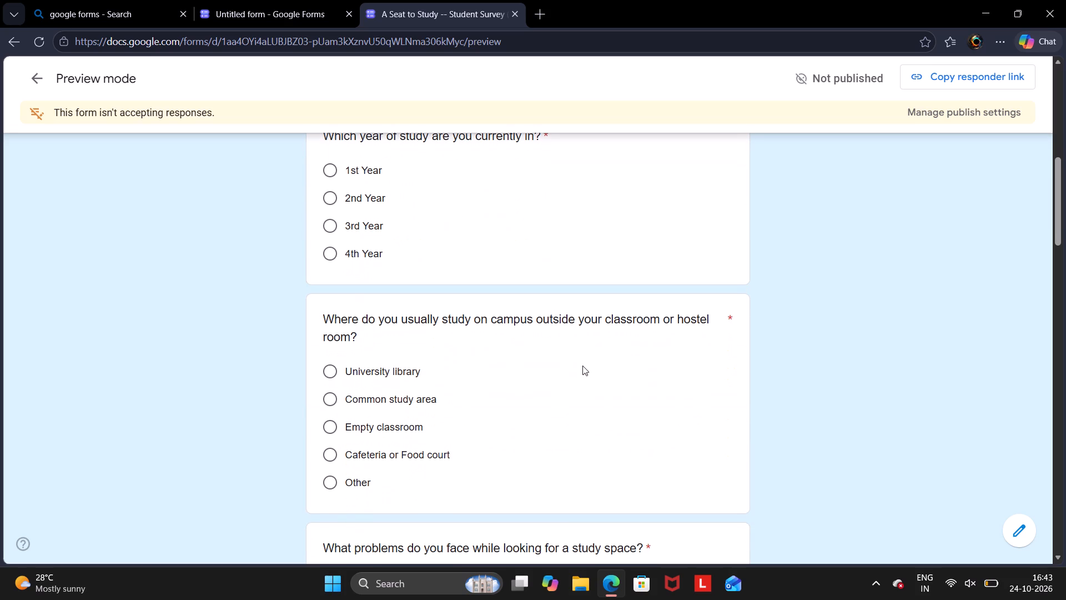
scroll(582, 366, "down", 1)
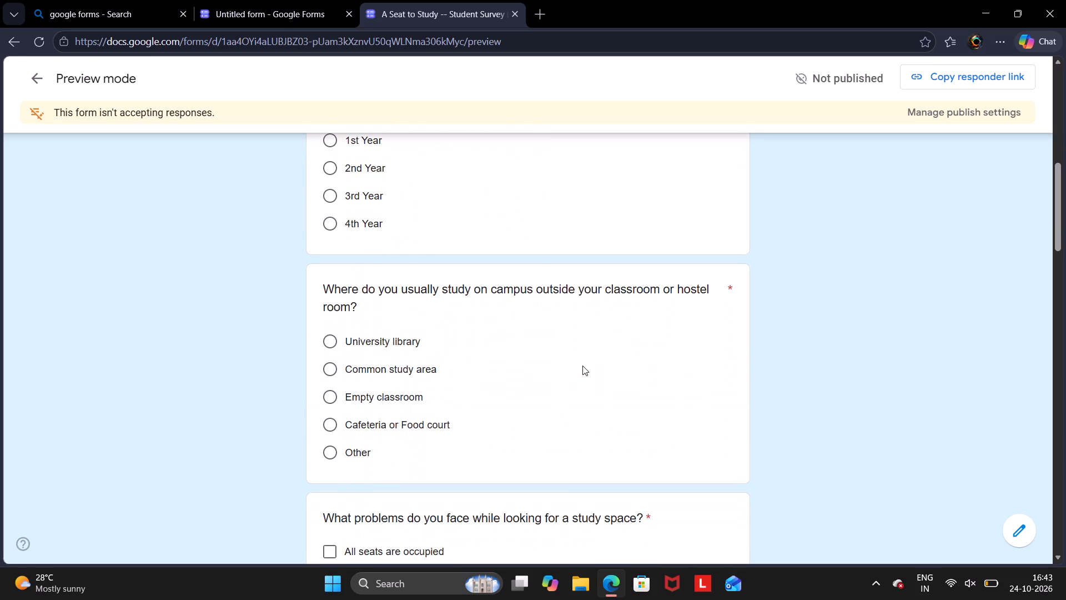
scroll(582, 366, "down", 1)
scroll(582, 366, "up", 2)
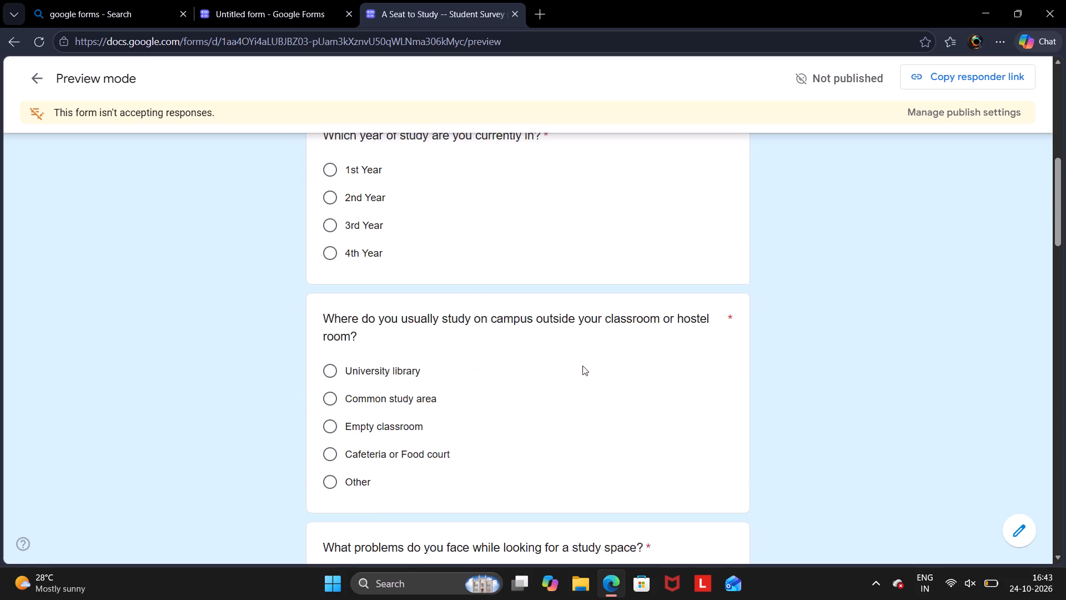
scroll(582, 366, "up", 3)
scroll(582, 366, "down", 1)
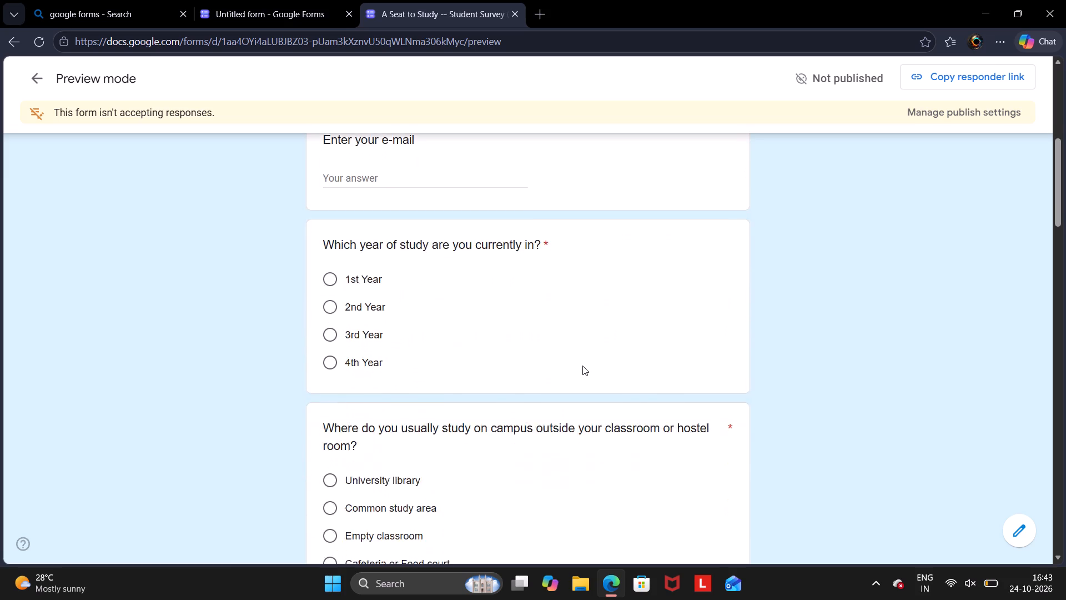
scroll(582, 366, "down", 2)
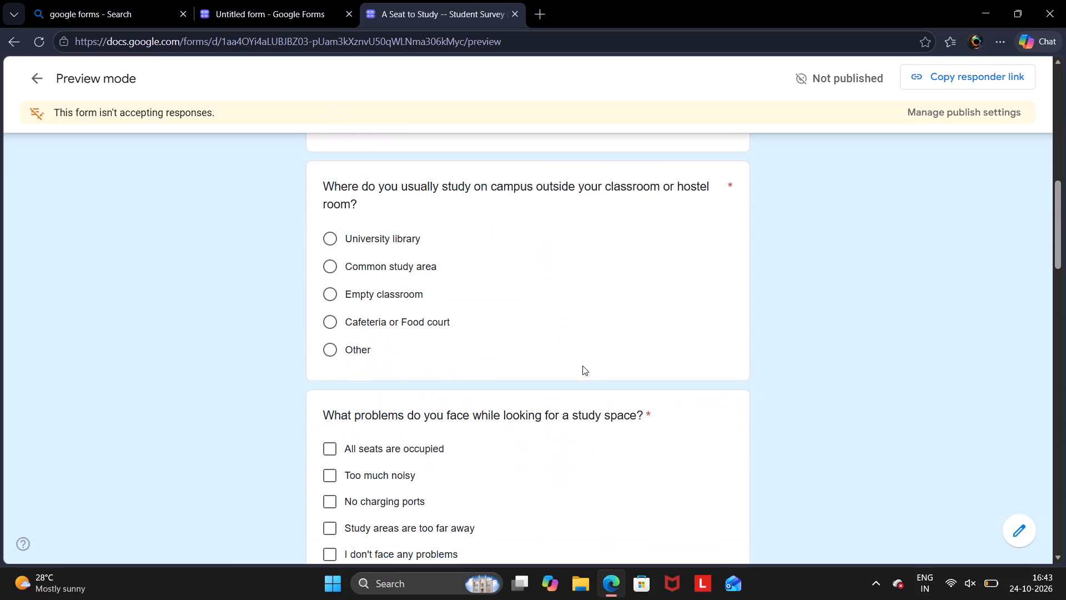
scroll(582, 366, "down", 1)
scroll(582, 366, "up", 1)
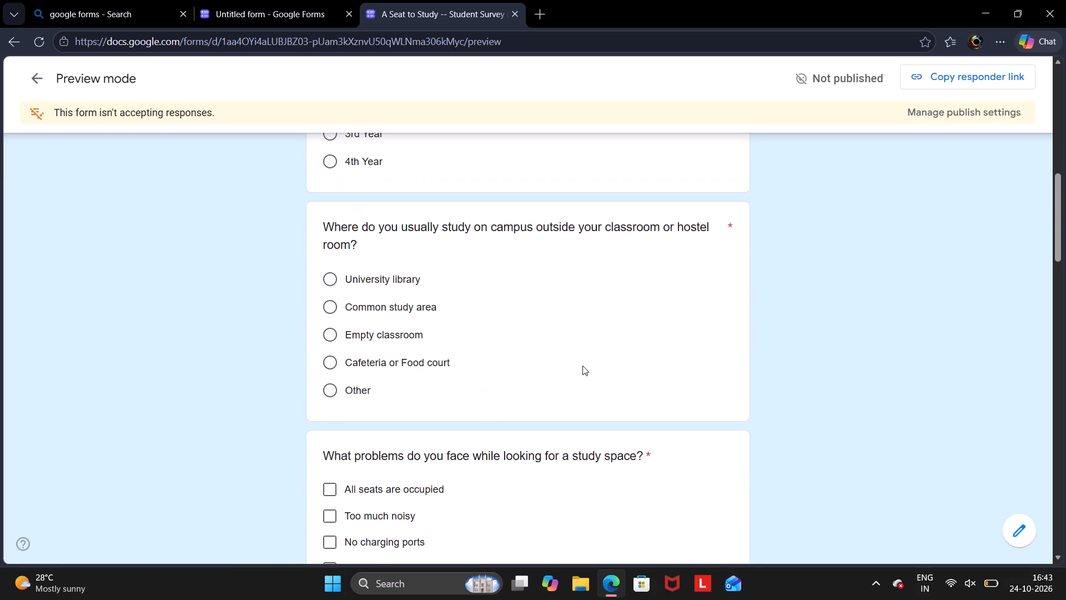
scroll(582, 366, "up", 1)
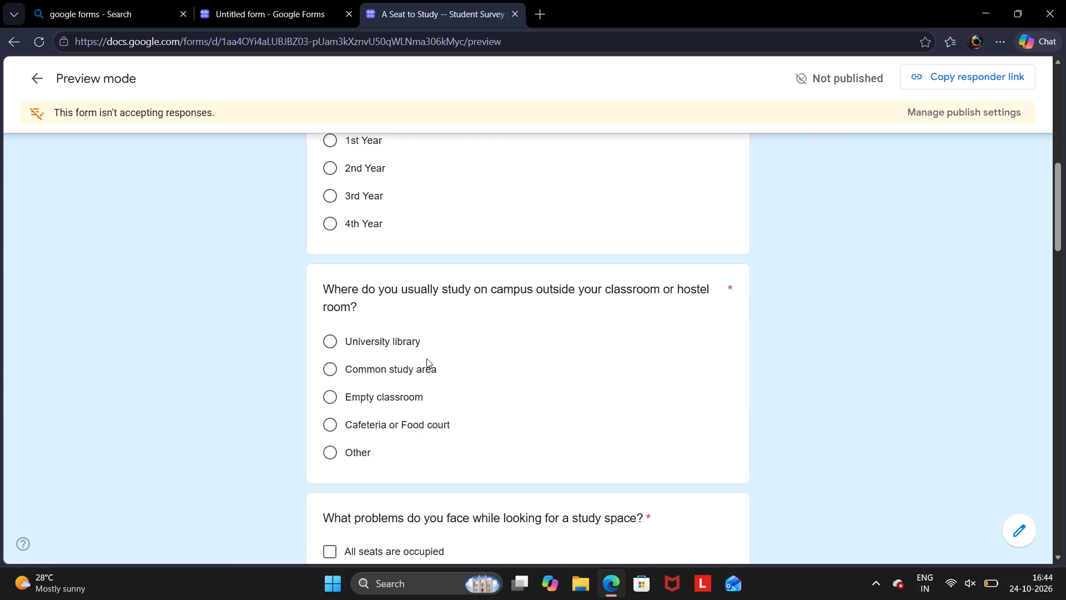
Examine the previewed questions on problems faced while looking for a study space and when finding one is most difficult.
scroll(476, 383, "down", 3)
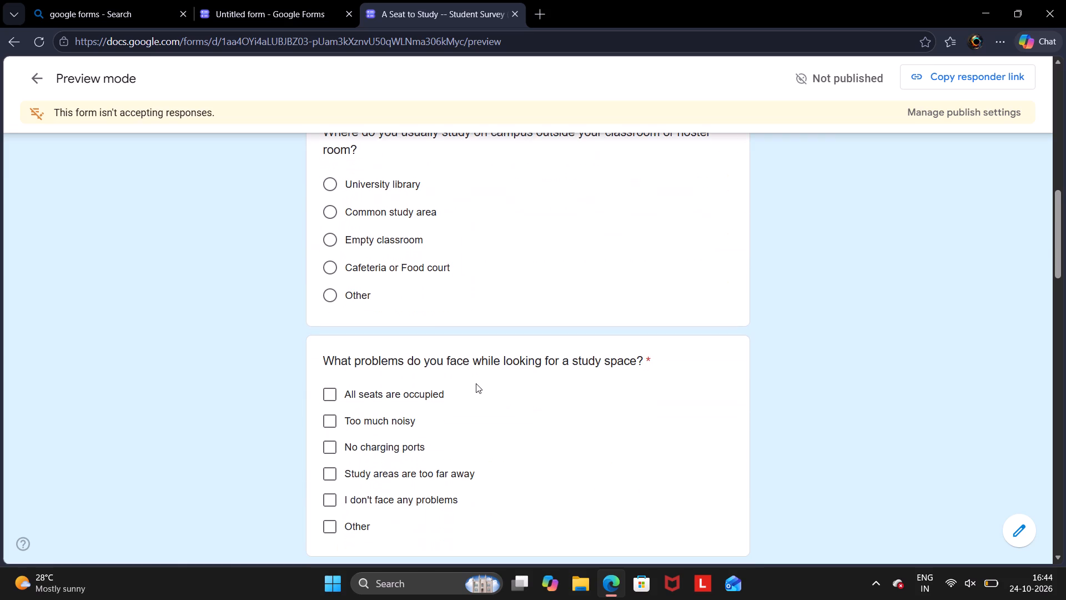
scroll(476, 383, "down", 2)
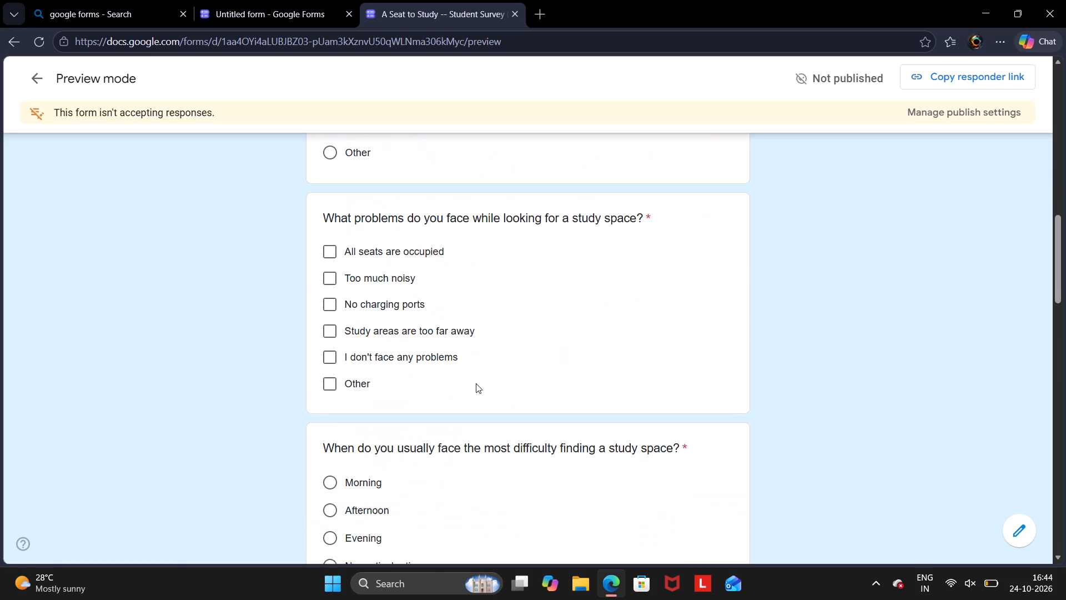
scroll(476, 383, "down", 2)
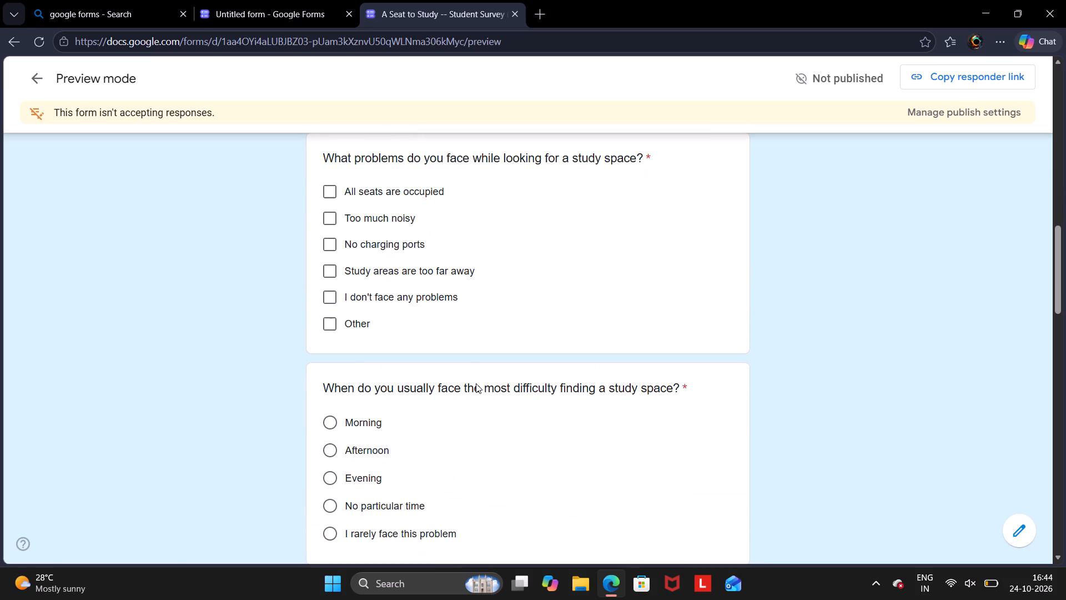
scroll(476, 383, "down", 3)
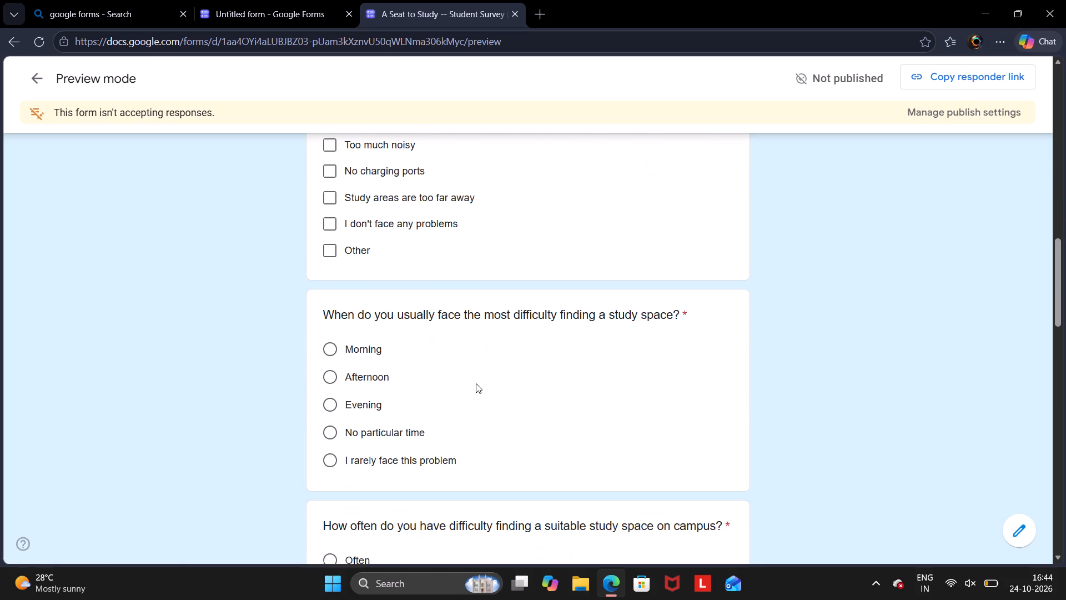
scroll(476, 383, "down", 2)
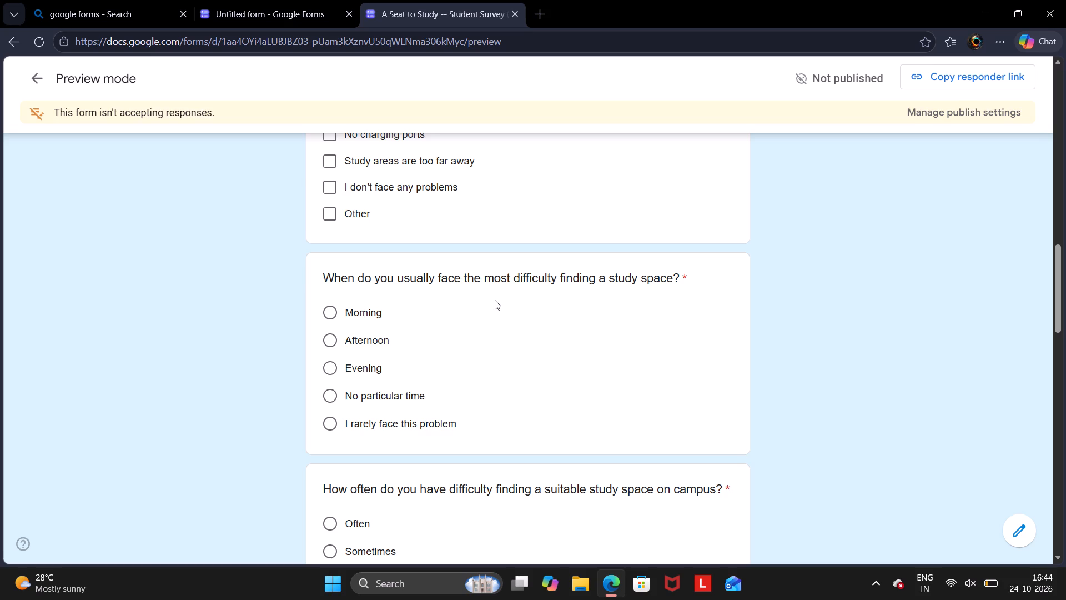
Review the previewed questions on how often finding a study space is difficult and whether it has affected study plans.
scroll(495, 300, "down", 1)
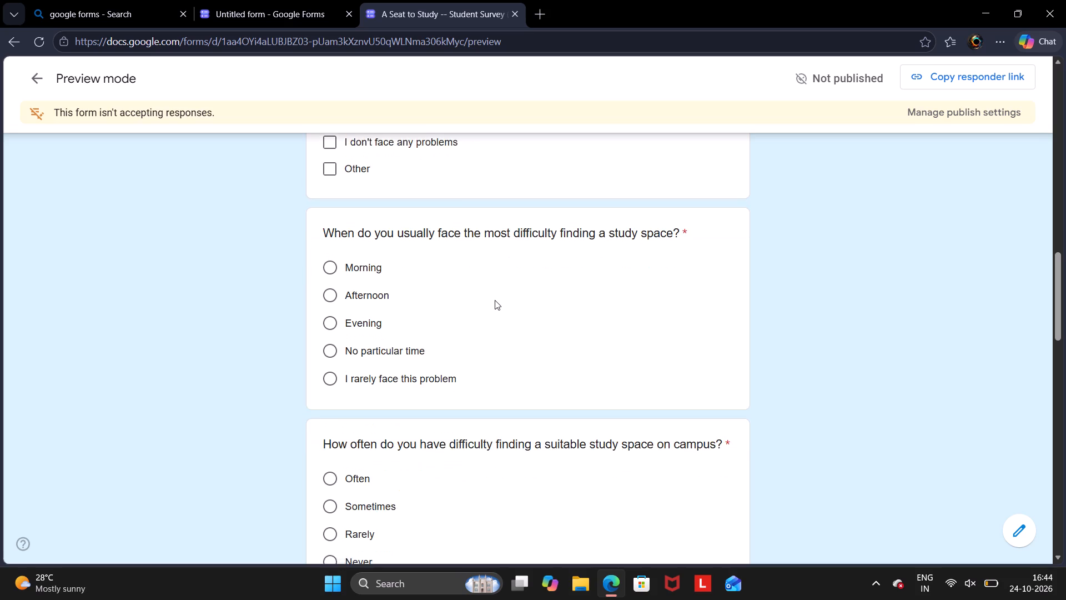
scroll(495, 300, "down", 1)
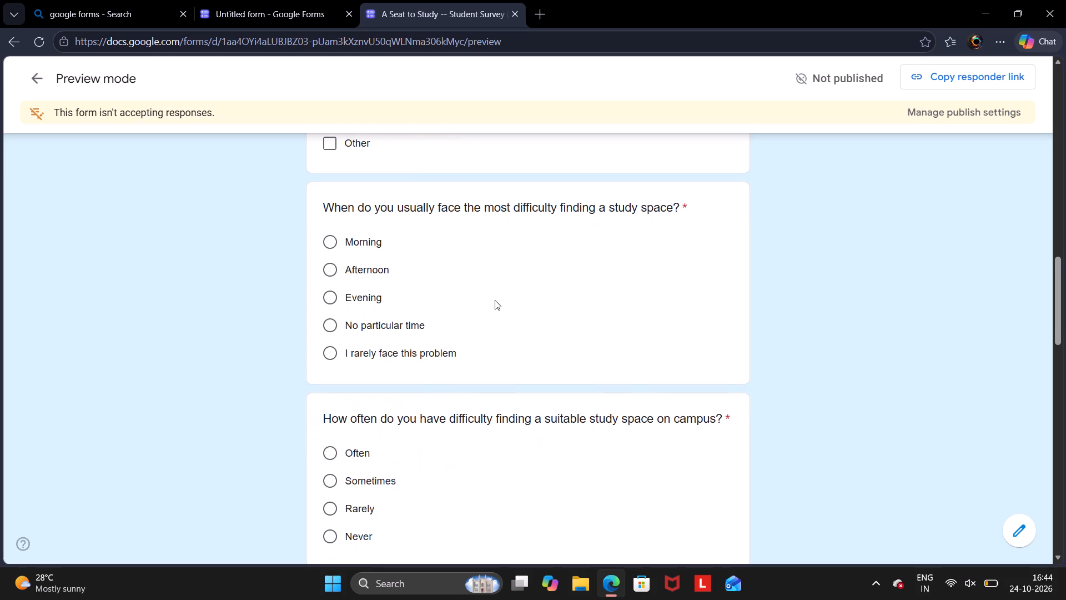
scroll(495, 300, "down", 1)
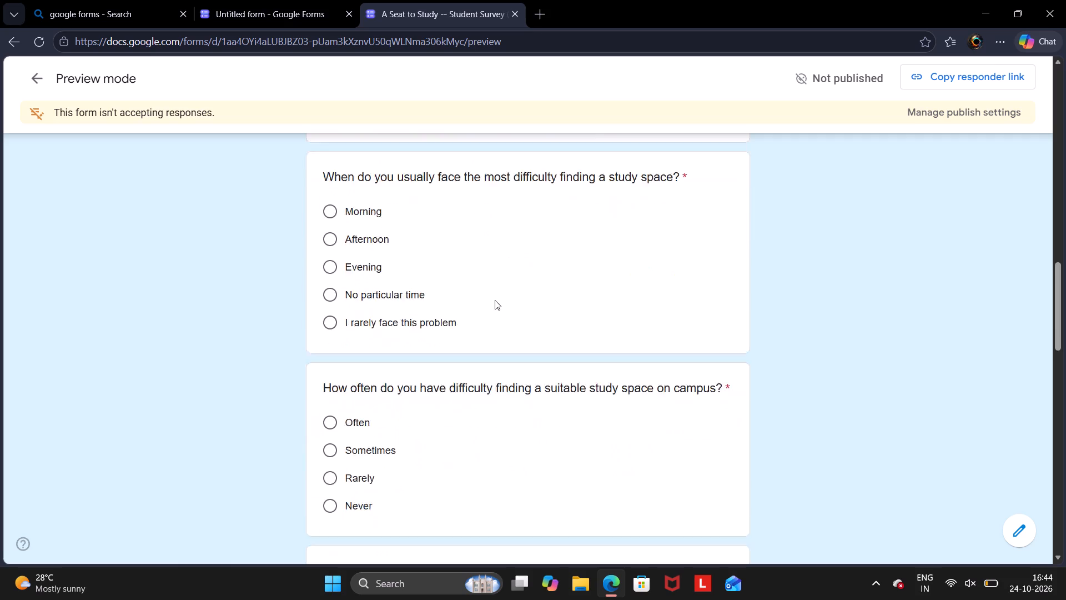
scroll(495, 300, "down", 2)
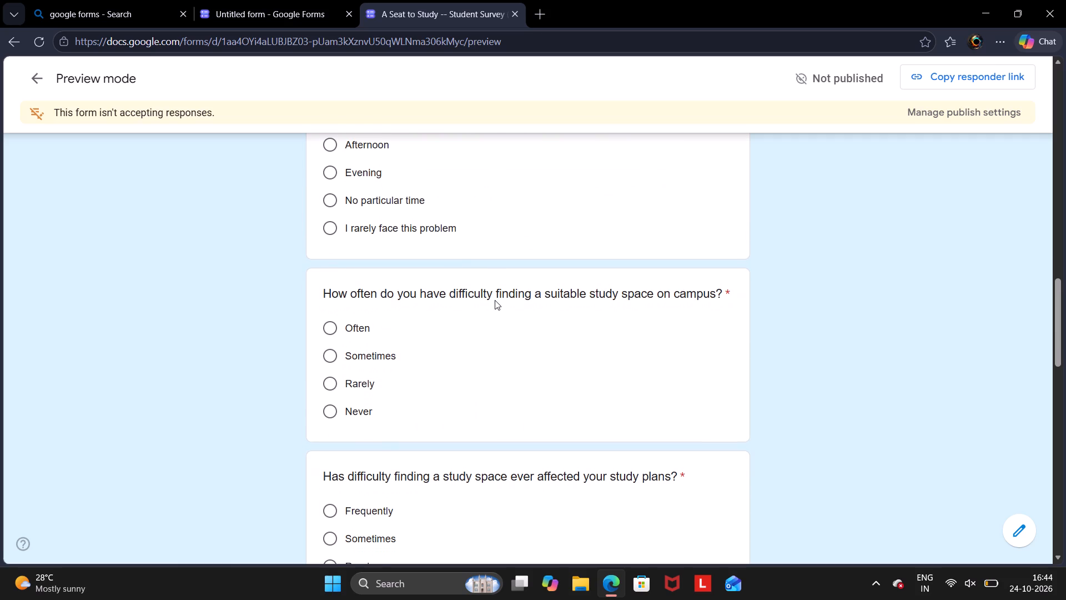
scroll(495, 300, "down", 2)
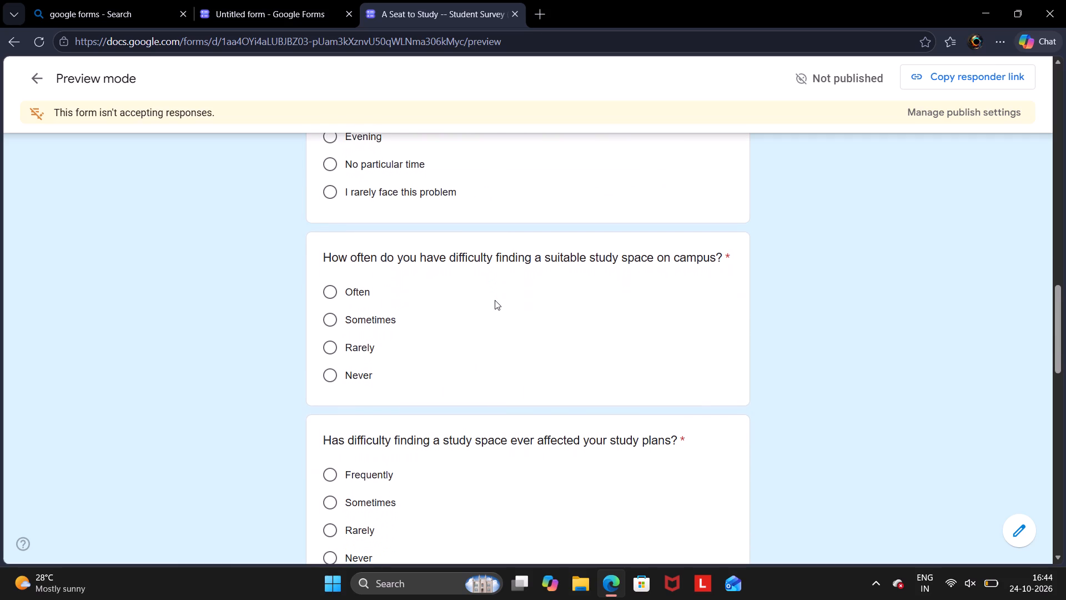
scroll(495, 300, "down", 1)
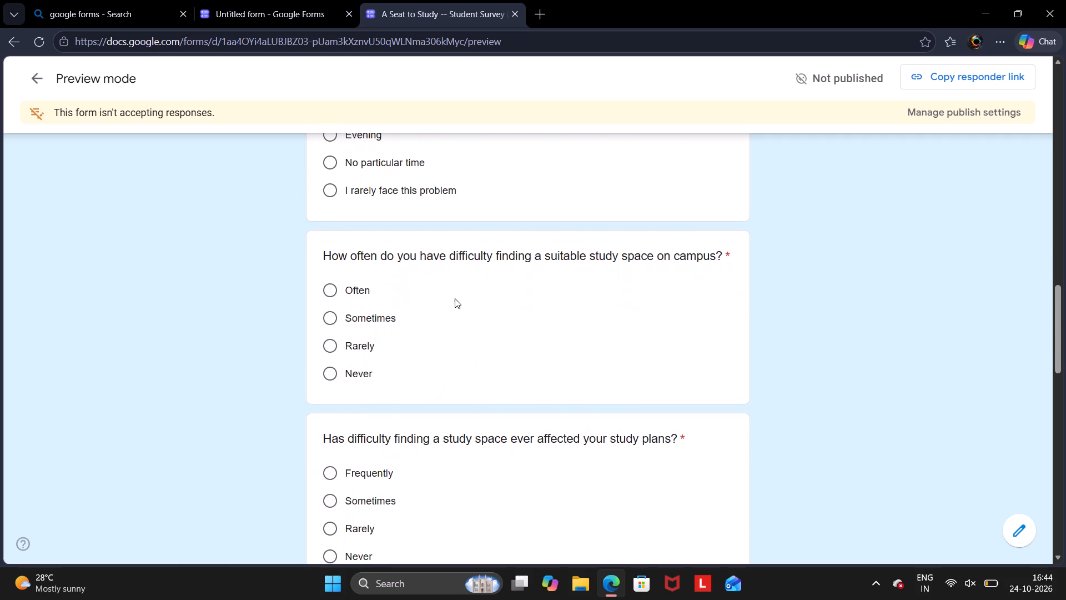
scroll(455, 298, "down", 2)
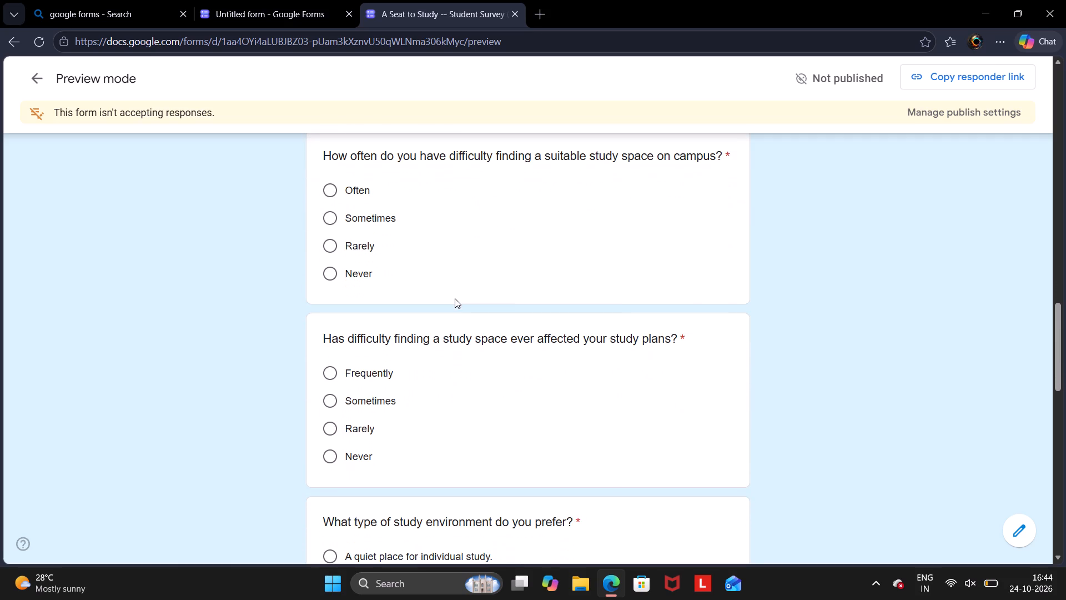
scroll(455, 298, "down", 2)
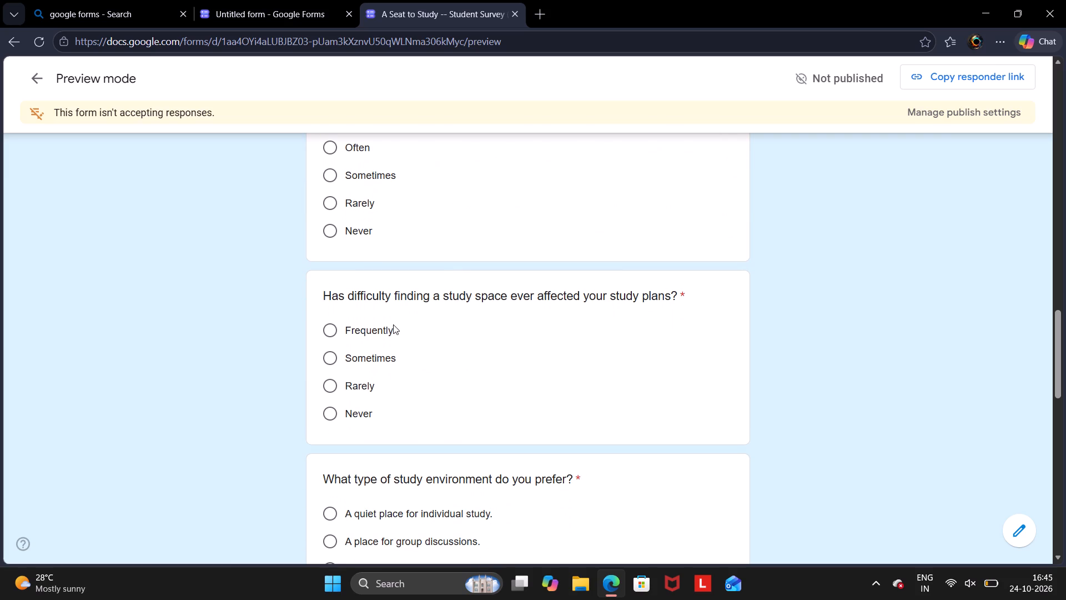
Review the previewed questions on preferred study environment and what students do when their preferred study area is full.
scroll(531, 399, "down", 1)
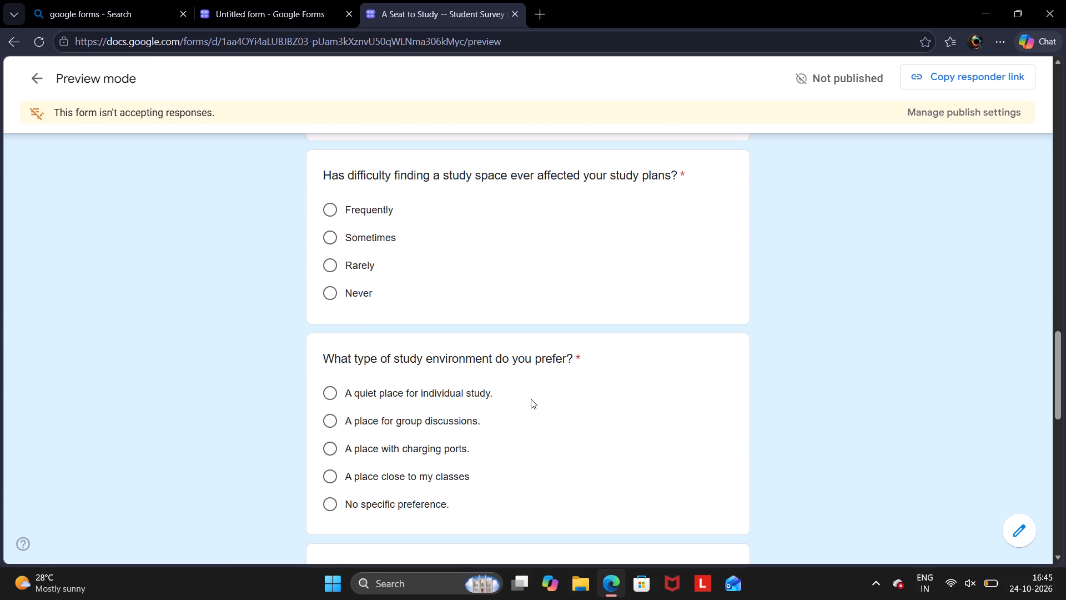
scroll(531, 399, "down", 2)
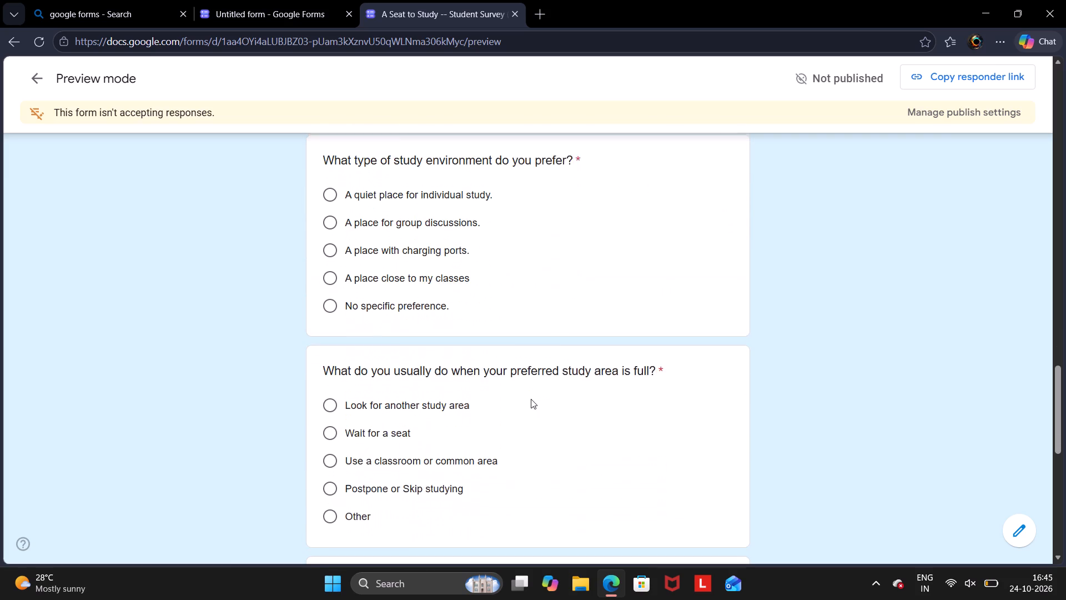
scroll(531, 399, "down", 4)
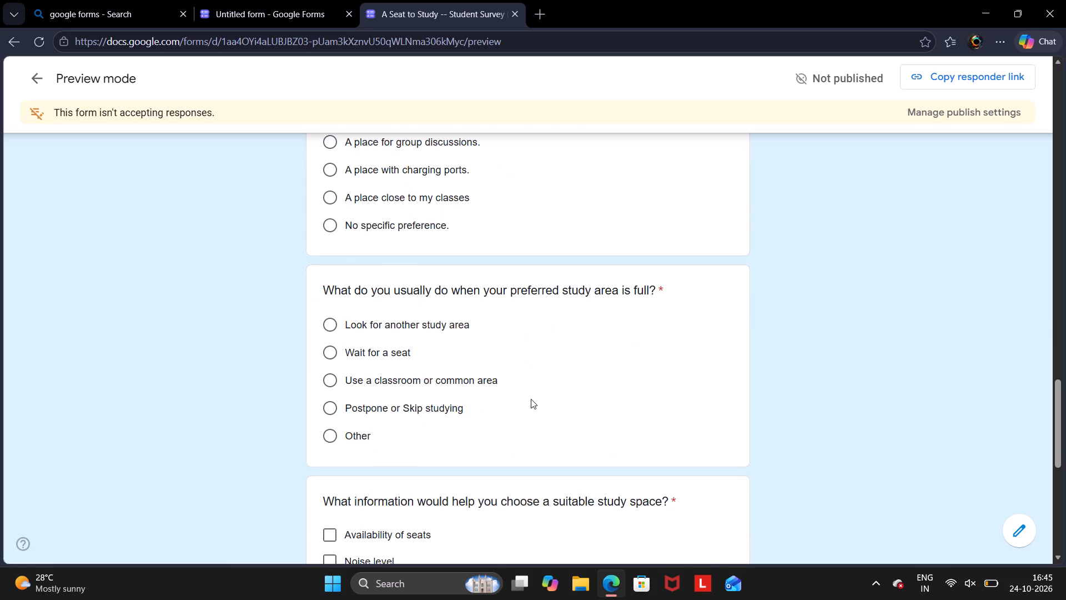
scroll(531, 399, "down", 2)
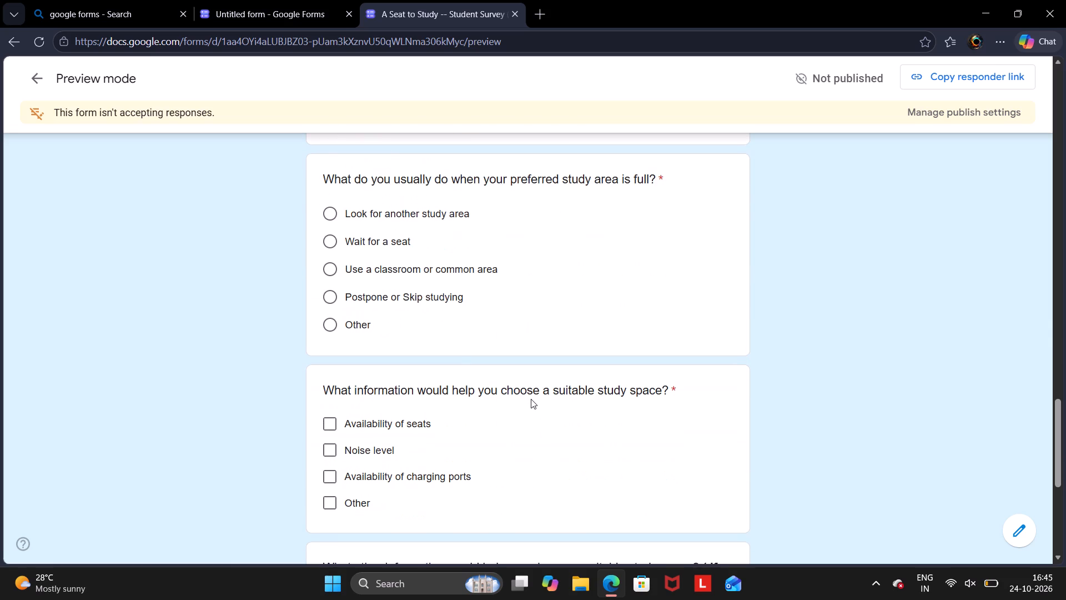
Examine the question on information that helps choose a suitable study space and its "If chosen Other" follow-up.
scroll(531, 399, "down", 3)
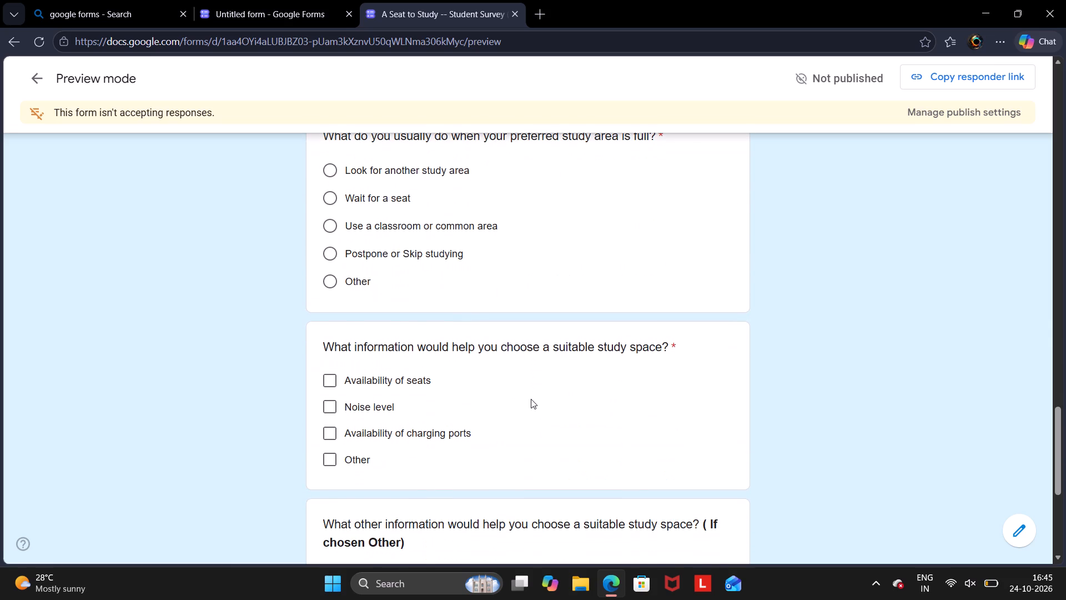
scroll(531, 399, "down", 1)
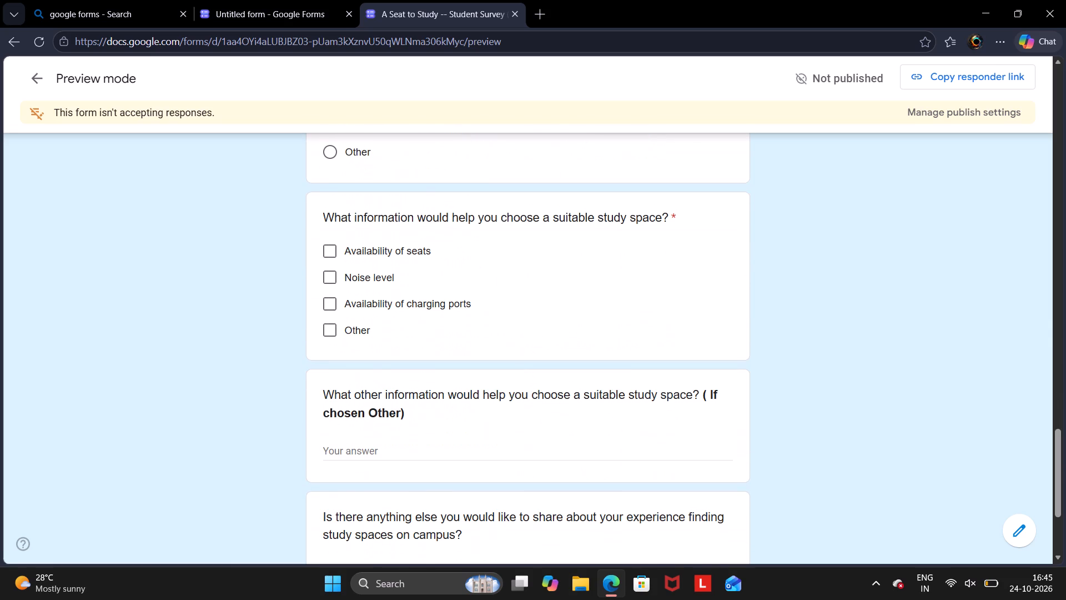
scroll(531, 399, "up", 2)
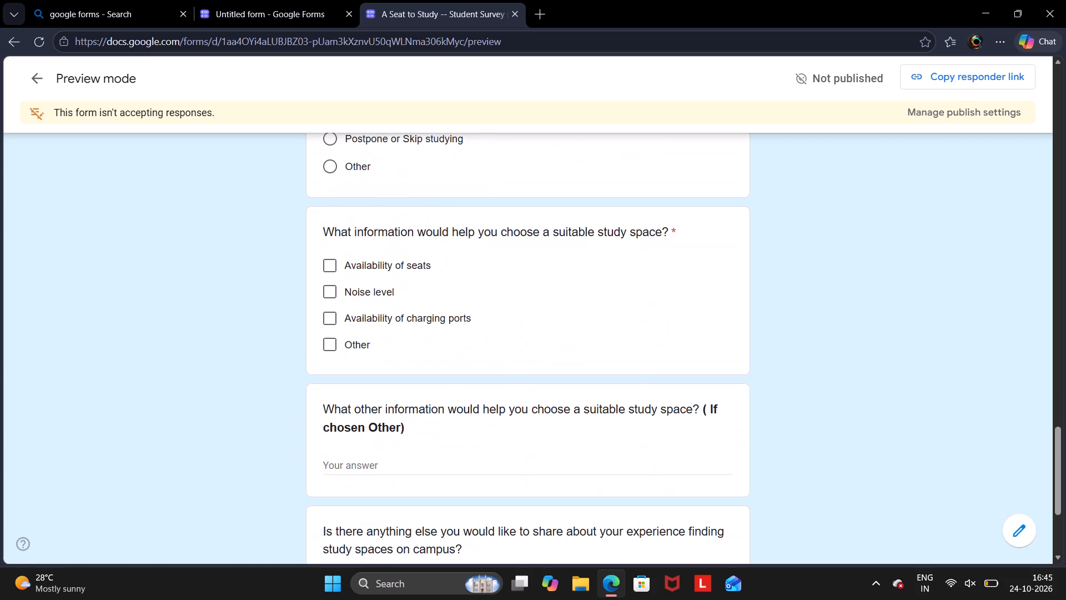
scroll(531, 399, "up", 4)
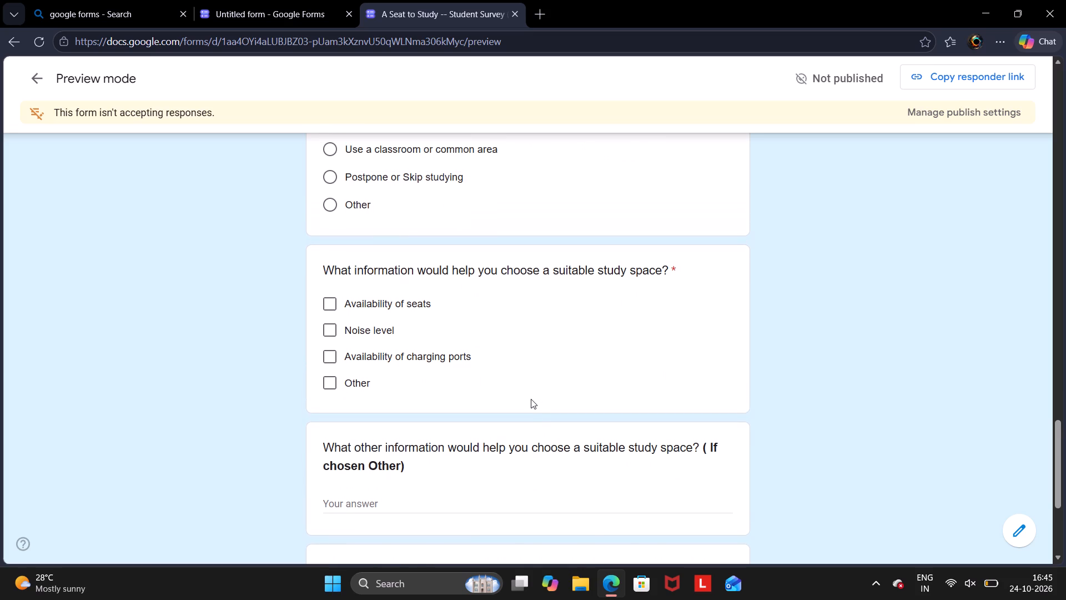
scroll(531, 399, "up", 3)
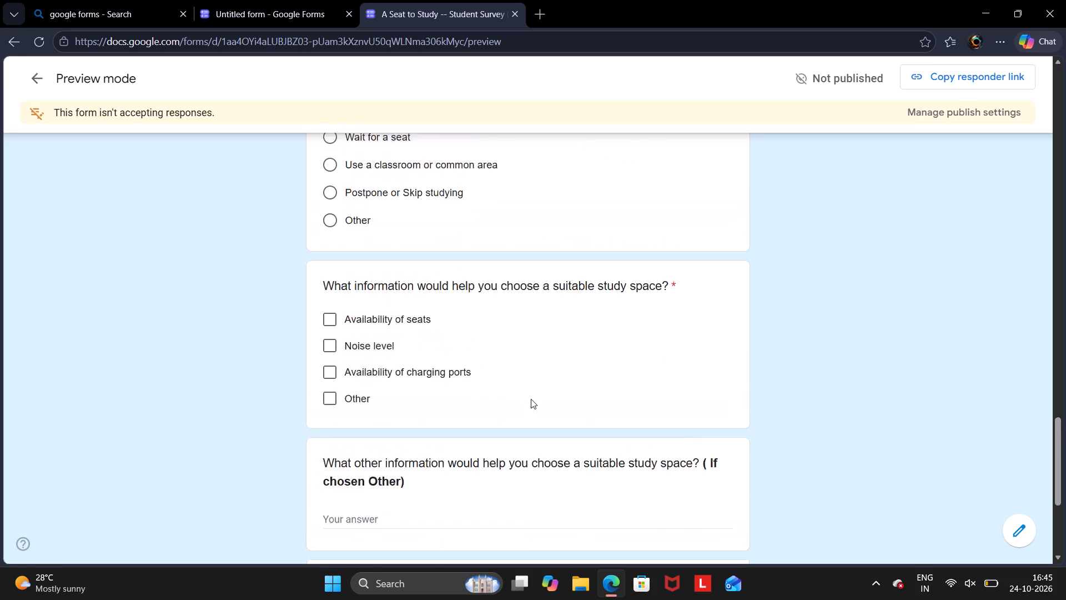
Recheck the previewed form from its introduction through the early questions to the closing open-ended questions.
scroll(531, 399, "up", 10)
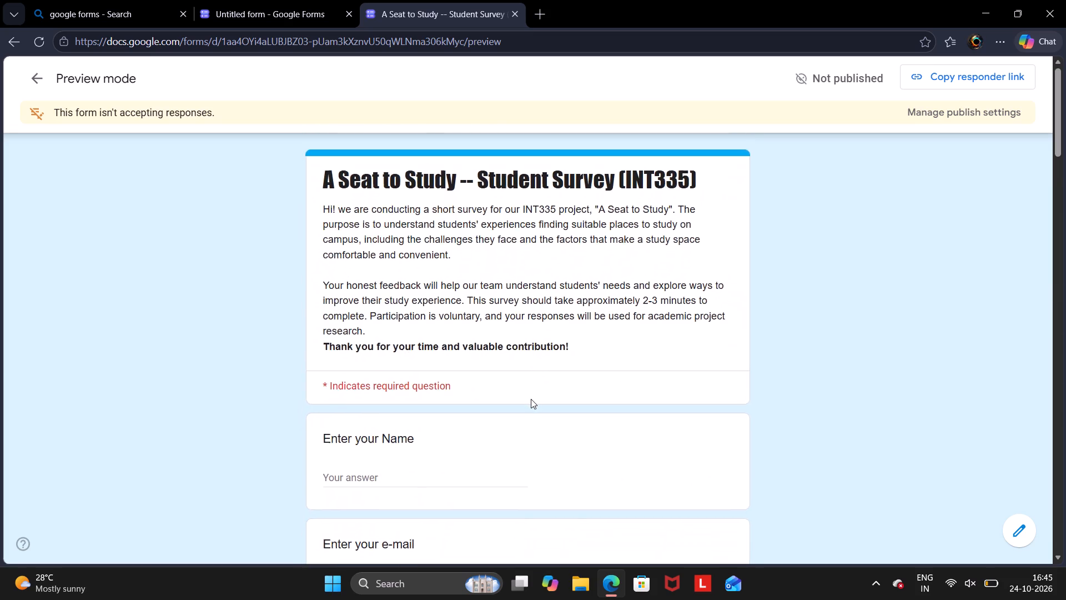
scroll(531, 399, "down", 7)
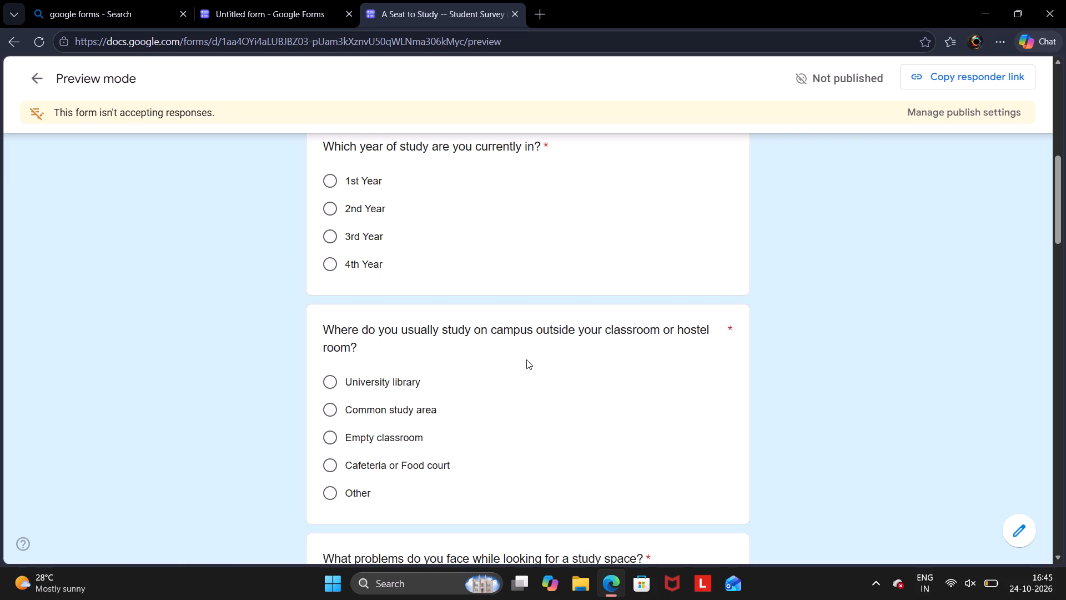
scroll(620, 344, "down", 2)
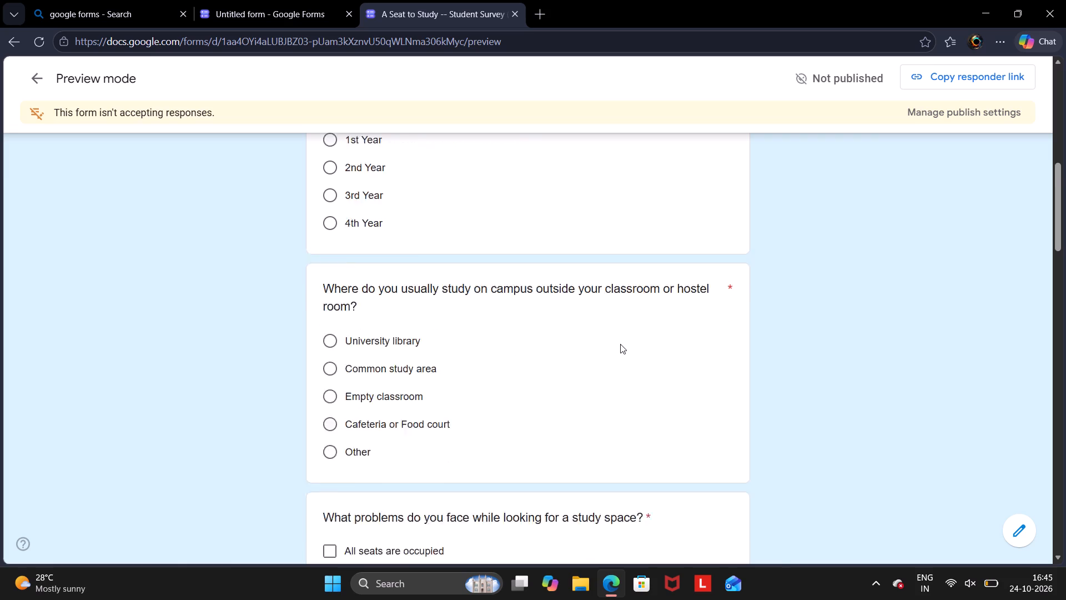
scroll(620, 344, "down", 5)
scroll(620, 344, "up", 1)
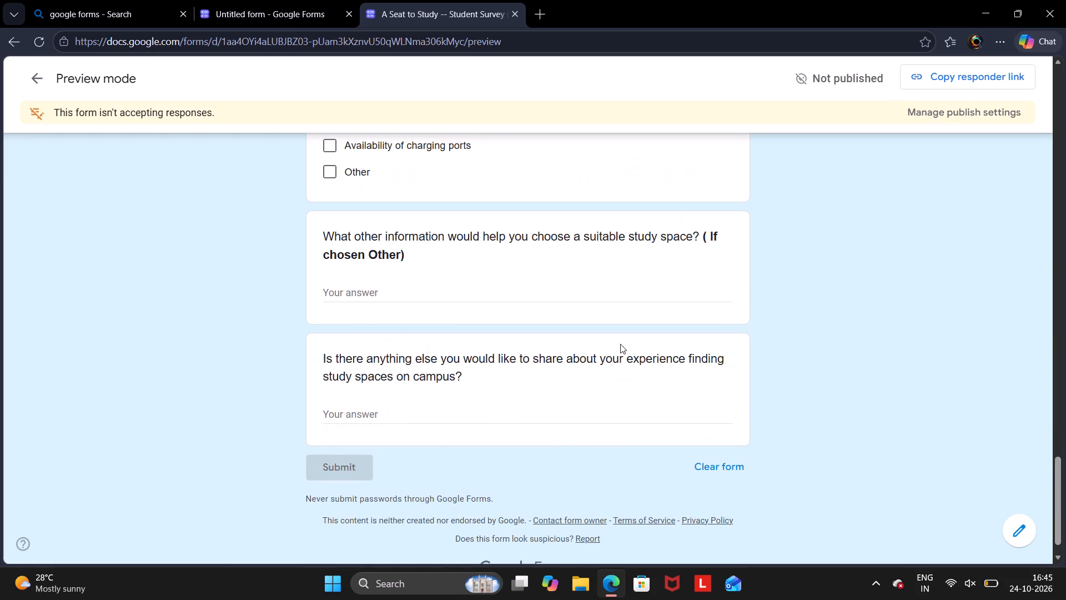
scroll(620, 344, "up", 3)
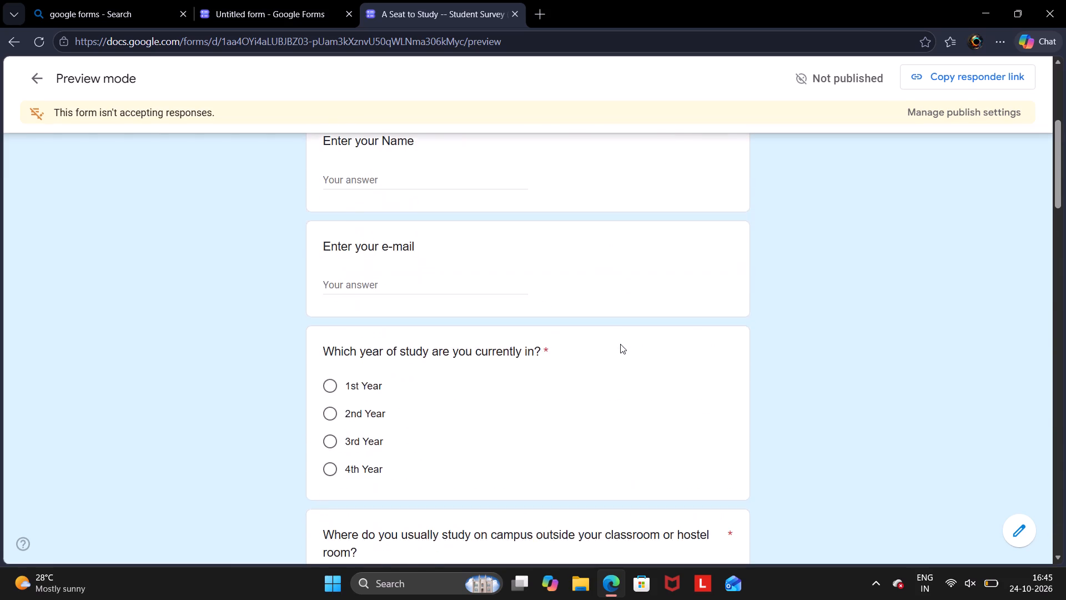
scroll(620, 344, "up", 4)
Look through the preview again from the name and e-mail questions to the final experience-sharing question.
scroll(620, 344, "down", 3)
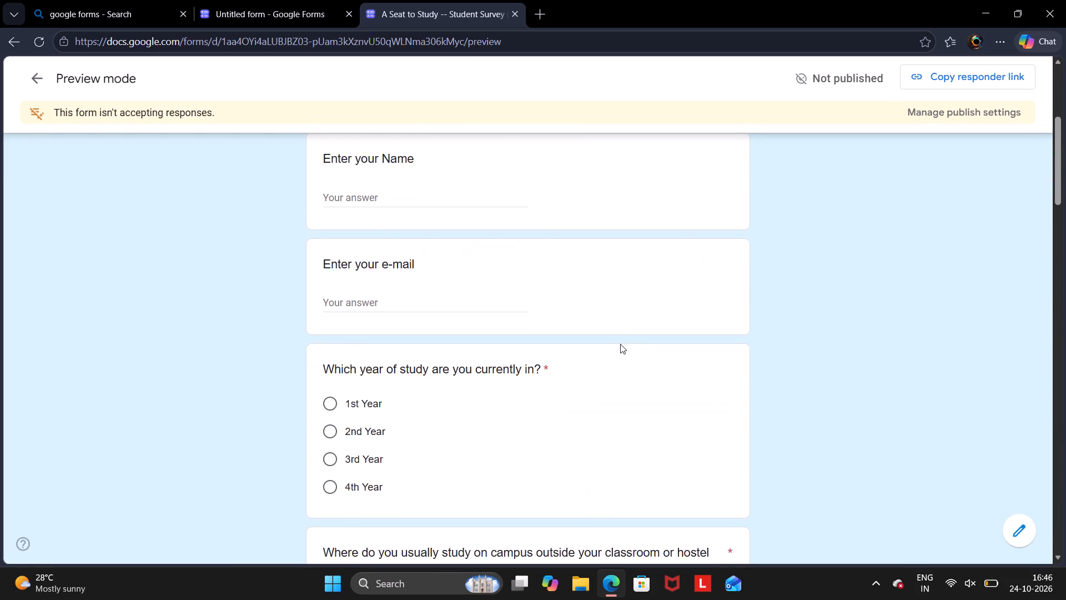
scroll(620, 344, "down", 3)
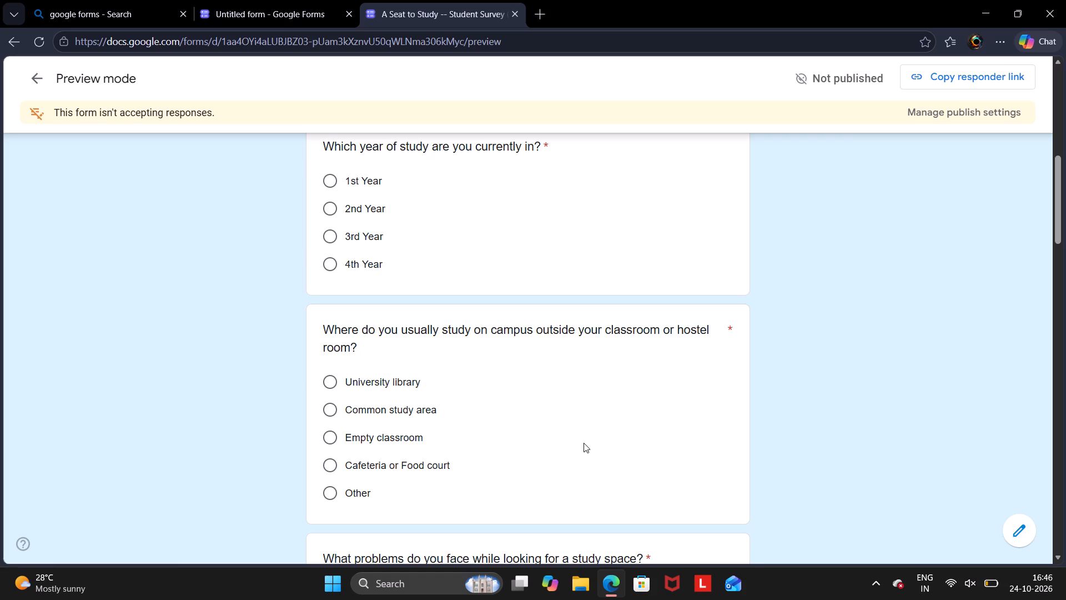
scroll(521, 399, "down", 1)
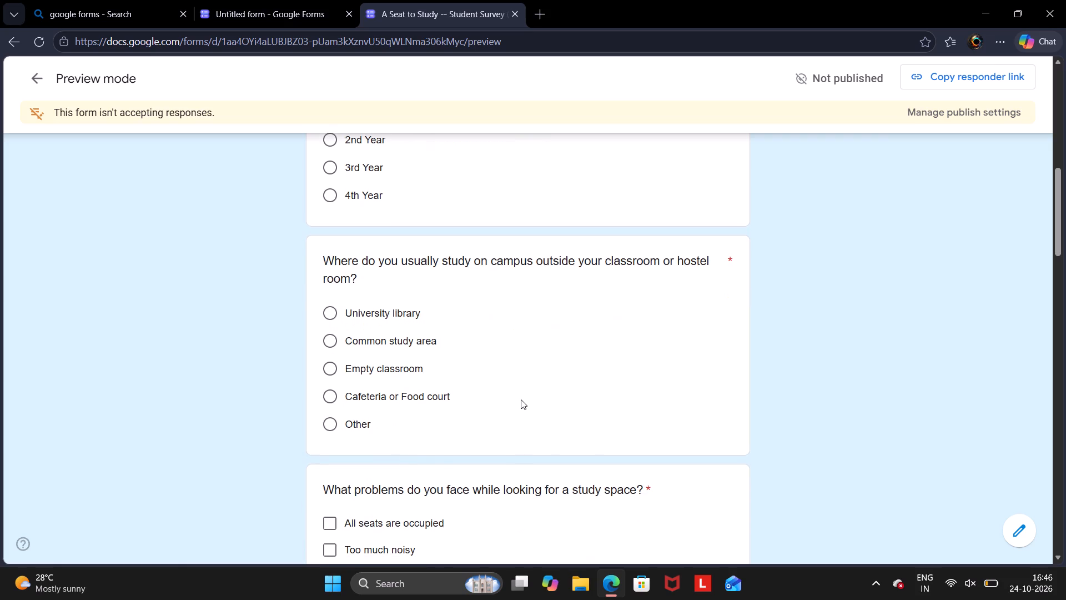
scroll(521, 399, "down", 5)
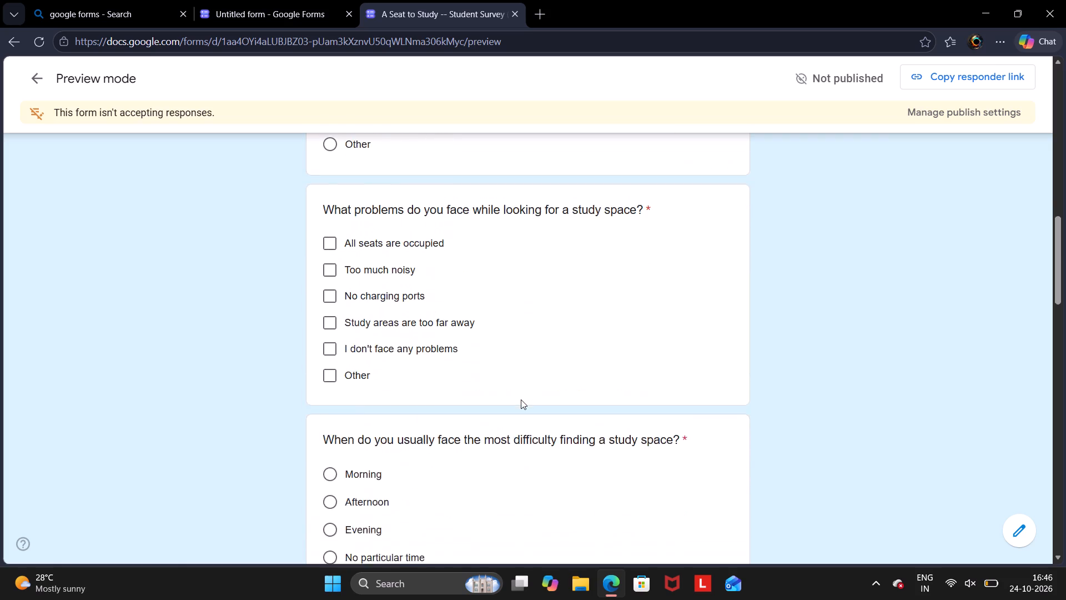
scroll(521, 399, "right", 15)
scroll(521, 399, "up", 1)
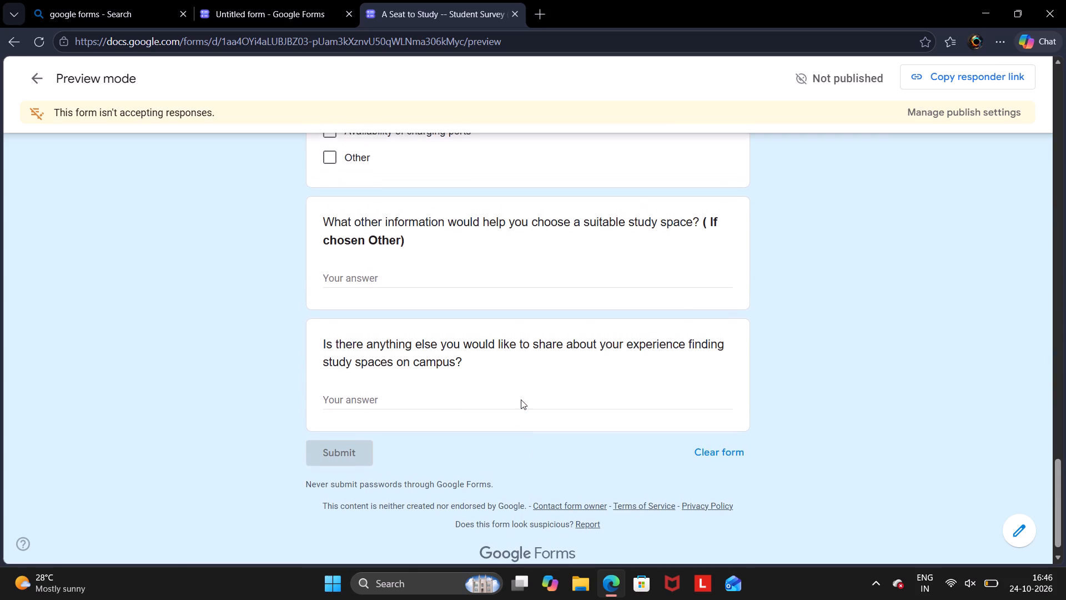
scroll(521, 399, "up", 3)
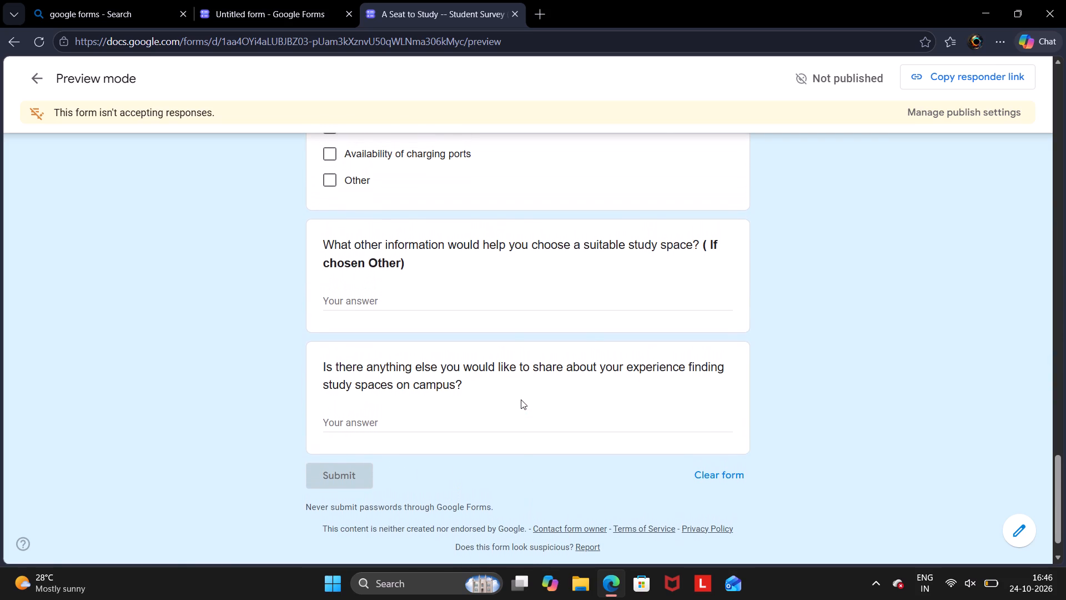
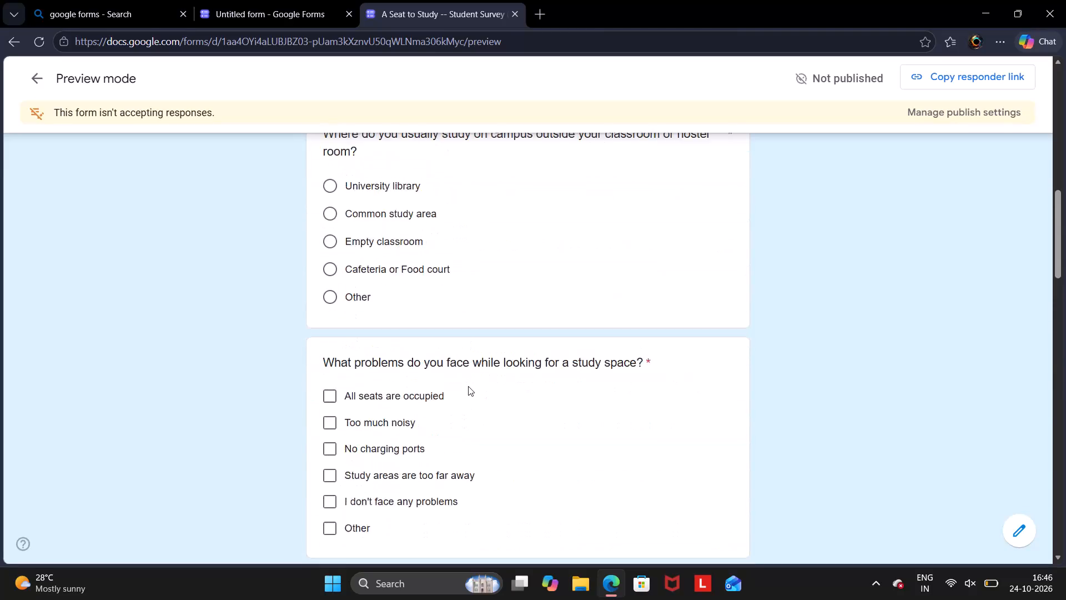
Return to the form editor and make the "Enter your e-mail" question required.
scroll(468, 386, "up", 11)
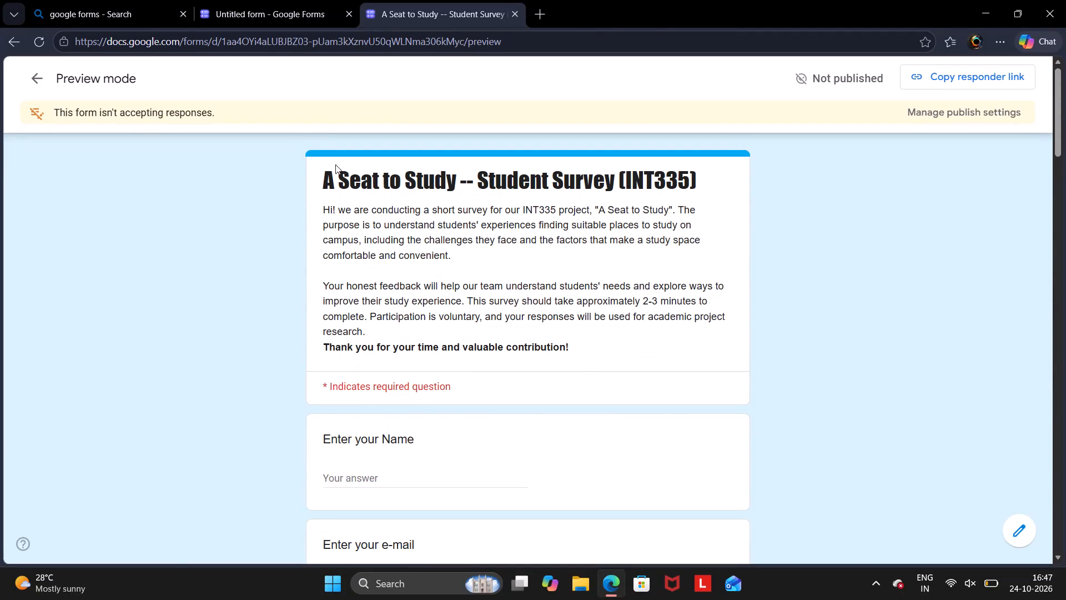
left_click(278, 13)
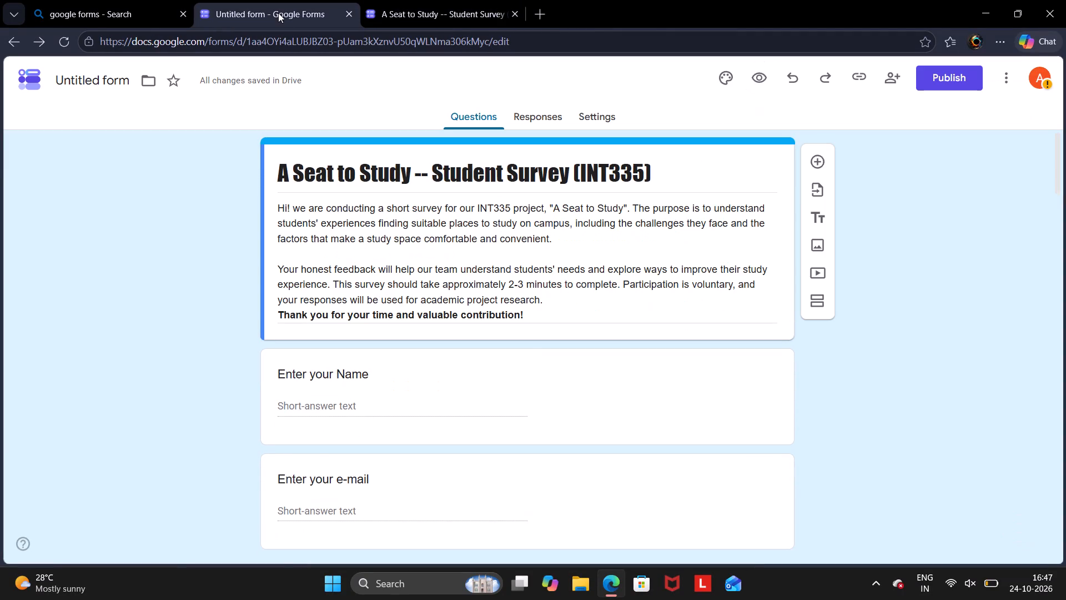
left_click(597, 493)
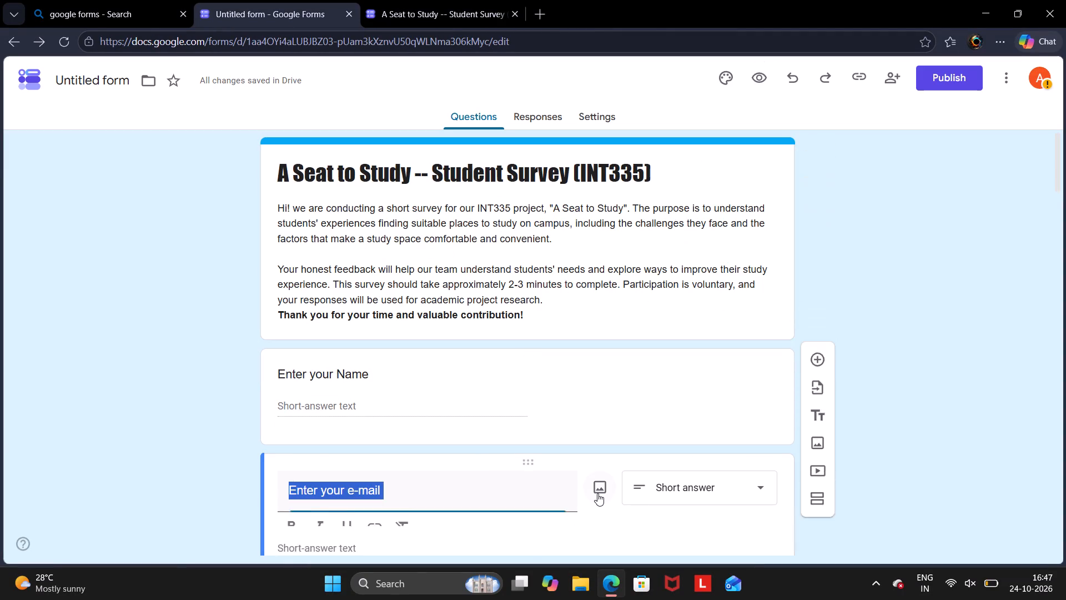
scroll(597, 493, "down", 4)
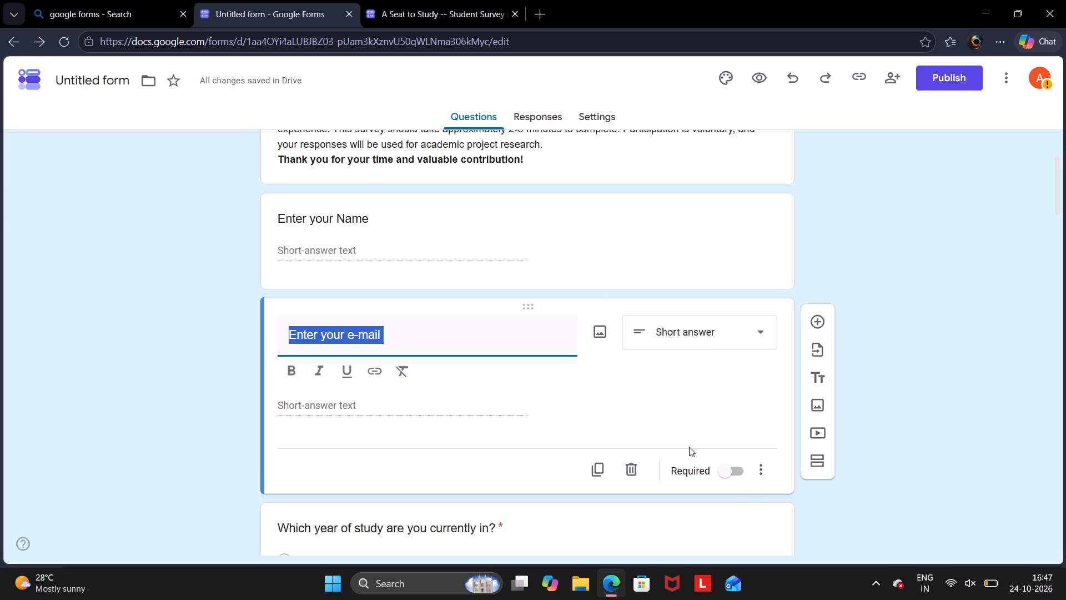
left_click(725, 468)
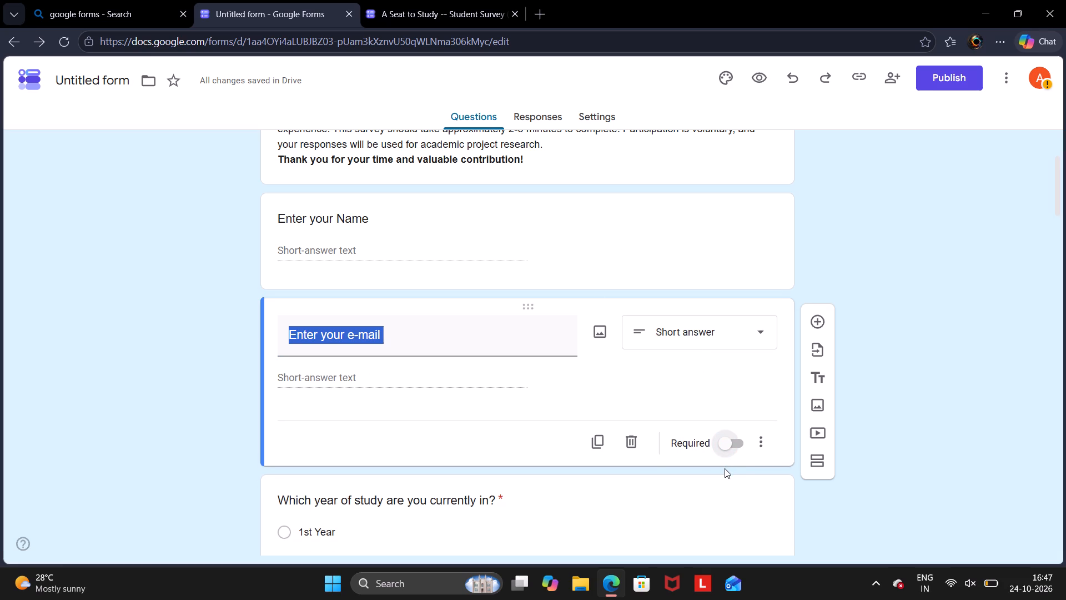
left_click(729, 443)
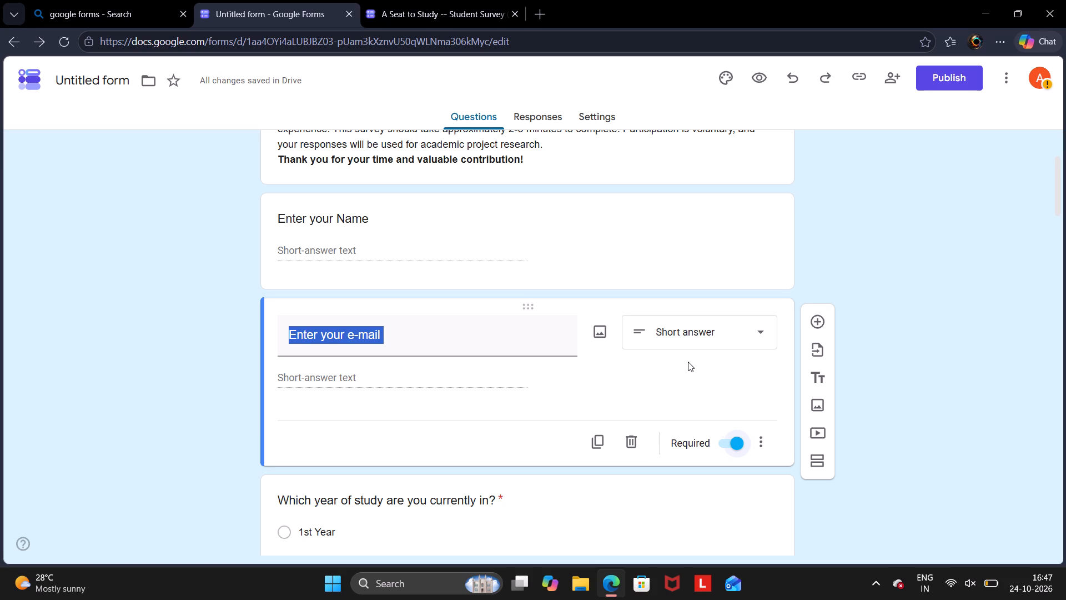
left_click(612, 389)
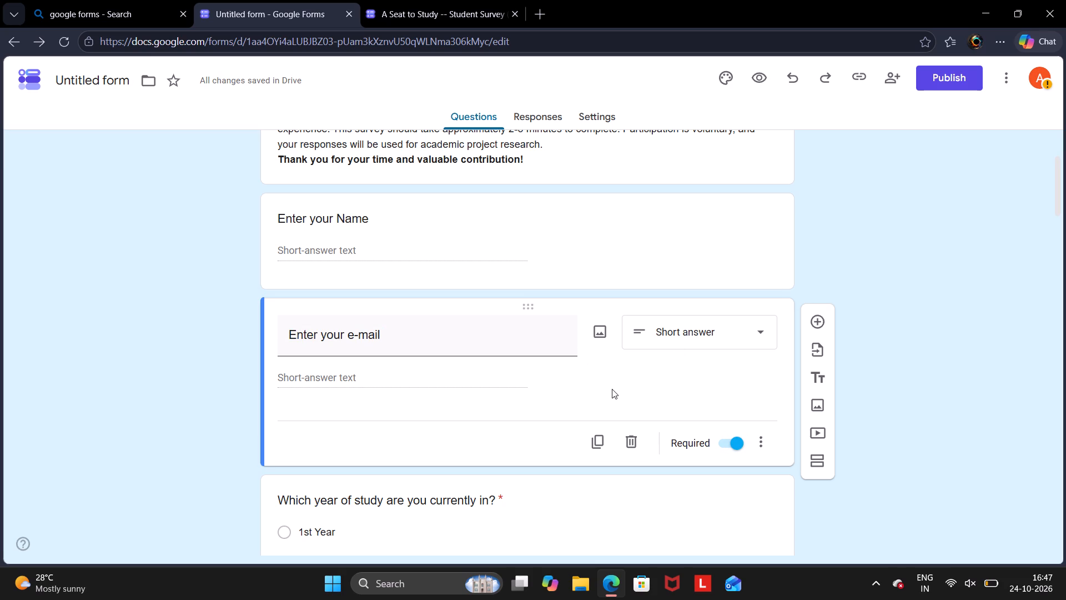
Make the "Enter your Name" question required.
left_click(652, 273)
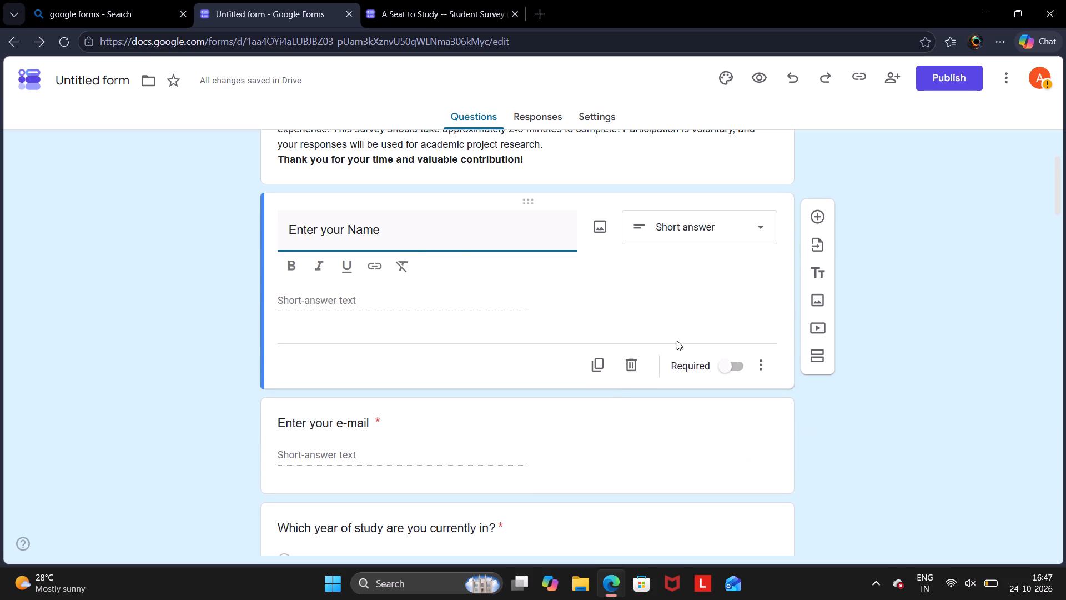
left_click(727, 365)
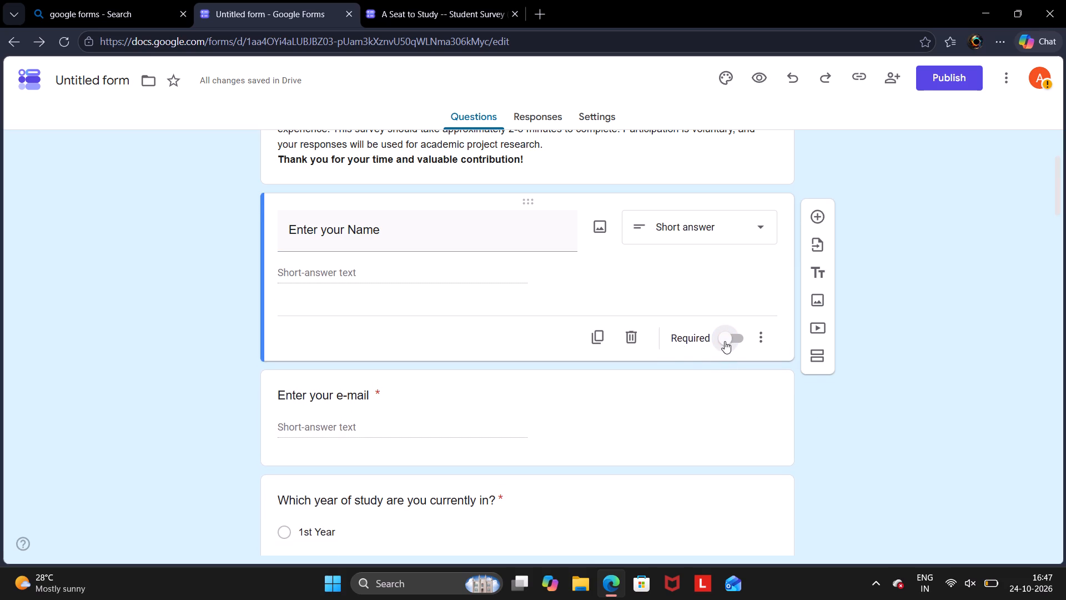
left_click(725, 341)
Look through all questions in the editor, from the name and e-mail fields to the final experience-sharing question.
scroll(690, 269, "down", 2)
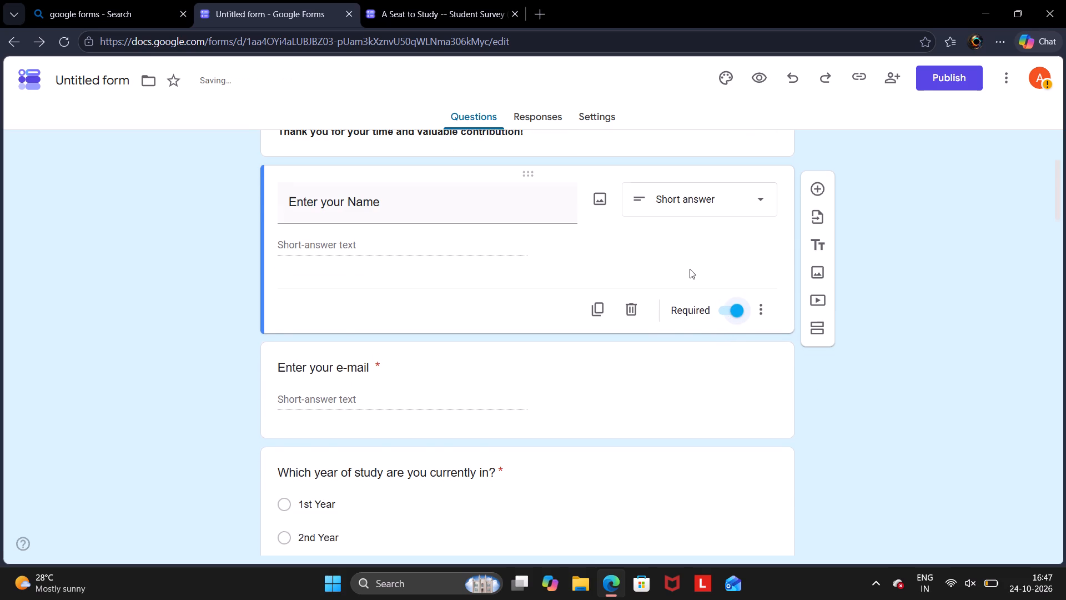
scroll(690, 269, "down", 2)
scroll(690, 269, "up", 1)
scroll(690, 269, "down", 1)
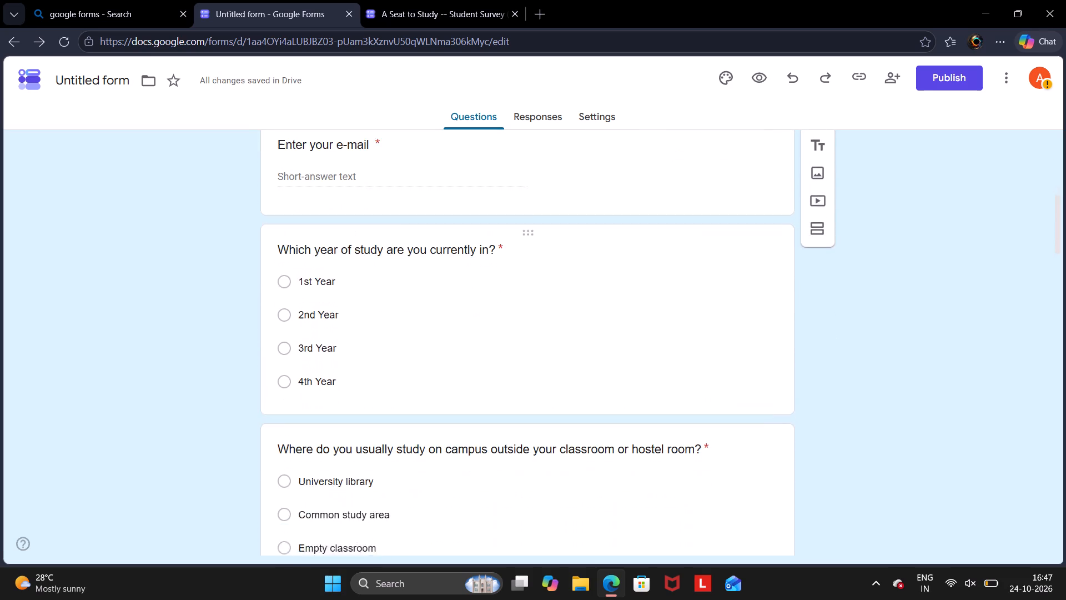
scroll(690, 269, "down", 8)
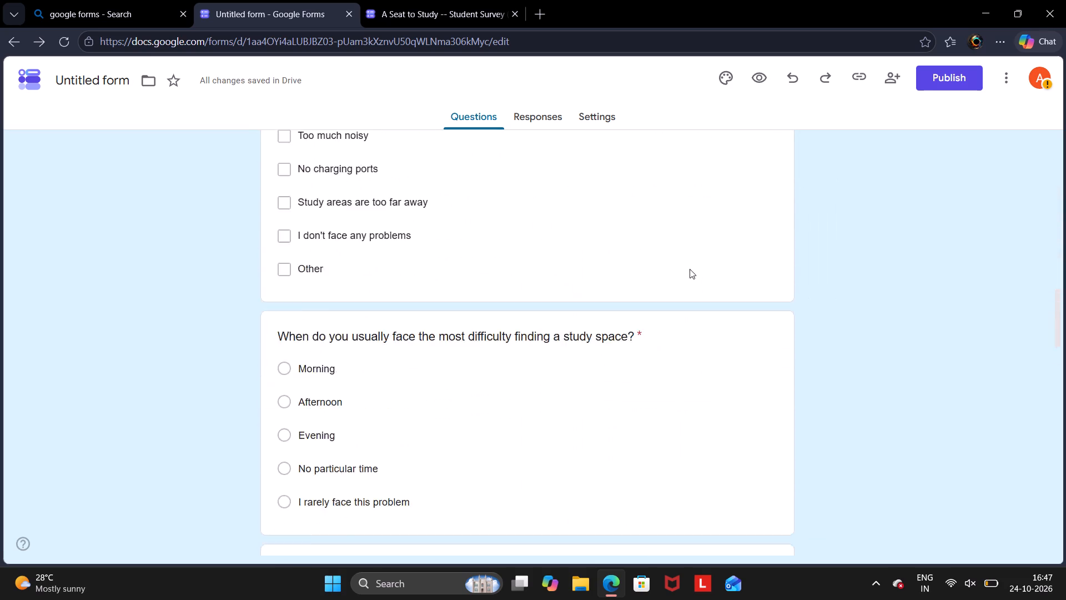
scroll(690, 269, "down", 7)
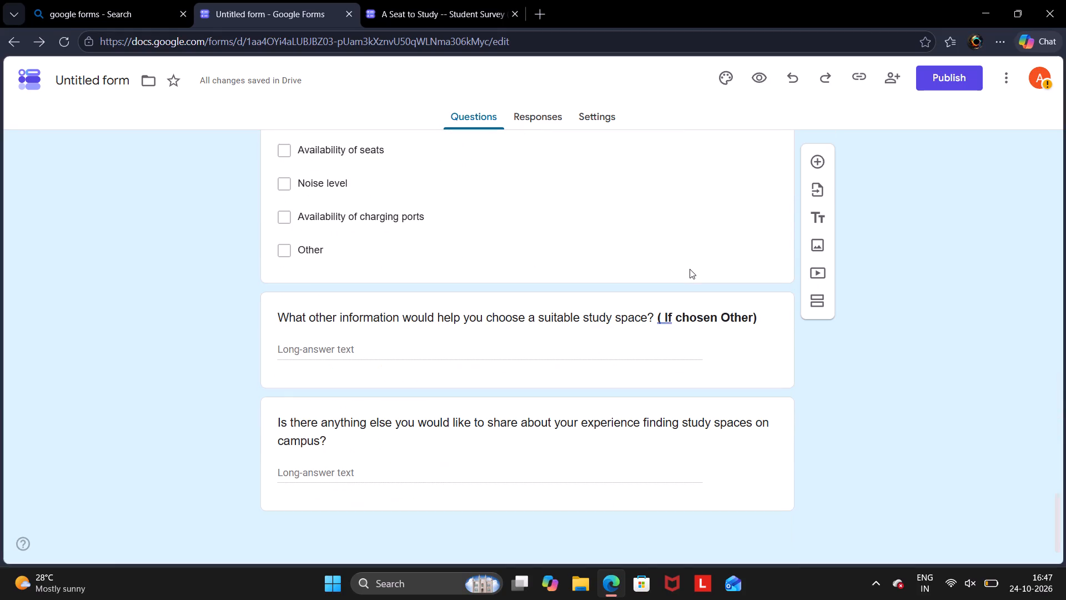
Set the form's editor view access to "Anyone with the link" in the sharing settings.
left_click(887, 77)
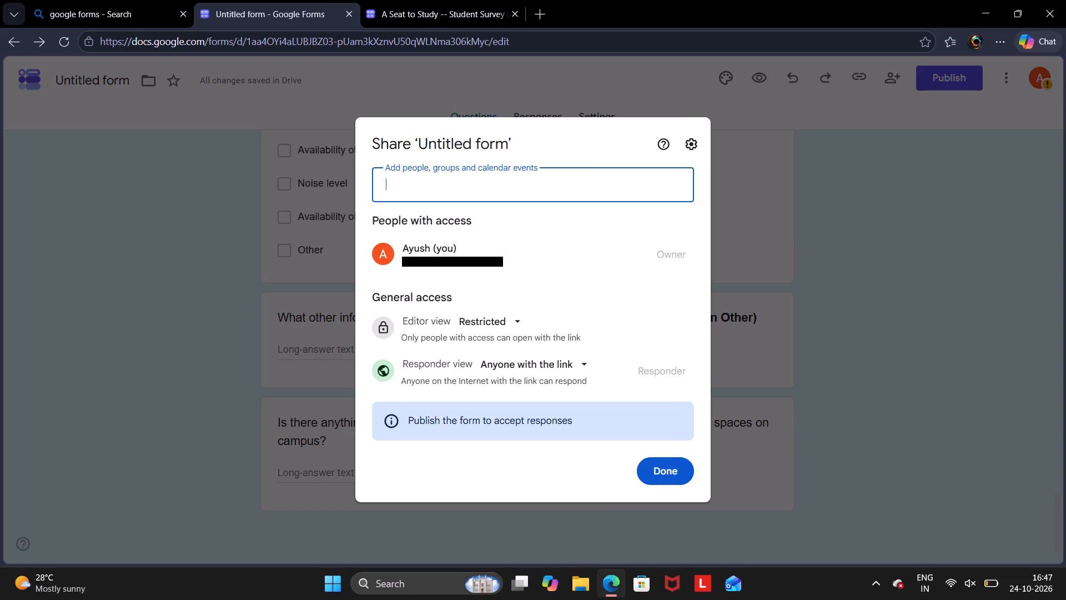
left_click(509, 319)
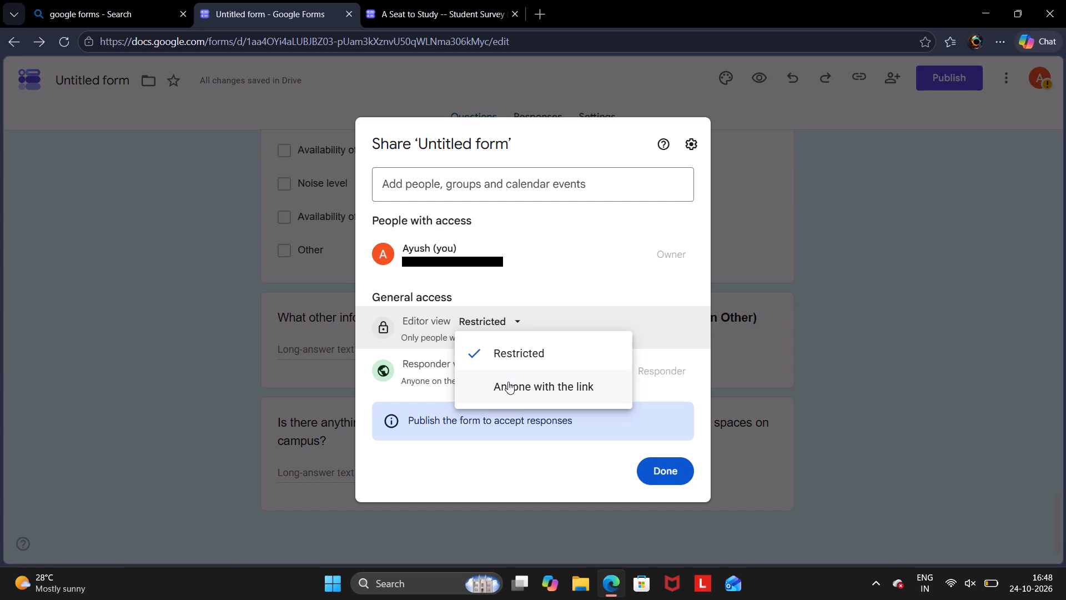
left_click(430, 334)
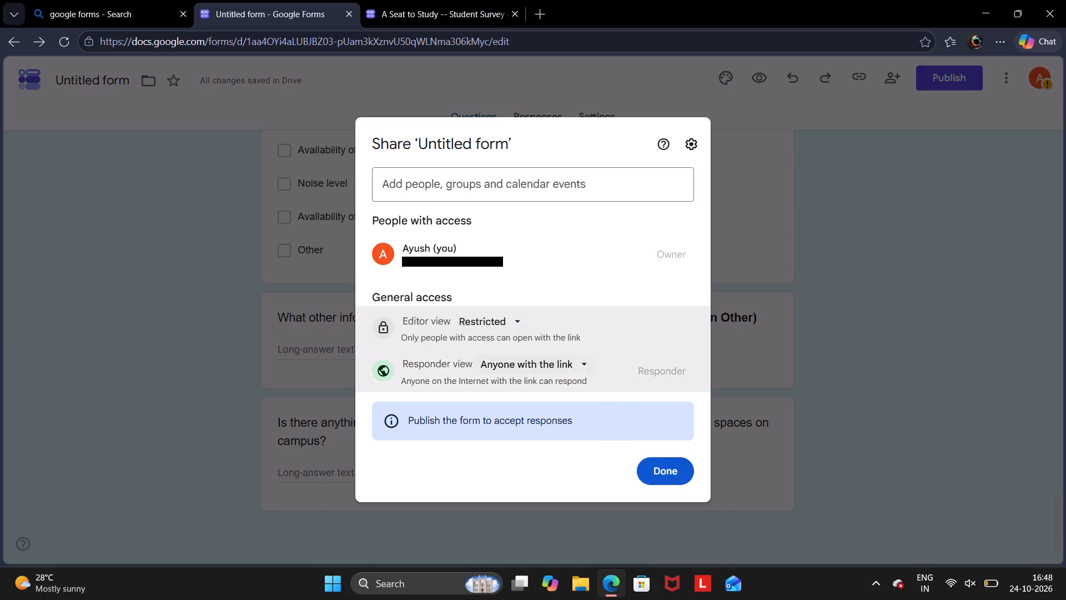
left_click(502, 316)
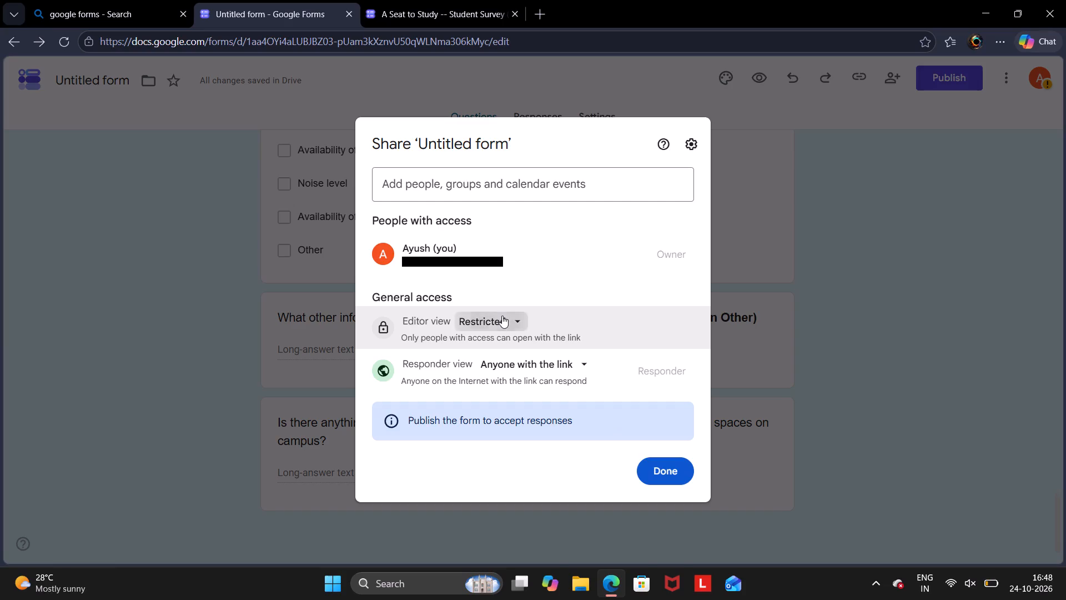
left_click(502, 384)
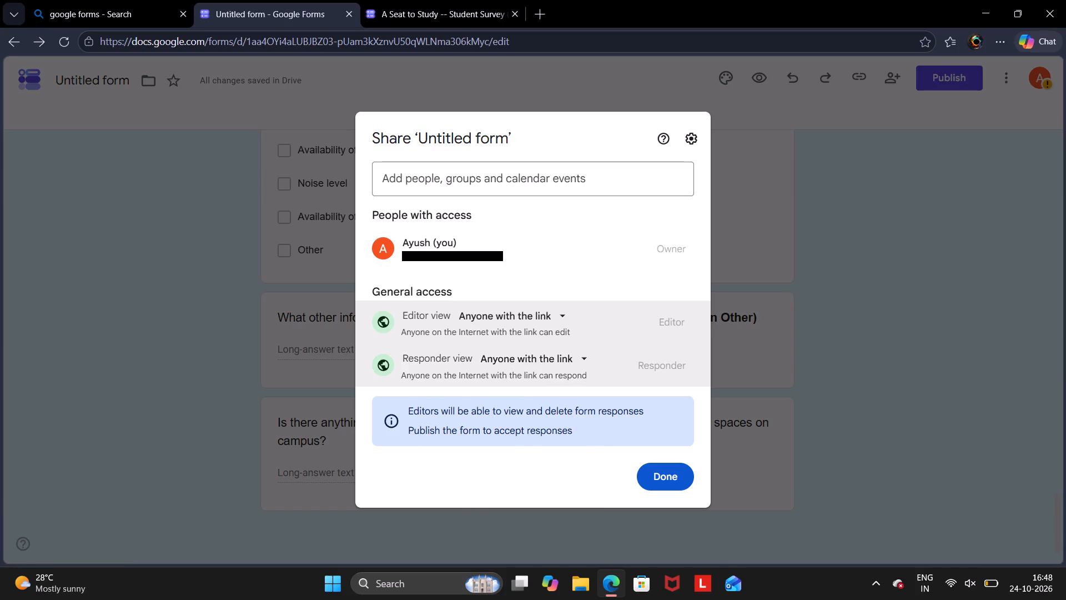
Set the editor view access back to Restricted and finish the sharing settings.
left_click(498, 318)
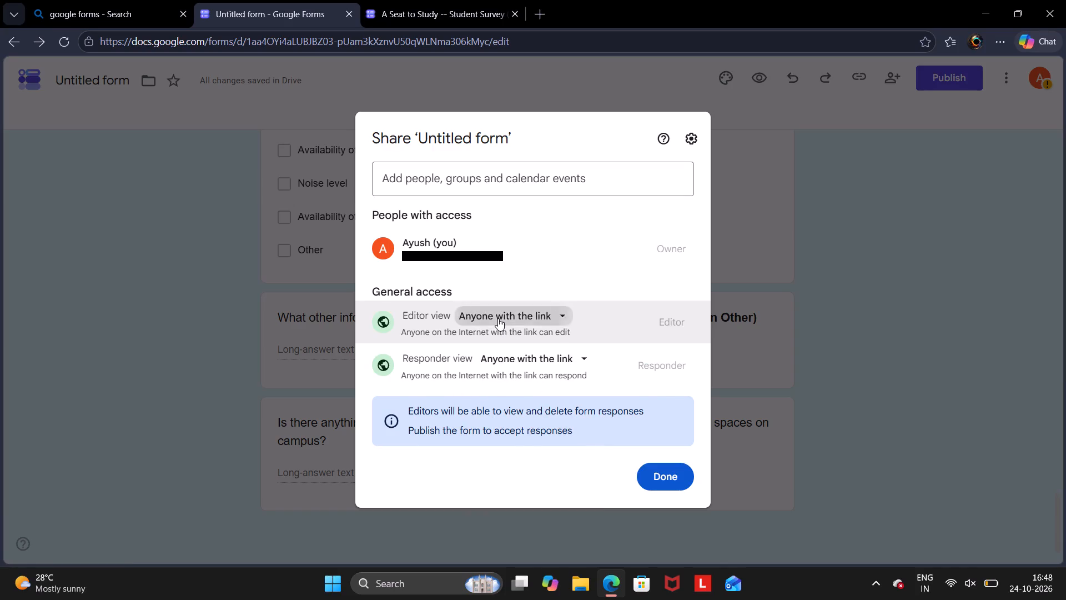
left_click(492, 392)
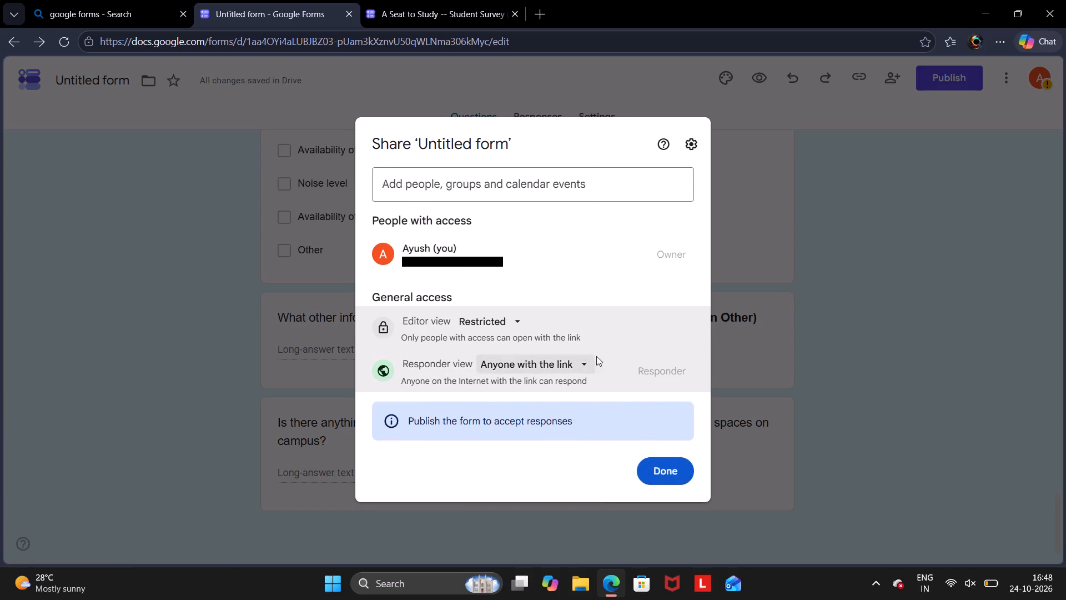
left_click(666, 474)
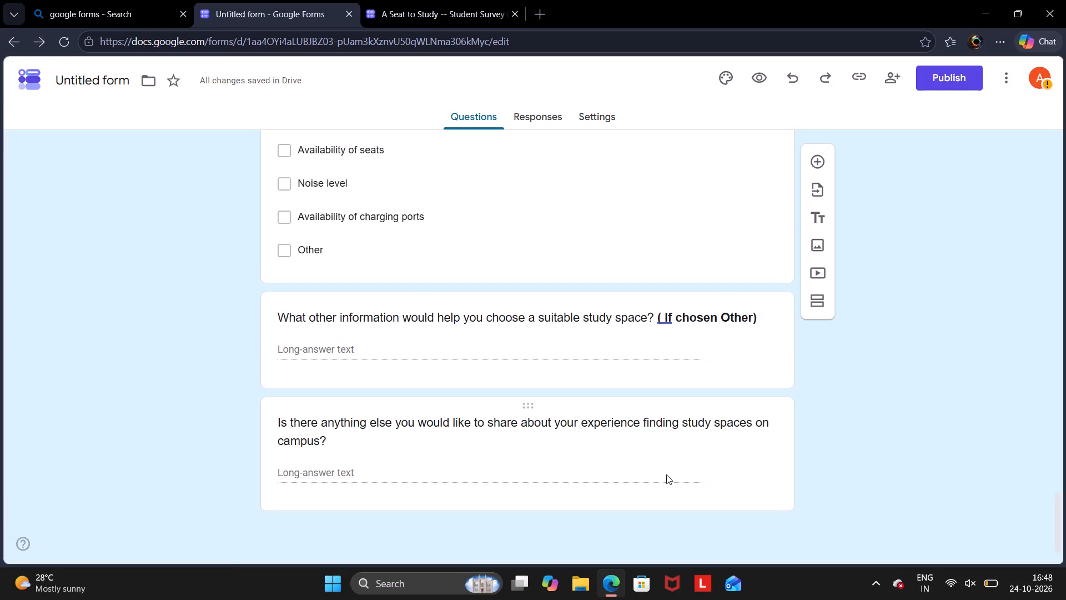
Copy the responder link of the unpublished form.
left_click(861, 75)
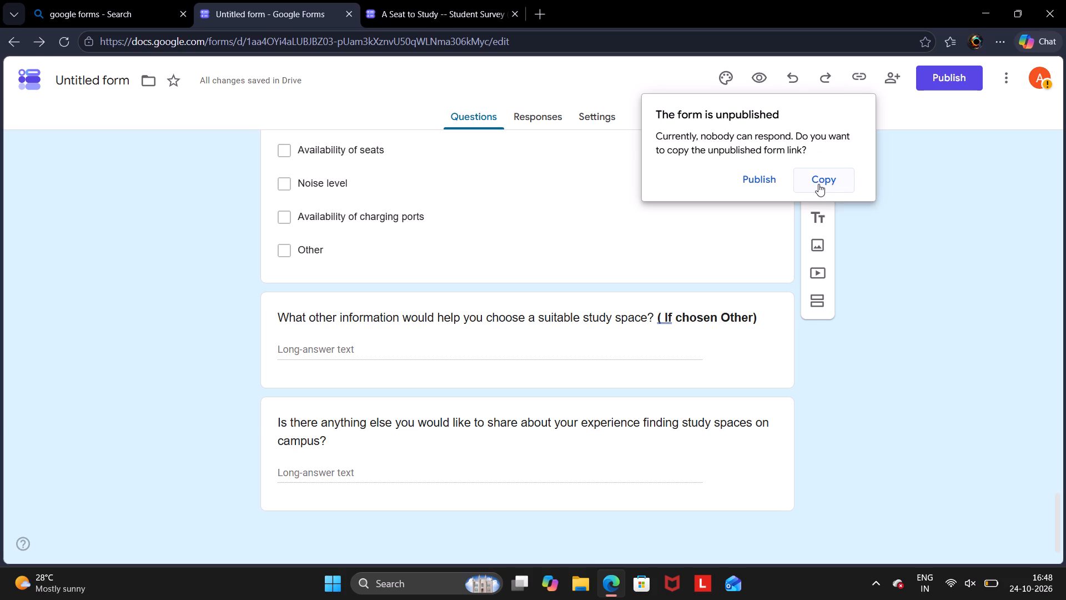
left_click(817, 182)
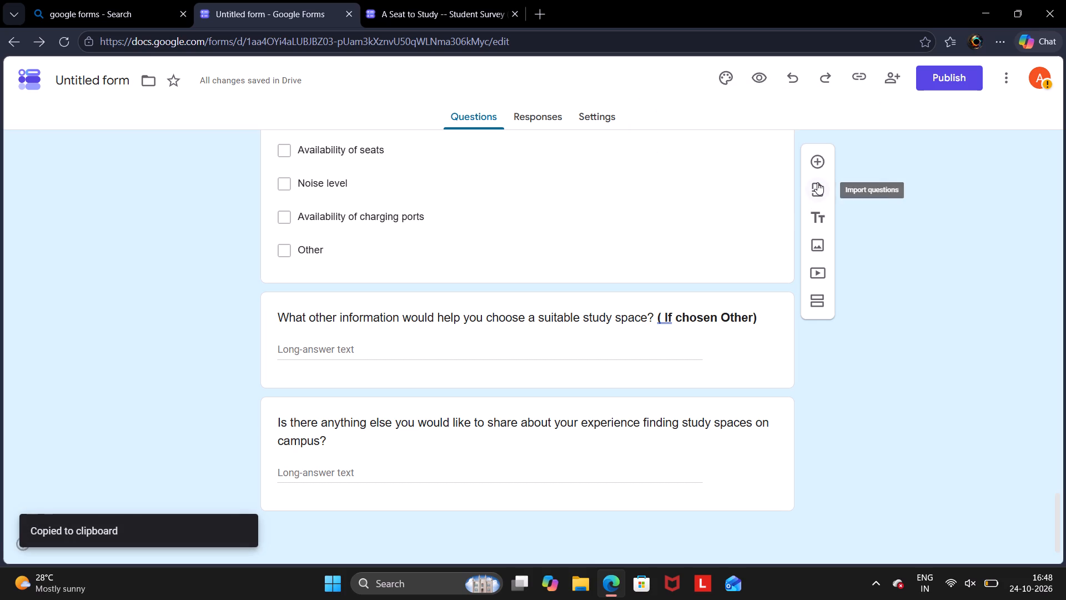
left_click(853, 80)
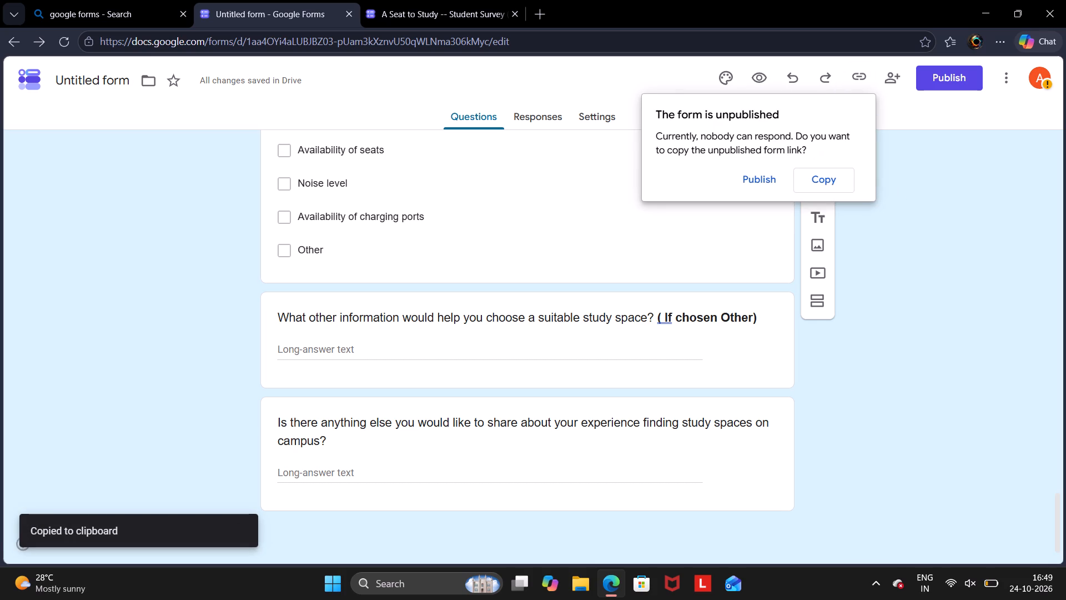
left_click(901, 159)
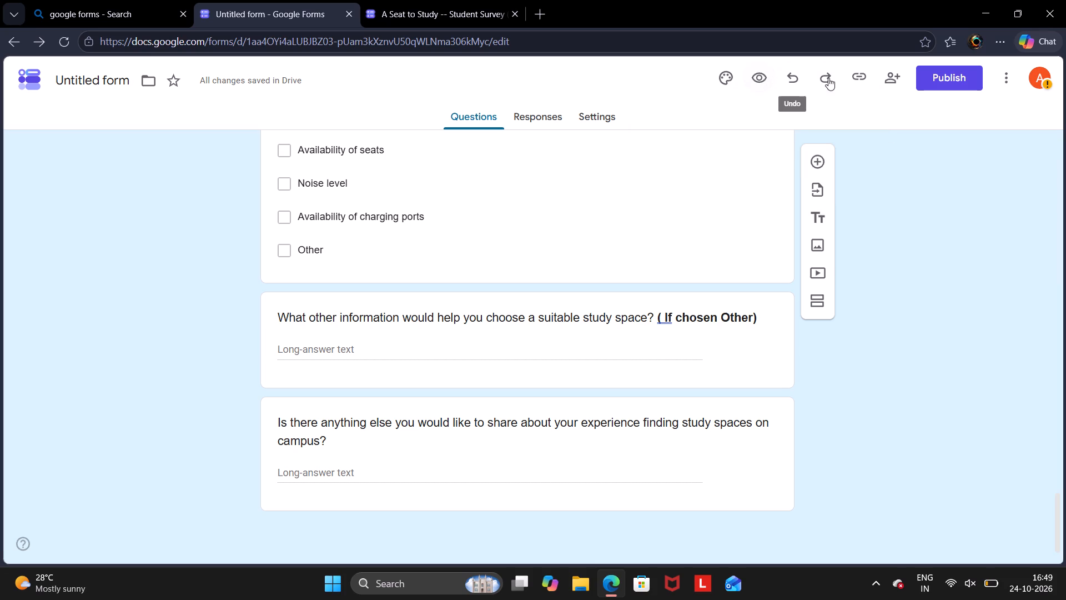
Check the responder and notification details for publishing the form, and dismiss them without publishing.
left_click(938, 77)
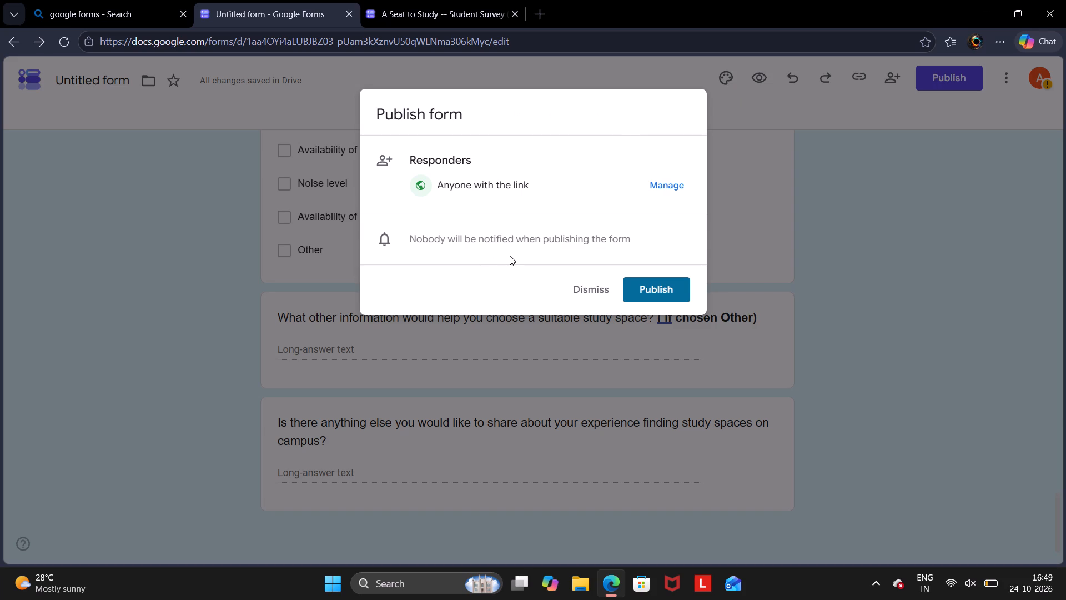
left_click(587, 290)
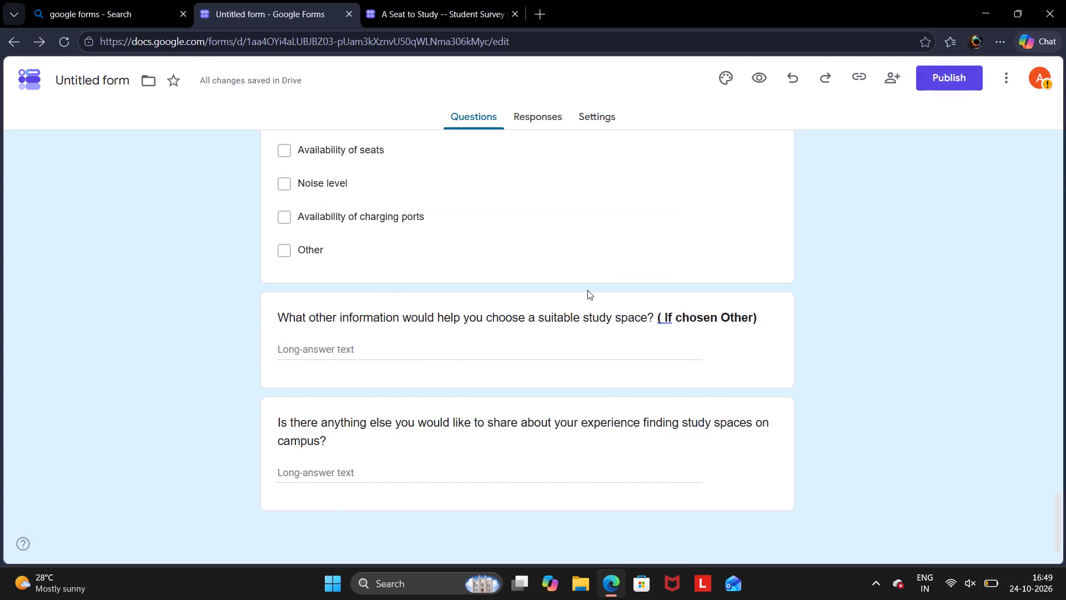
Look back through the form's questions from the closing ones upward.
scroll(587, 290, "up", 5)
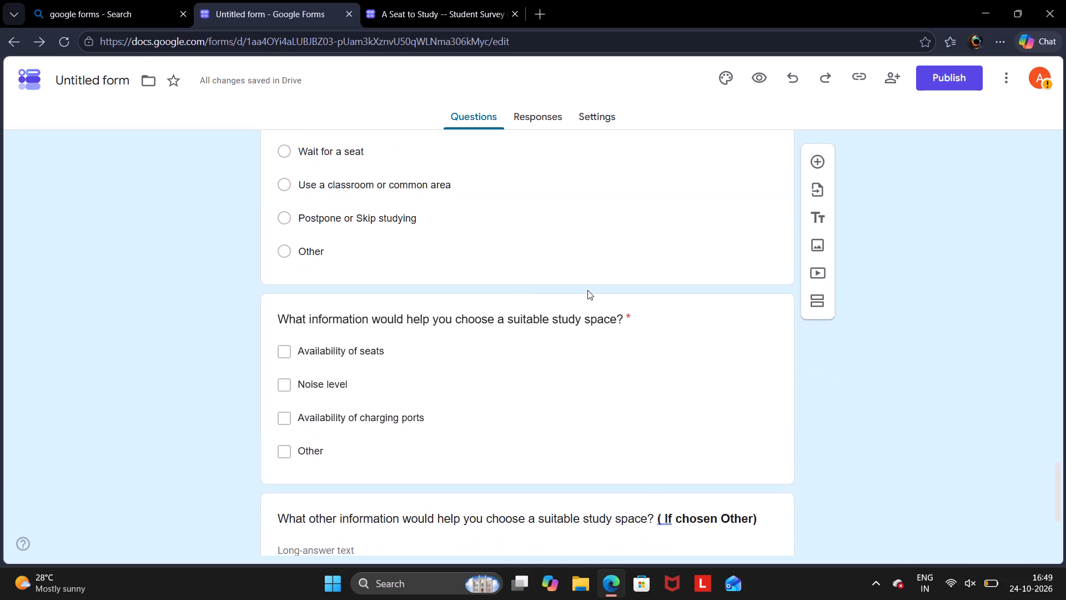
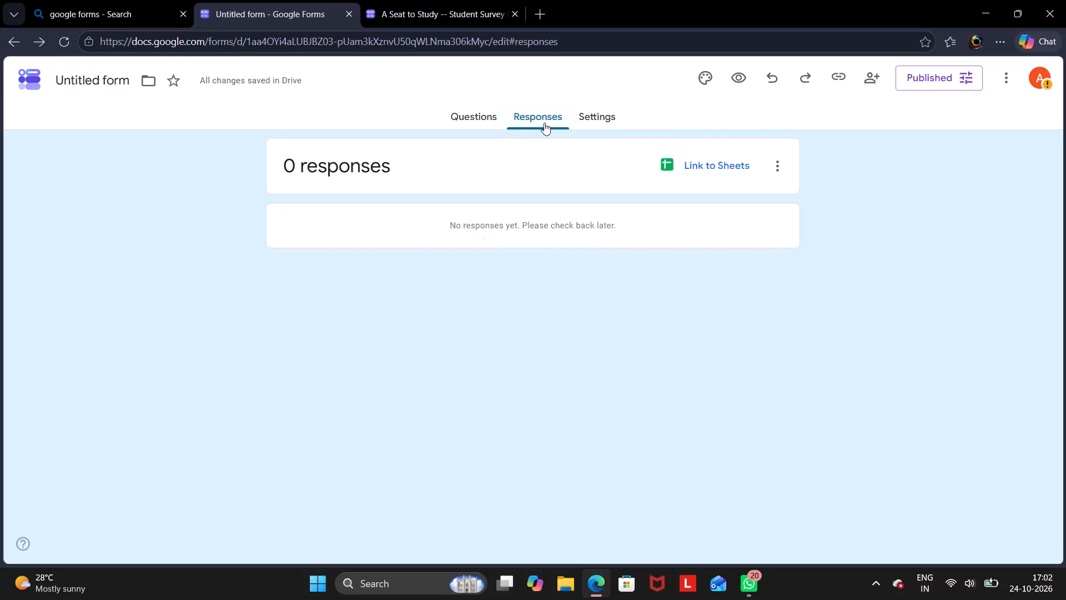
Check the form's responses page and the available options for handling responses.
scroll(549, 261, "up", 5)
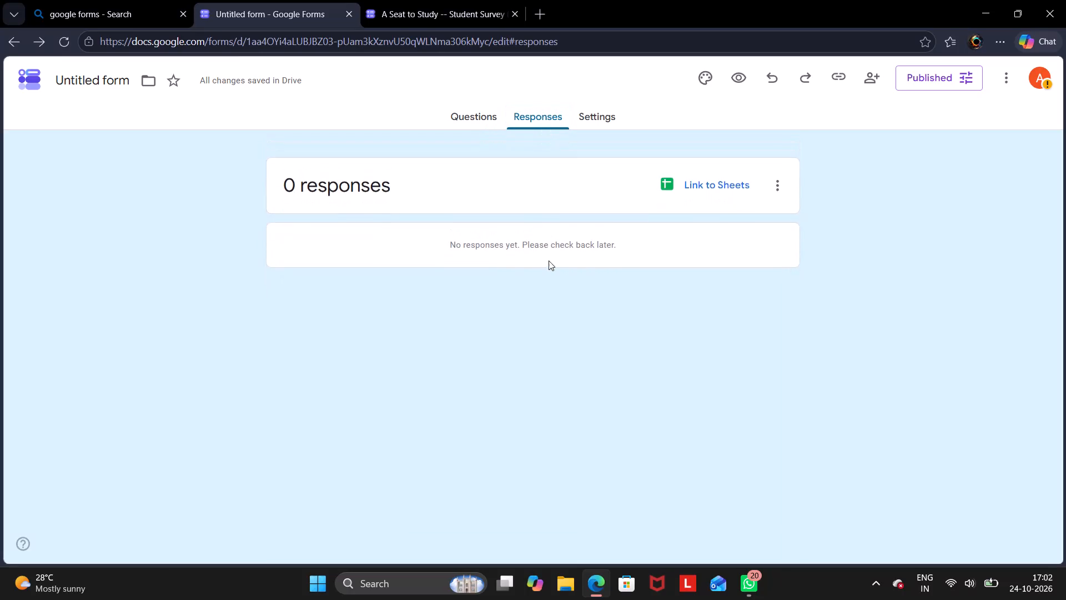
scroll(549, 261, "up", 20)
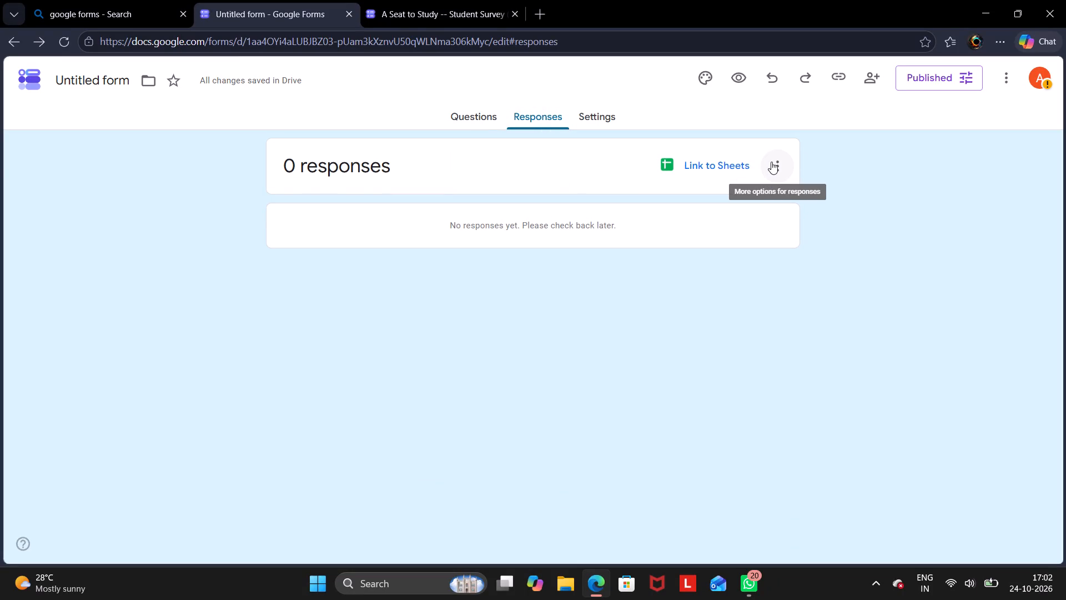
left_click(771, 162)
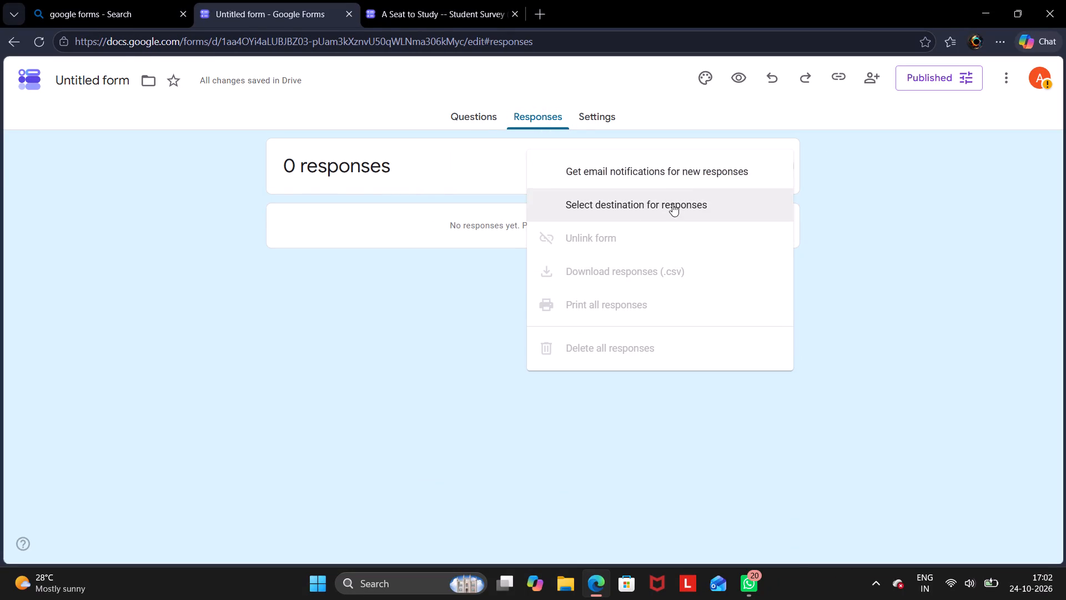
left_click(420, 293)
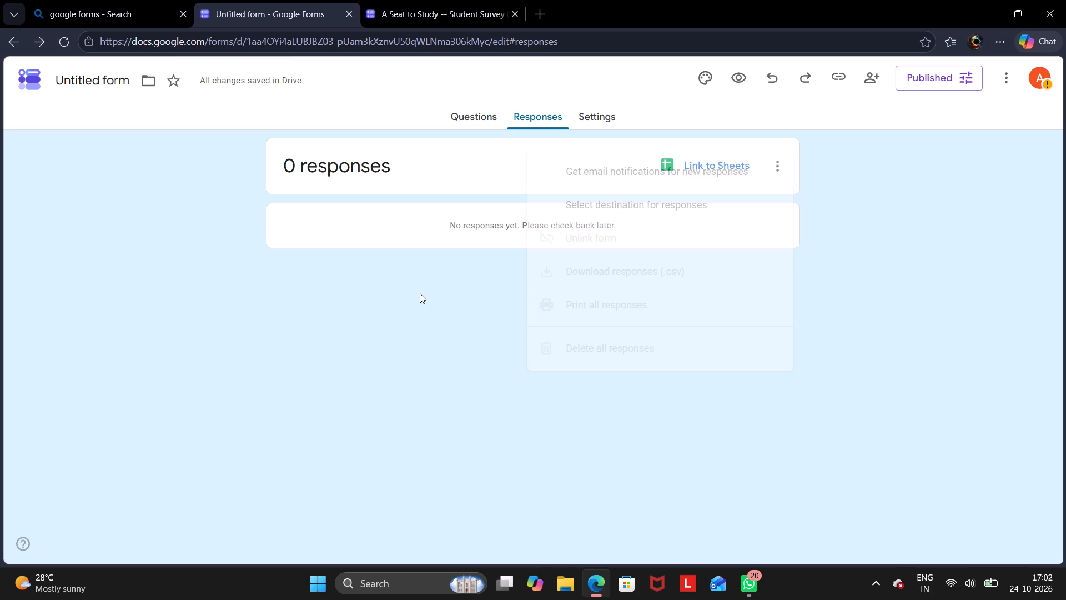
scroll(420, 293, "up", 17)
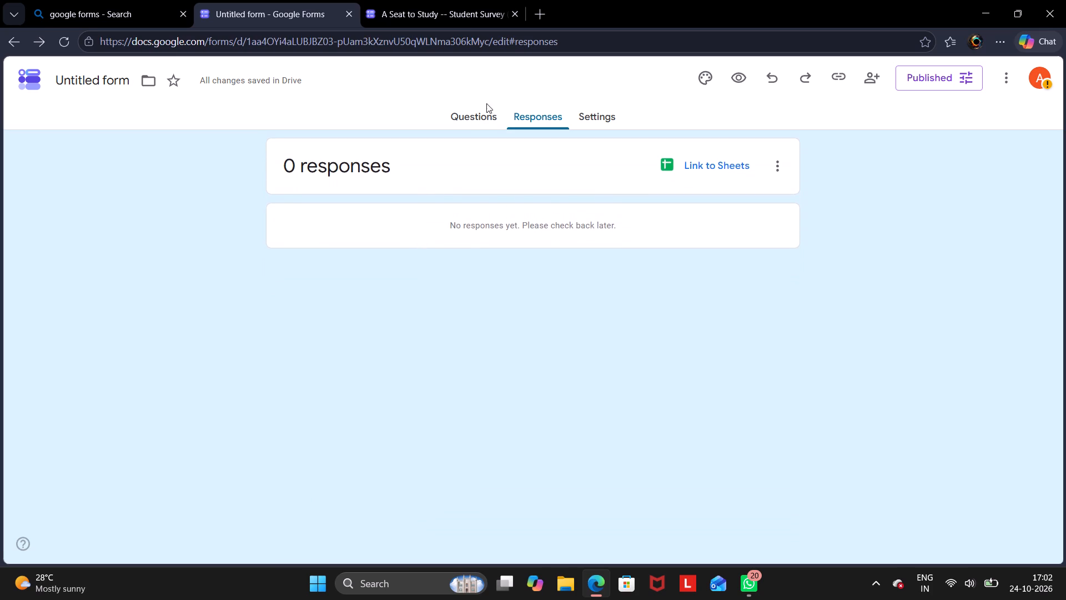
left_click(486, 112)
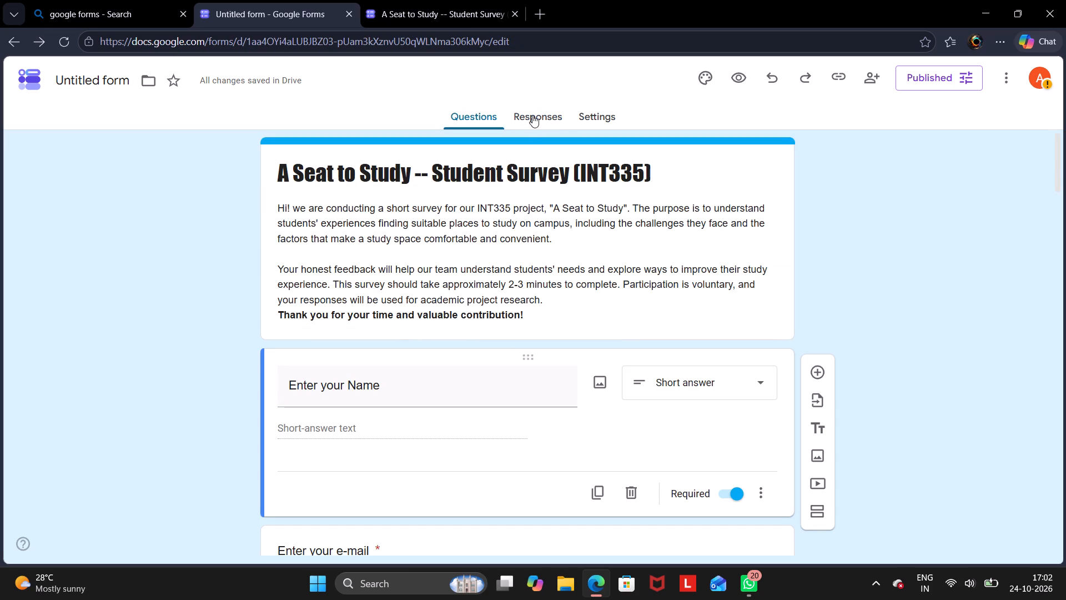
left_click(532, 115)
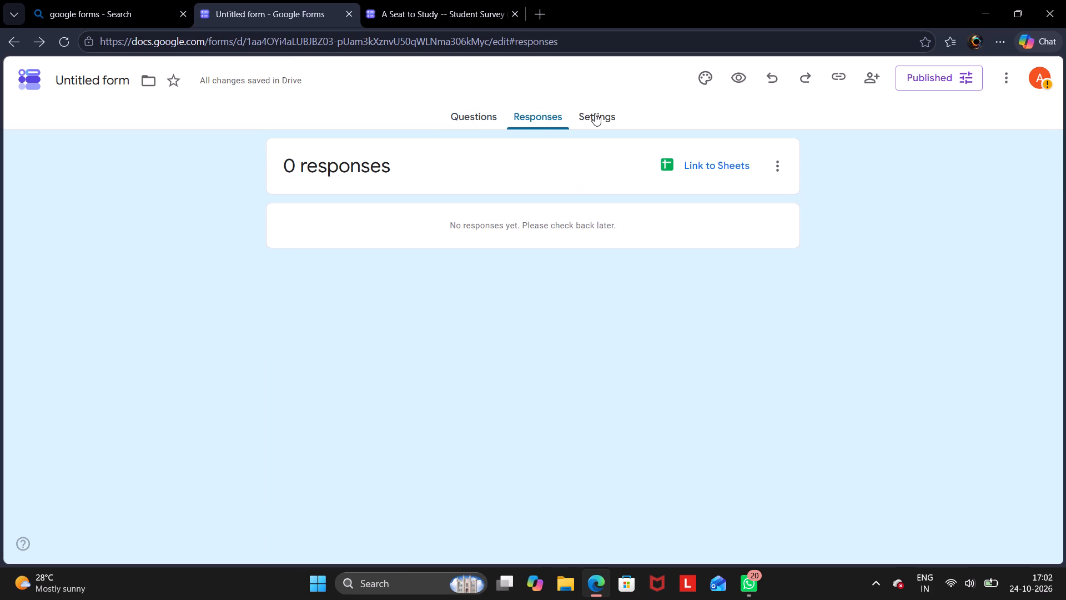
Set the form's email address collection to Responder input in the response settings.
left_click(595, 114)
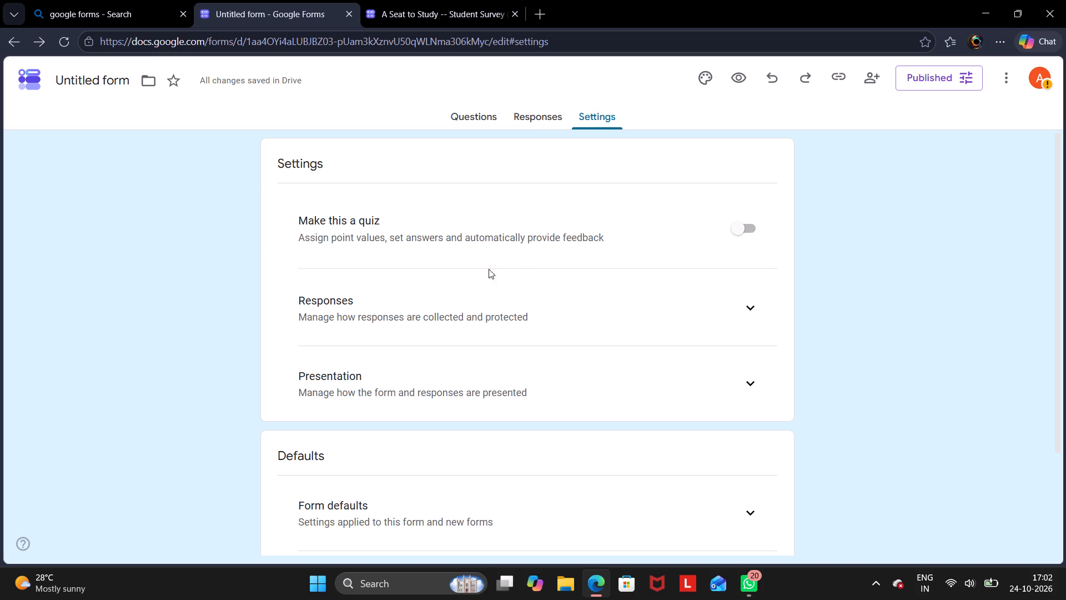
left_click(472, 297)
left_click(746, 306)
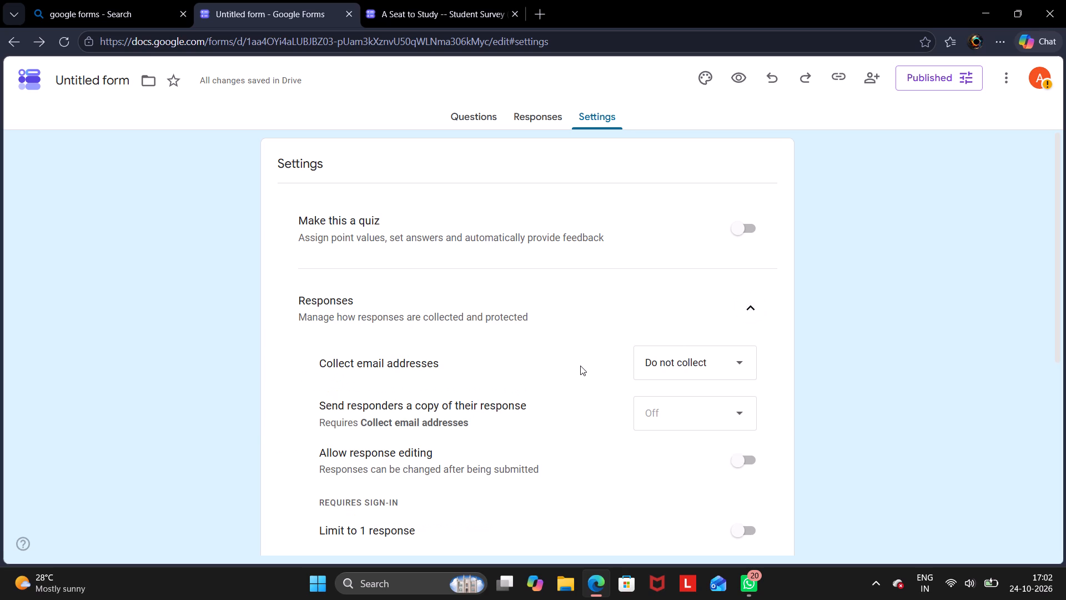
scroll(580, 366, "down", 1)
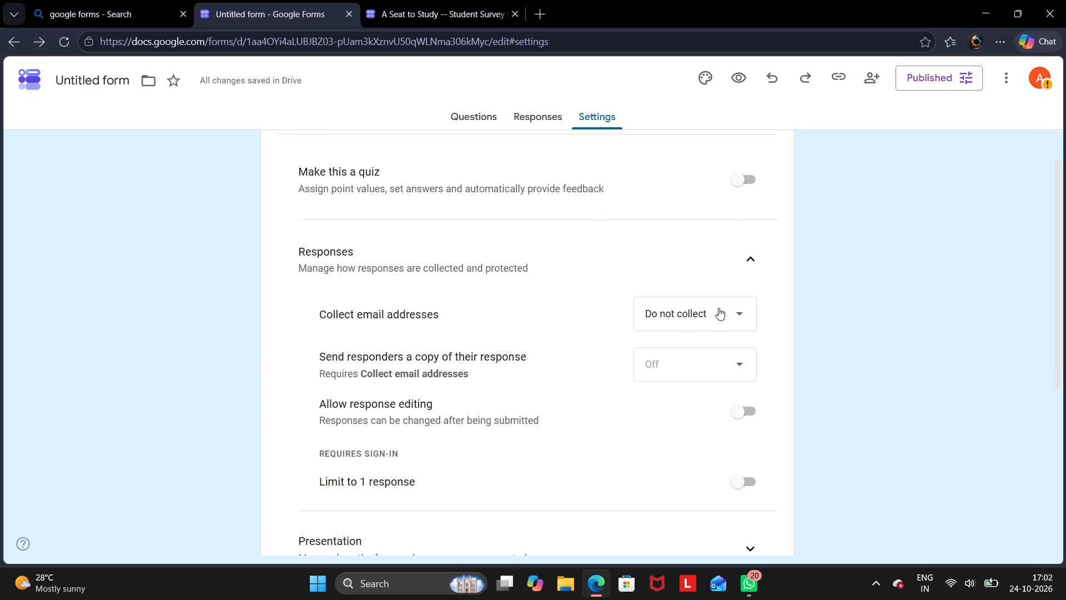
left_click(718, 307)
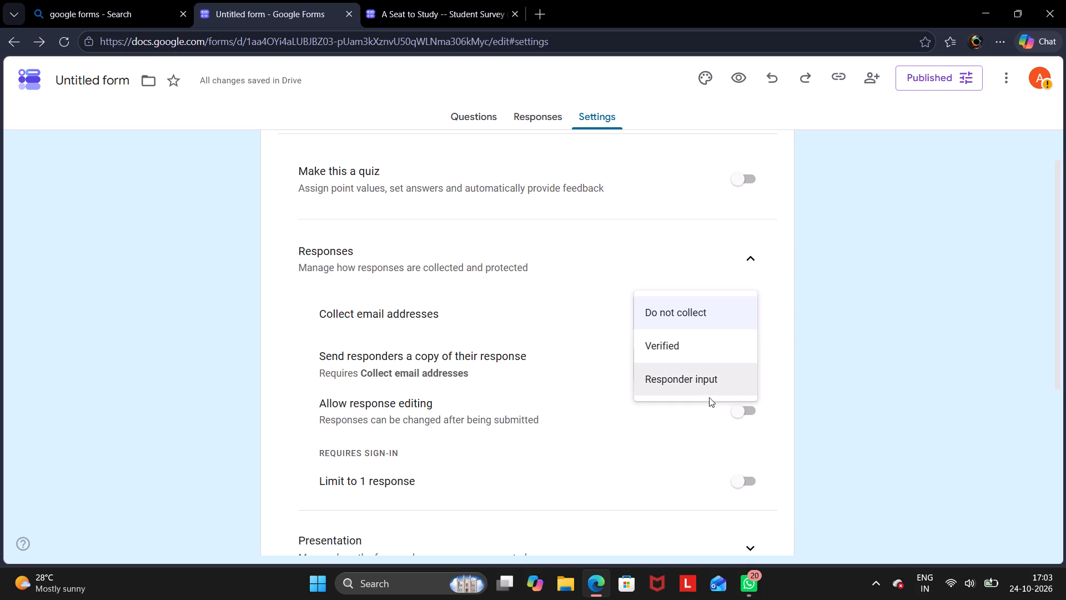
left_click(707, 371)
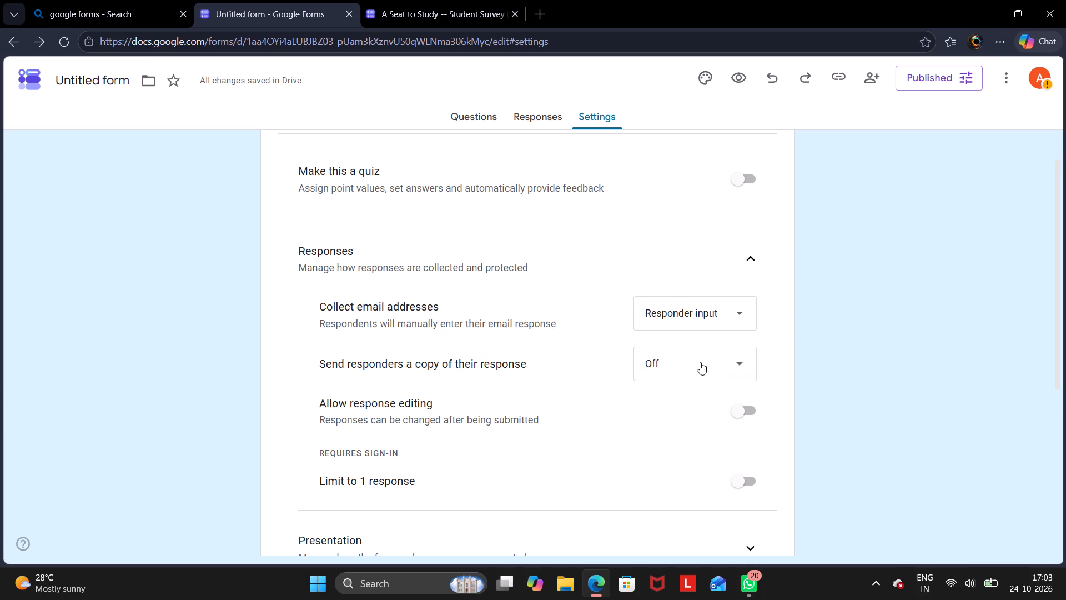
Check the choices for sending responders a copy of their response, and keep it Off.
left_click(700, 362)
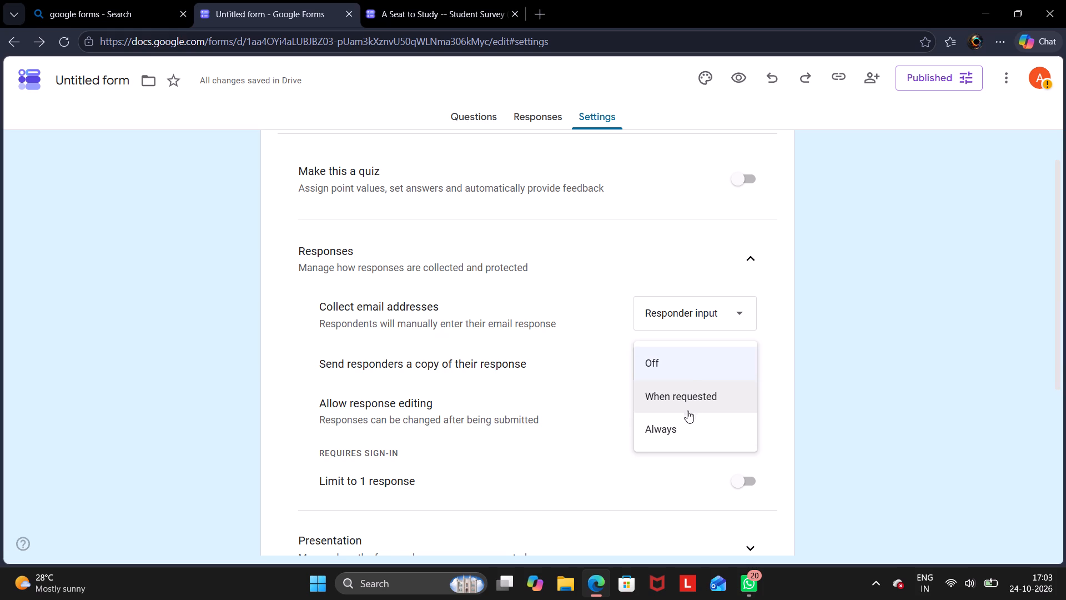
left_click(716, 371)
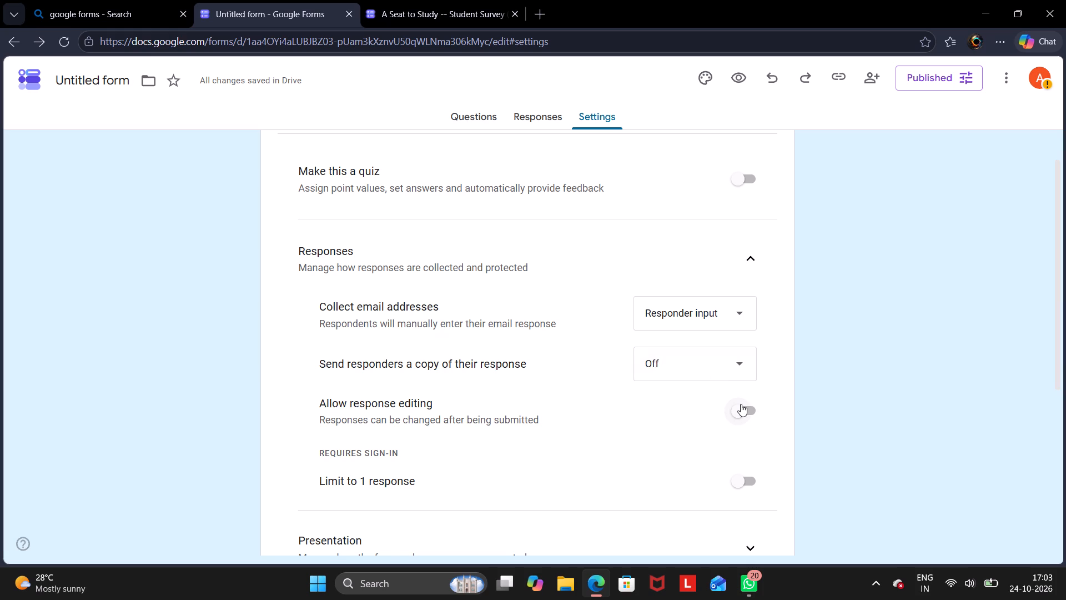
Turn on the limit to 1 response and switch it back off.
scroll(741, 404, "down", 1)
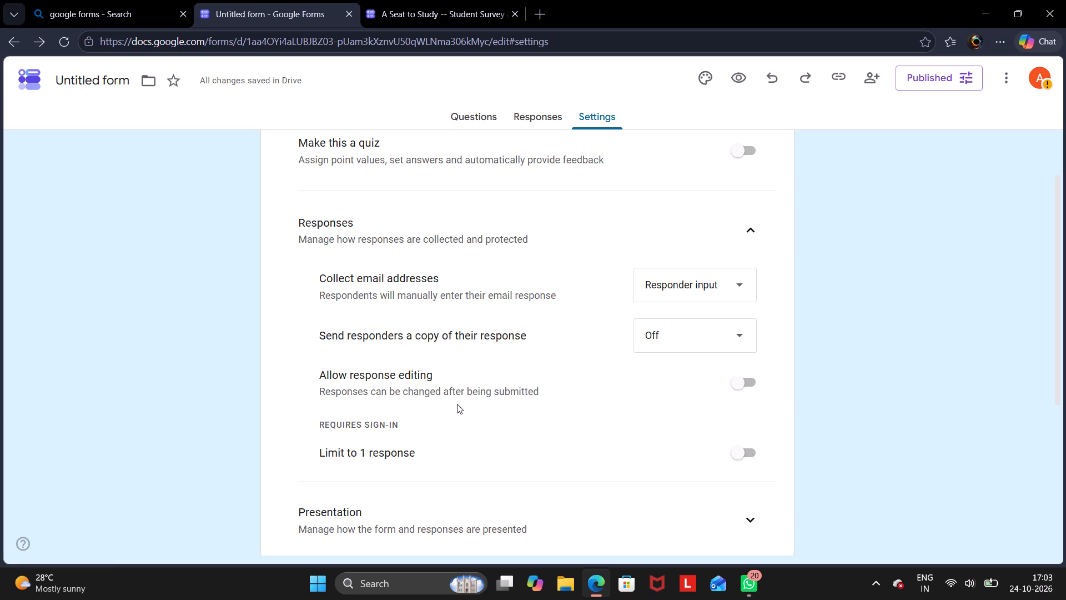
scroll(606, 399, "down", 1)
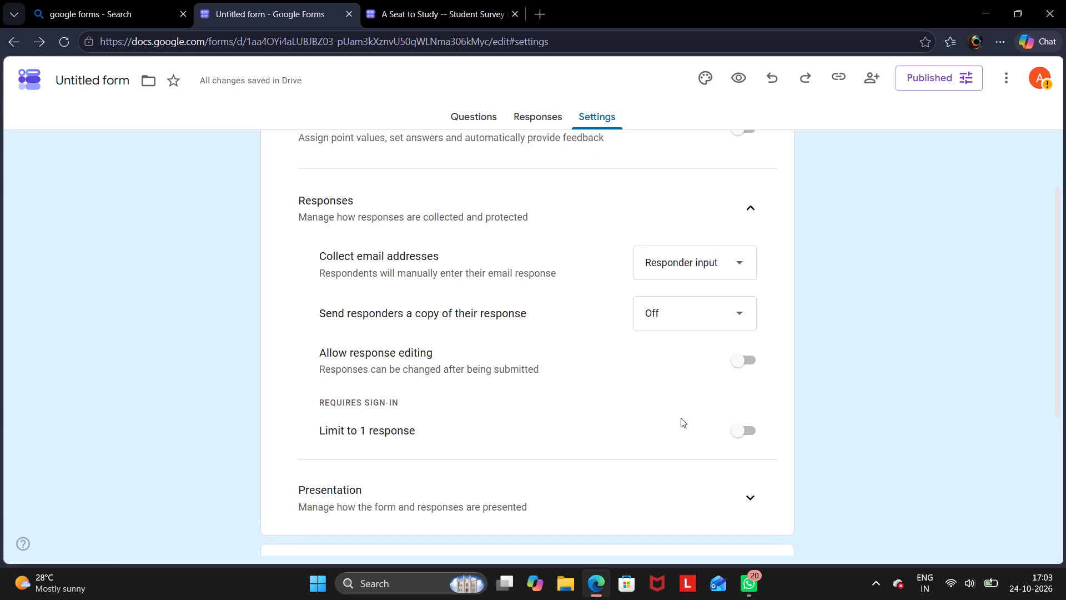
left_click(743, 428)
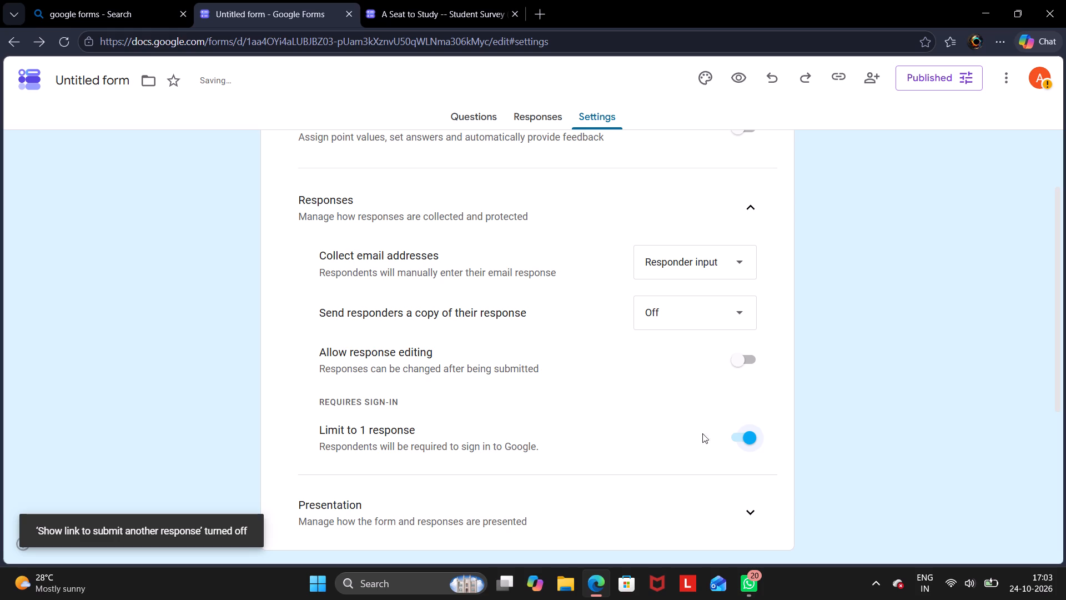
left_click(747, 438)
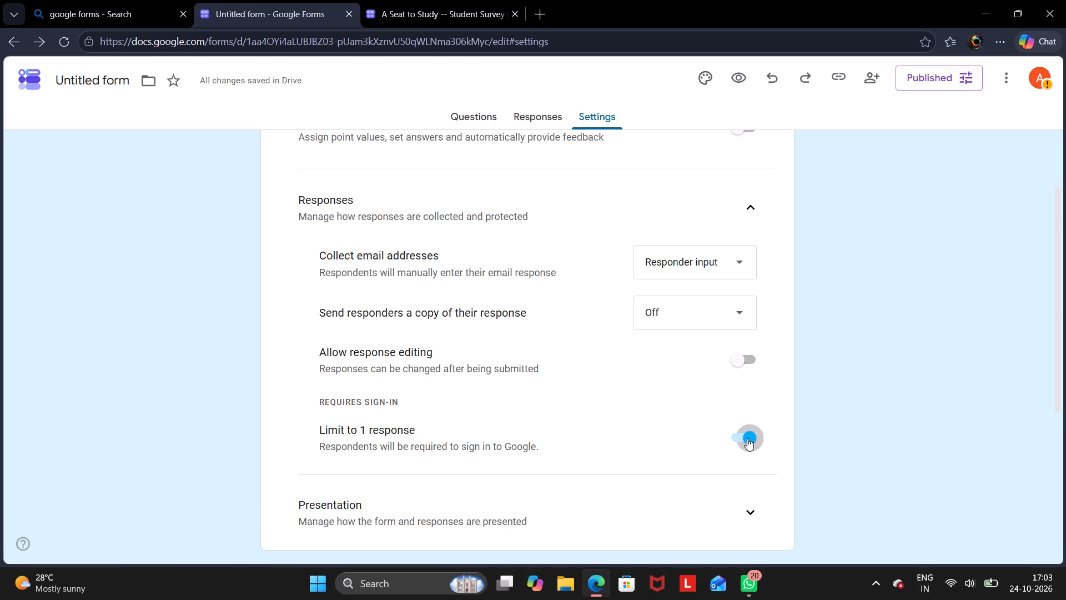
Examine the form's presentation settings, collapse them, and look over the remaining settings and defaults.
scroll(575, 406, "down", 1)
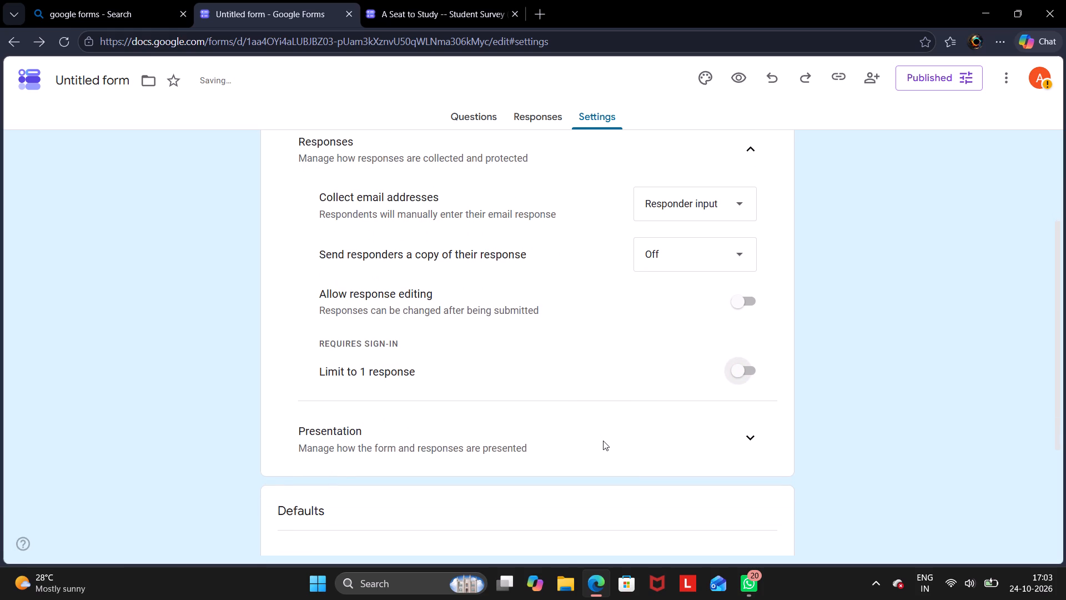
left_click(621, 432)
scroll(621, 432, "right", 1)
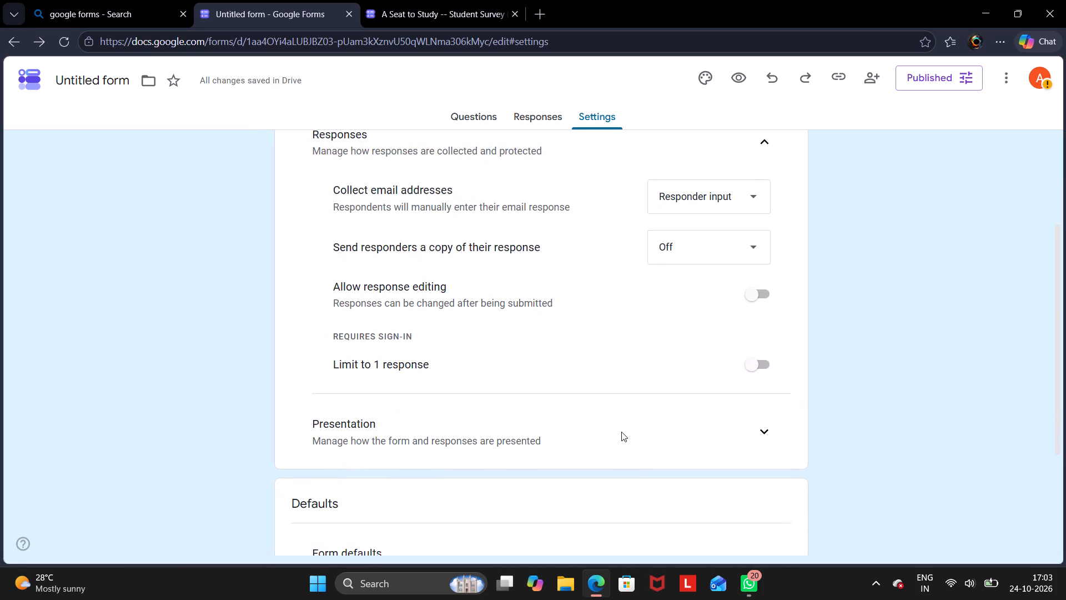
left_click(765, 432)
scroll(765, 432, "down", 1)
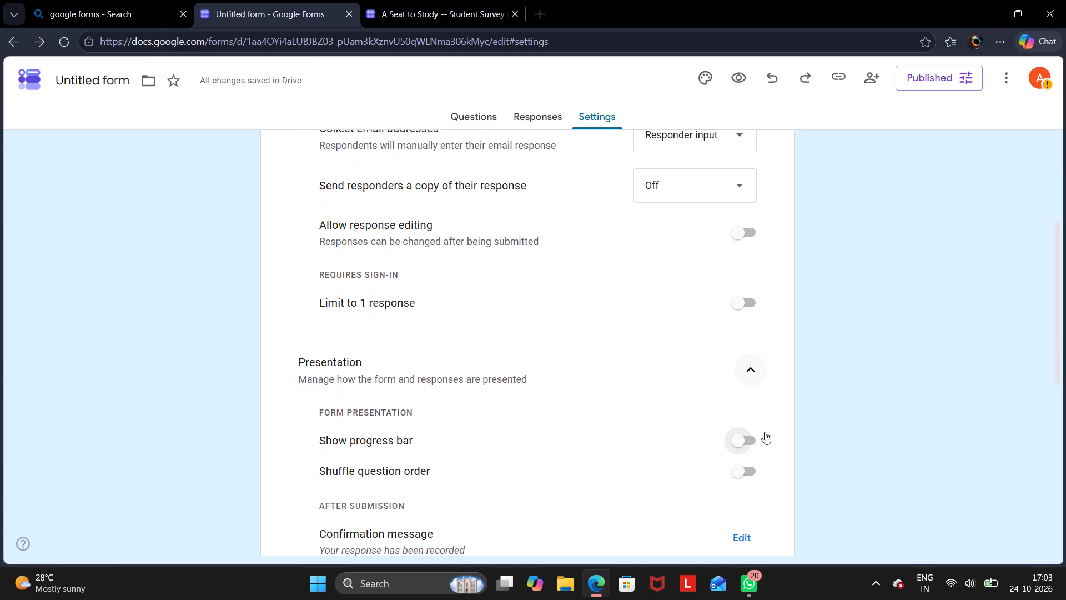
scroll(765, 432, "down", 2)
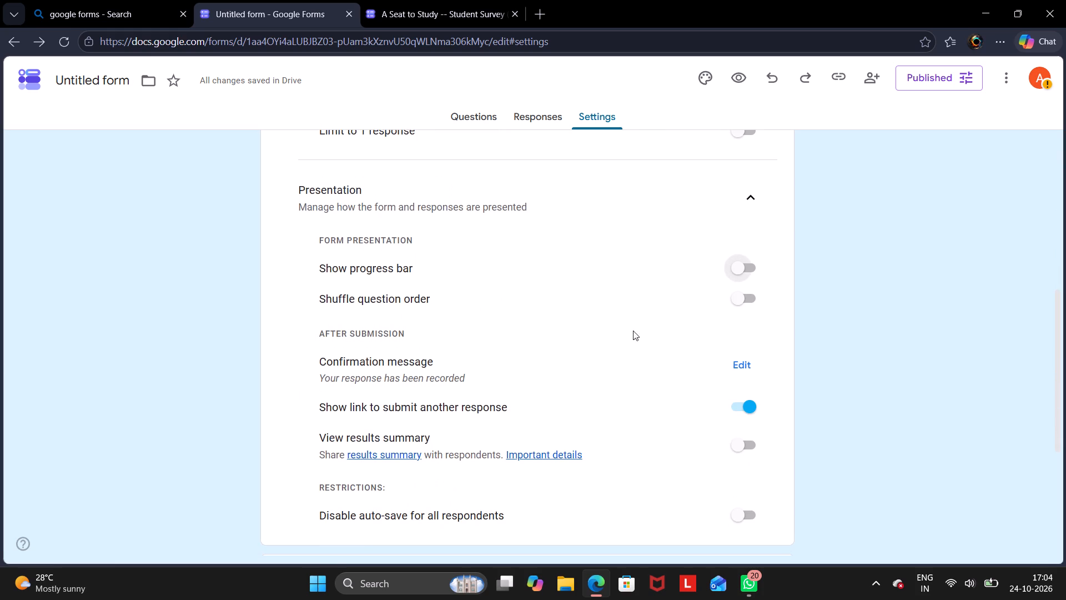
scroll(628, 331, "up", 1)
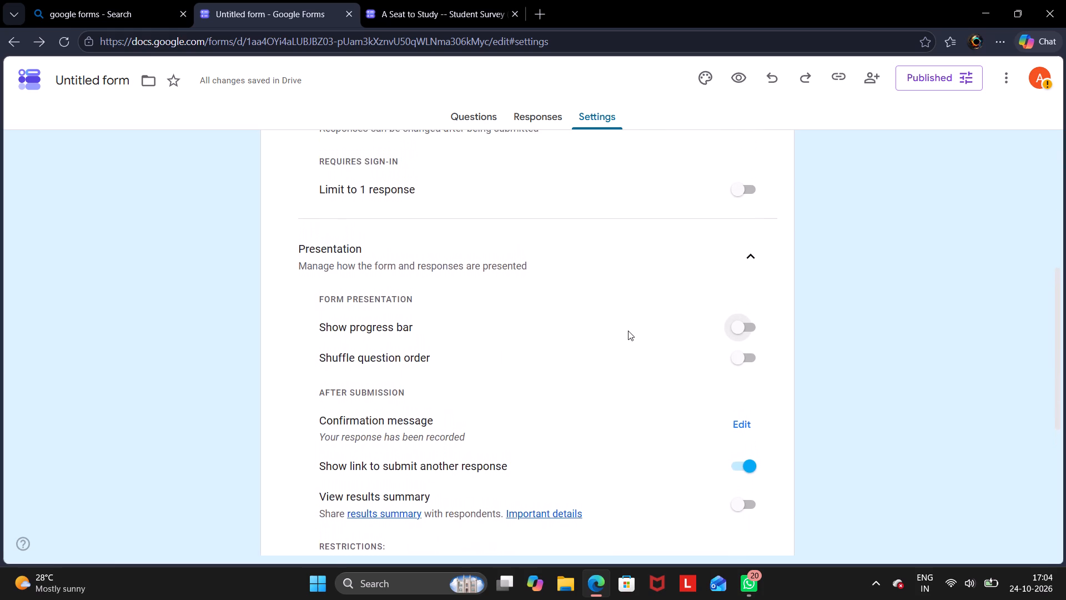
scroll(628, 331, "up", 1)
left_click(746, 265)
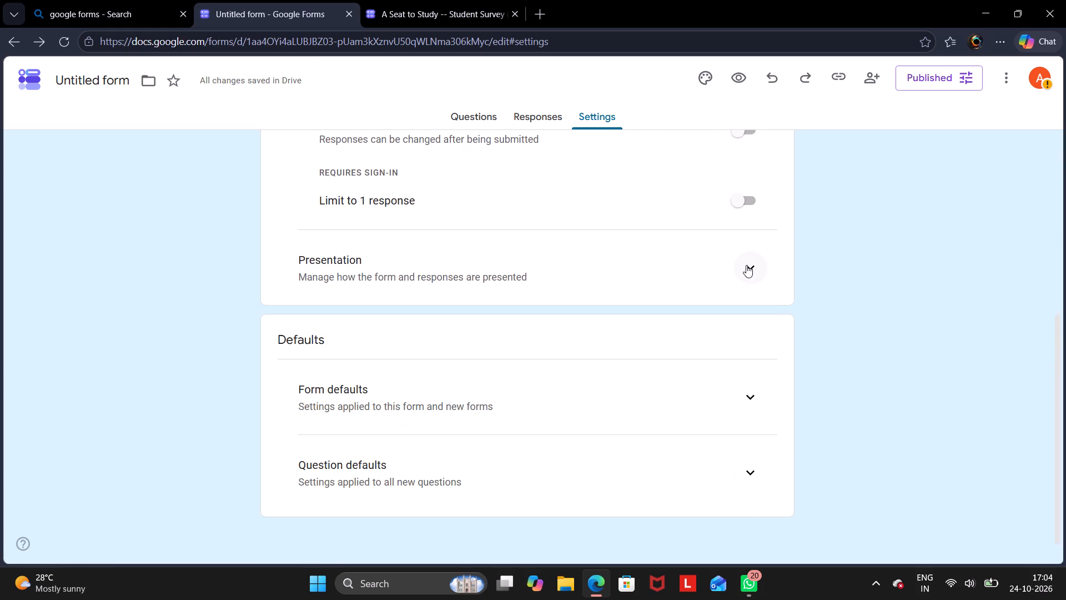
scroll(551, 338, "down", 1)
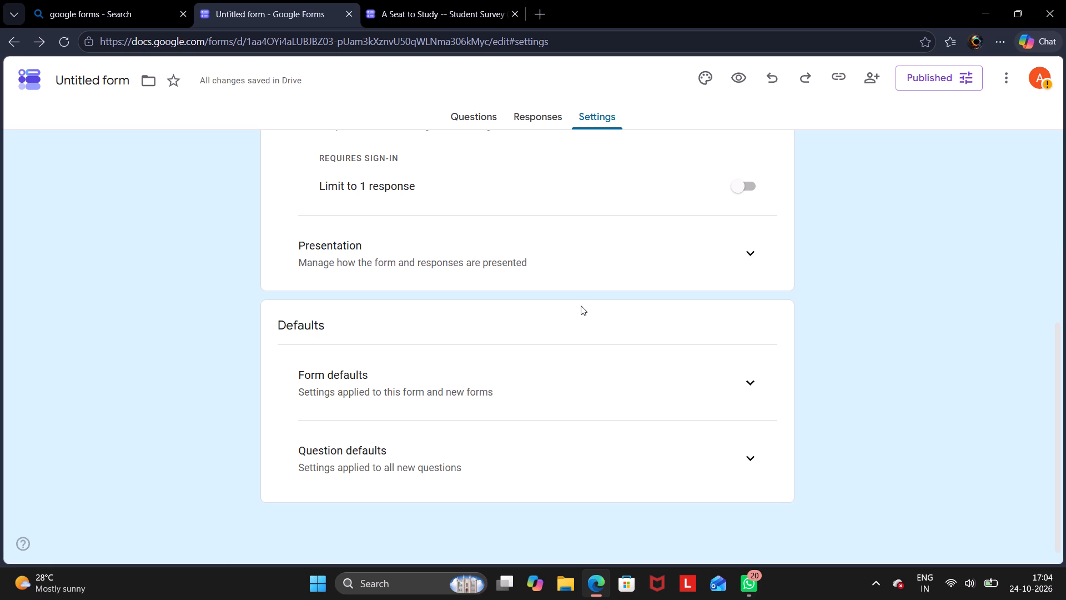
scroll(455, 360, "up", 4)
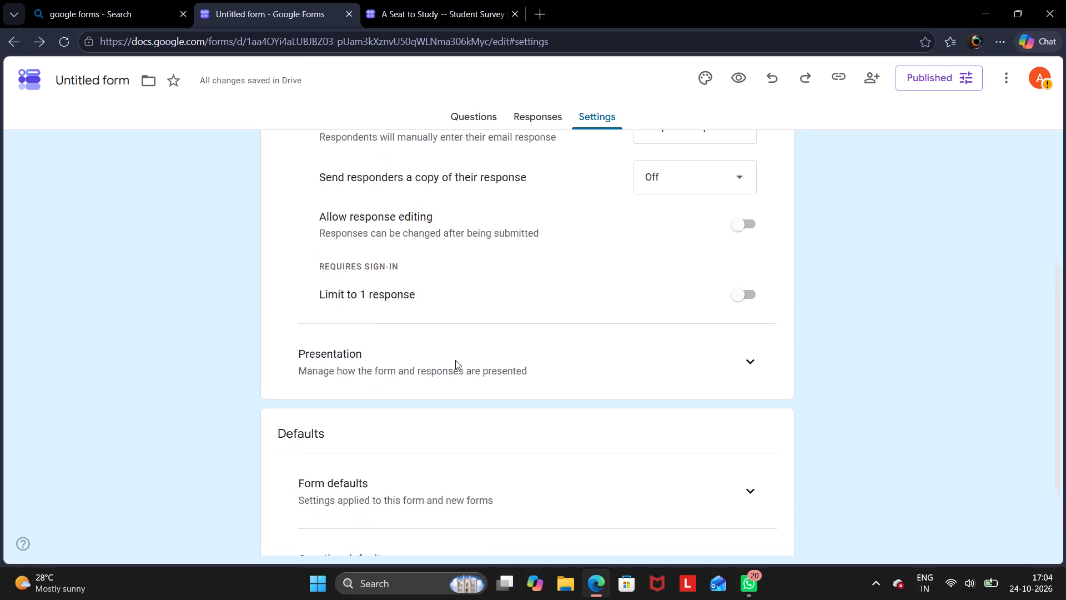
scroll(455, 360, "up", 3)
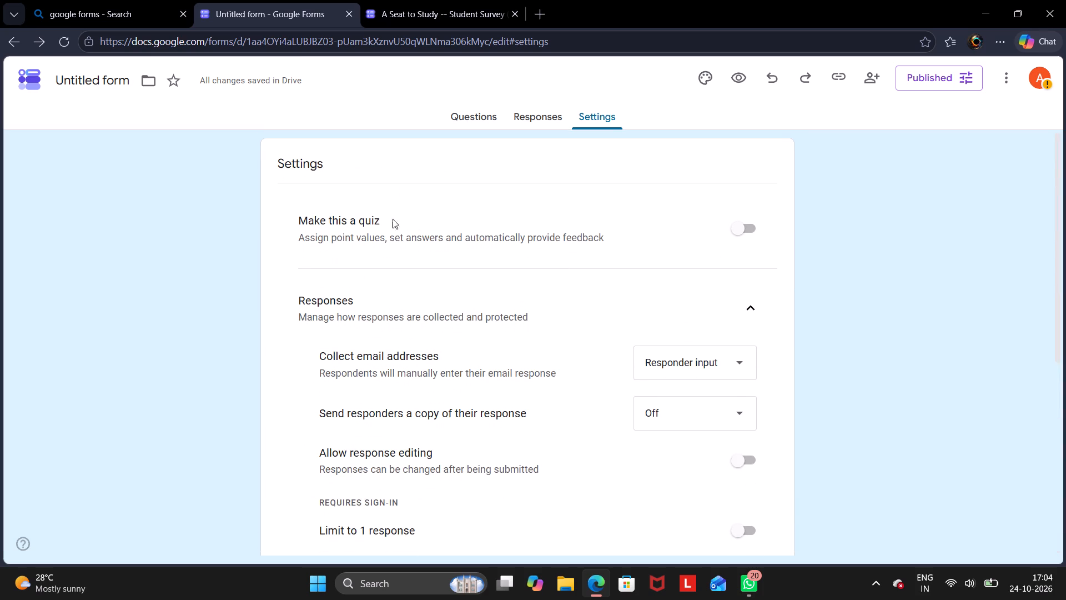
Recheck the responses page and look through the survey's questions down to the closing ones and back to the title.
left_click(547, 115)
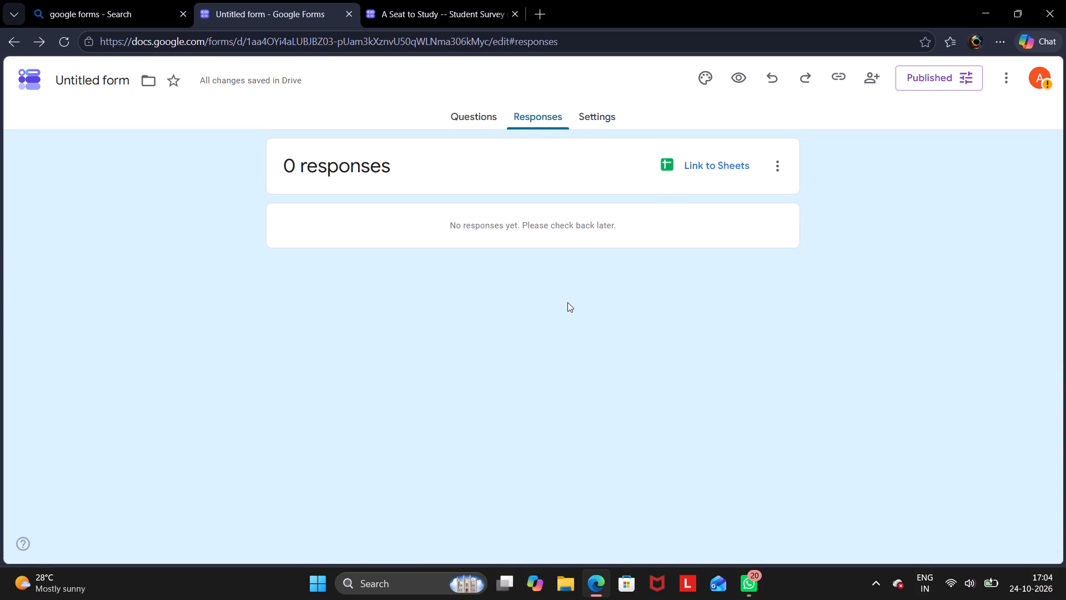
scroll(567, 302, "up", 18)
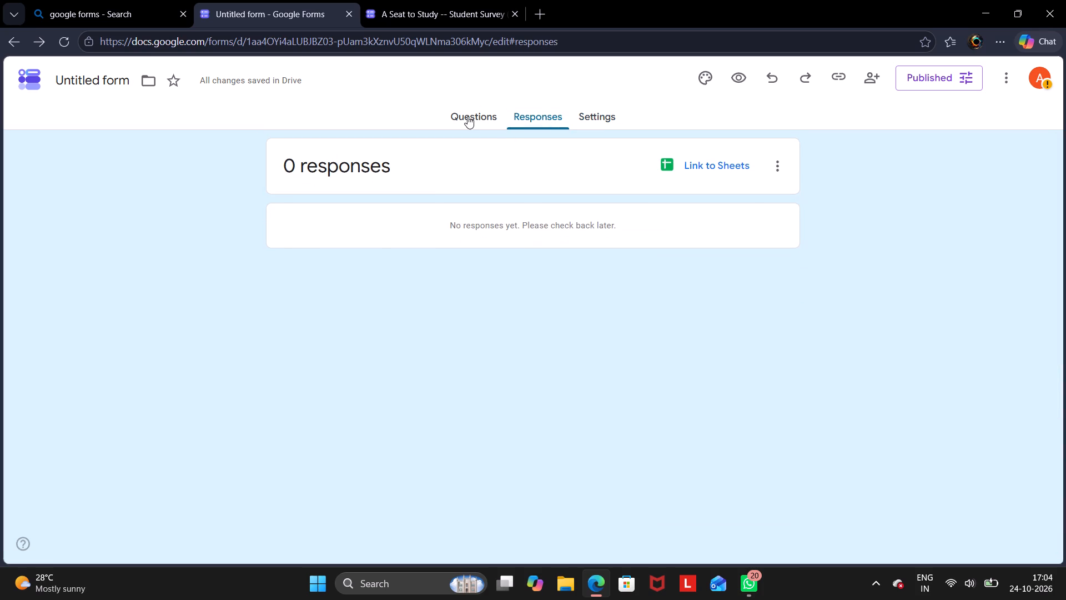
left_click(467, 116)
scroll(678, 211, "up", 8)
scroll(680, 156, "down", 2)
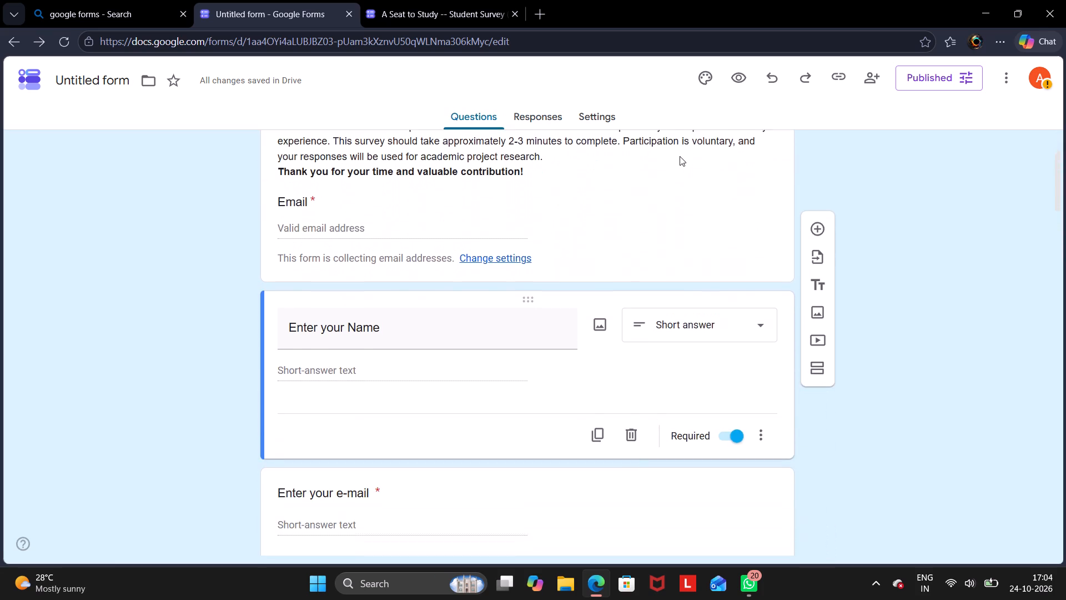
scroll(680, 156, "down", 11)
scroll(678, 182, "up", 4)
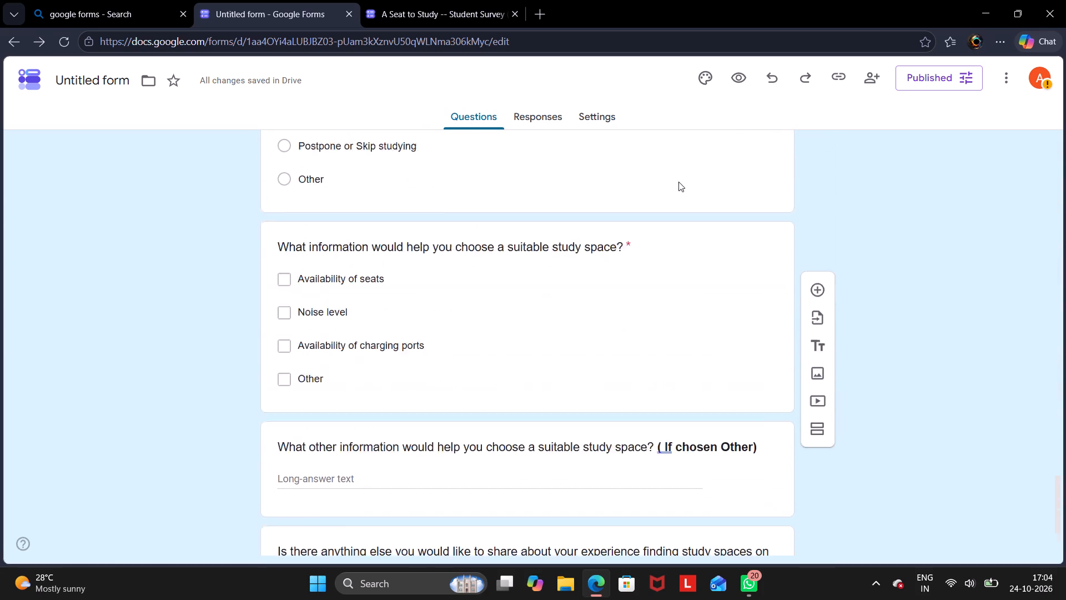
scroll(678, 182, "up", 12)
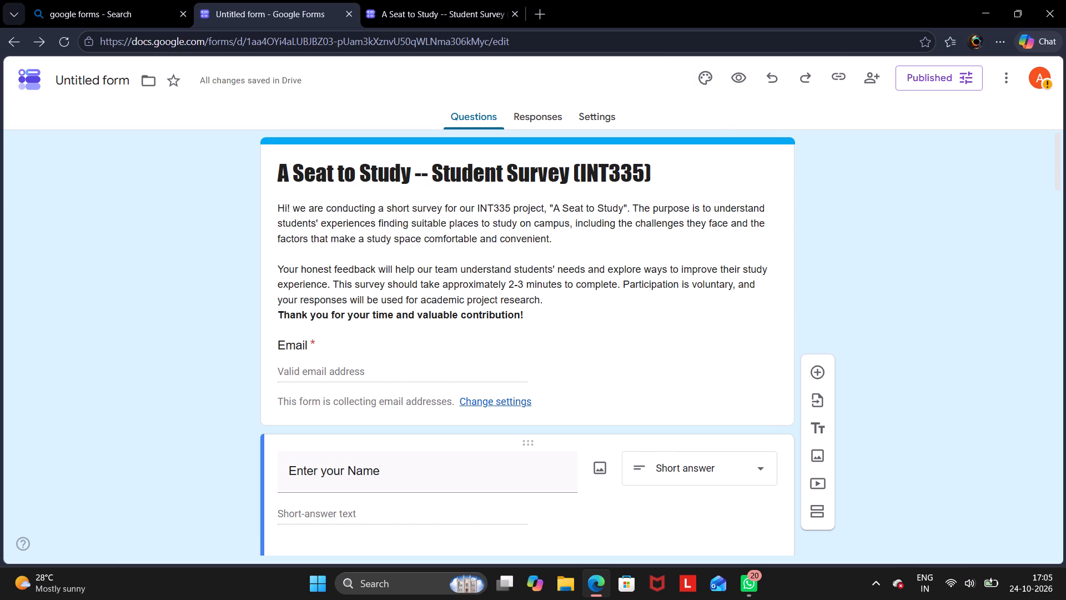
Set the form's e-mail address collection to Do not collect and return to the top of the questions.
left_click(608, 119)
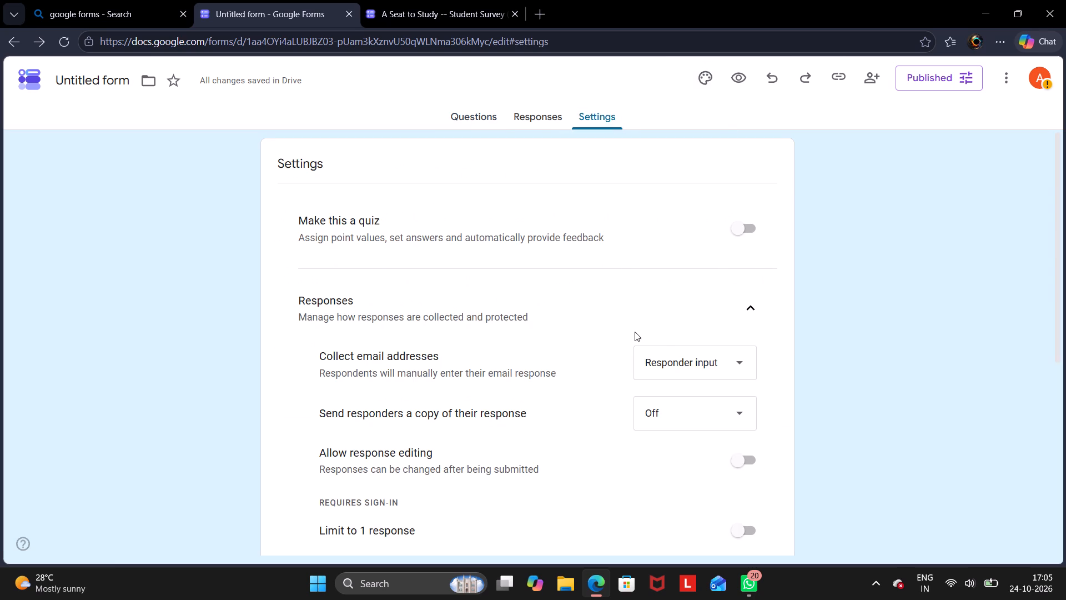
left_click(672, 353)
left_click(670, 291)
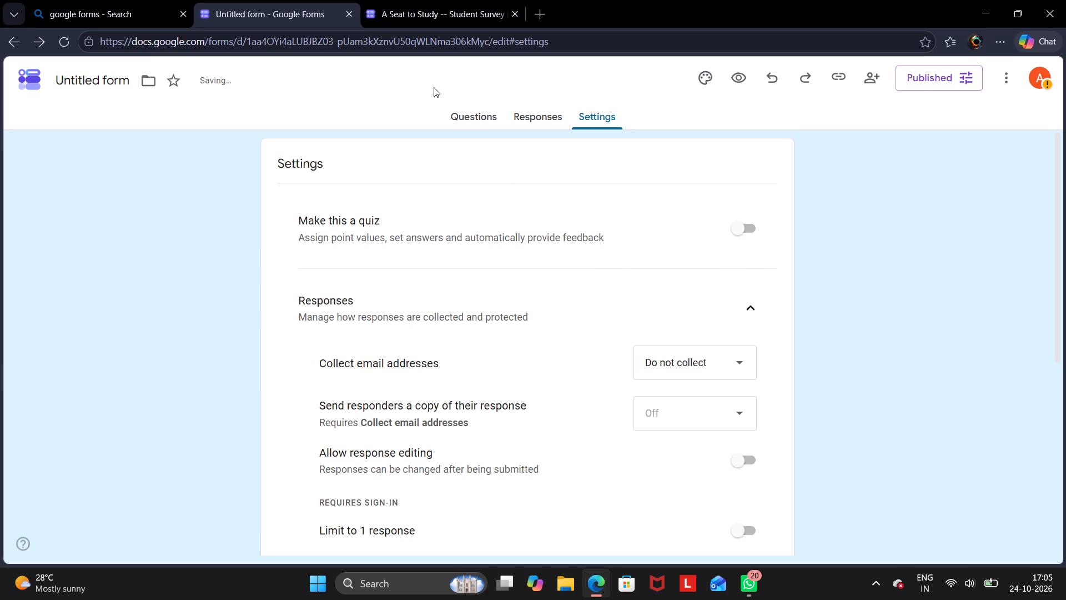
left_click(476, 117)
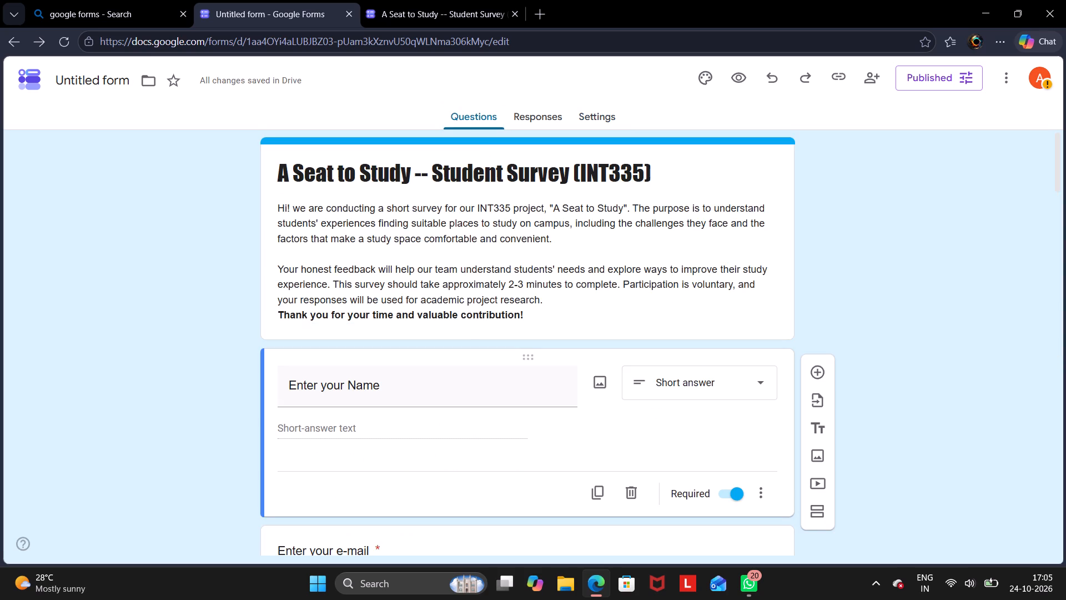
scroll(475, 261, "up", 15)
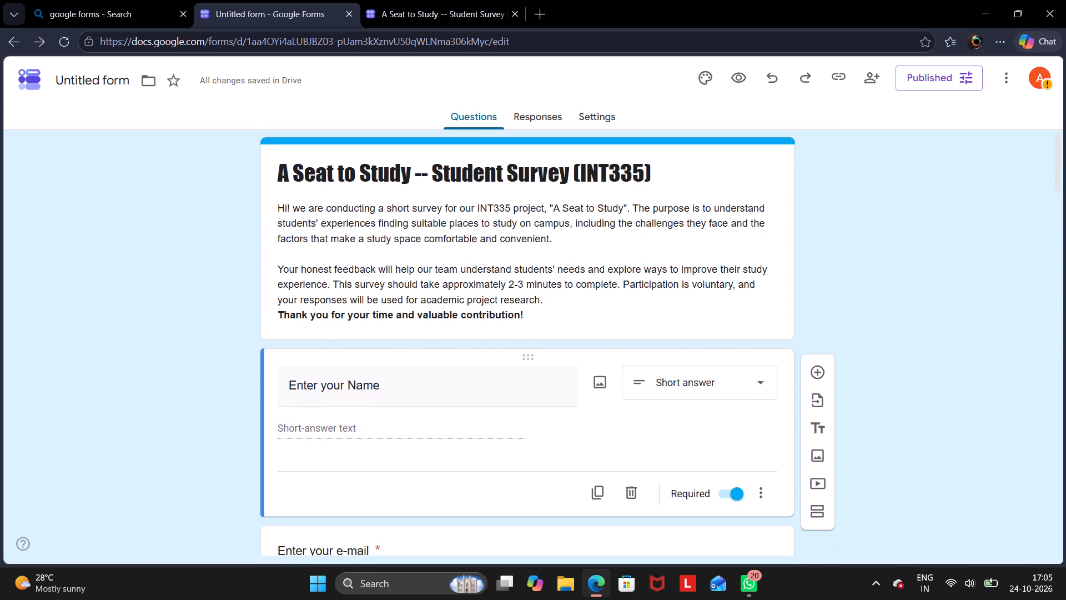
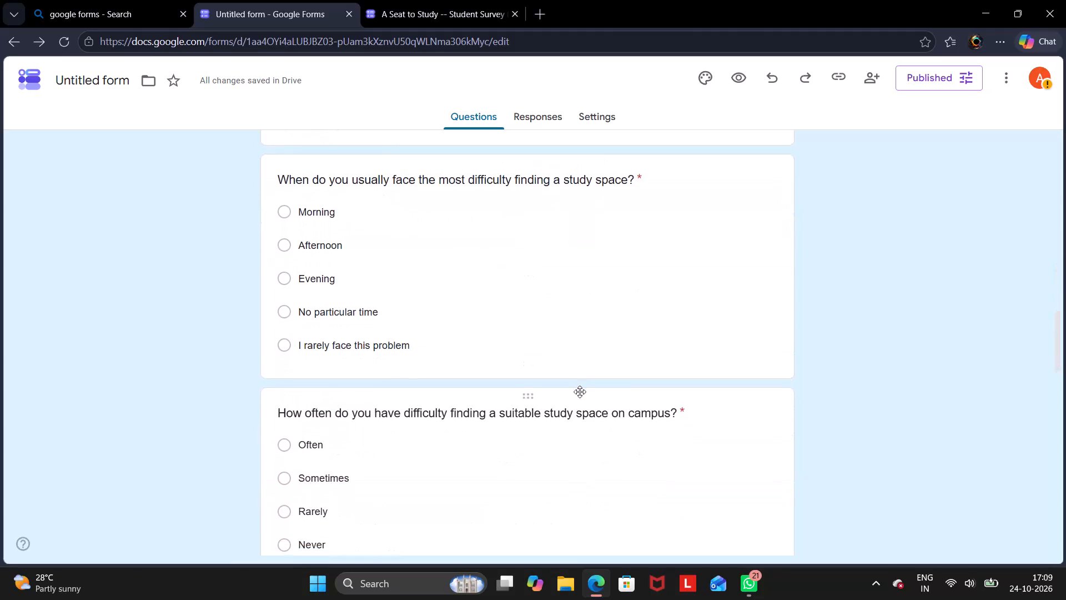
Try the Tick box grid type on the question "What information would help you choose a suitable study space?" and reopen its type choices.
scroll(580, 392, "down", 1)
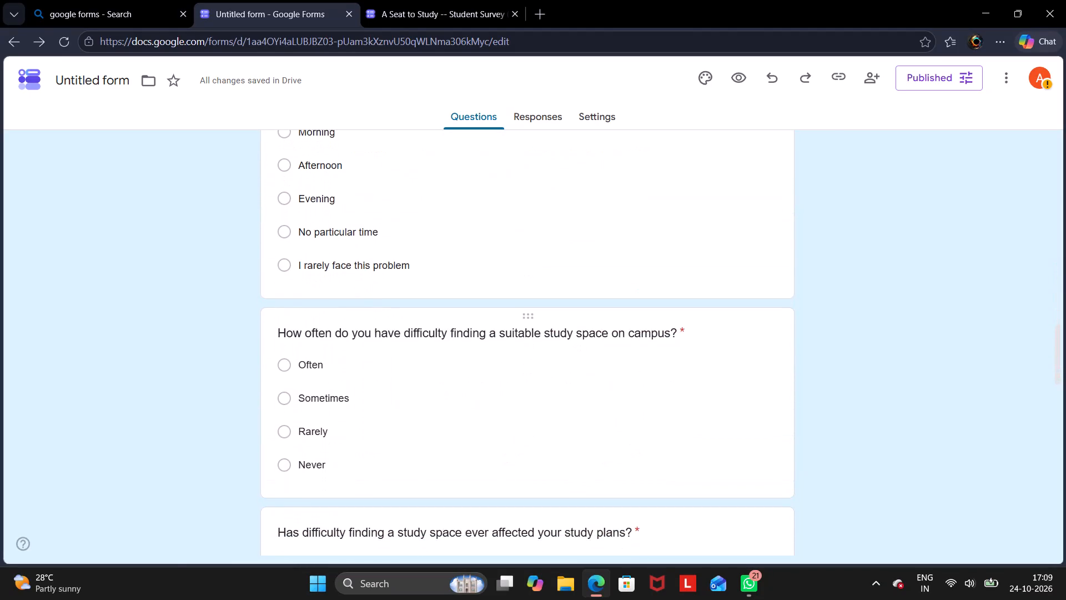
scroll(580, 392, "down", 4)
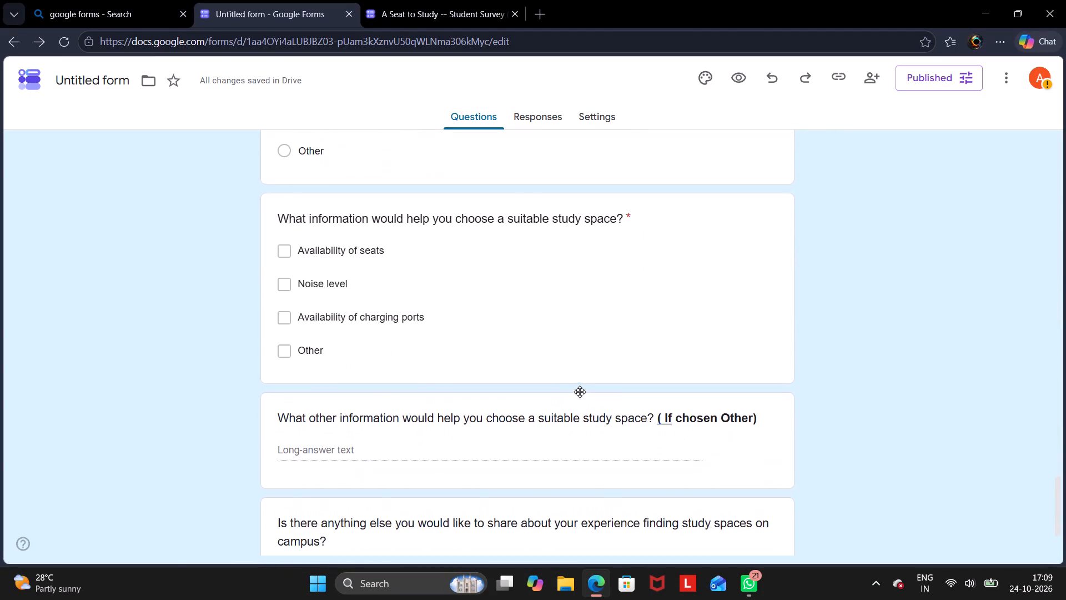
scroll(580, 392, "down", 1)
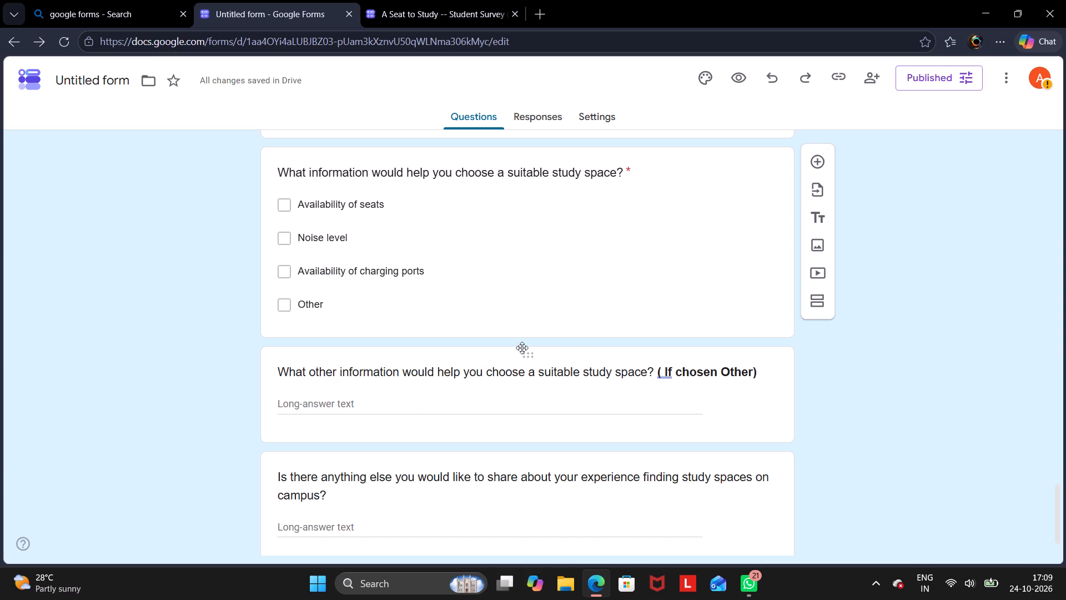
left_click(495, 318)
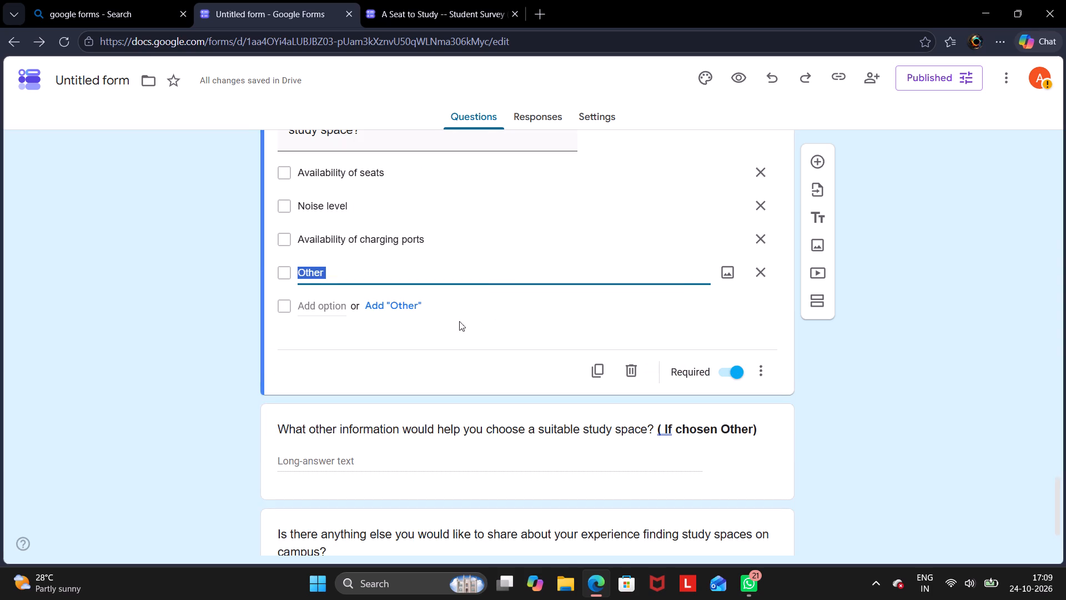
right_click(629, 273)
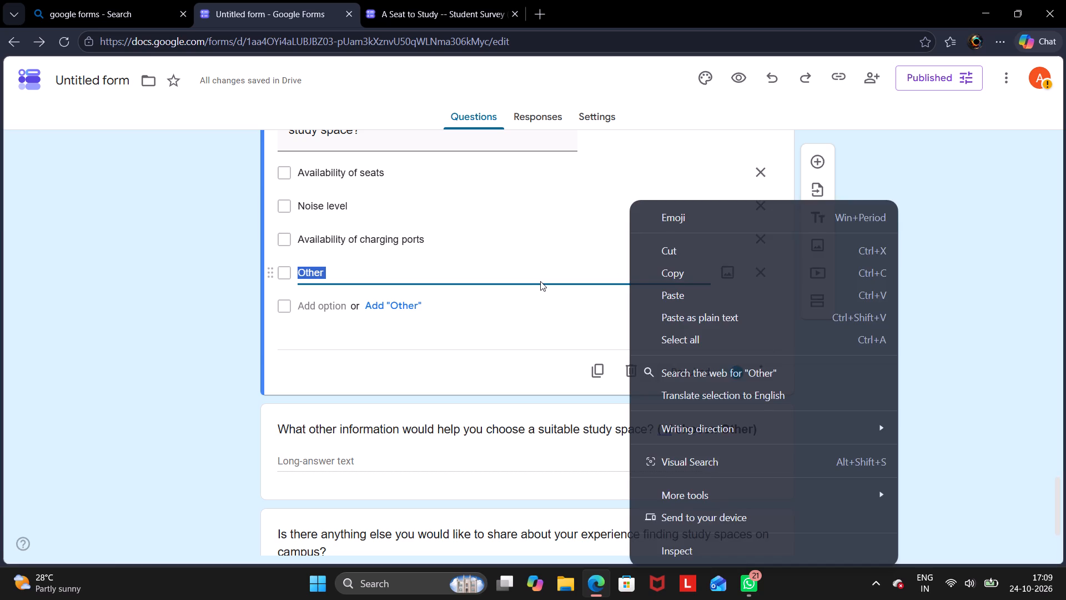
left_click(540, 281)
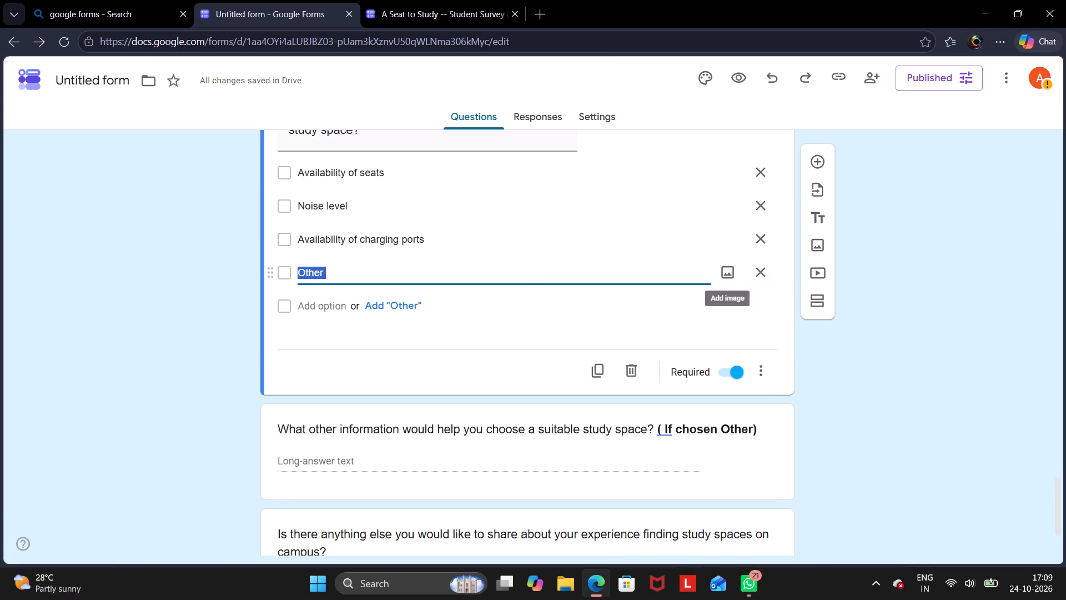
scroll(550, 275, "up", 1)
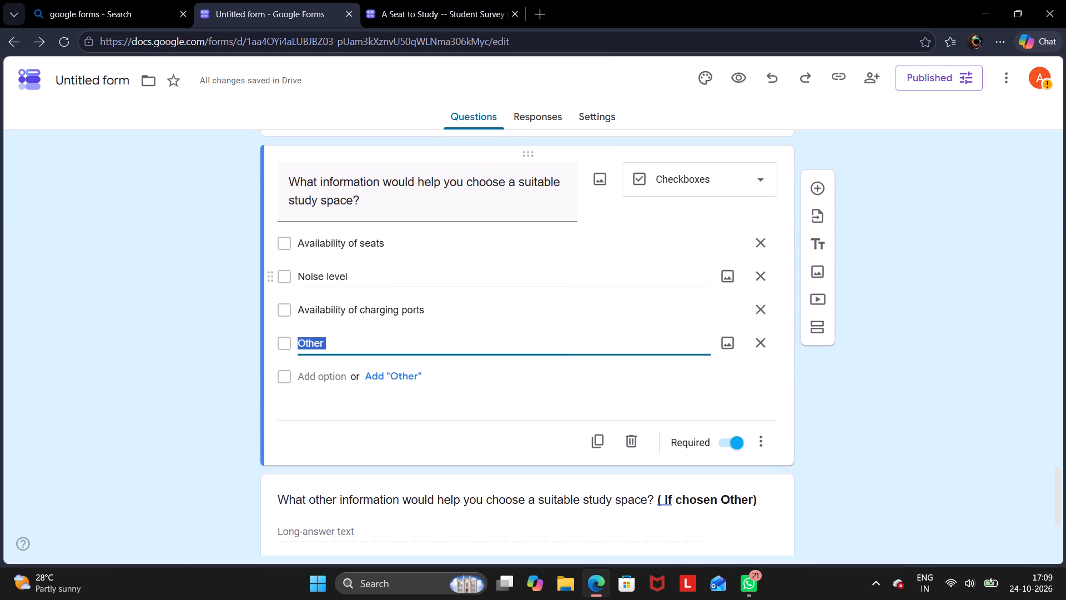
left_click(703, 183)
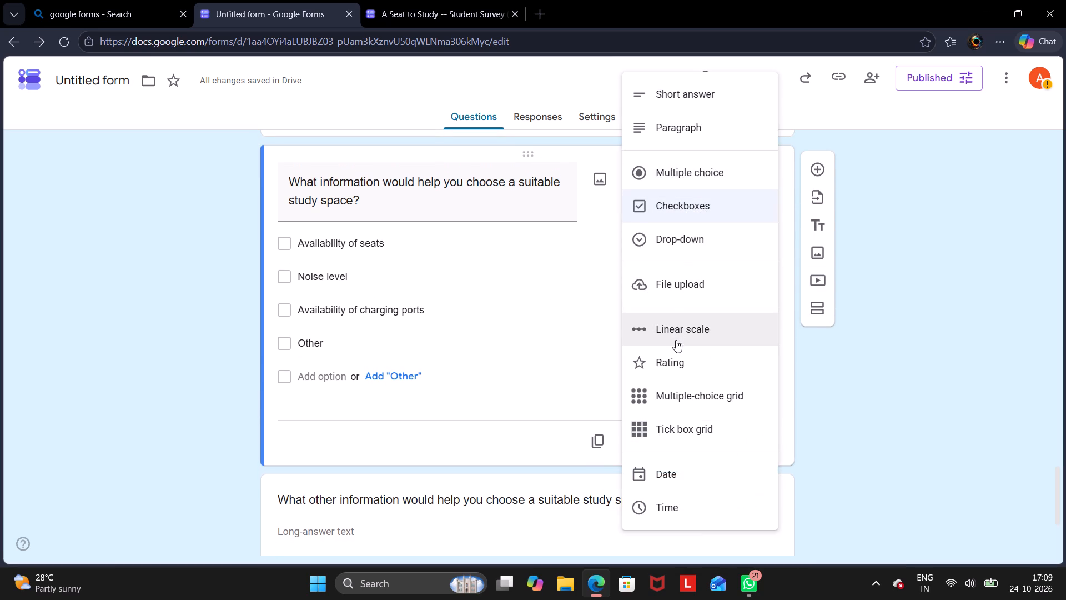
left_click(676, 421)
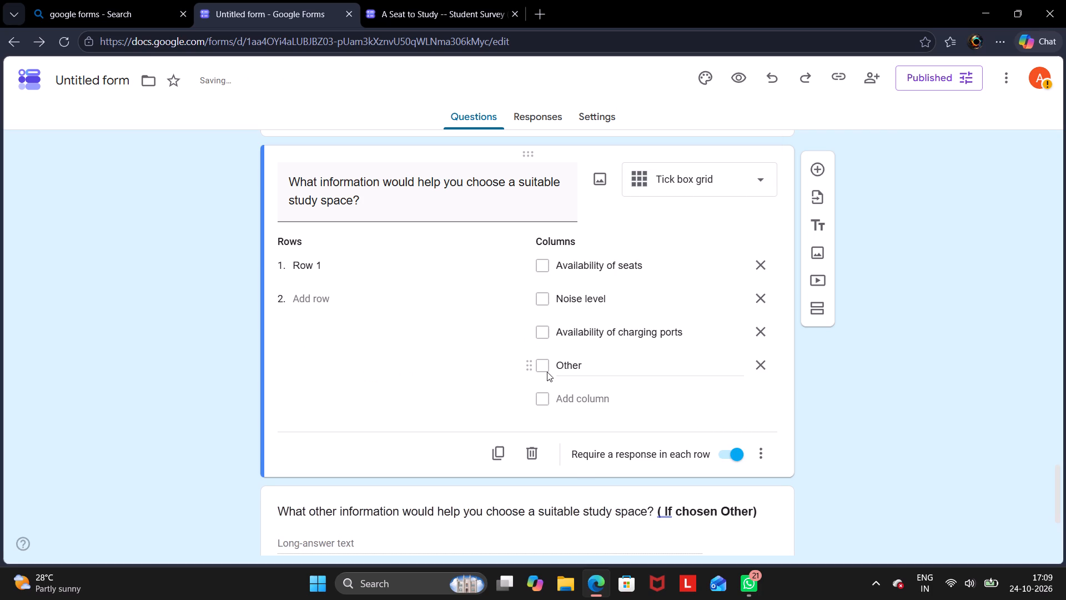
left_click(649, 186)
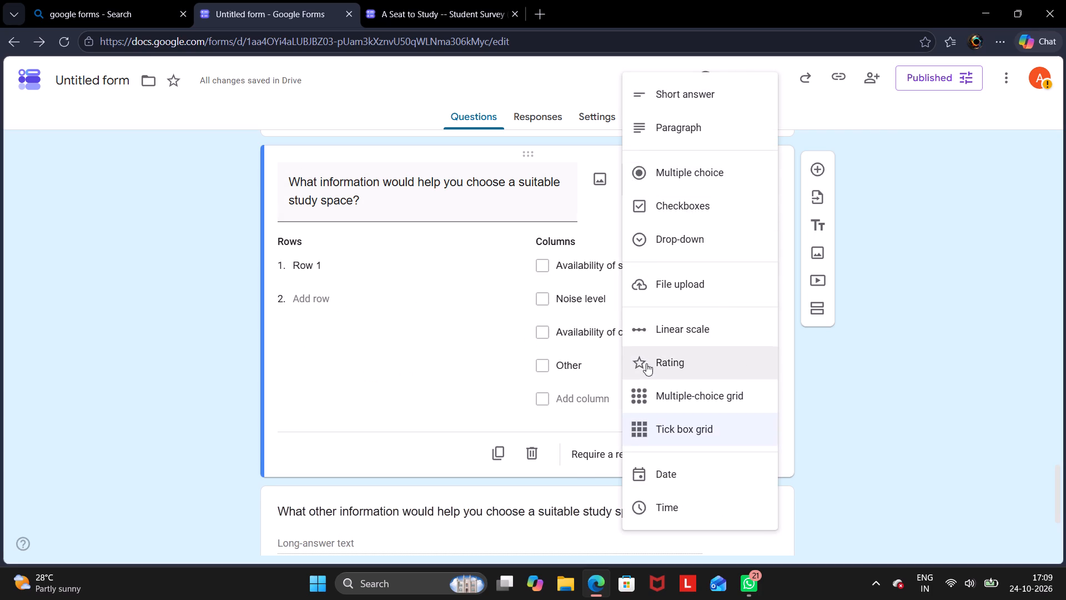
Try the Drop-down type on the question about helpful study-space information, and settle on Checkboxes.
left_click(661, 230)
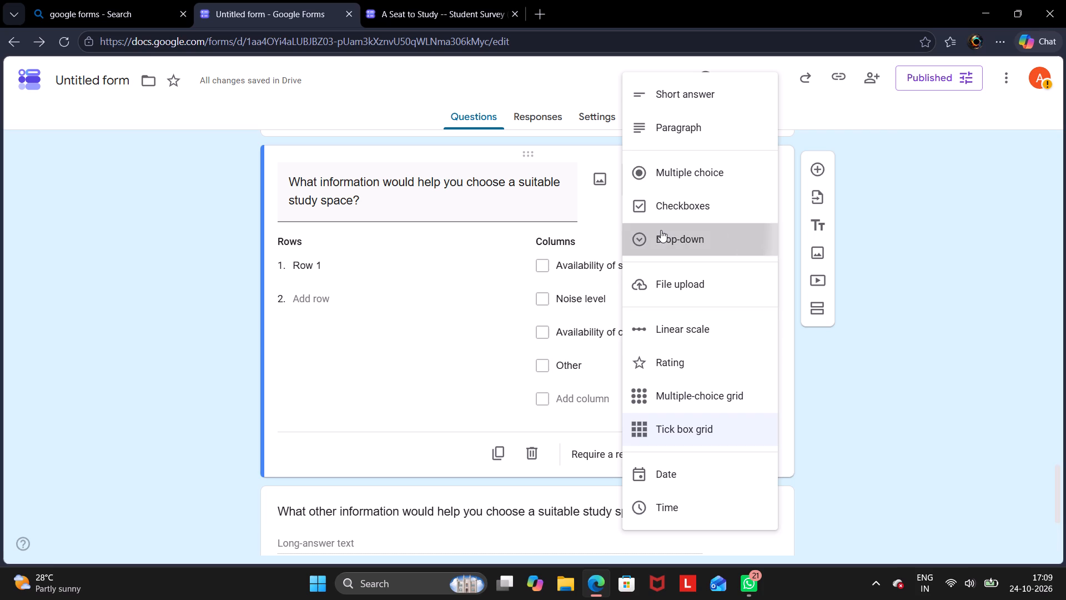
left_click(667, 180)
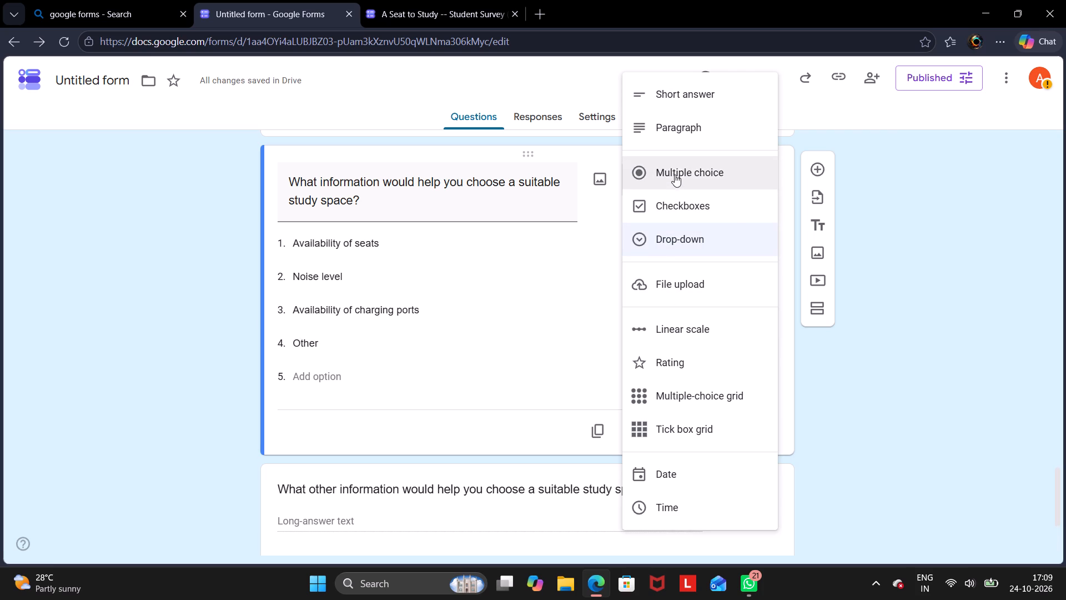
left_click(675, 200)
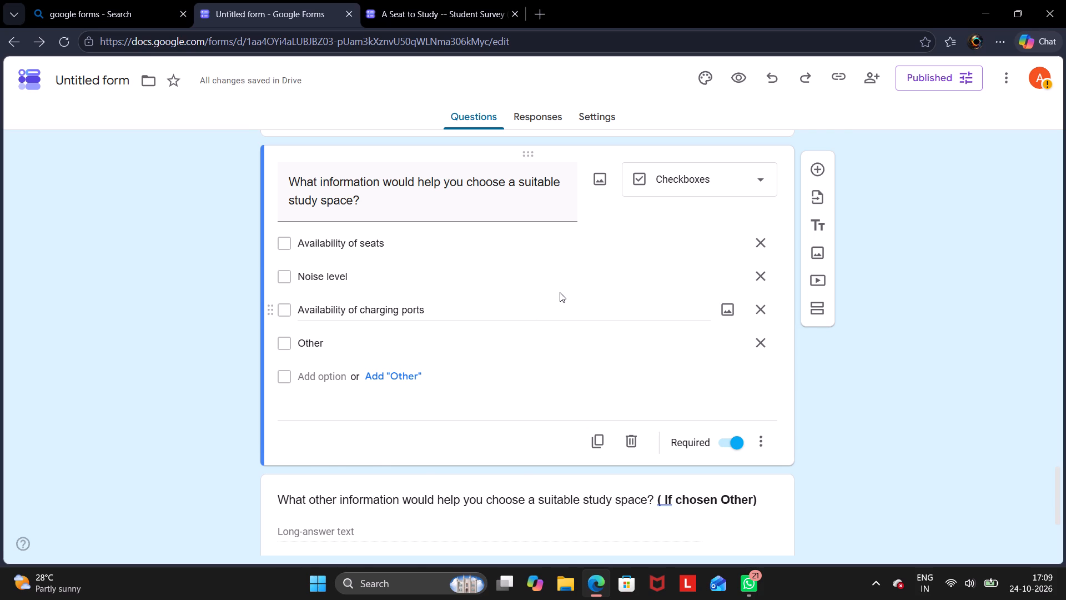
Look over the closing questions, open the responses summary and examine its charts through the question on problems finding a study space.
scroll(560, 292, "down", 2)
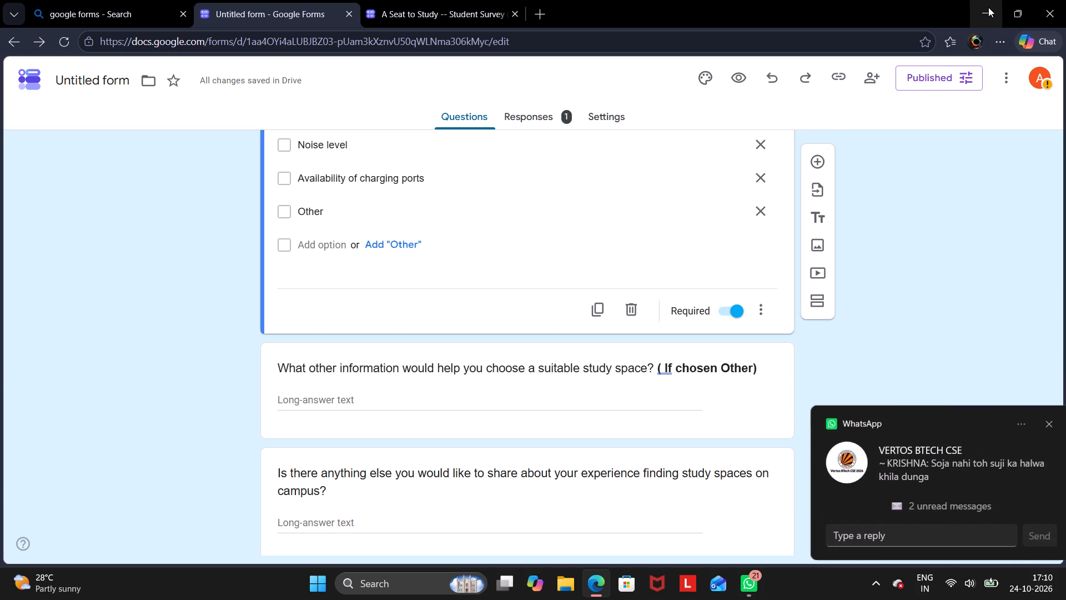
left_click(538, 107)
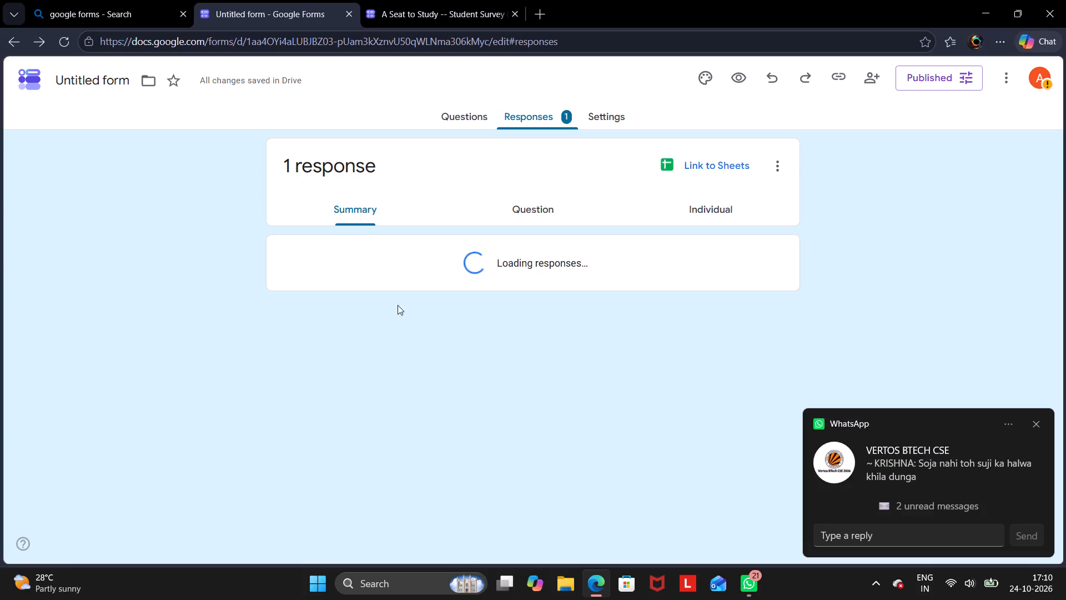
scroll(471, 357, "down", 5)
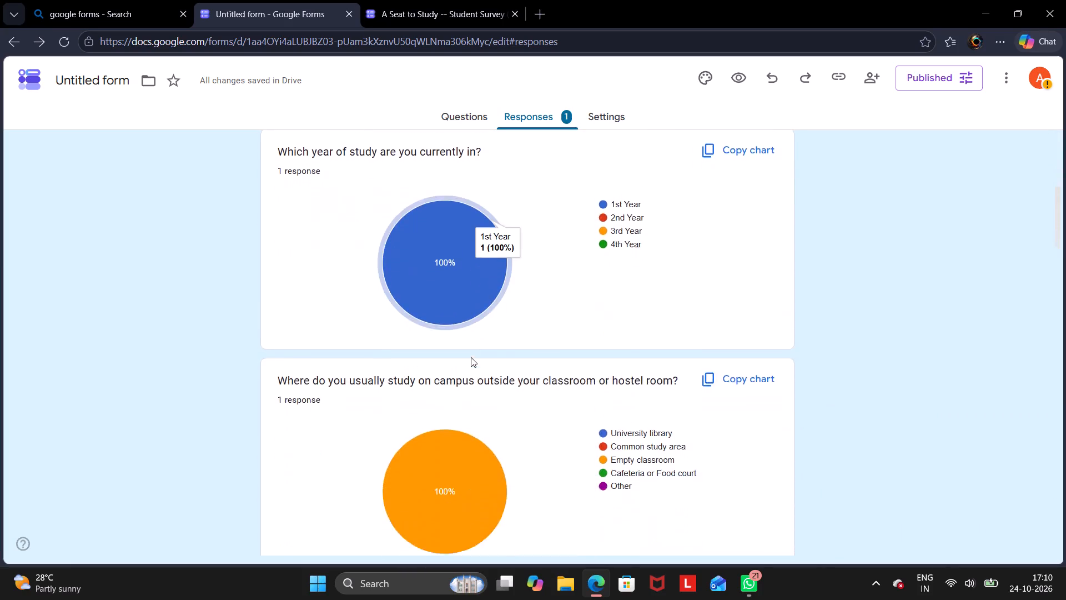
scroll(471, 357, "down", 5)
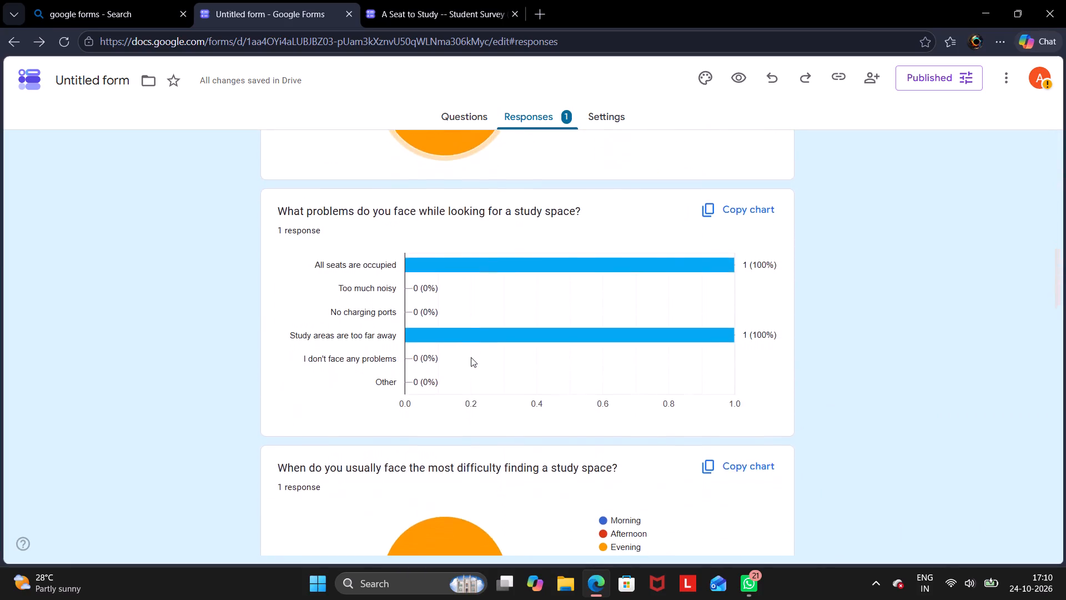
scroll(471, 357, "down", 1)
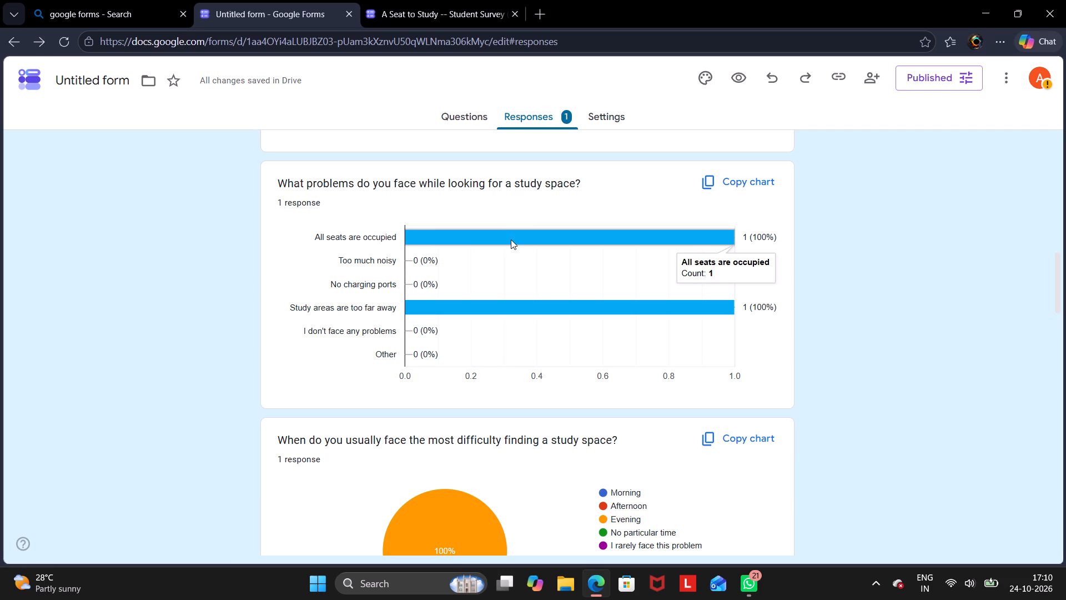
Examine the response summary from the study-space problems chart down to the closing open-ended questions and back to the top.
scroll(515, 222, "down", 3)
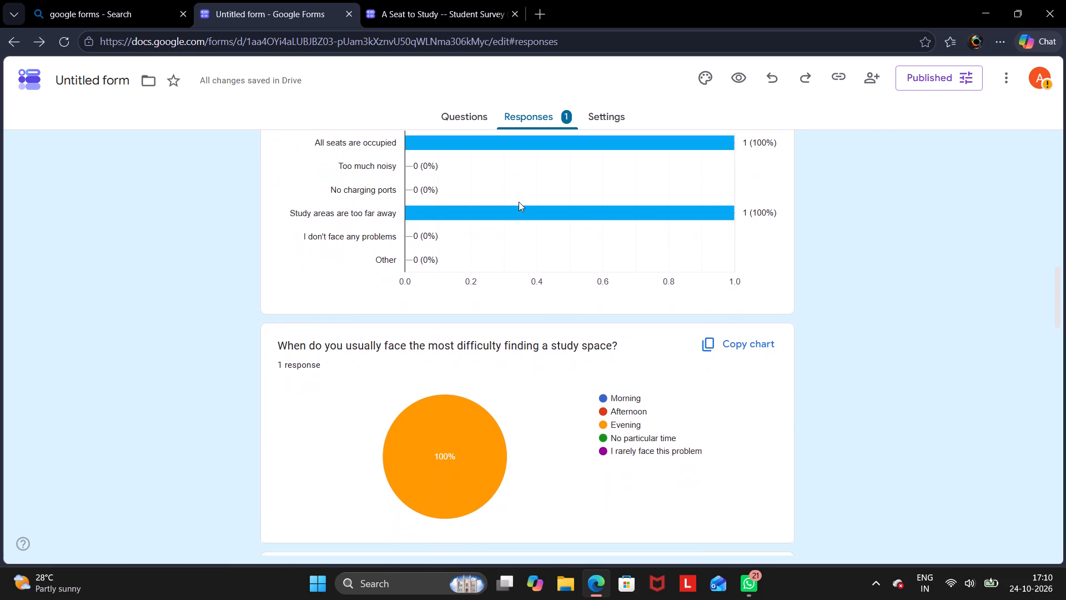
scroll(519, 202, "down", 2)
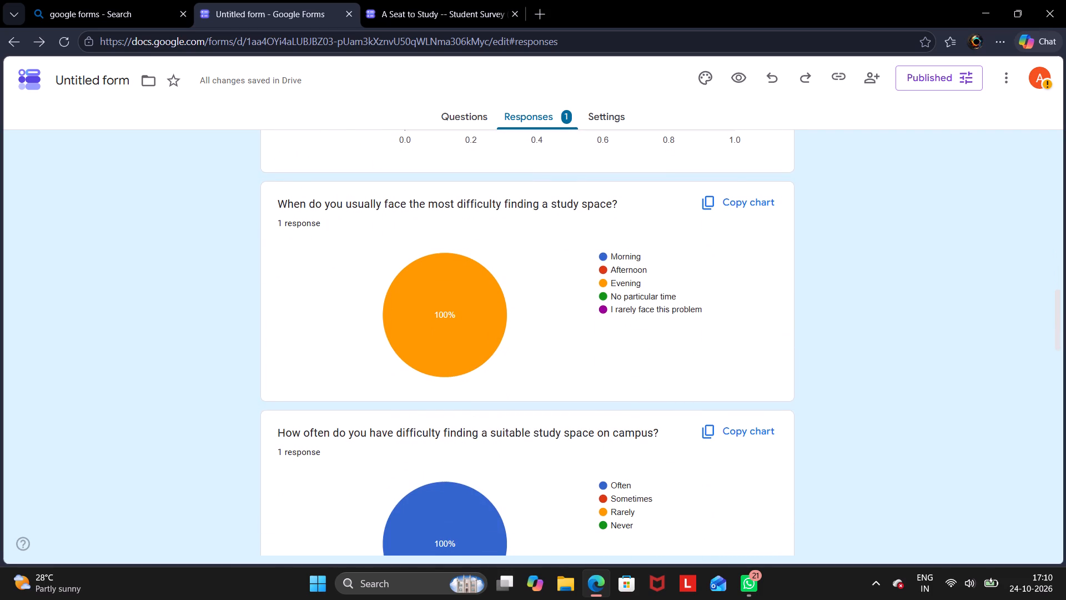
scroll(530, 155, "down", 8)
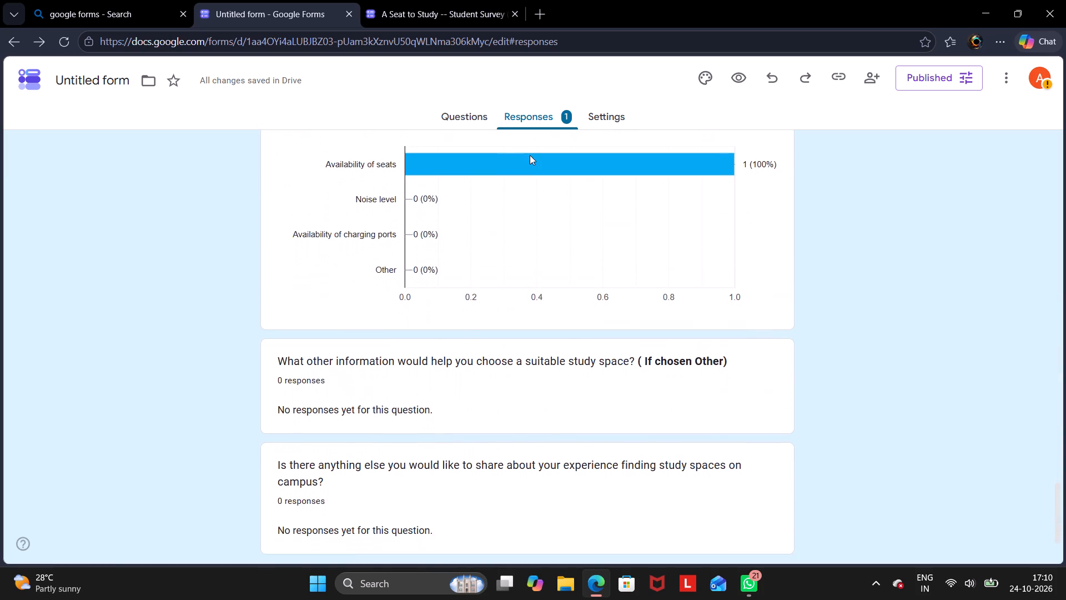
scroll(530, 171, "up", 2)
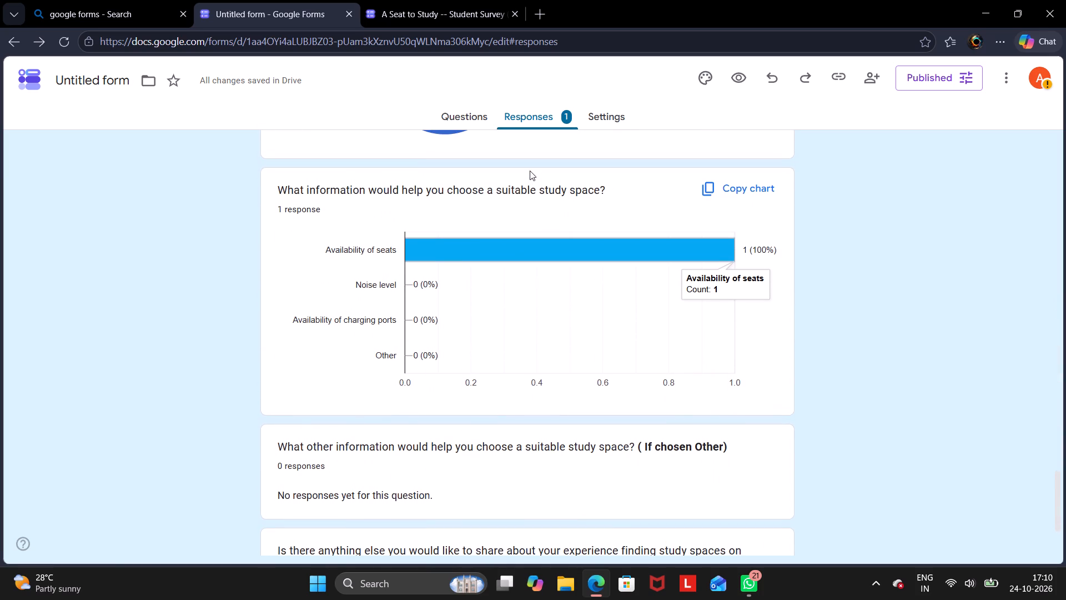
scroll(530, 171, "down", 2)
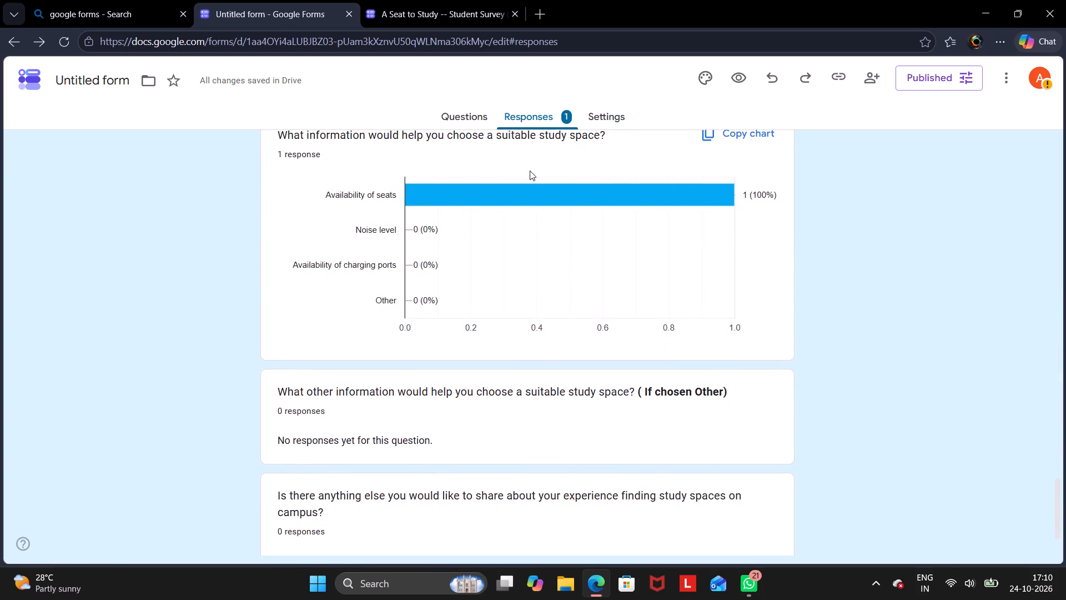
scroll(530, 171, "down", 2)
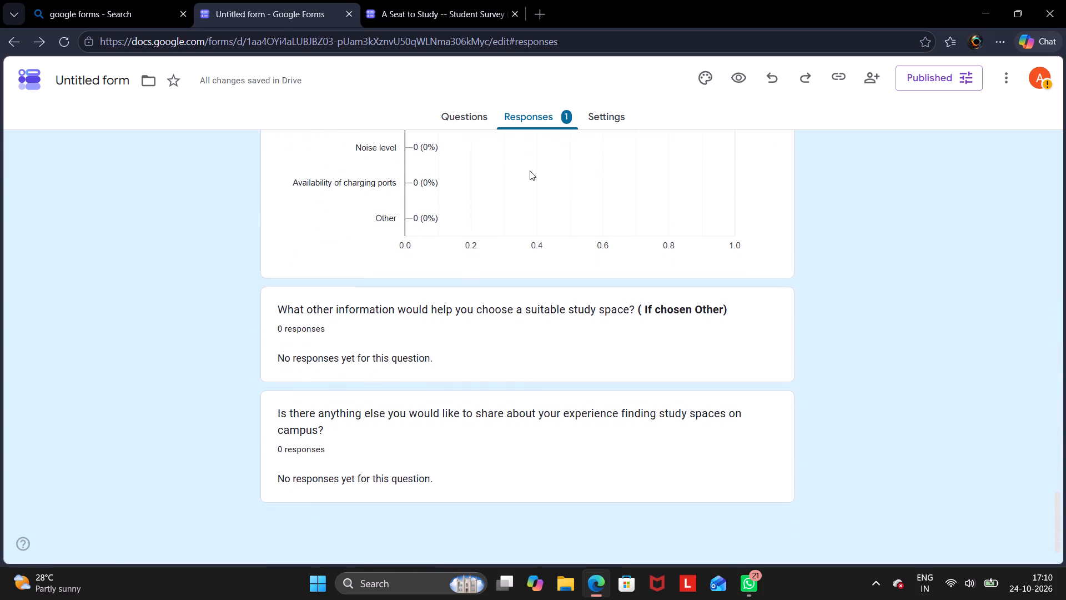
scroll(530, 171, "up", 6)
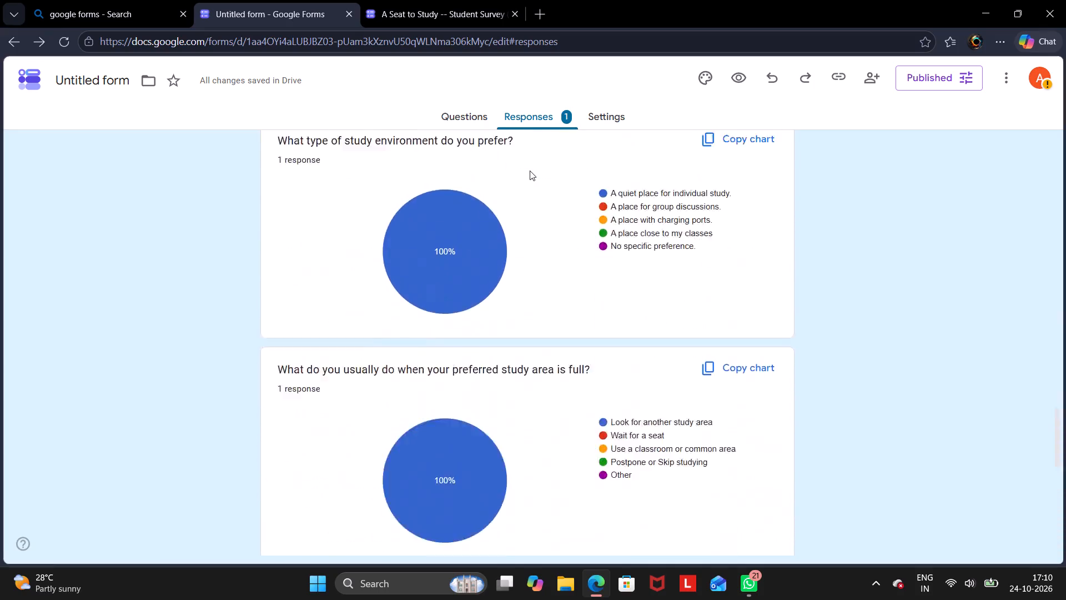
scroll(530, 171, "up", 8)
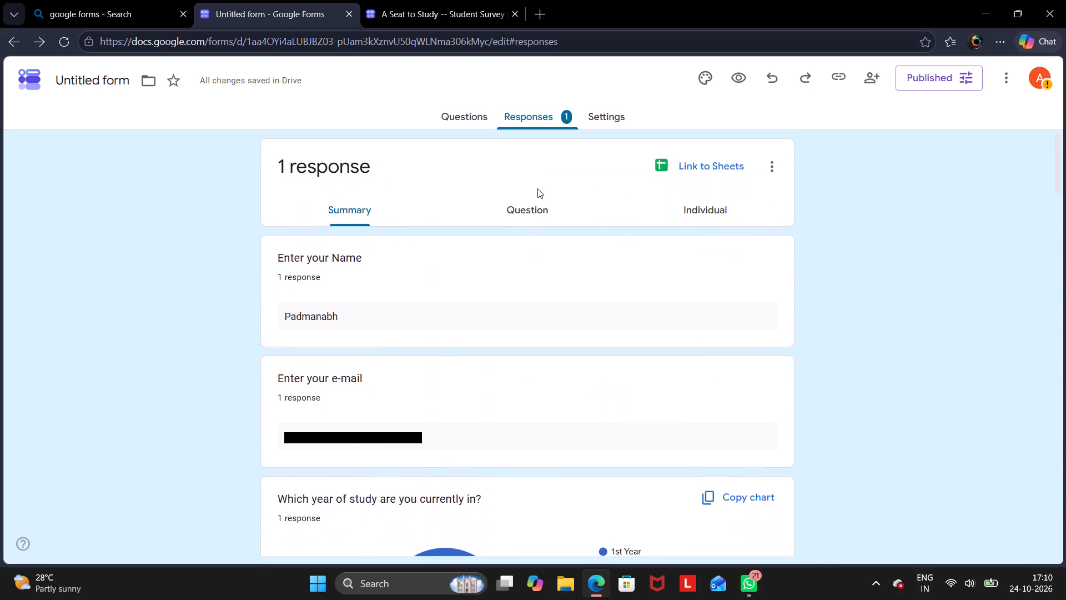
Check the additional options available for managing the collected responses, and close them without choosing any.
left_click(776, 164)
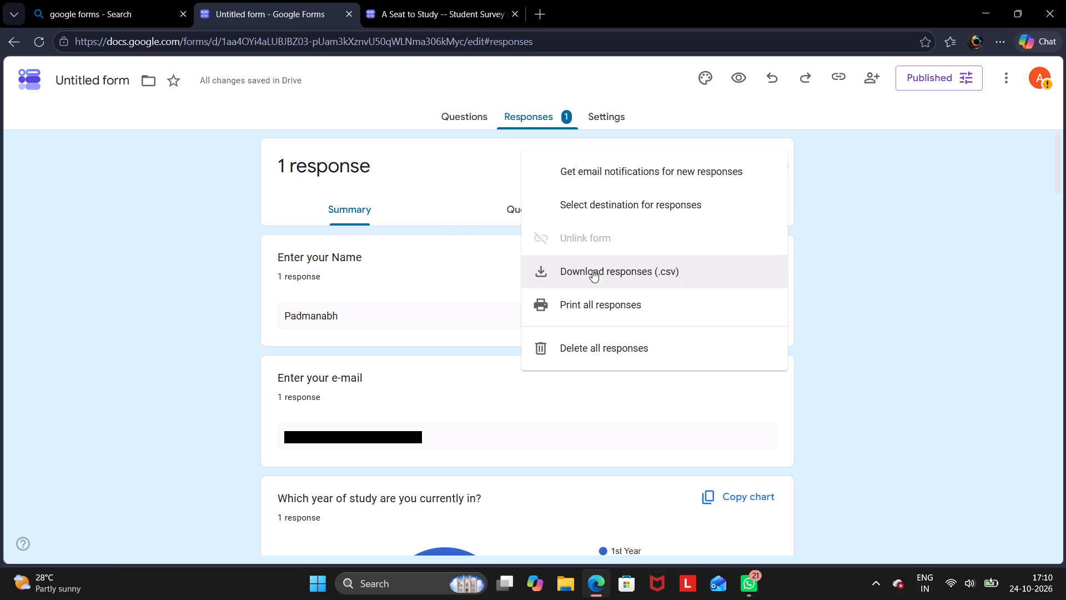
left_click(469, 185)
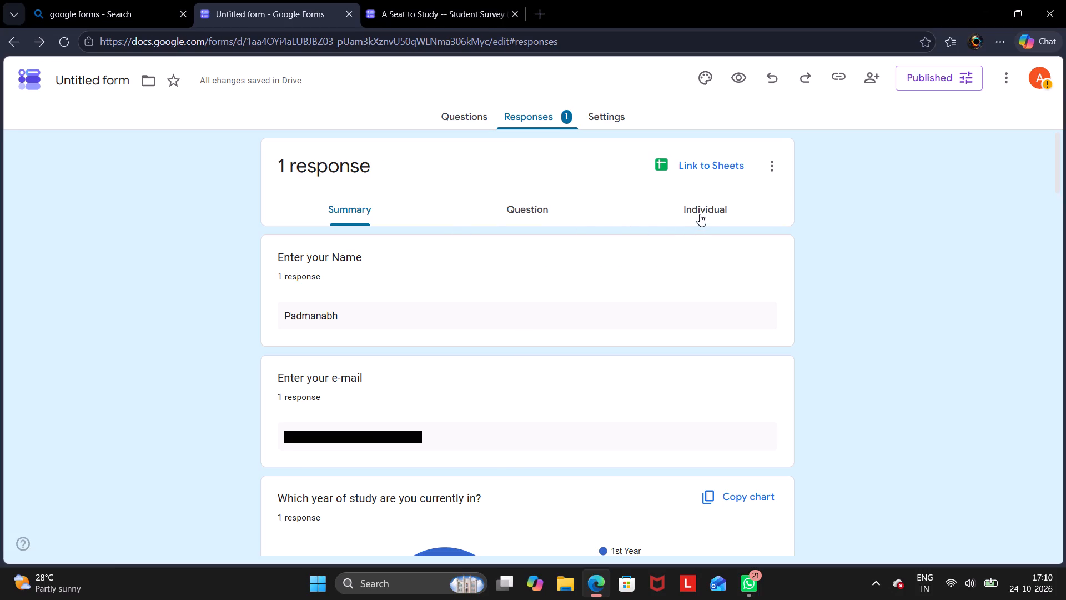
Show the individual response and look over its form header and first answers.
left_click(700, 214)
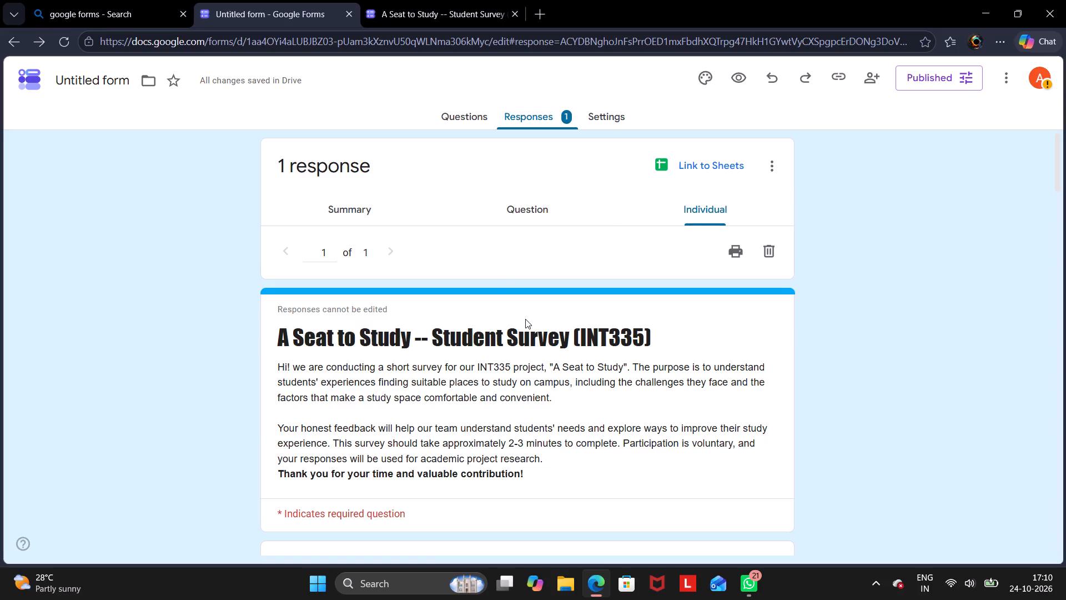
scroll(525, 319, "down", 3)
scroll(525, 319, "up", 1)
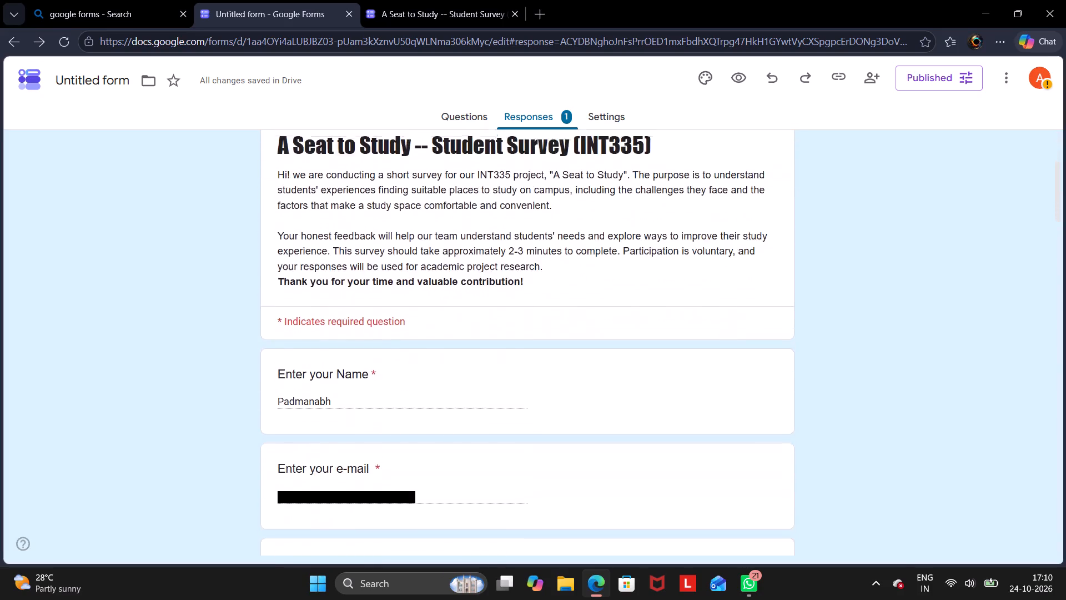
scroll(525, 319, "up", 1)
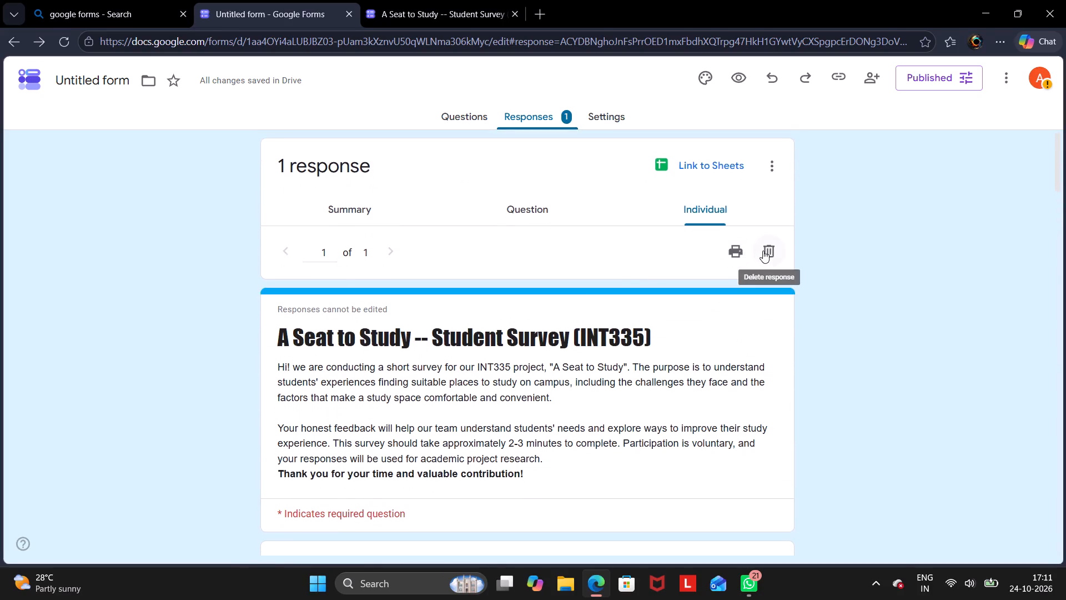
left_click(546, 201)
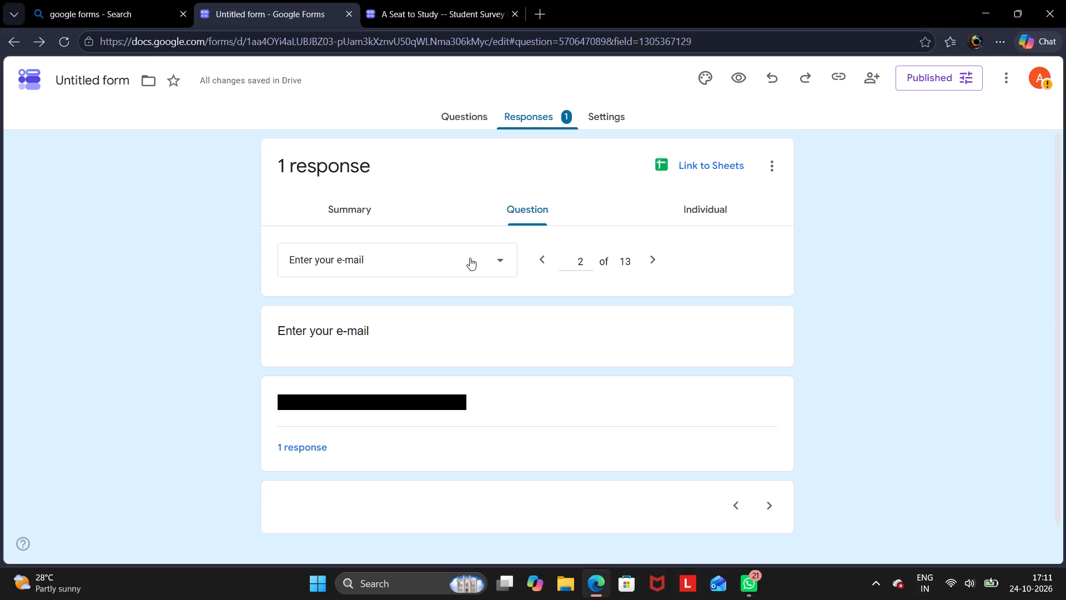